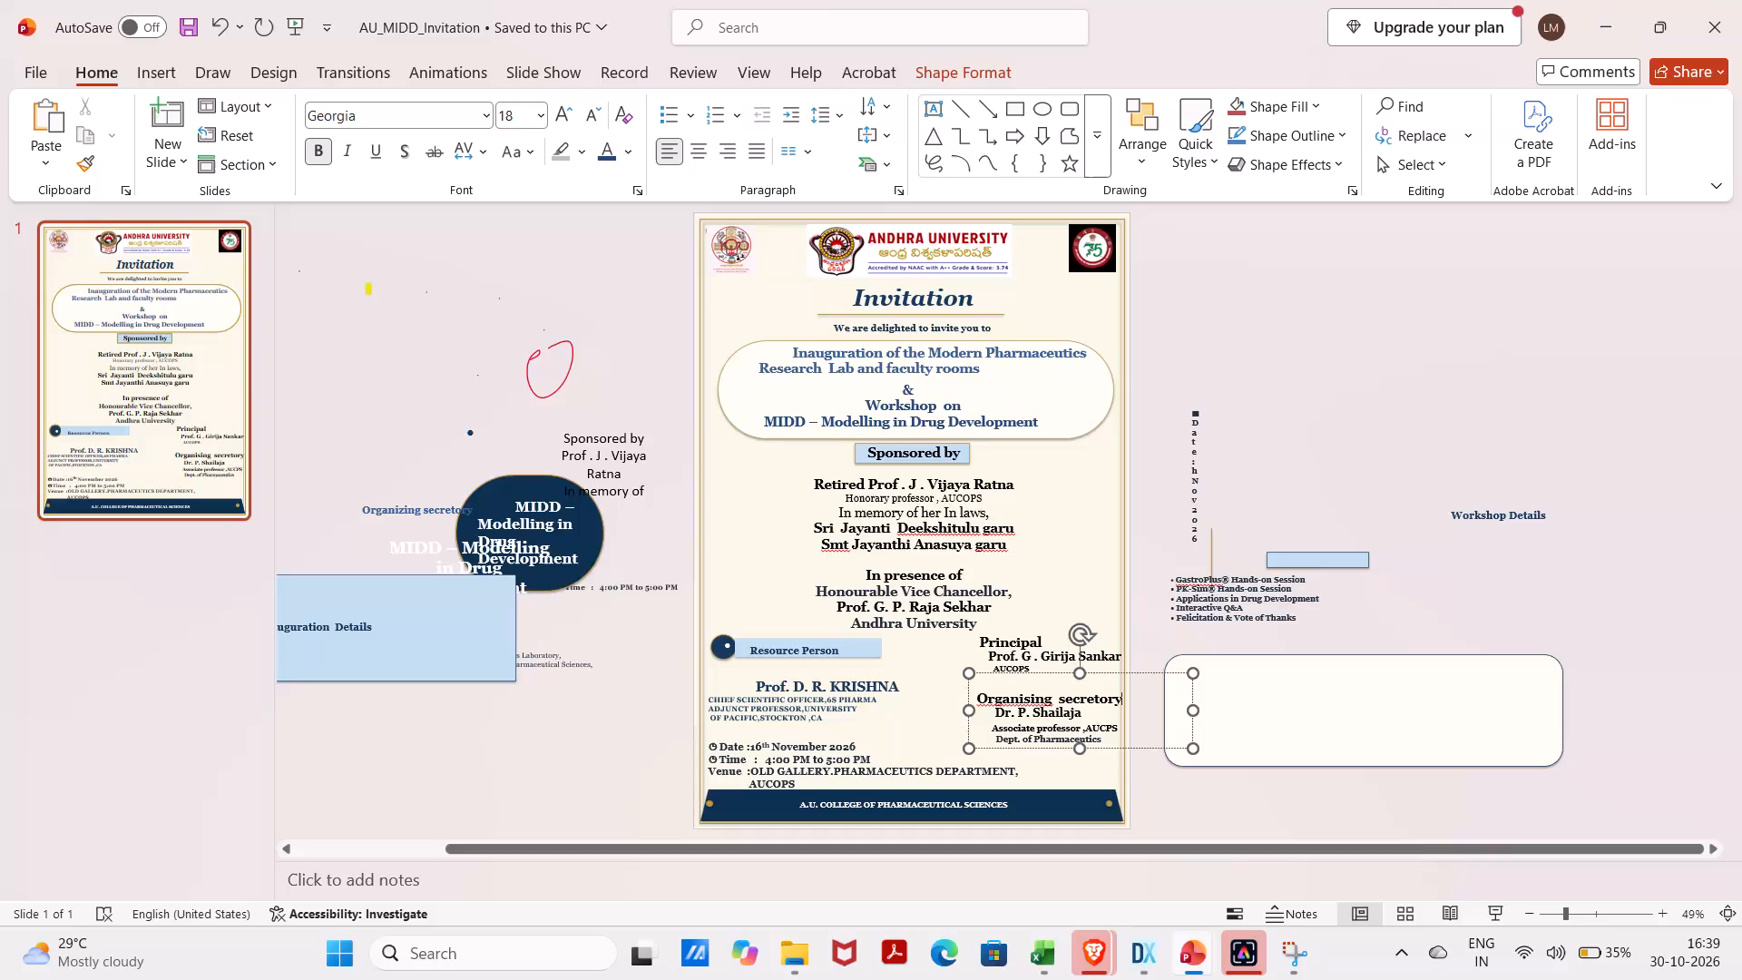
Correct the first letter of the company name in the resource person's Chief Scientific Officer line so it reads GS PHARMA.
{"action": "left_click", "coordinate": [833, 704]}
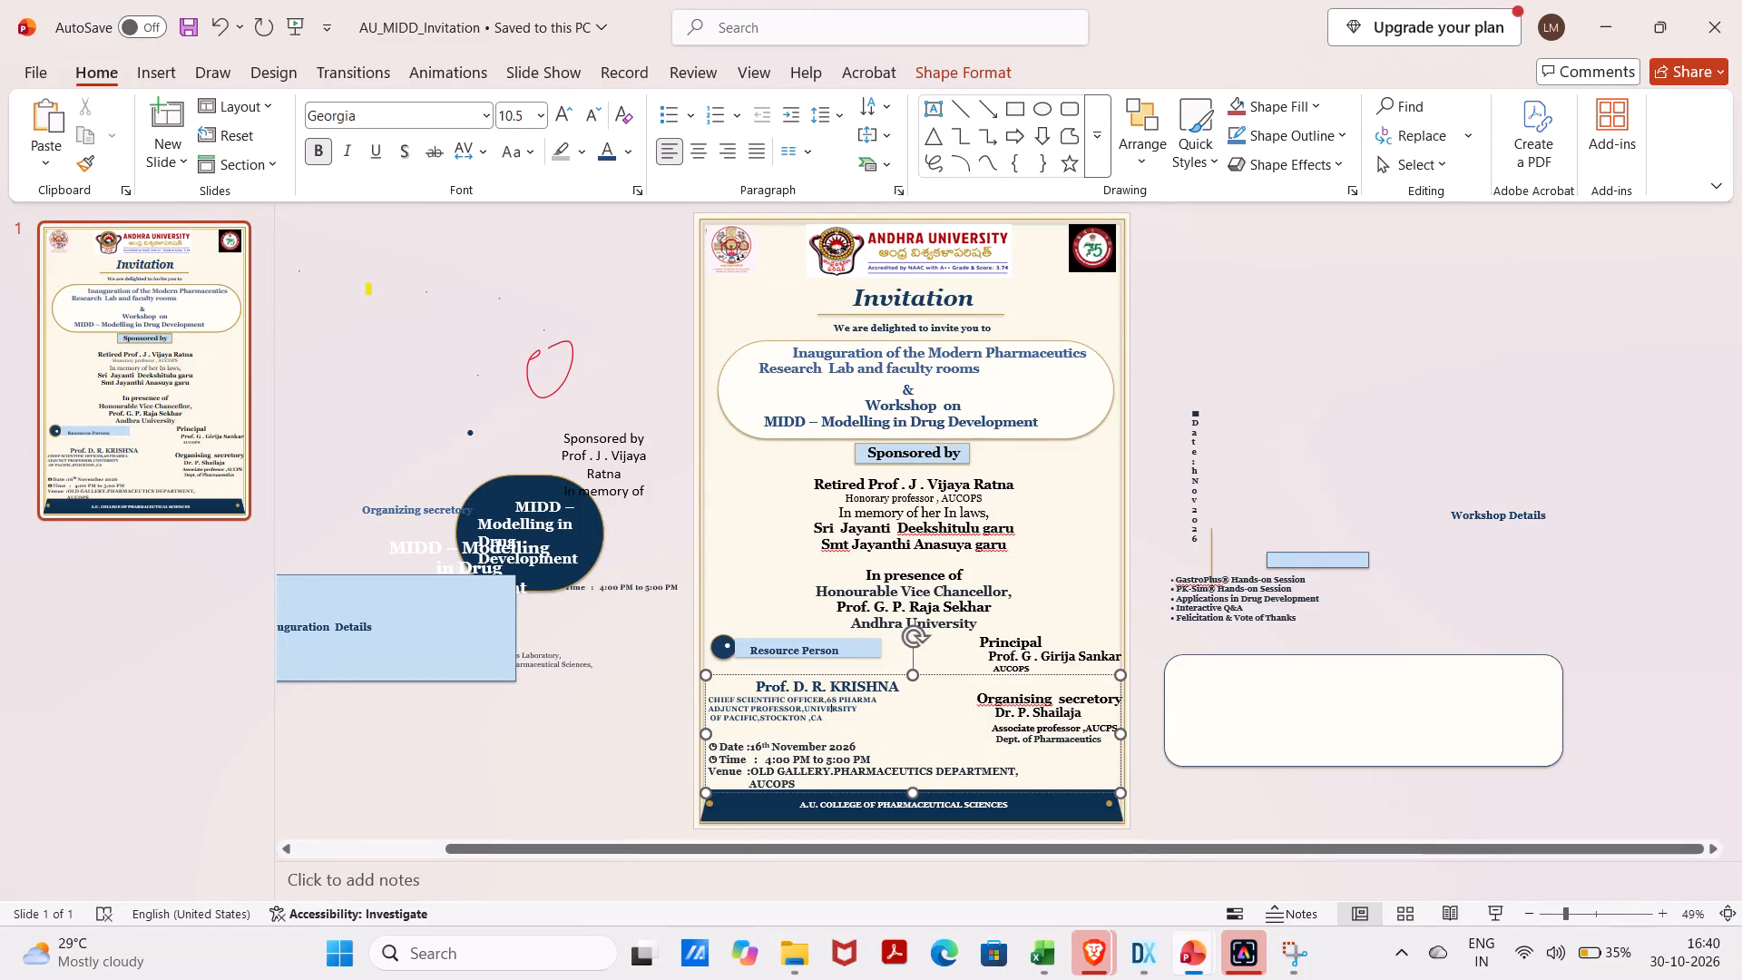
{"action": "left_click", "coordinate": [832, 701]}
{"action": "key", "text": "BackSpace"}
{"action": "key", "text": "g"}
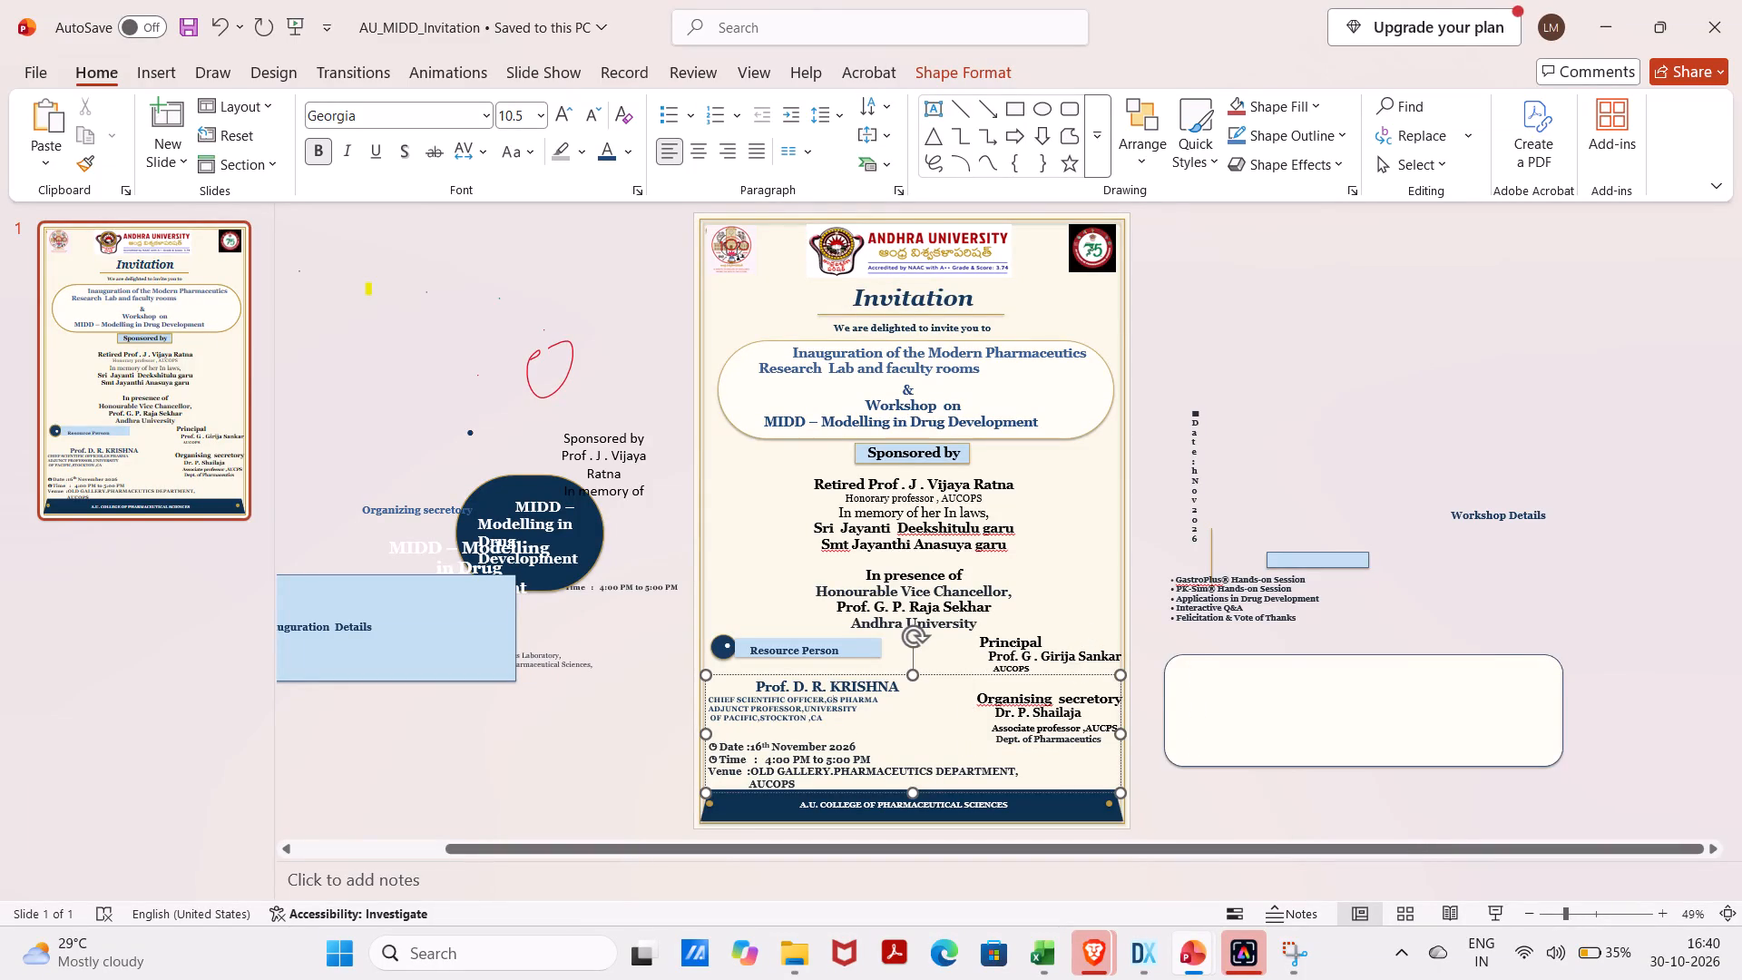
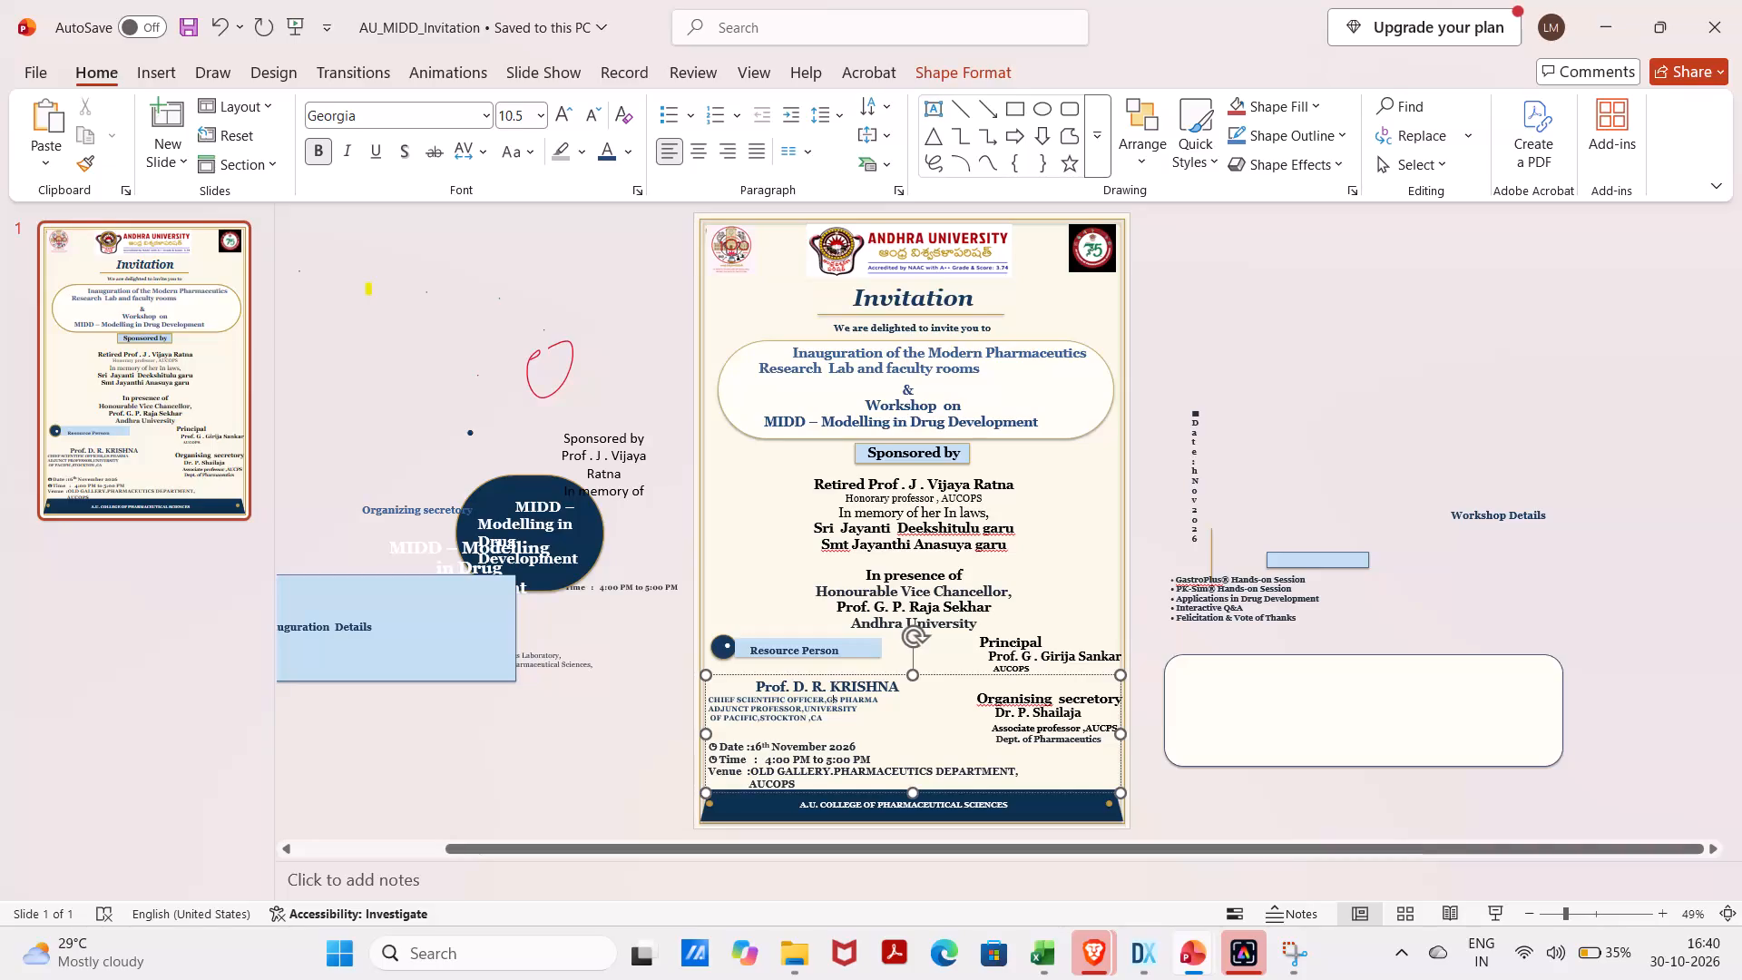
Switch to Snipping Tool and capture a new rectangular snip of the entire invitation slide, from the logos to the college footer.
{"action": "left_click", "coordinate": [1334, 501]}
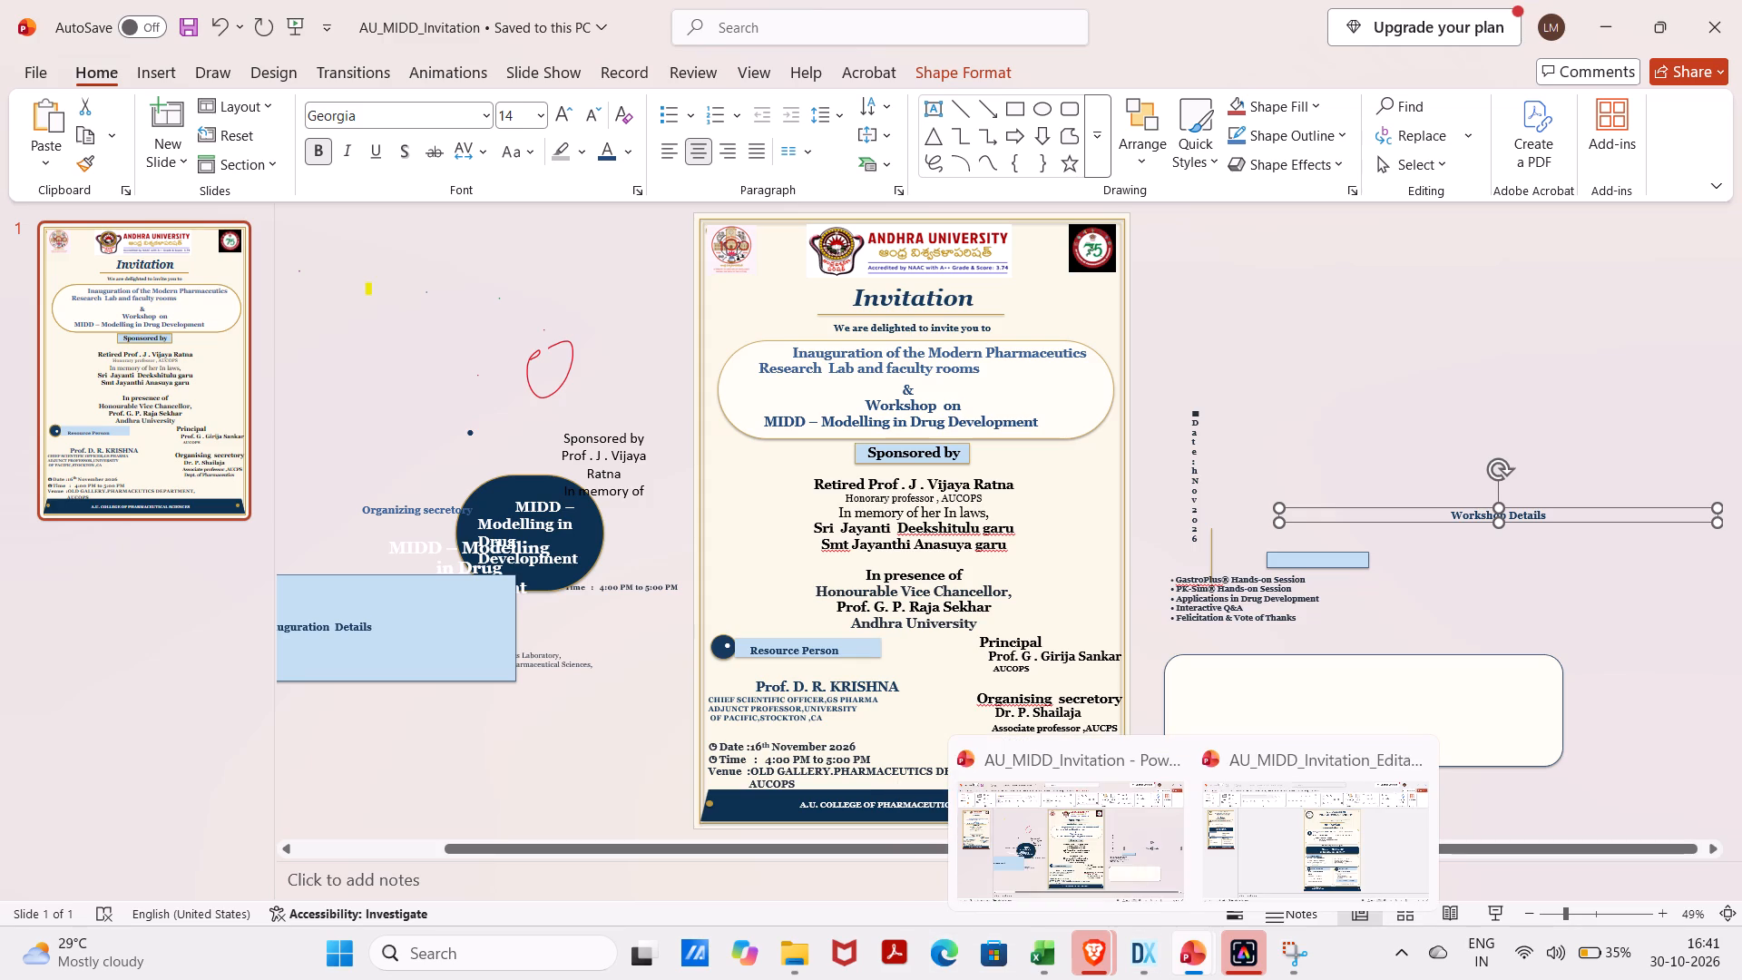
{"action": "left_click", "coordinate": [1113, 922]}
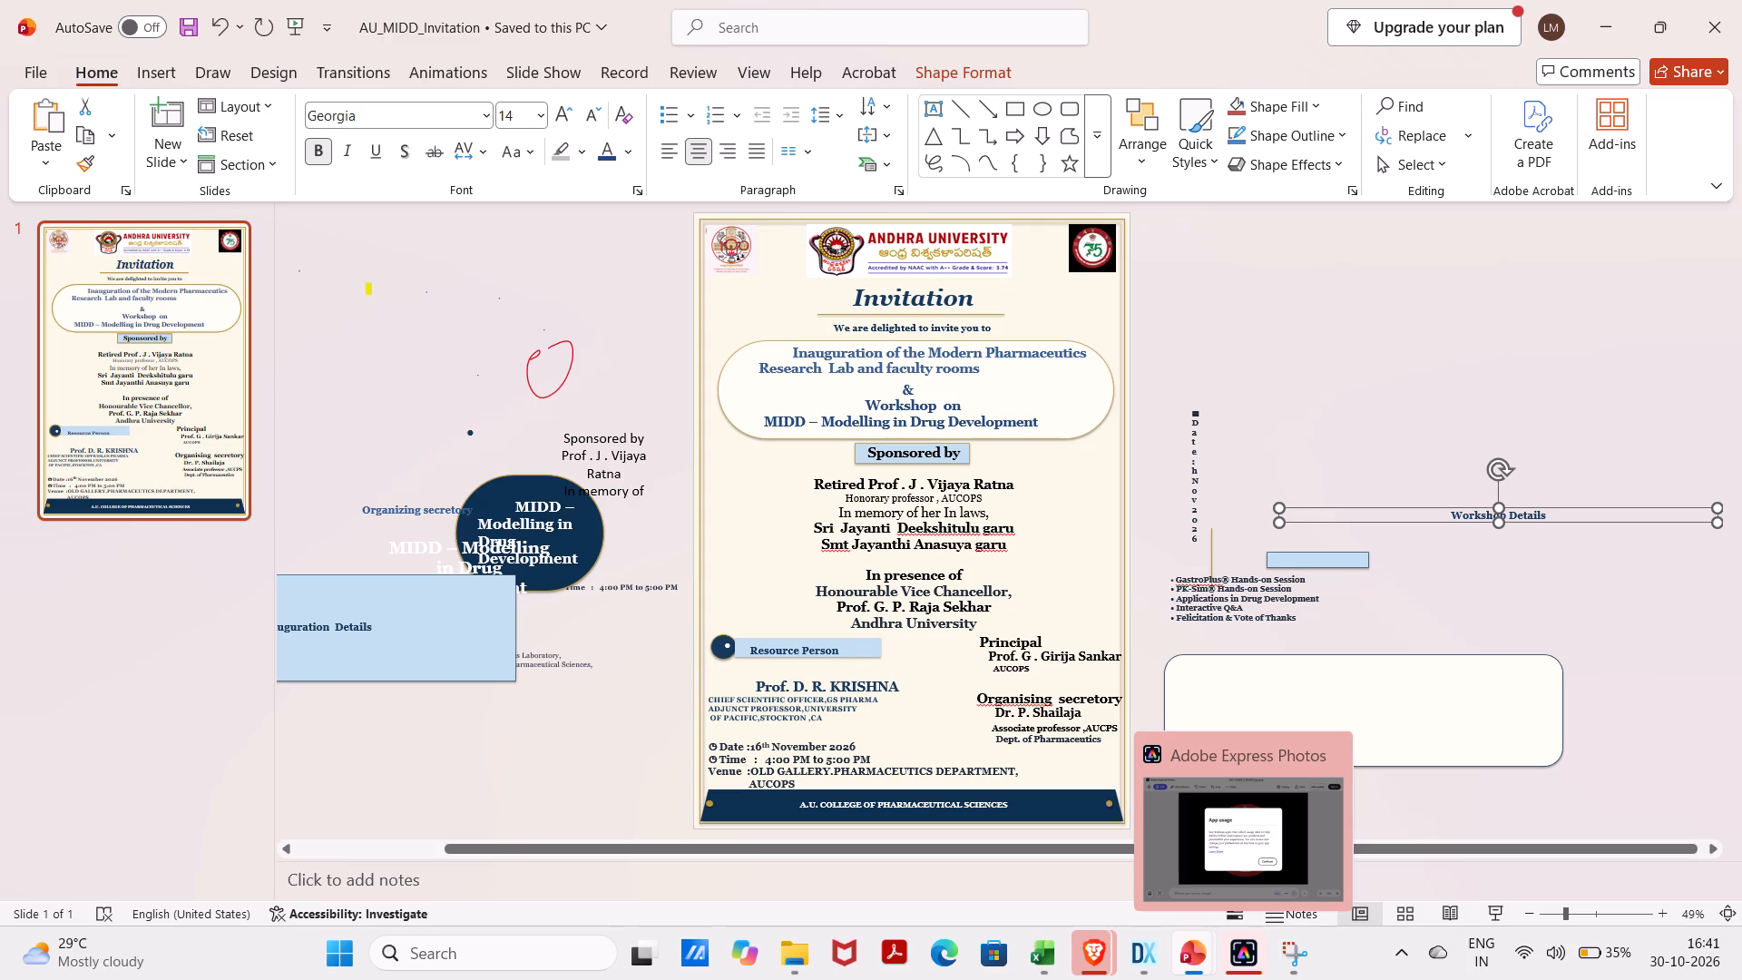
{"action": "left_click", "coordinate": [1291, 963]}
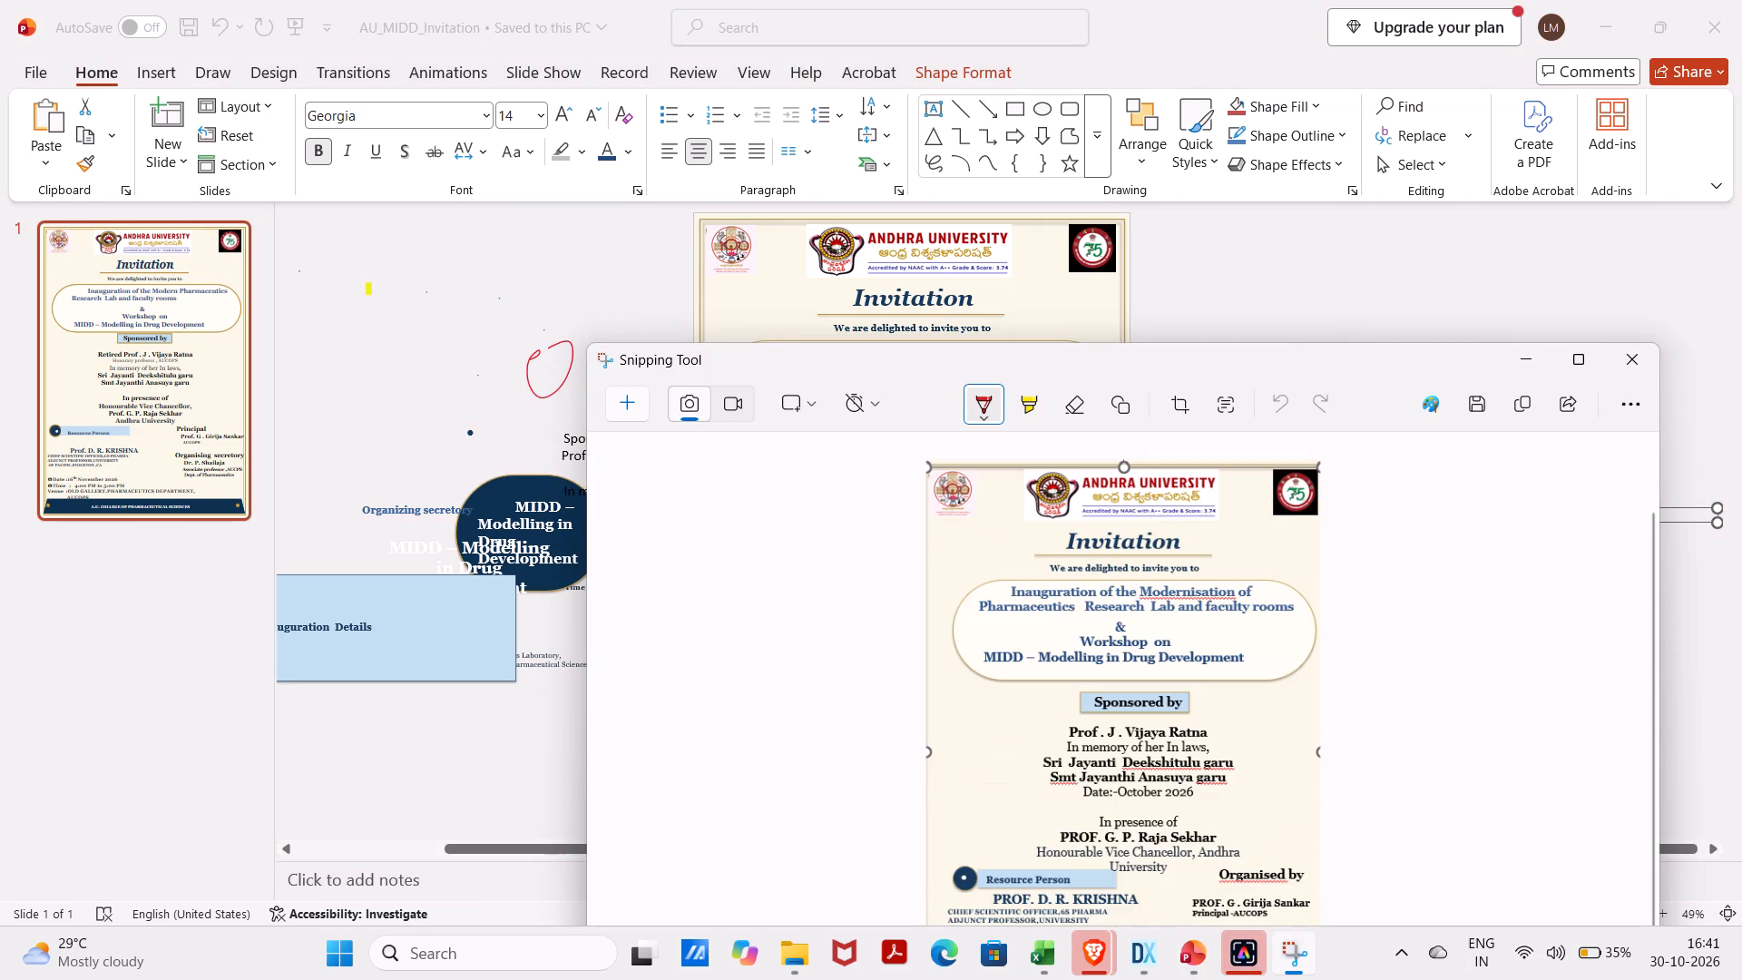
{"action": "left_click", "coordinate": [636, 397]}
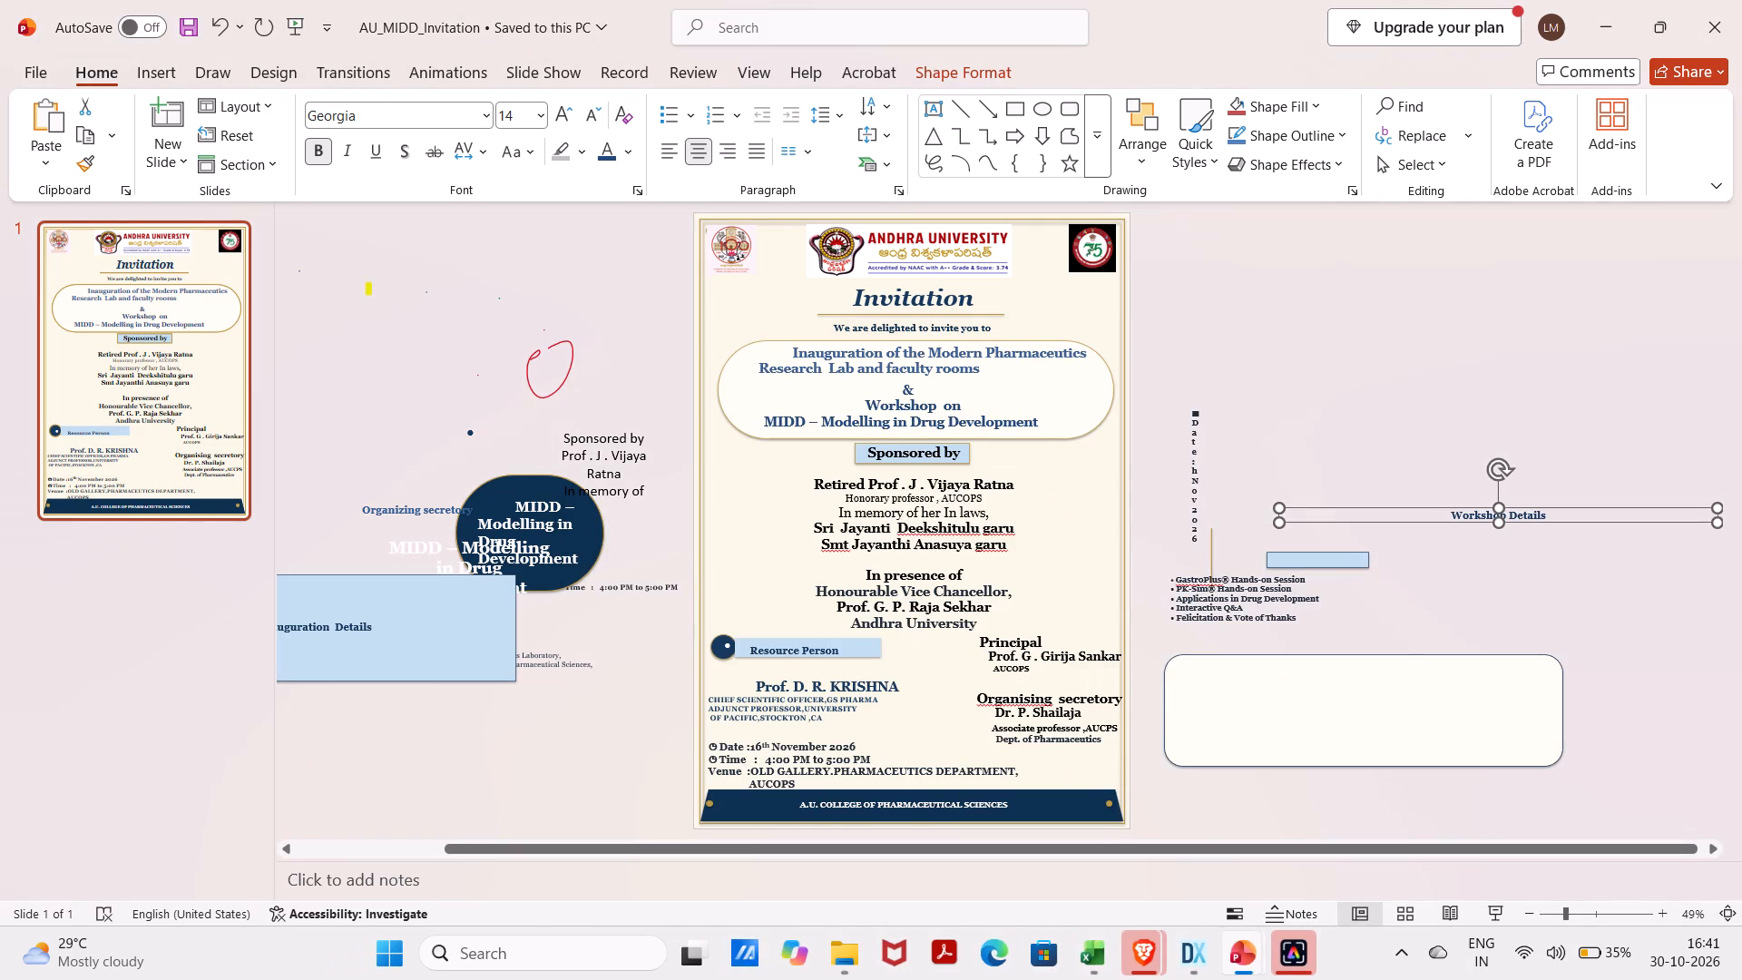
{"action": "left_click_drag", "start_coordinate": [696, 211], "coordinate": [1086, 657]}
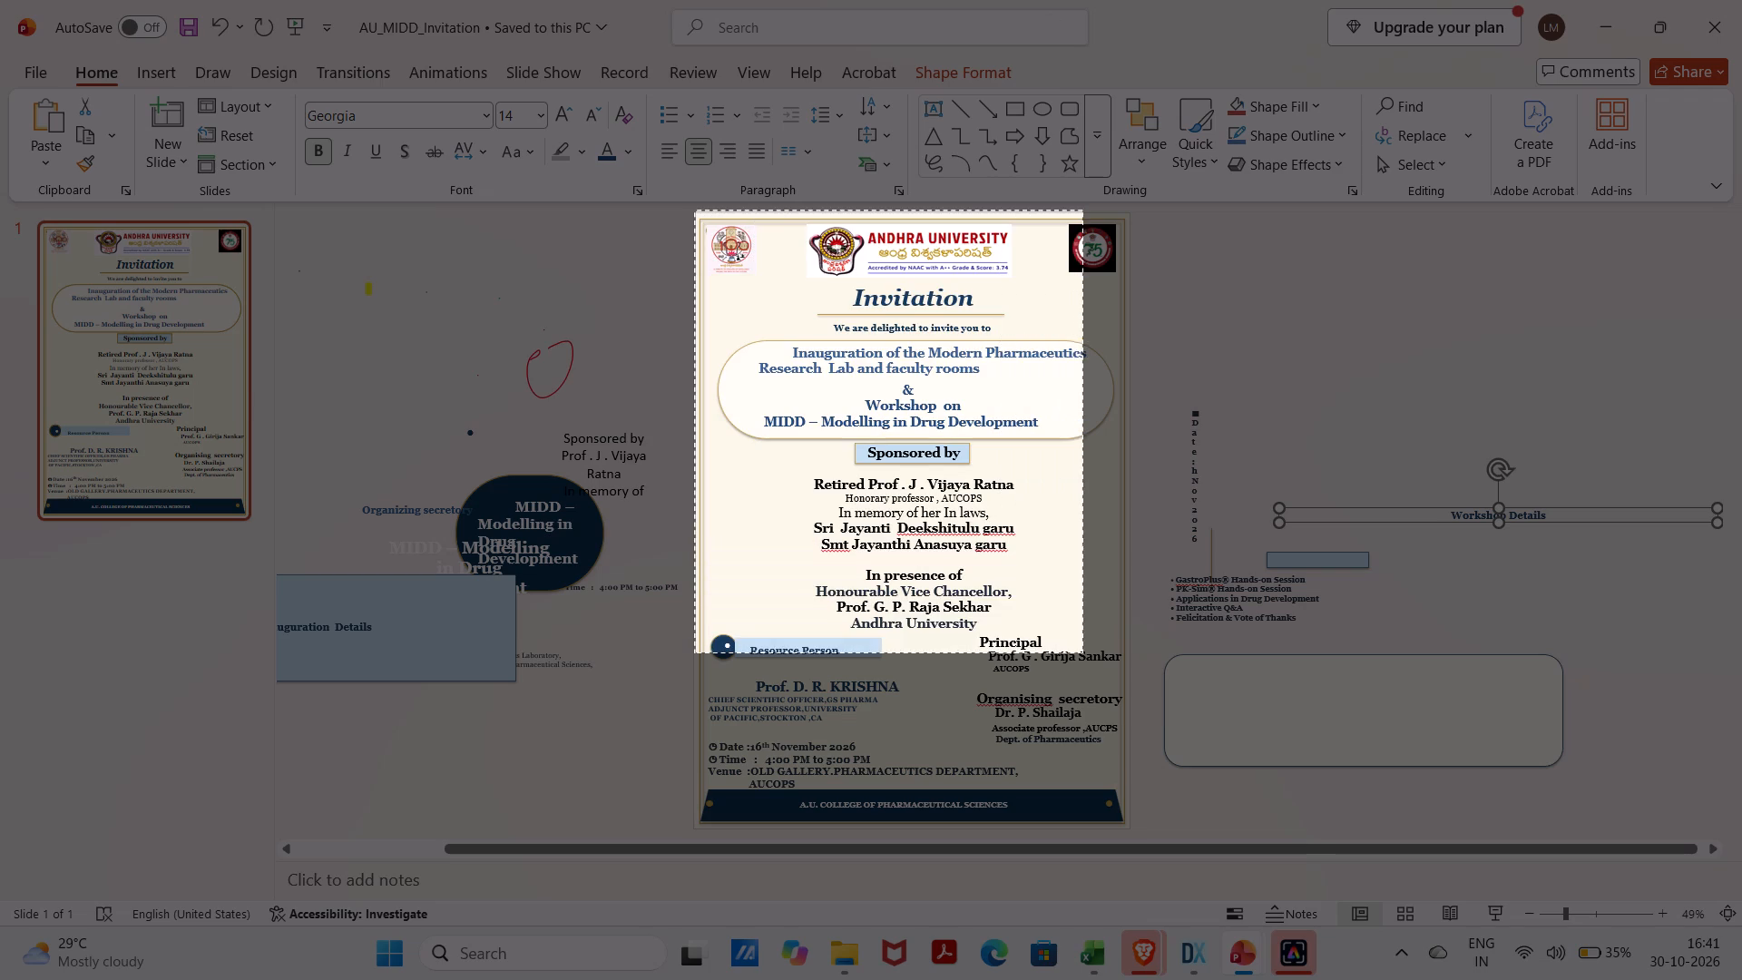
{"action": "scroll", "coordinate": [1092, 663], "scroll_direction": "up", "scroll_amount": 1}
{"action": "left_click_drag", "start_coordinate": [1086, 657], "coordinate": [1125, 828]}
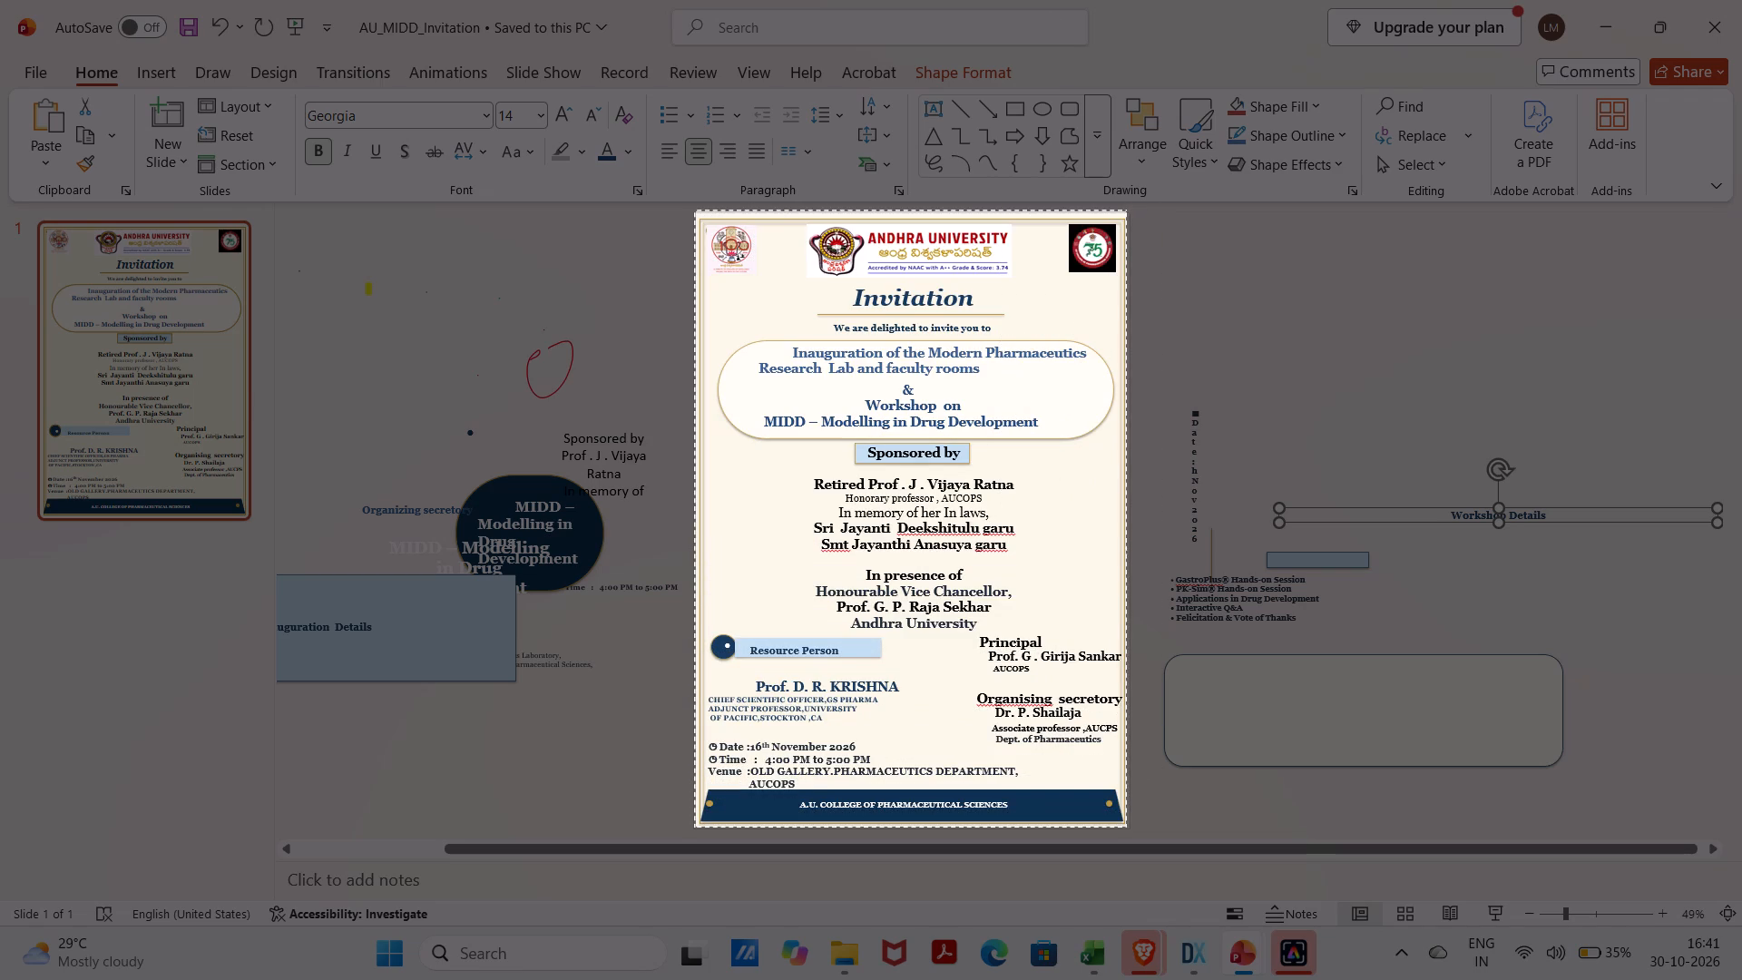
{"action": "left_click_drag", "start_coordinate": [1125, 828], "coordinate": [1125, 827]}
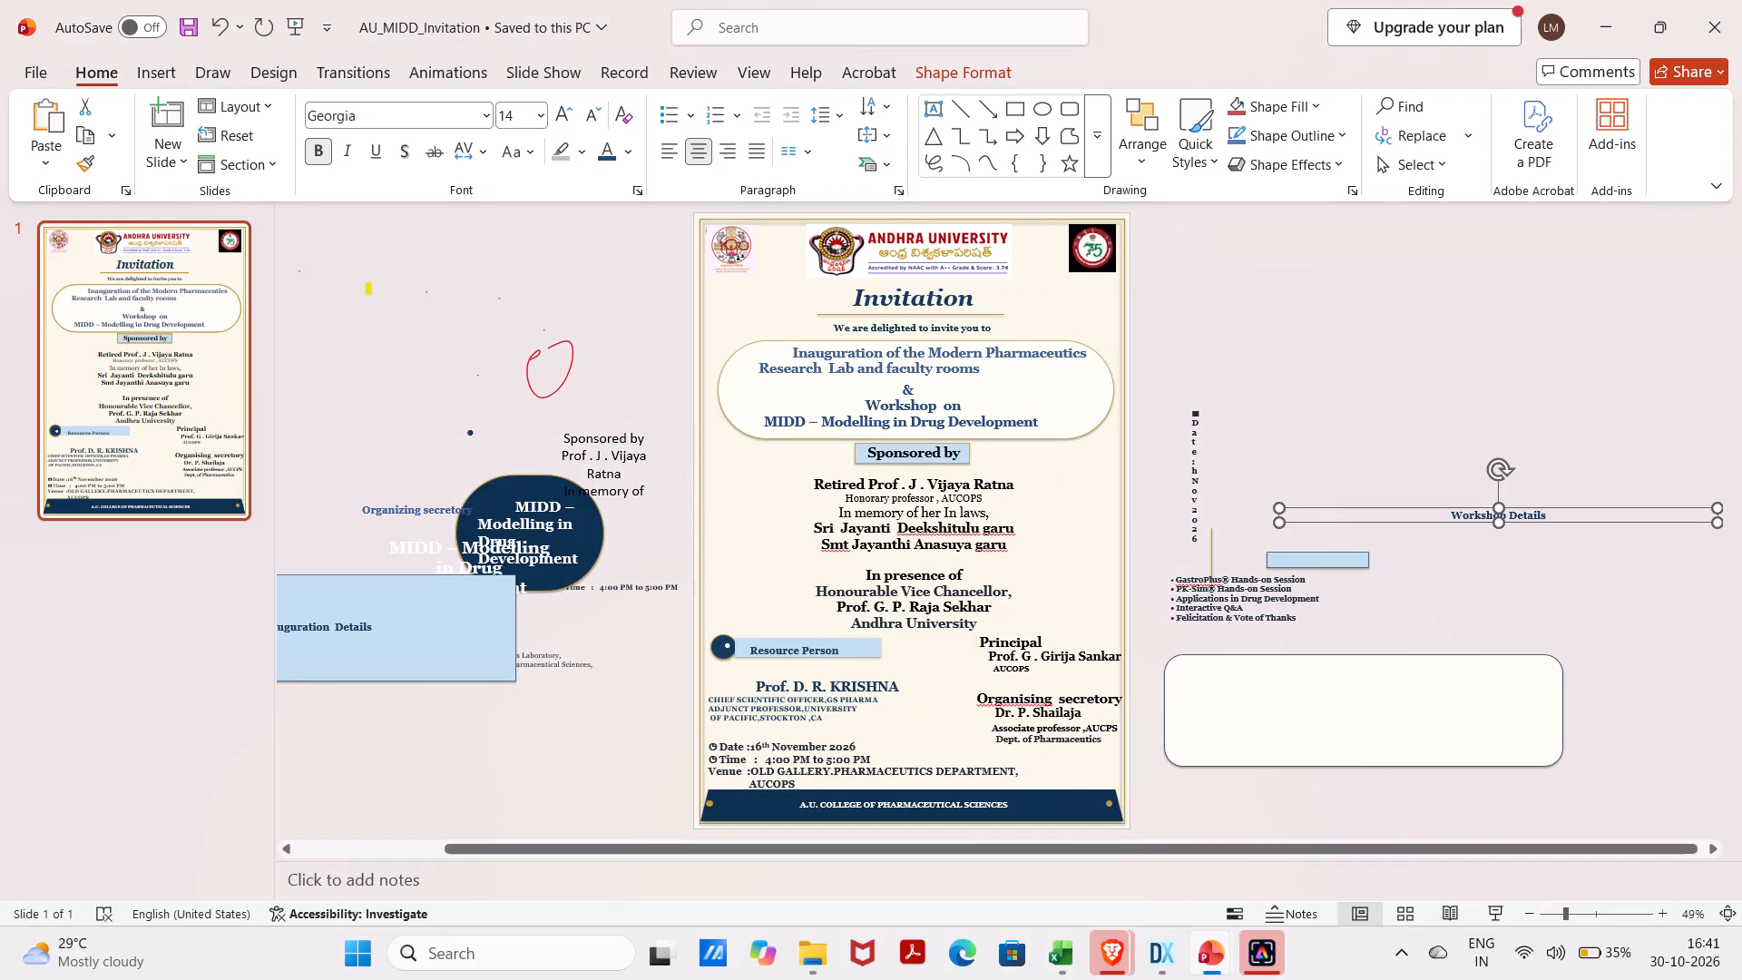
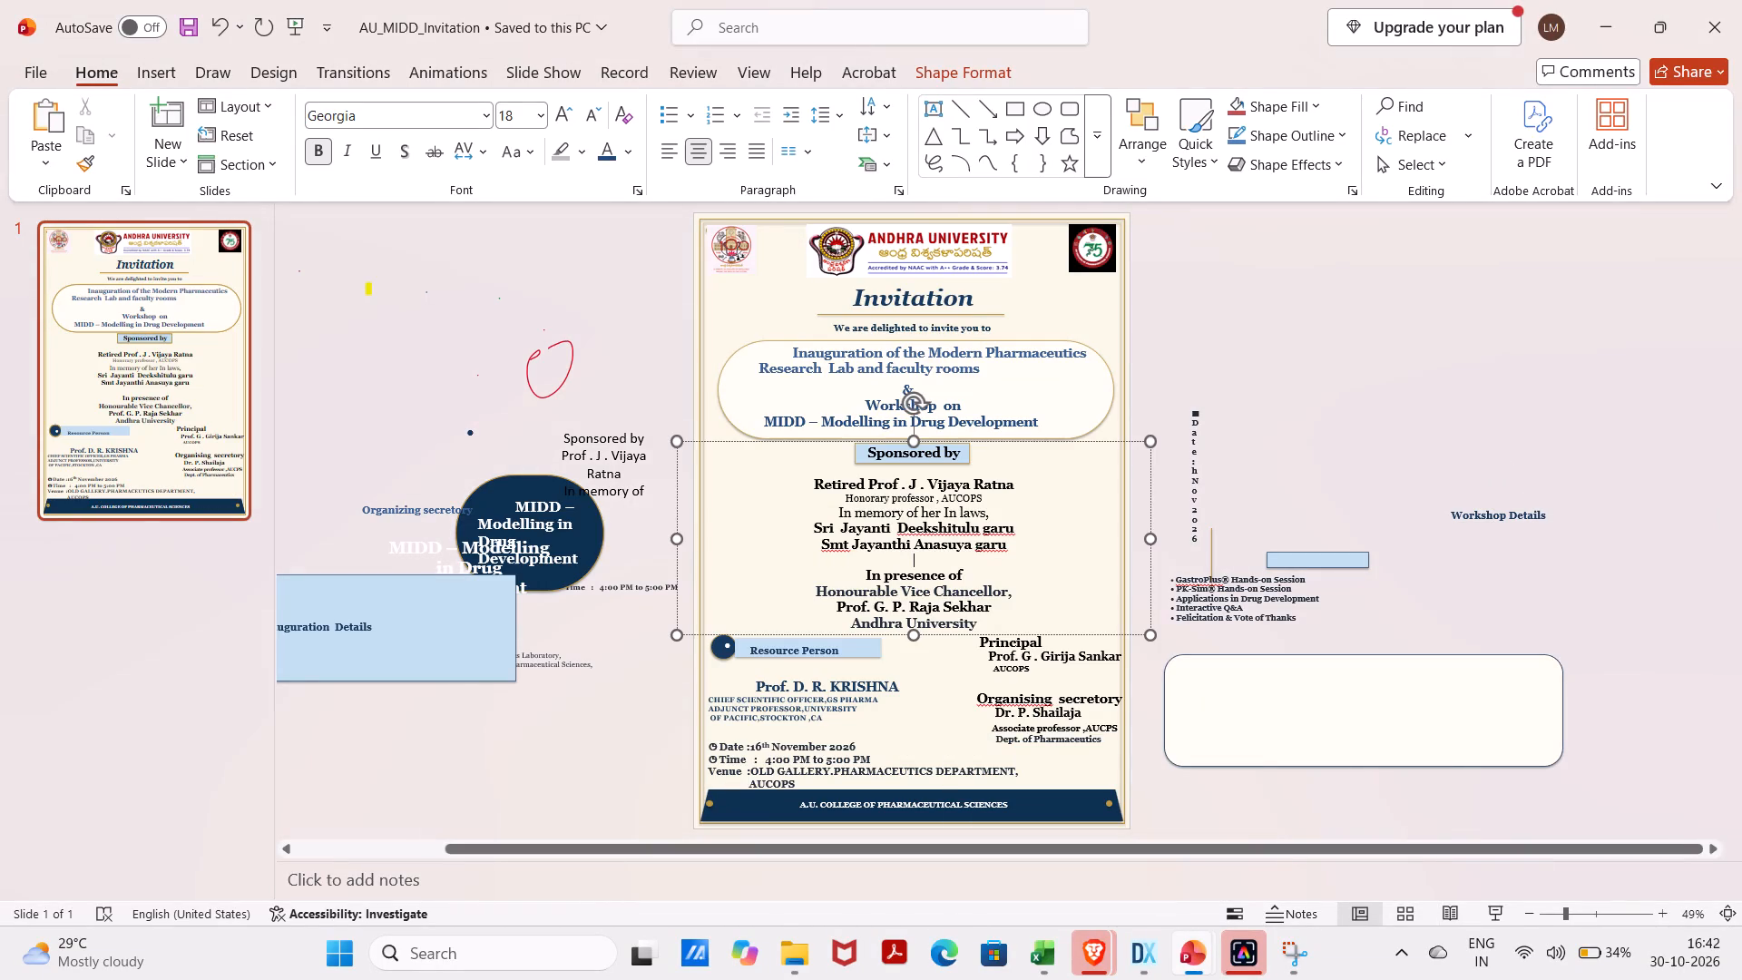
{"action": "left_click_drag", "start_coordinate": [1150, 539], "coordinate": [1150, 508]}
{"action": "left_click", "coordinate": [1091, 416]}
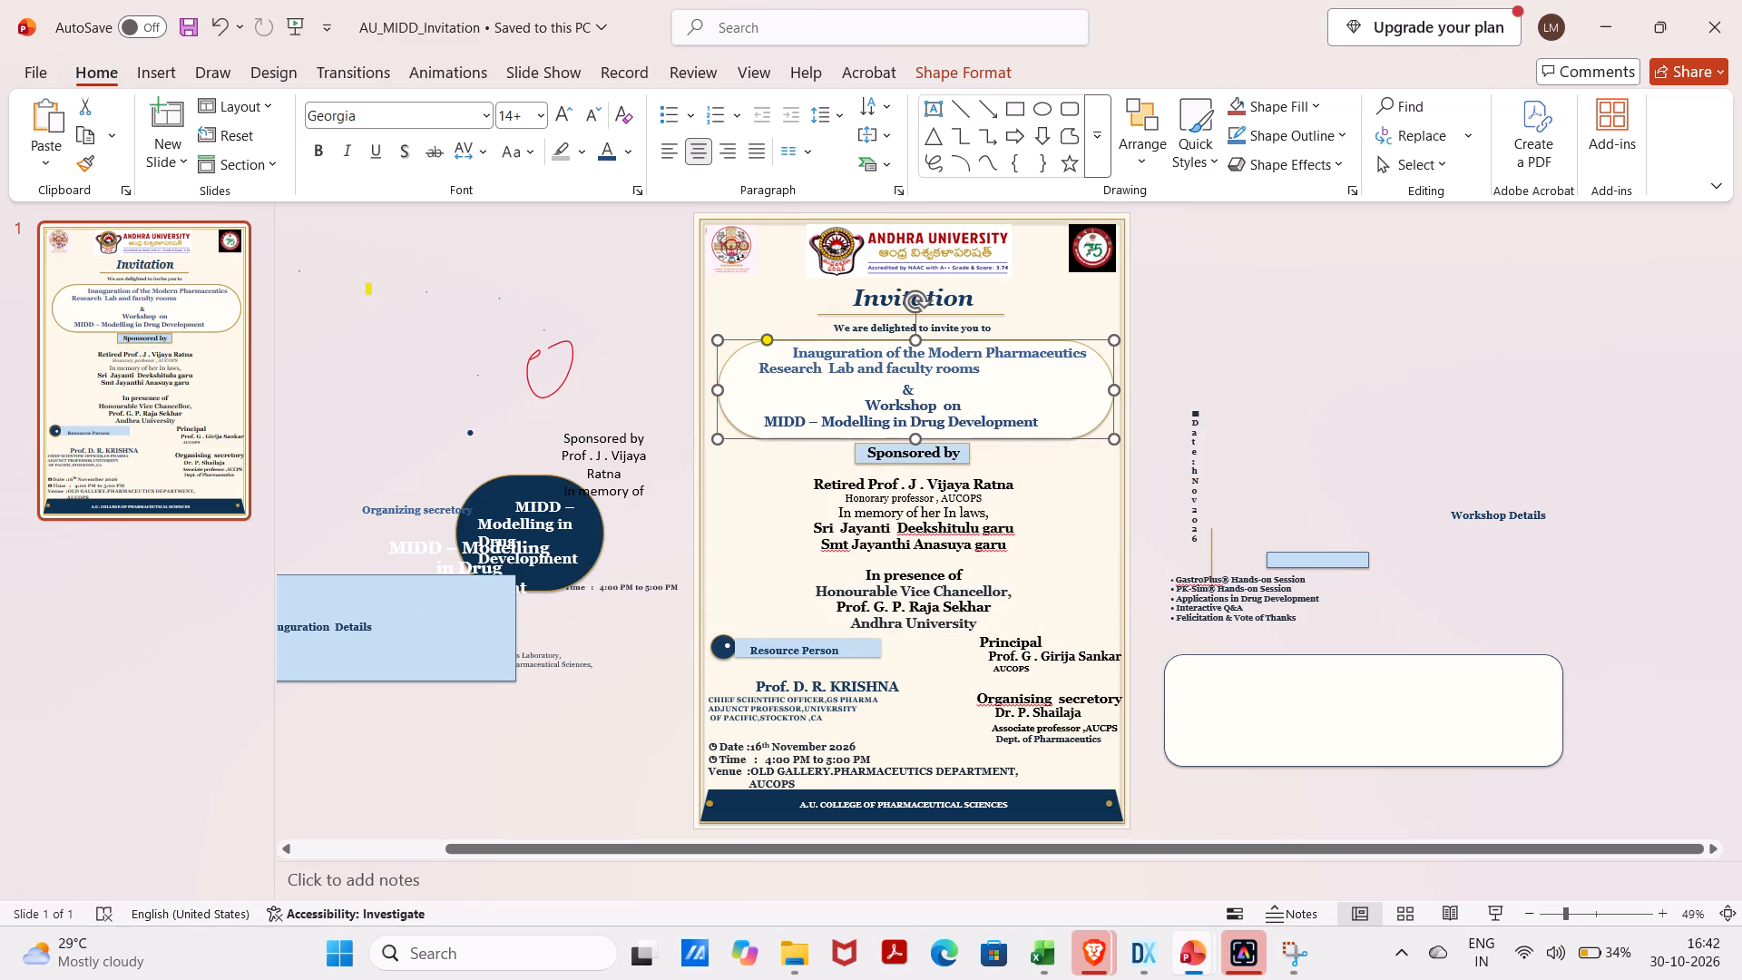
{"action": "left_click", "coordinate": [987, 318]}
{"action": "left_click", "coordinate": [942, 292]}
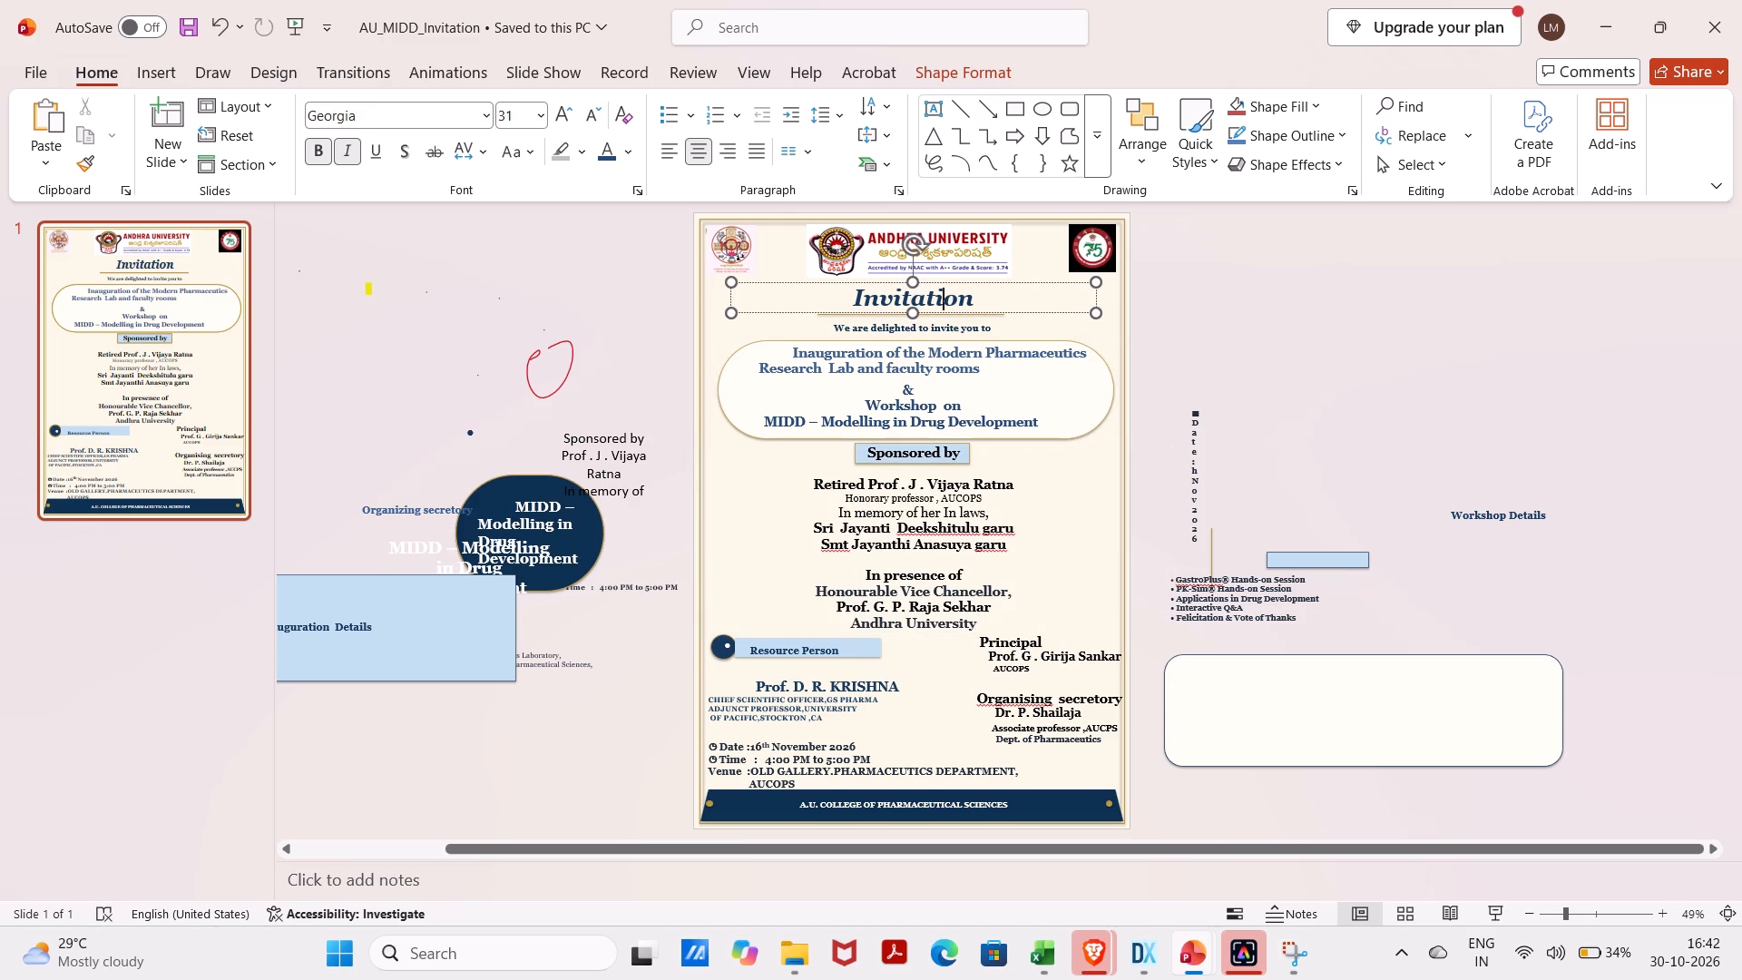
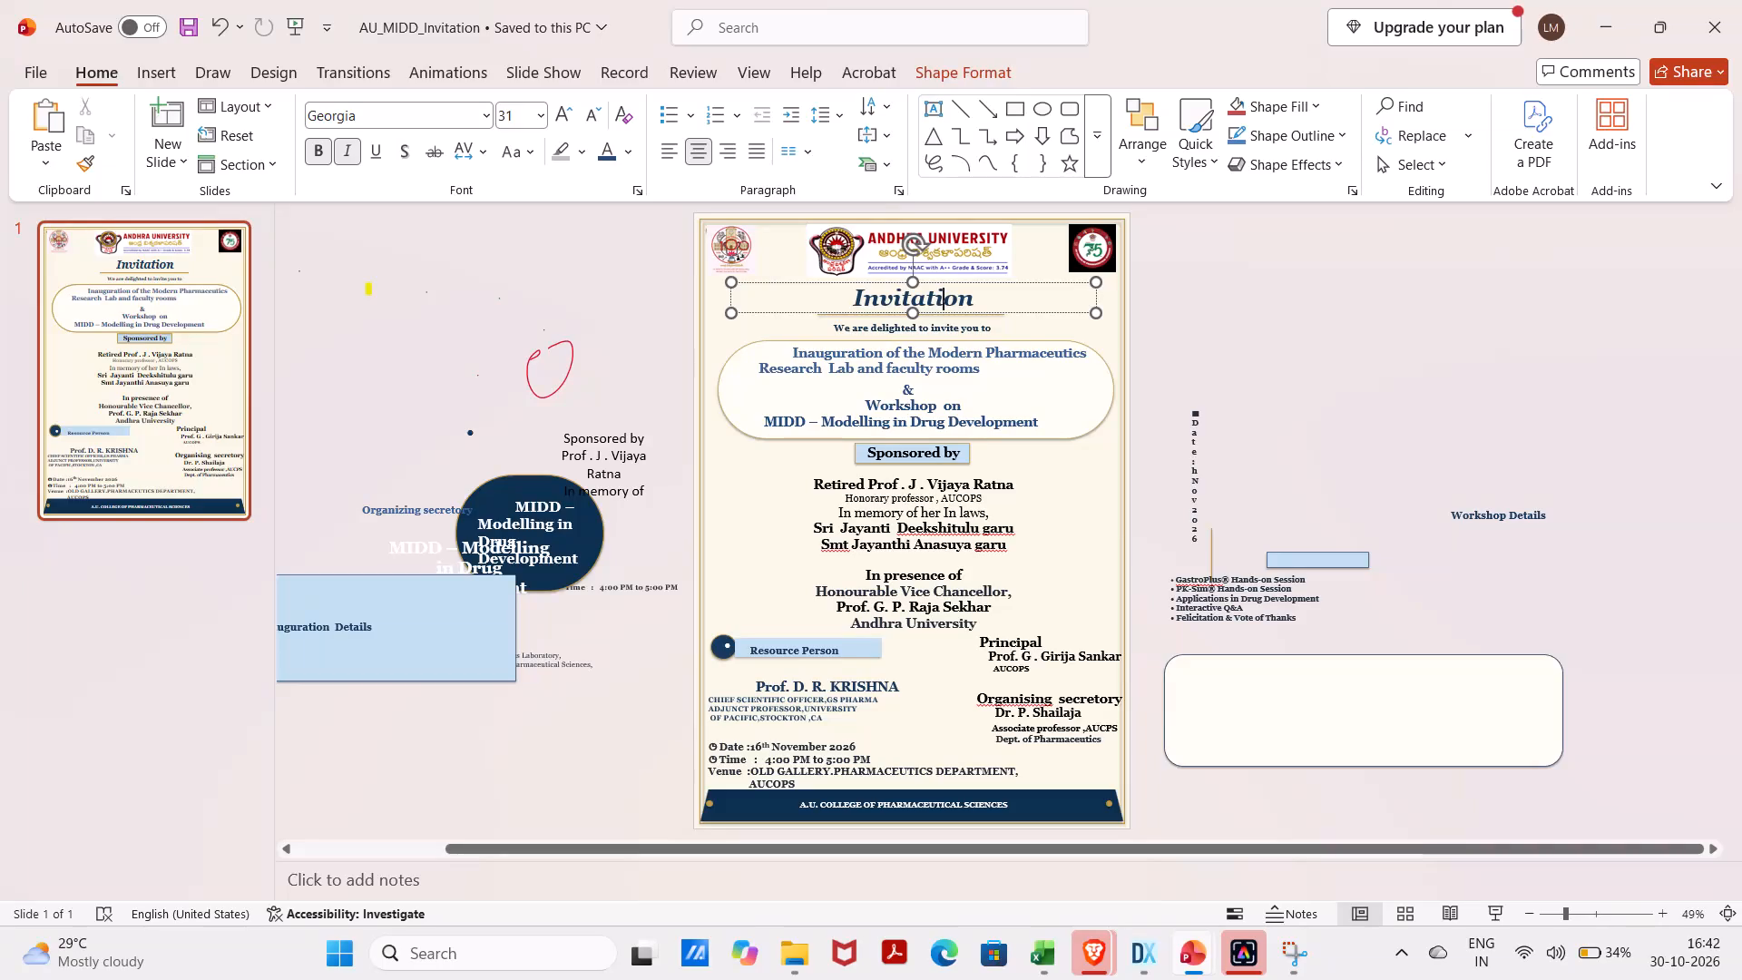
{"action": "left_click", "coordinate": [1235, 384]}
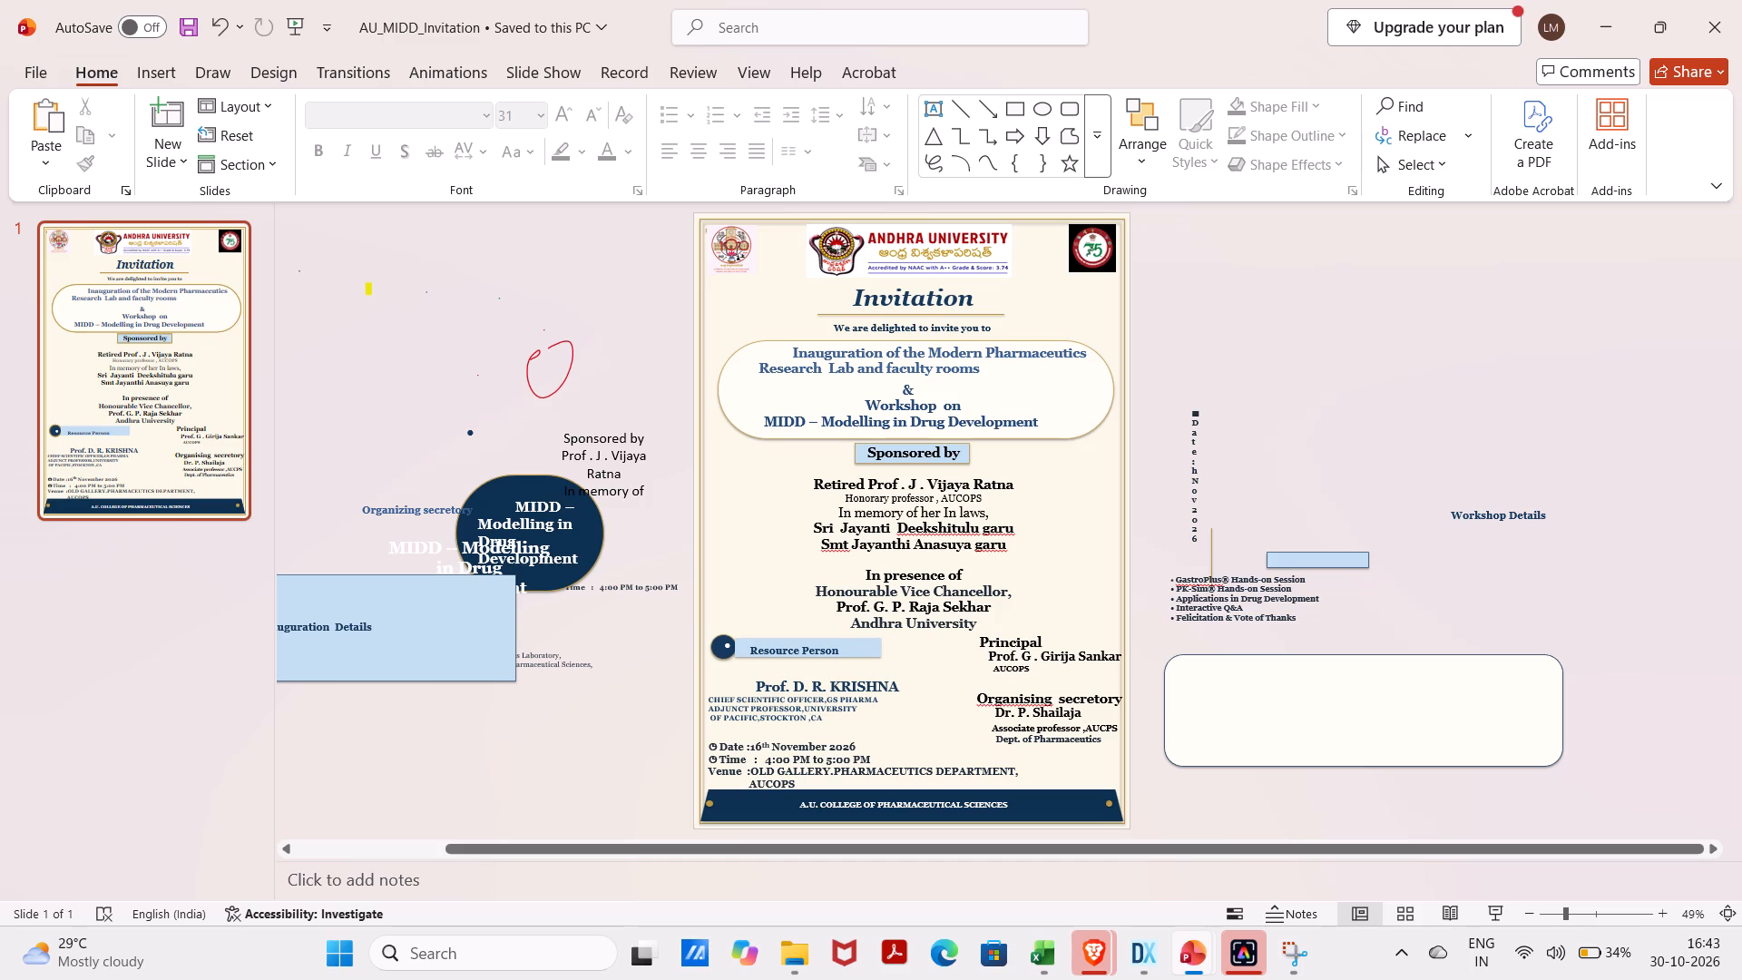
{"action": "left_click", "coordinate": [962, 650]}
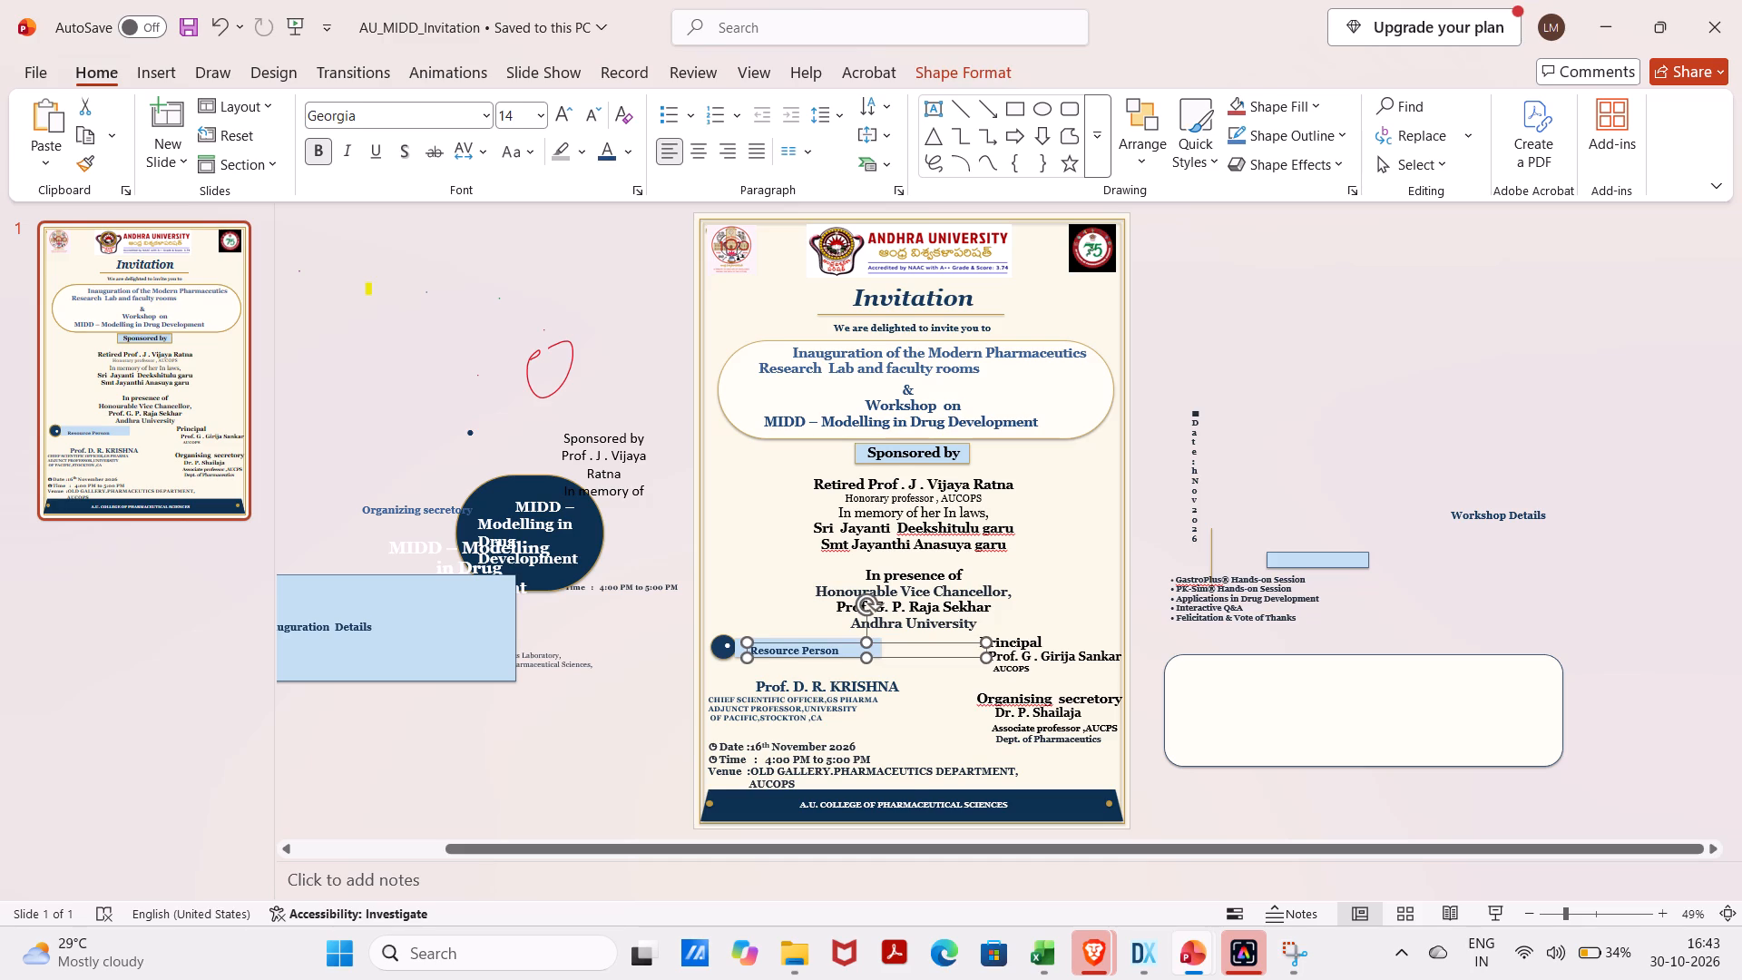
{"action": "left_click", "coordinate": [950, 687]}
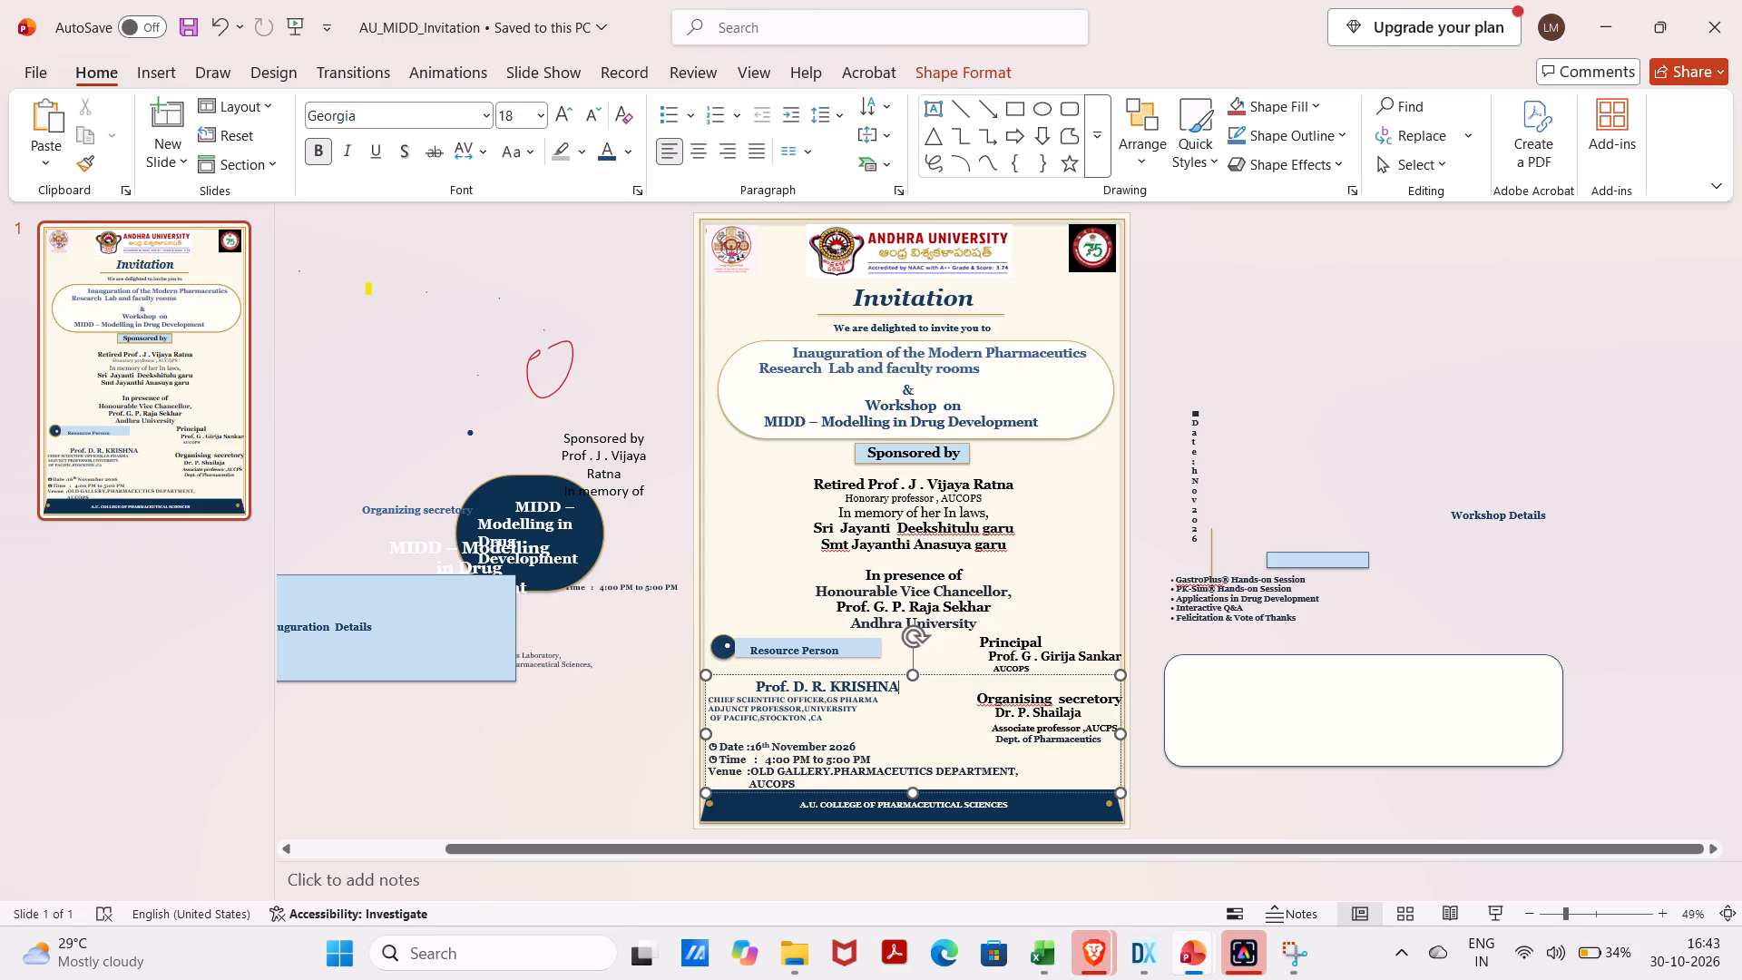
Set the spell checker to ignore all flagged words in the in-laws' two name lines, including the surname, "garu" and "Smt".
{"action": "left_click", "coordinate": [961, 537]}
{"action": "right_click", "coordinate": [961, 537]}
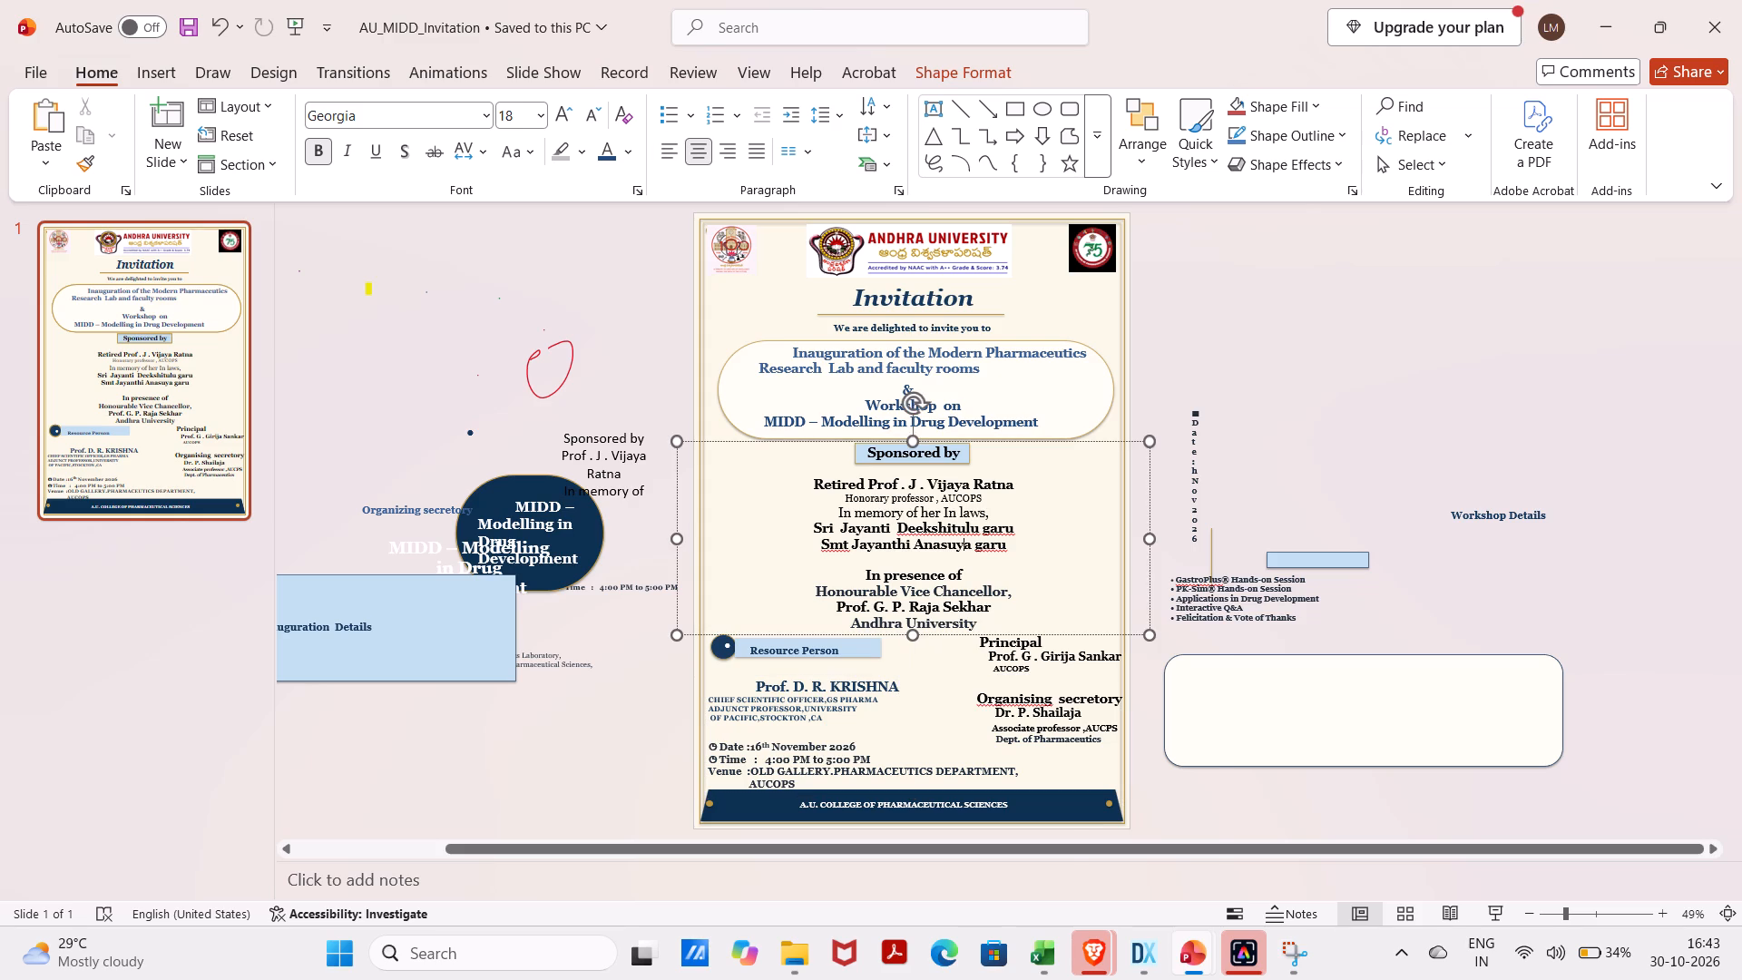
{"action": "left_click", "coordinate": [894, 550]}
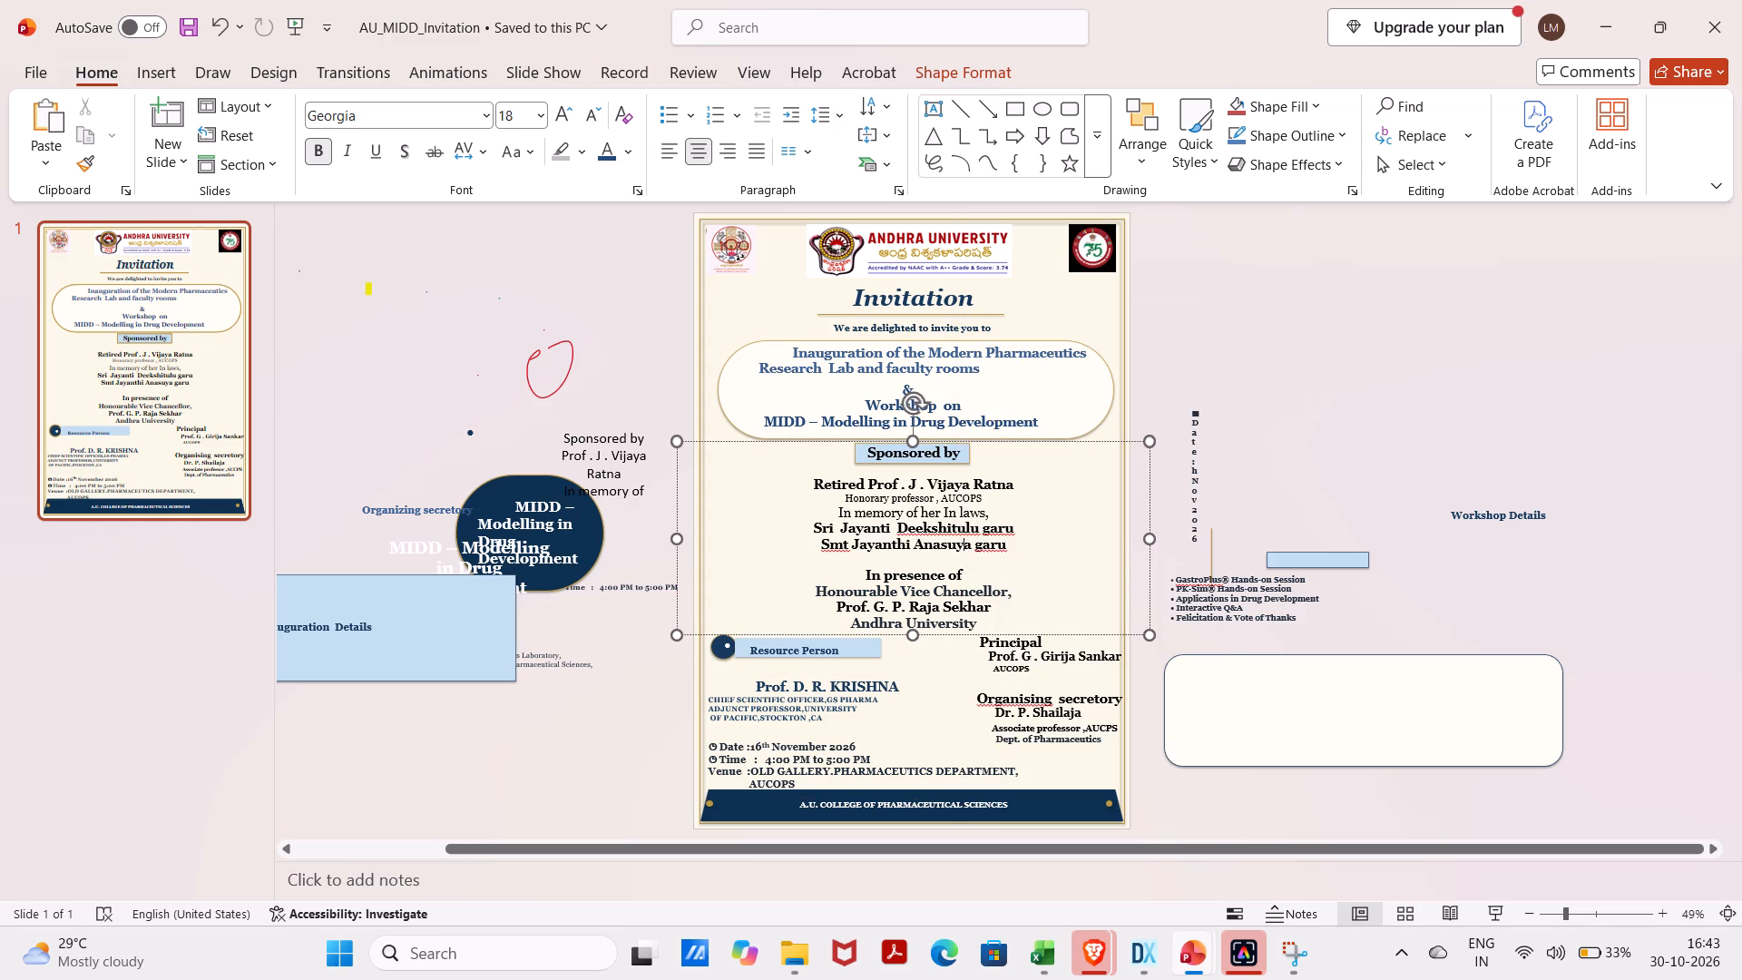
{"action": "double_click", "coordinate": [909, 533]}
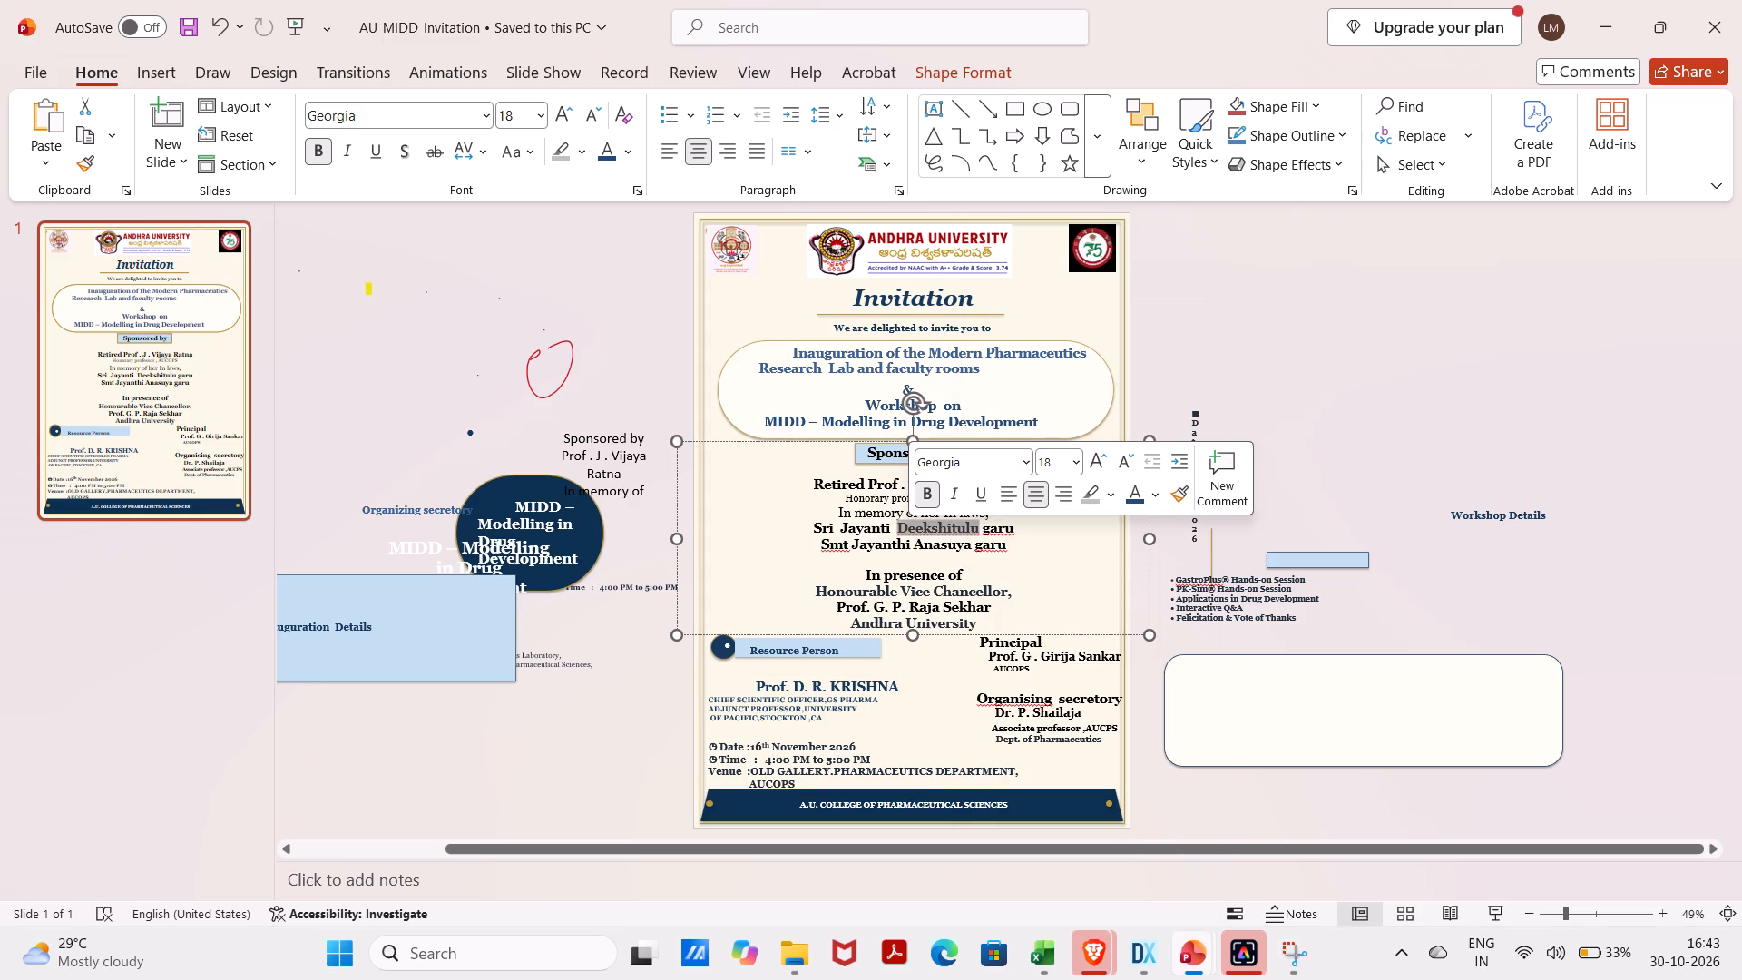
{"action": "right_click", "coordinate": [916, 533]}
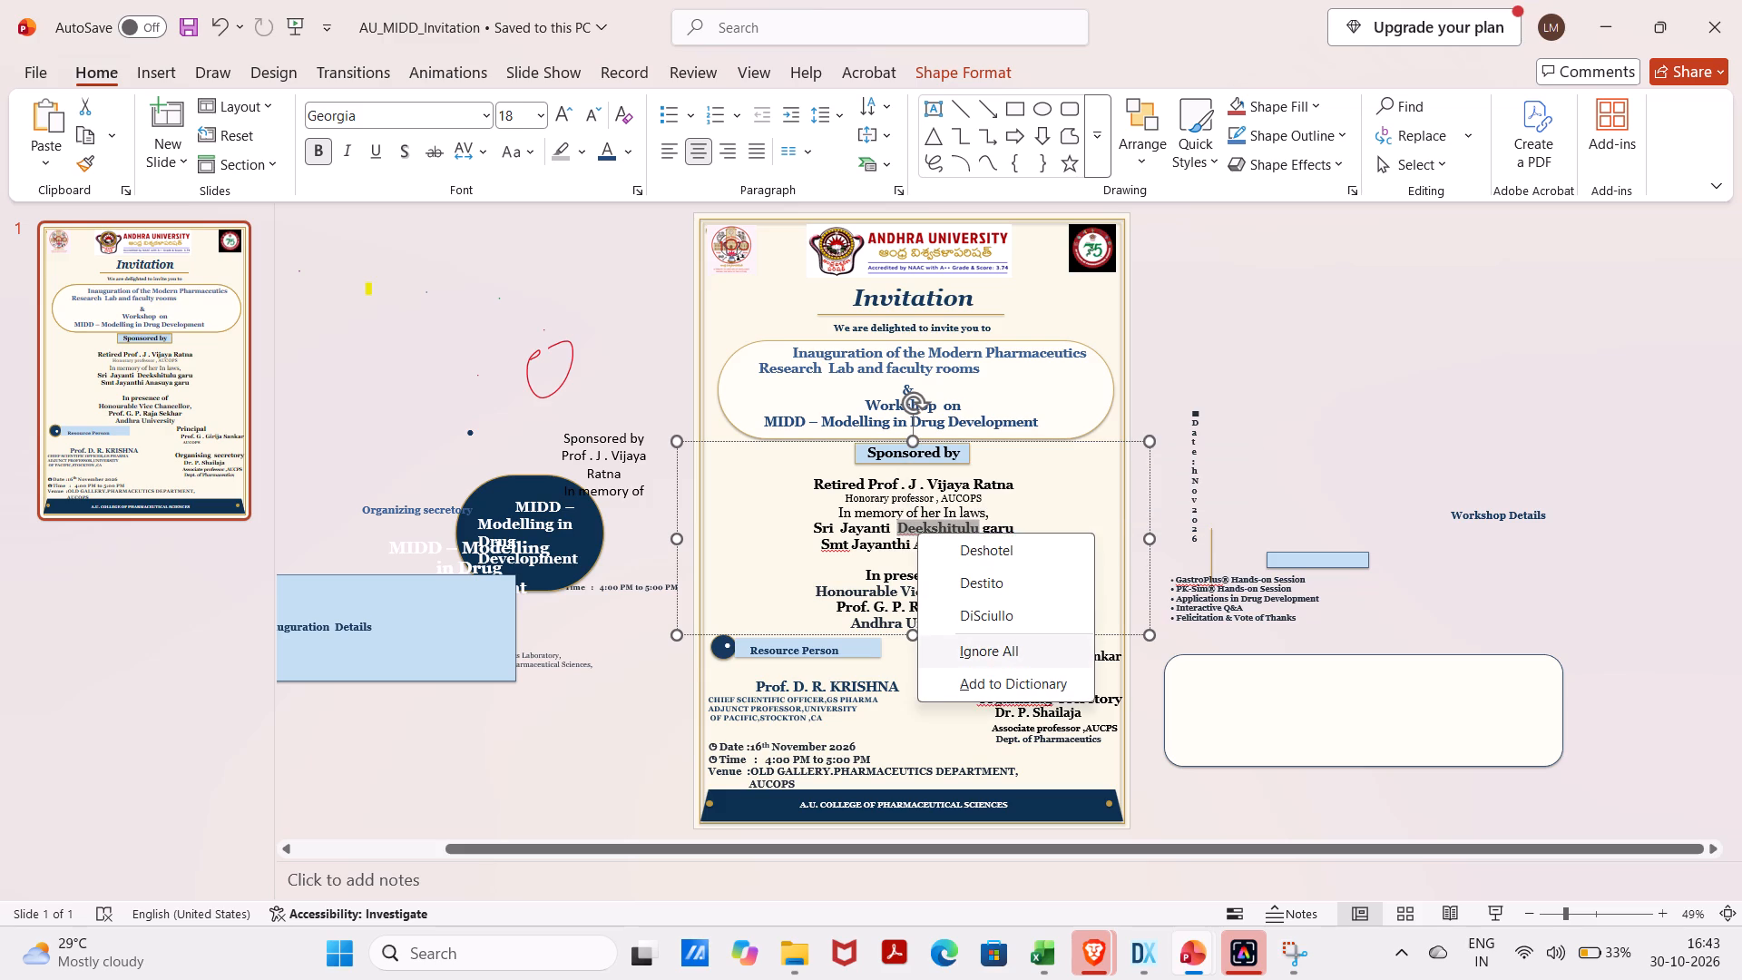
{"action": "left_click", "coordinate": [957, 653]}
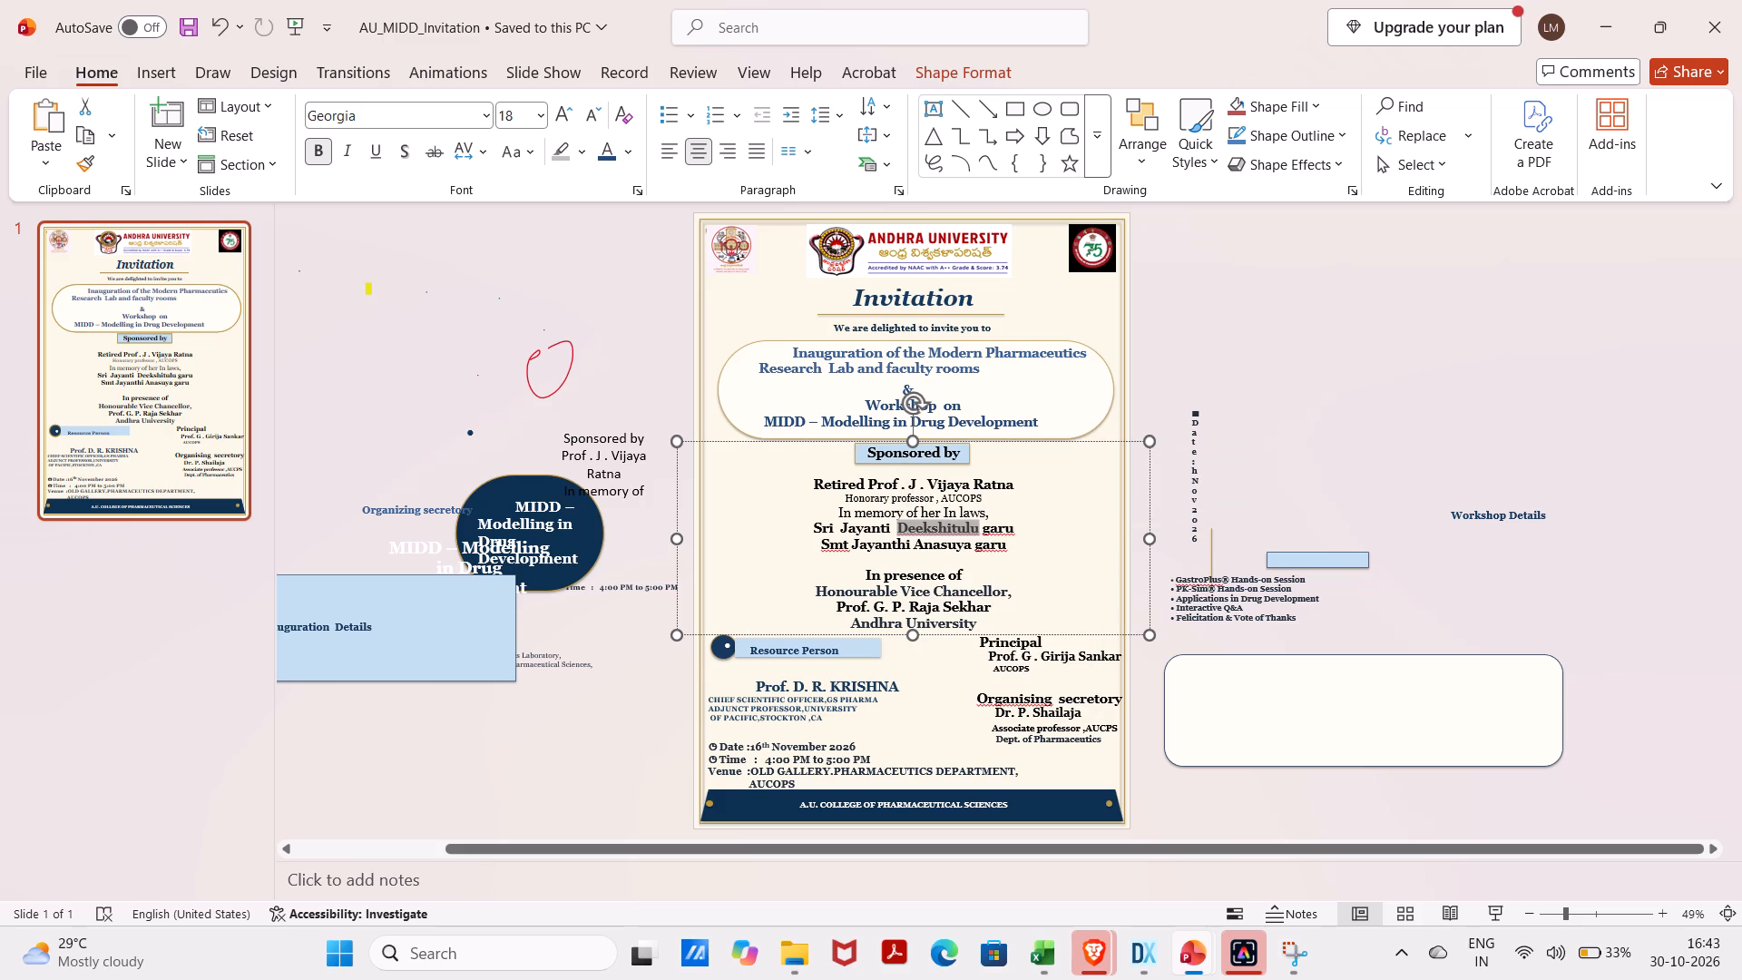
{"action": "left_click", "coordinate": [1000, 536]}
{"action": "right_click", "coordinate": [1000, 536]}
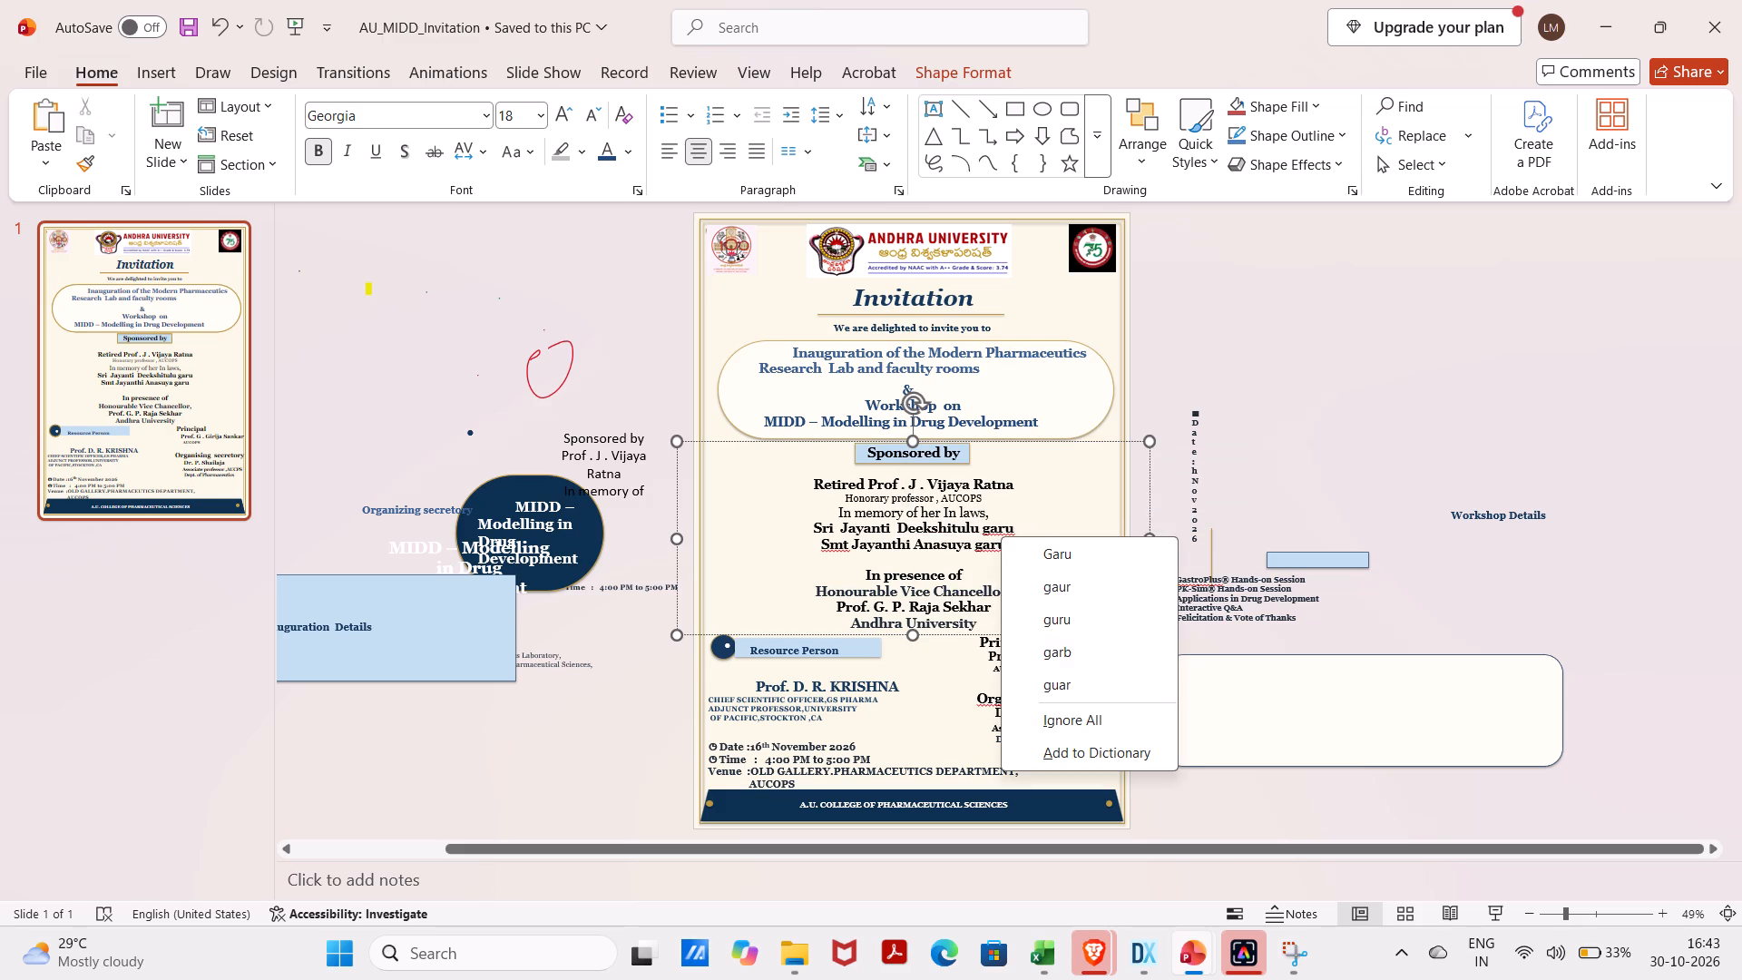
{"action": "left_click", "coordinate": [1032, 715]}
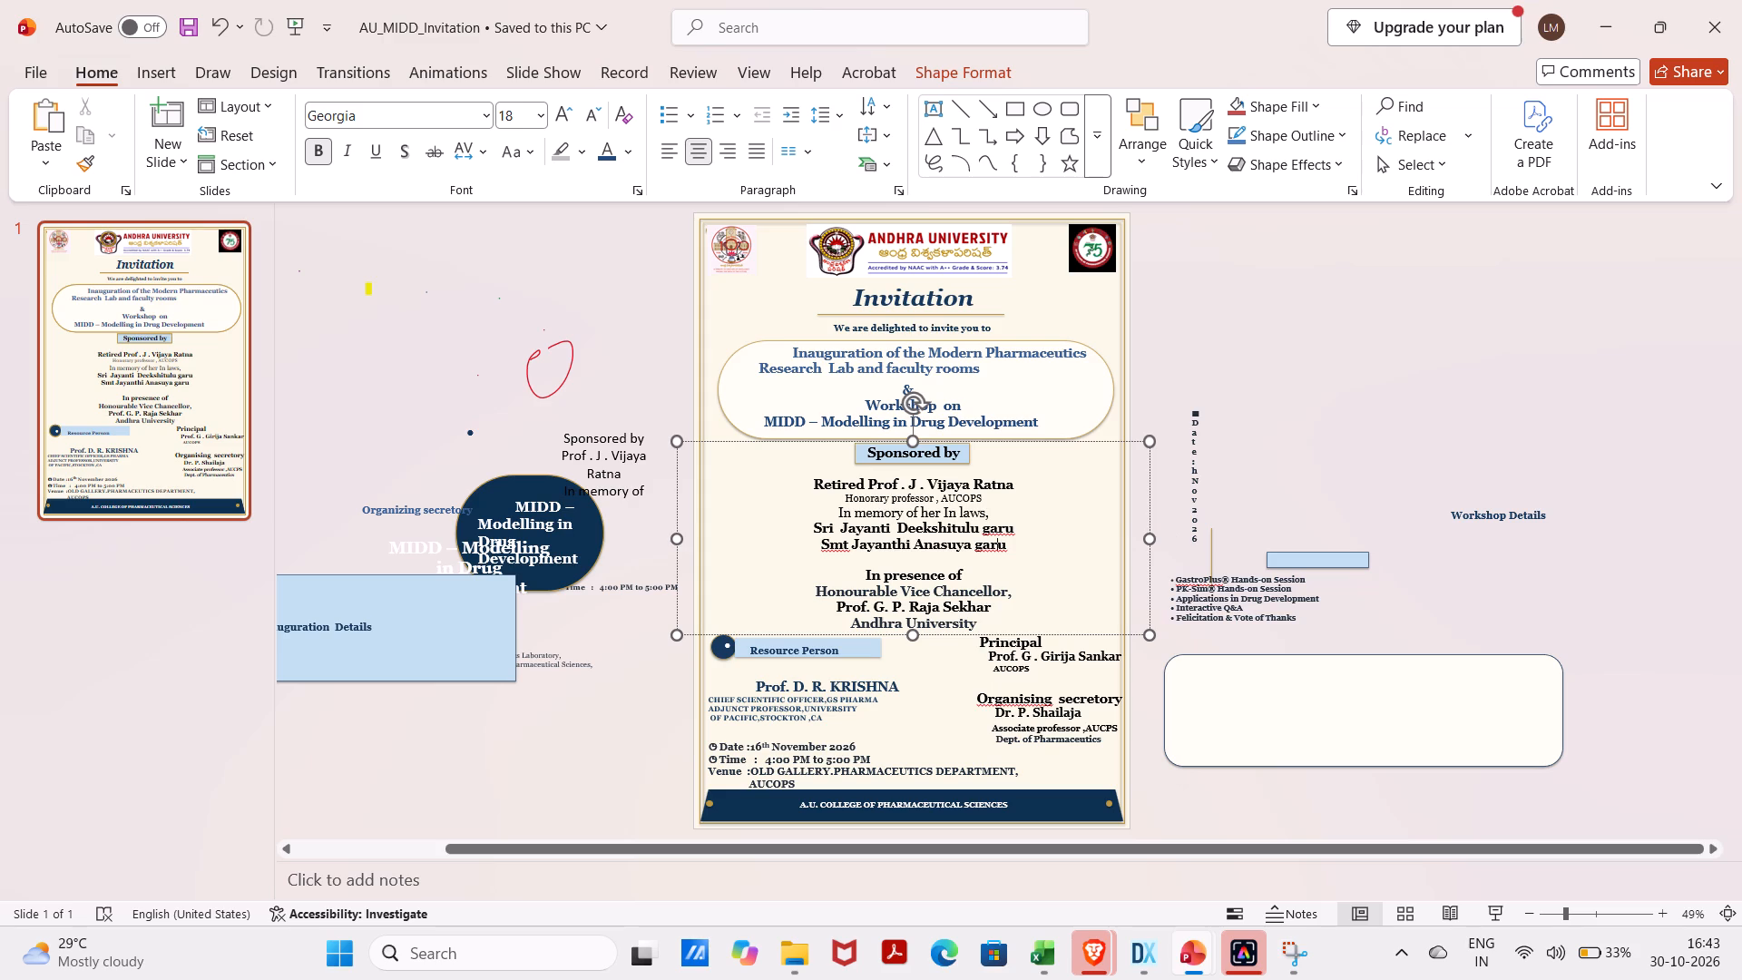
{"action": "right_click", "coordinate": [993, 550]}
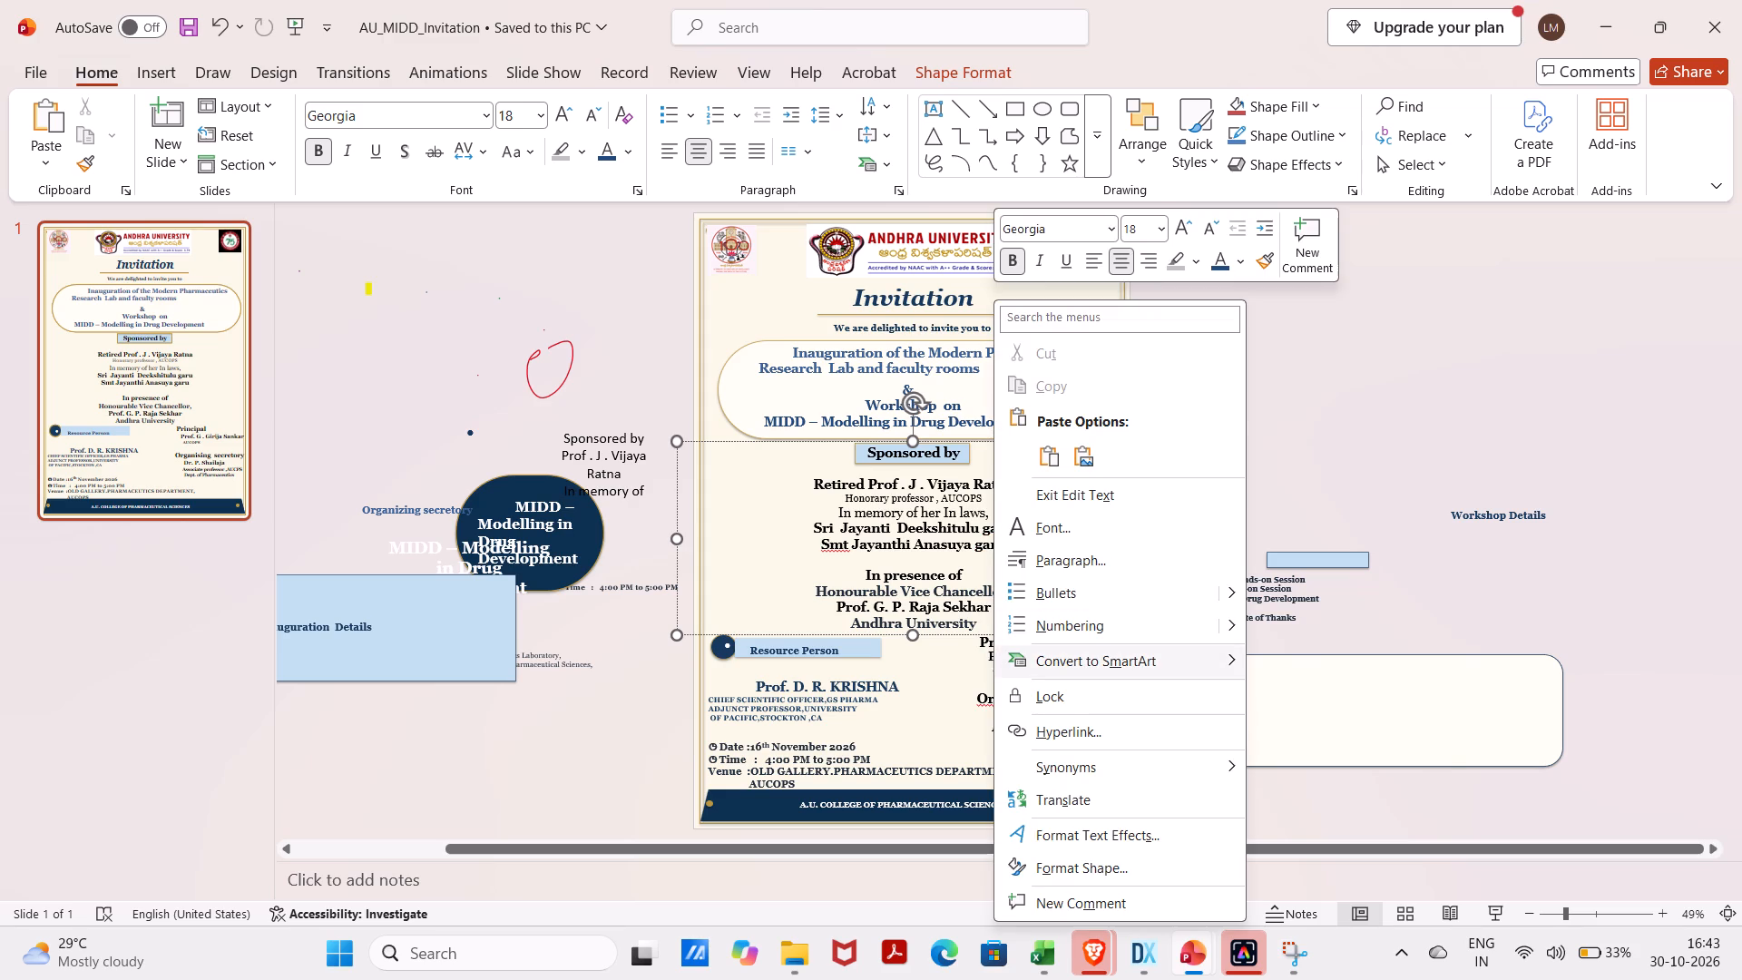
{"action": "left_click", "coordinate": [910, 547]}
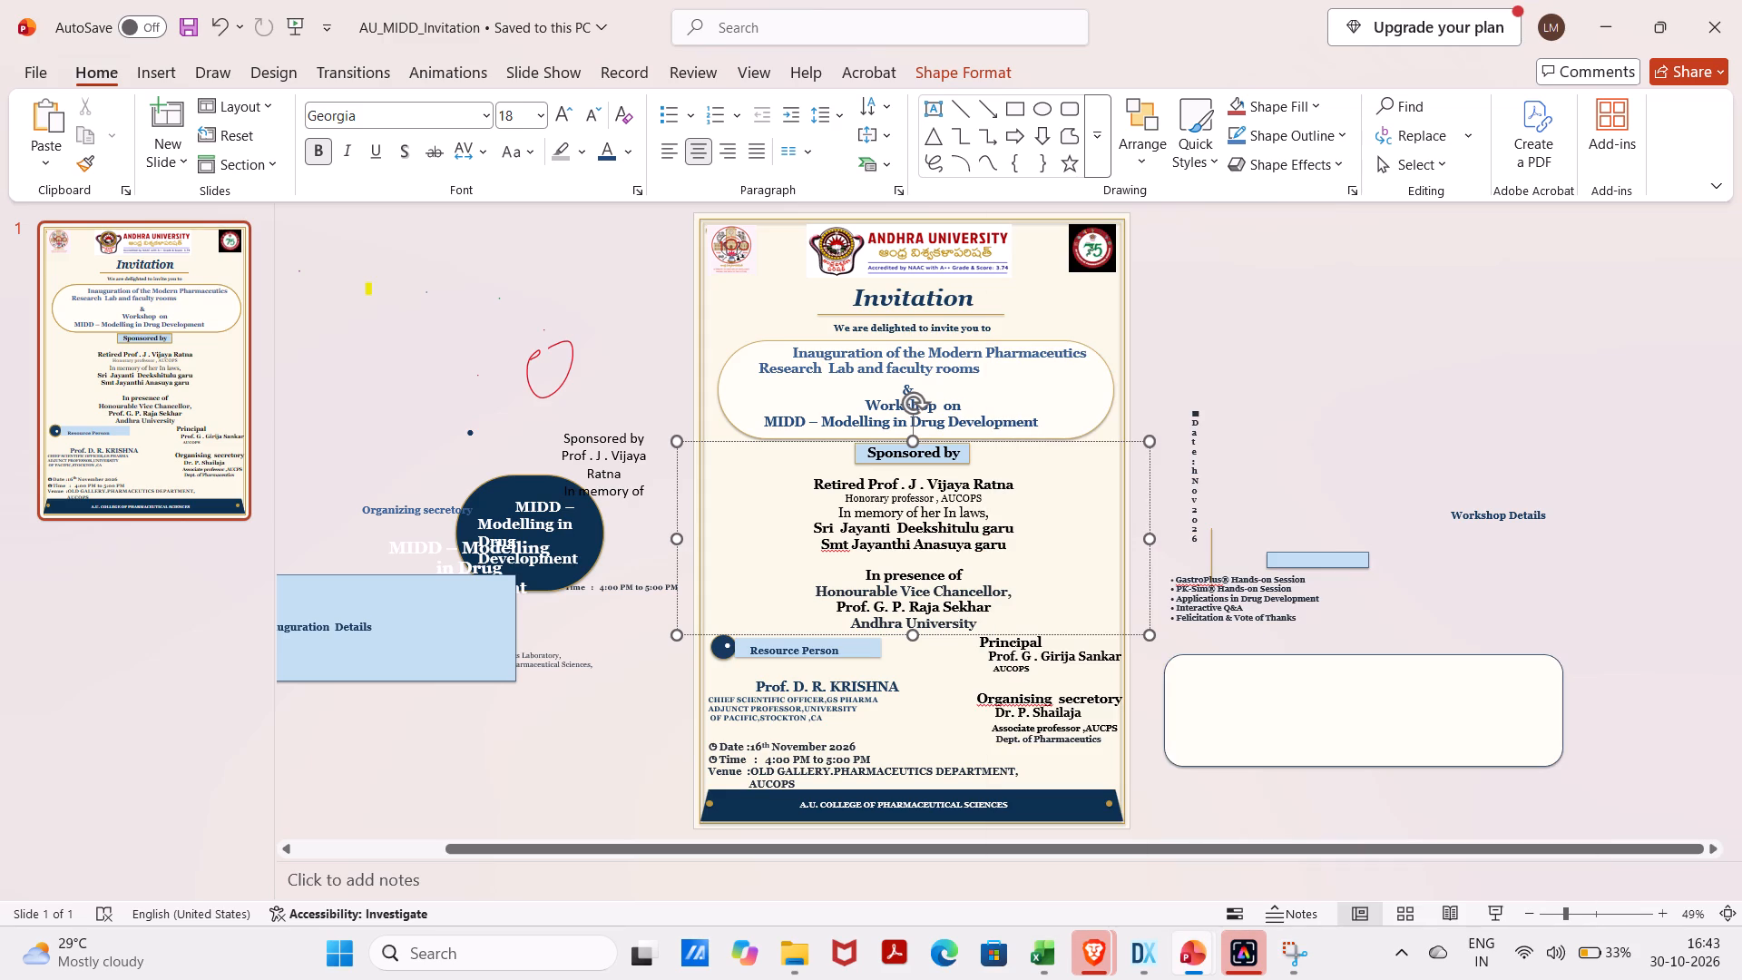
{"action": "right_click", "coordinate": [838, 538]}
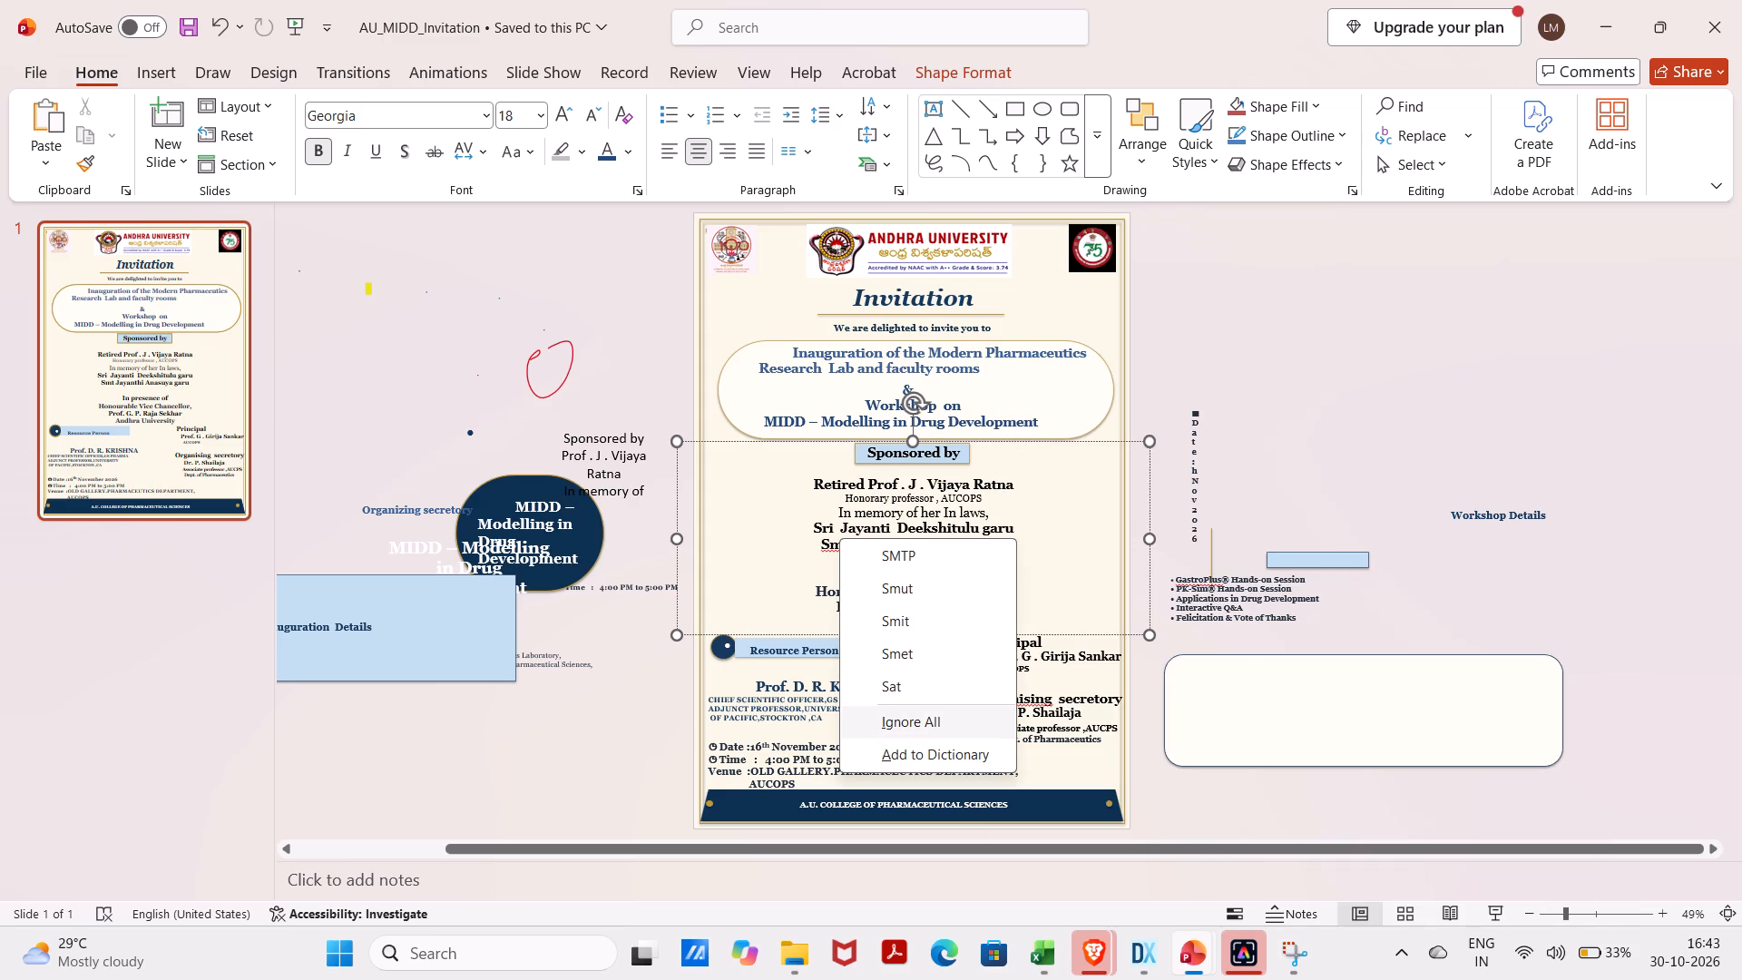
{"action": "left_click", "coordinate": [905, 718]}
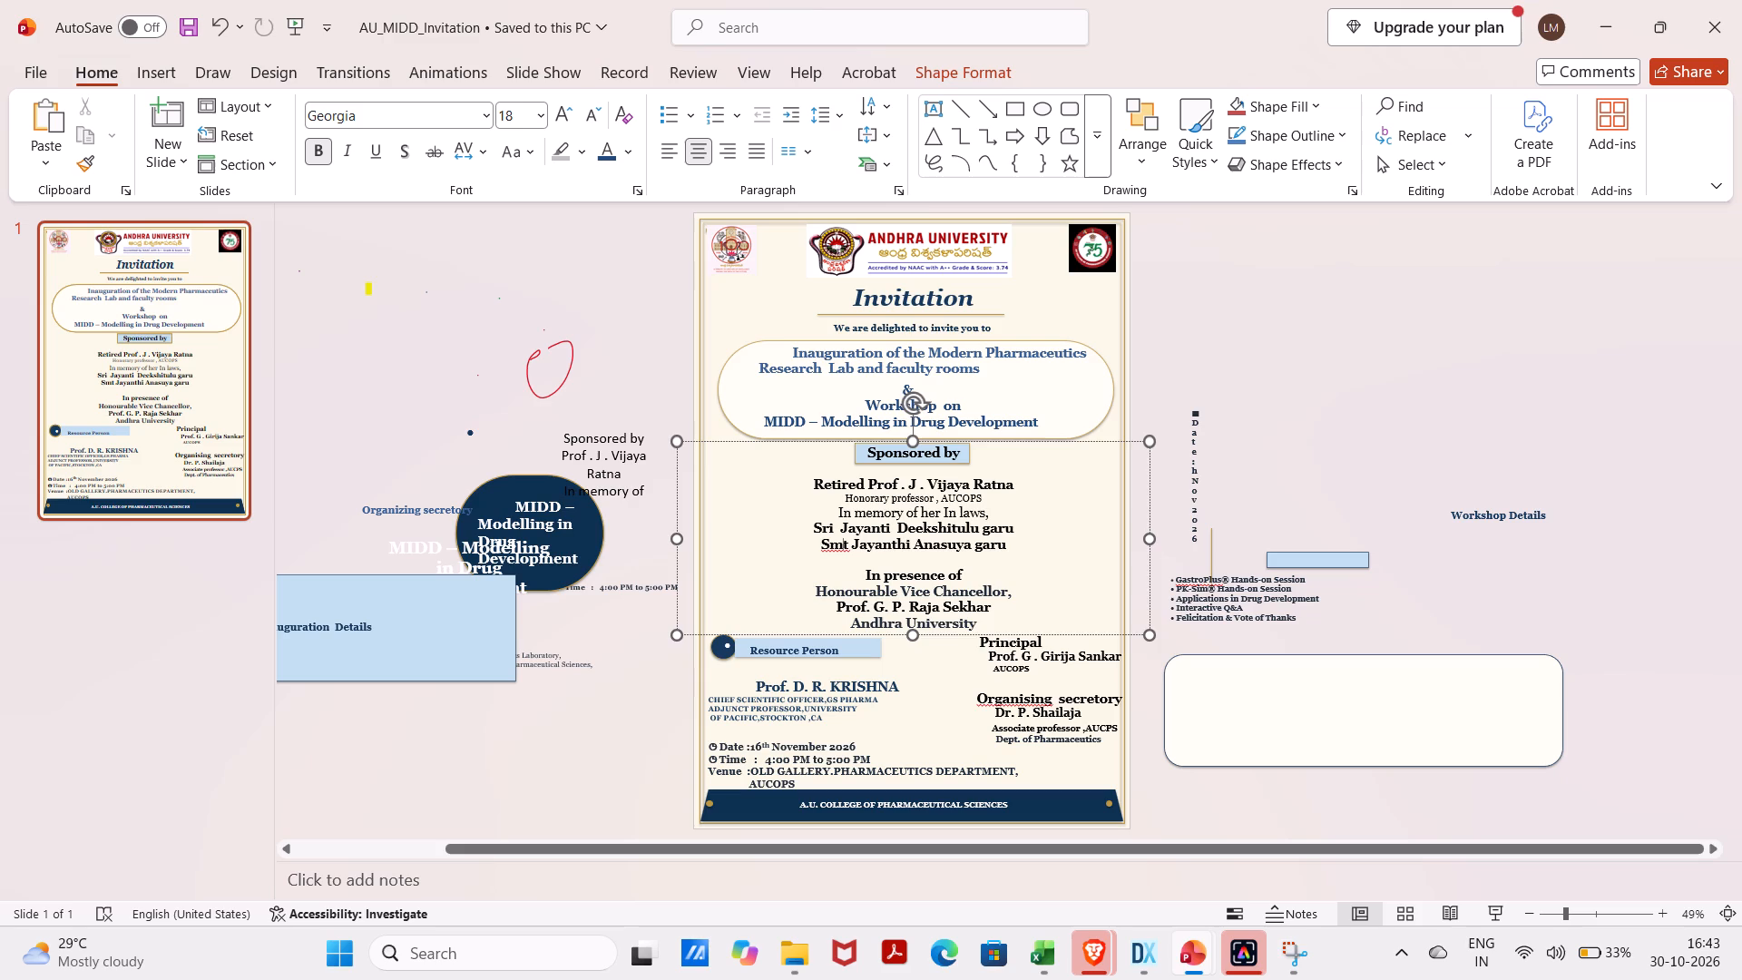
Set the spell checker to ignore all occurrences of "Organising" in the Organising secretary heading.
{"action": "left_click", "coordinate": [1017, 701]}
{"action": "right_click", "coordinate": [1017, 701]}
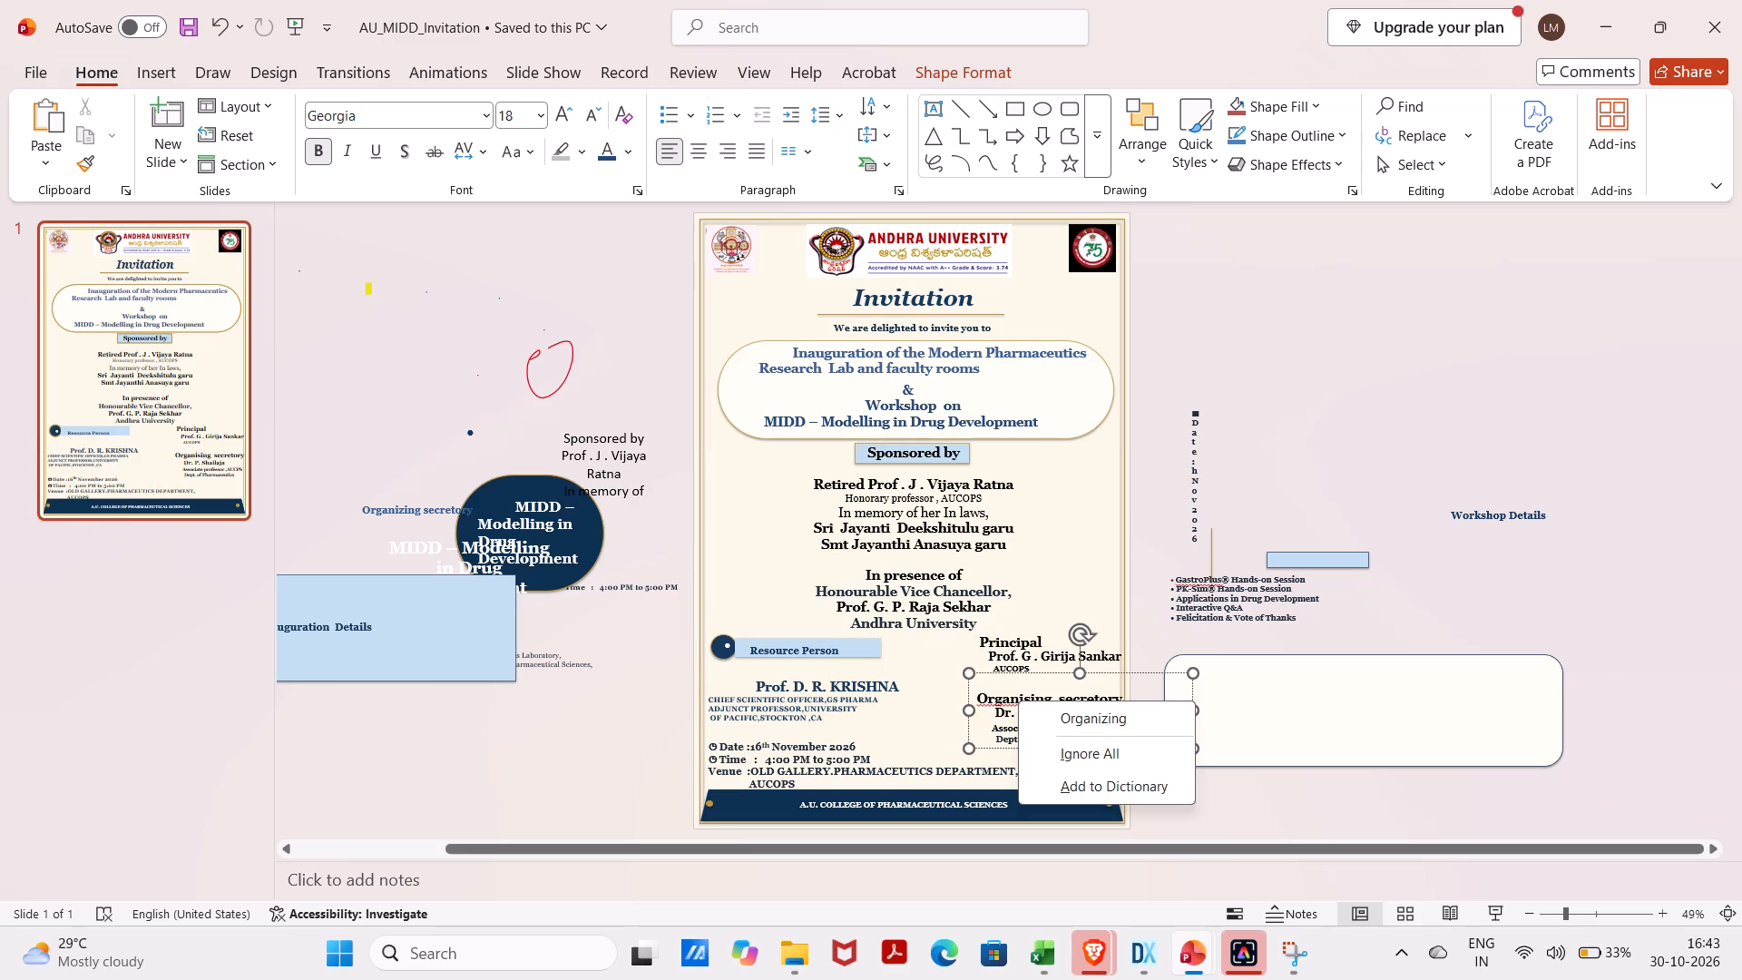
{"action": "left_click", "coordinate": [1043, 762]}
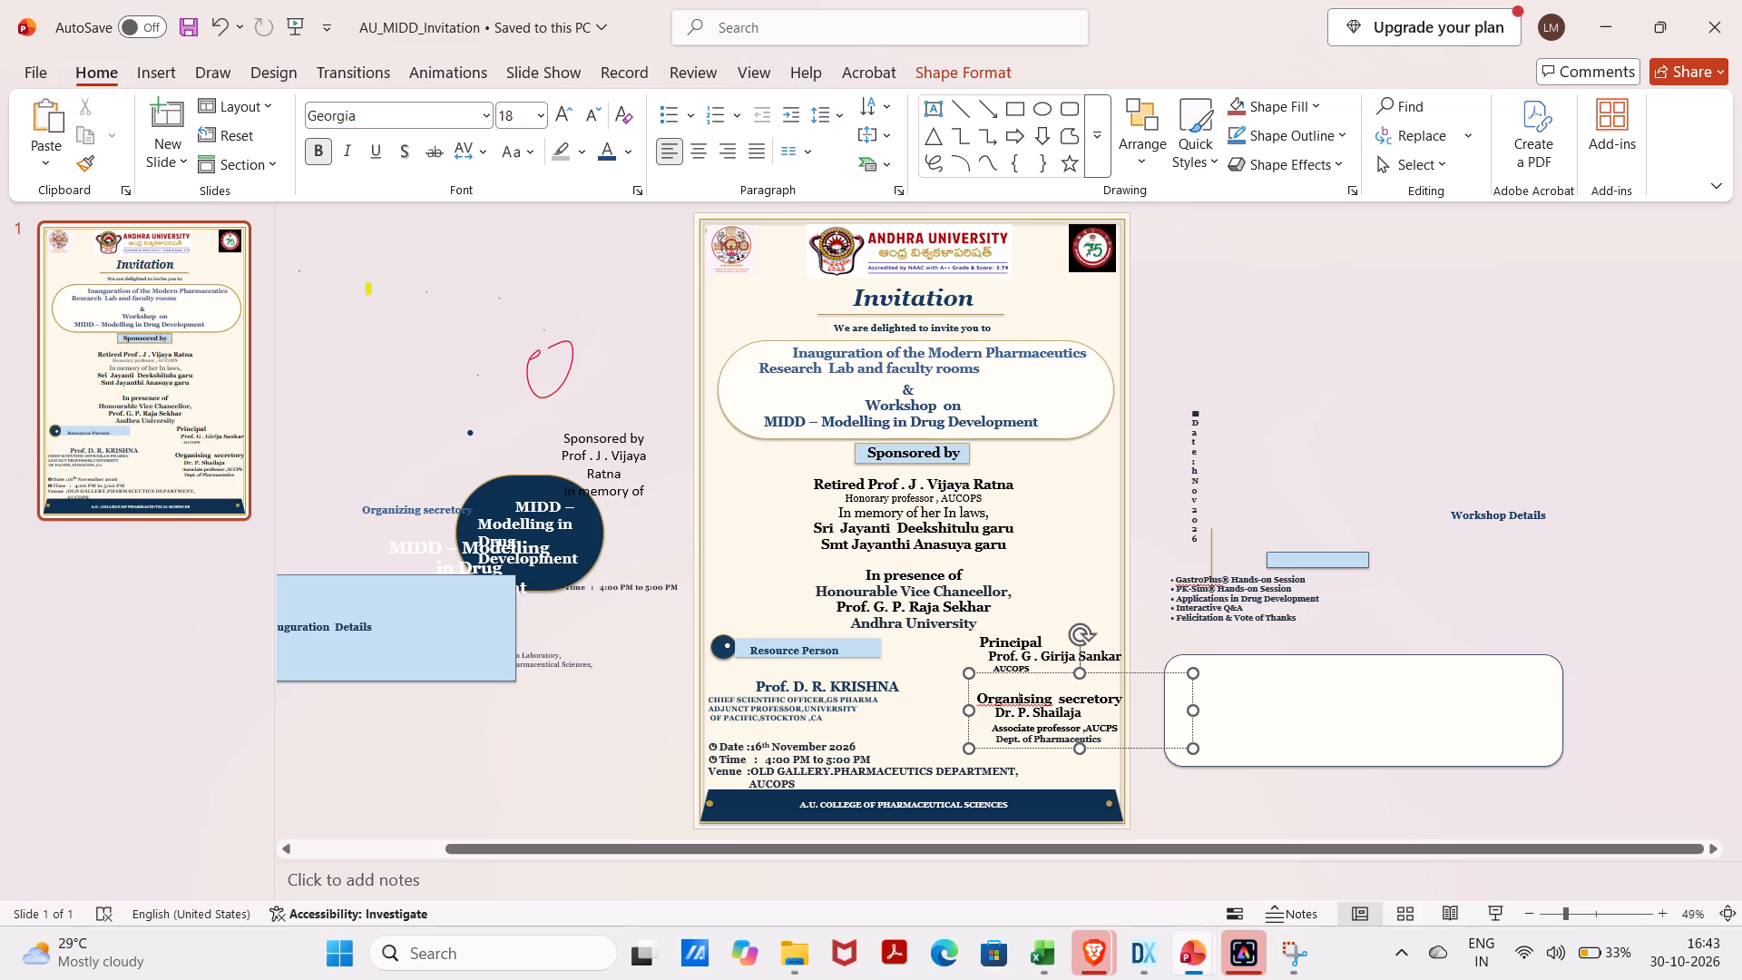
{"action": "left_click", "coordinate": [1029, 694]}
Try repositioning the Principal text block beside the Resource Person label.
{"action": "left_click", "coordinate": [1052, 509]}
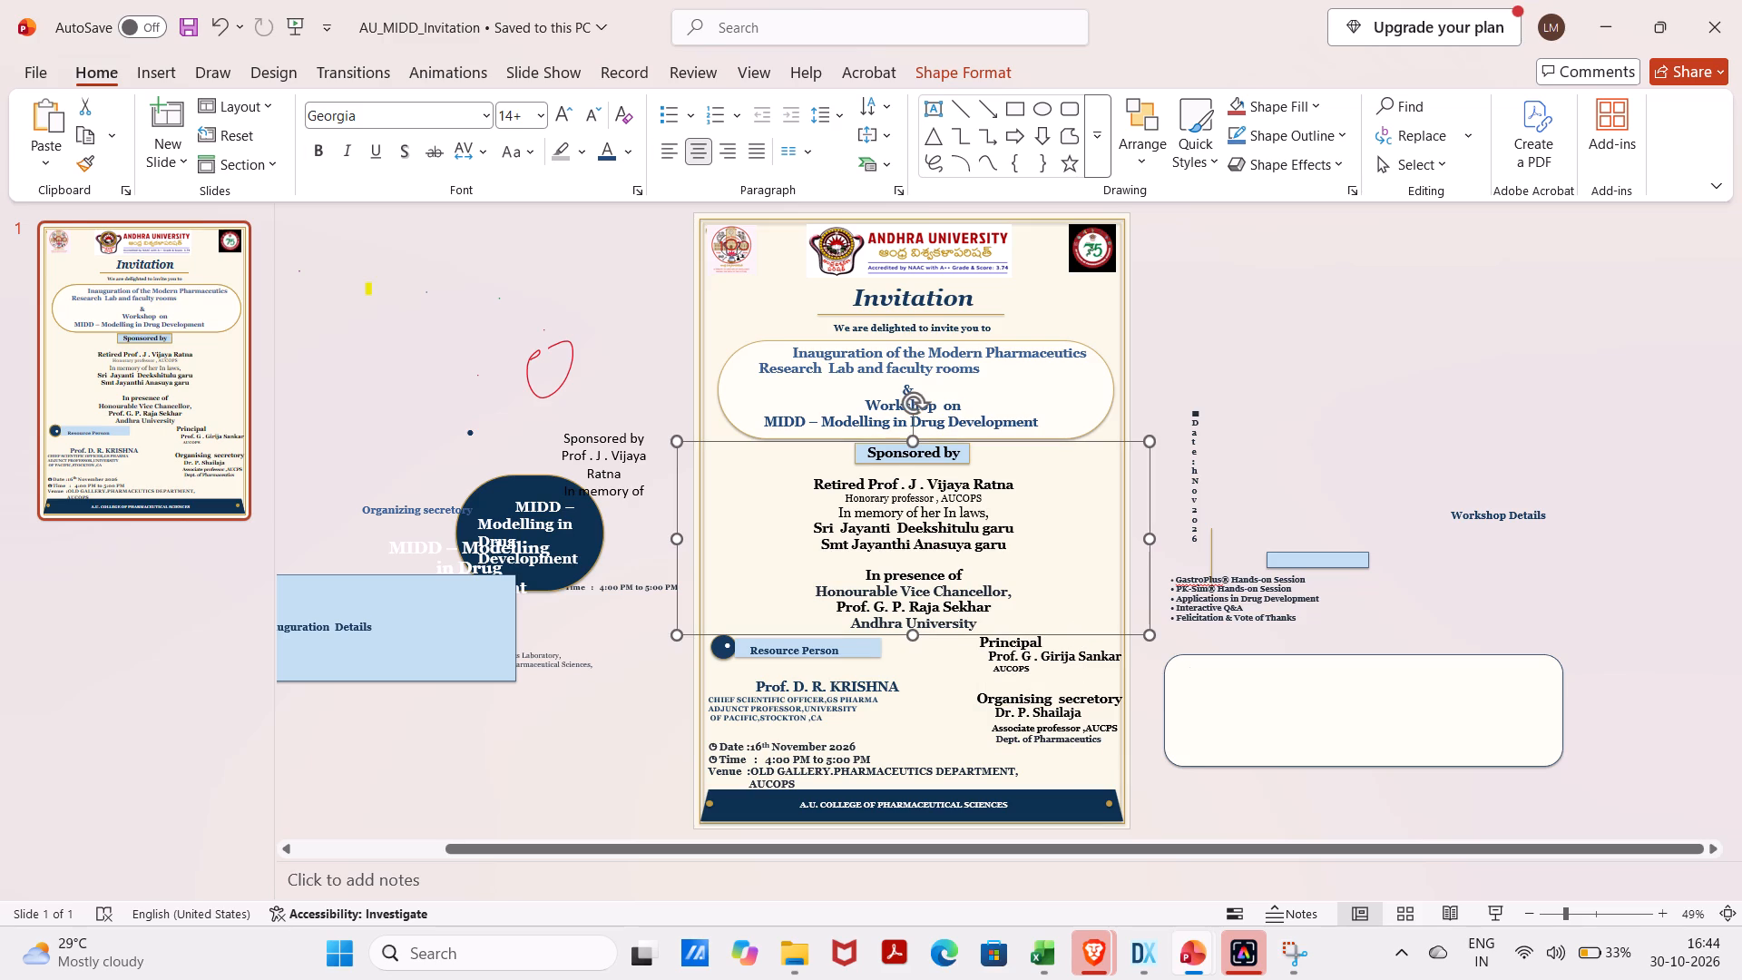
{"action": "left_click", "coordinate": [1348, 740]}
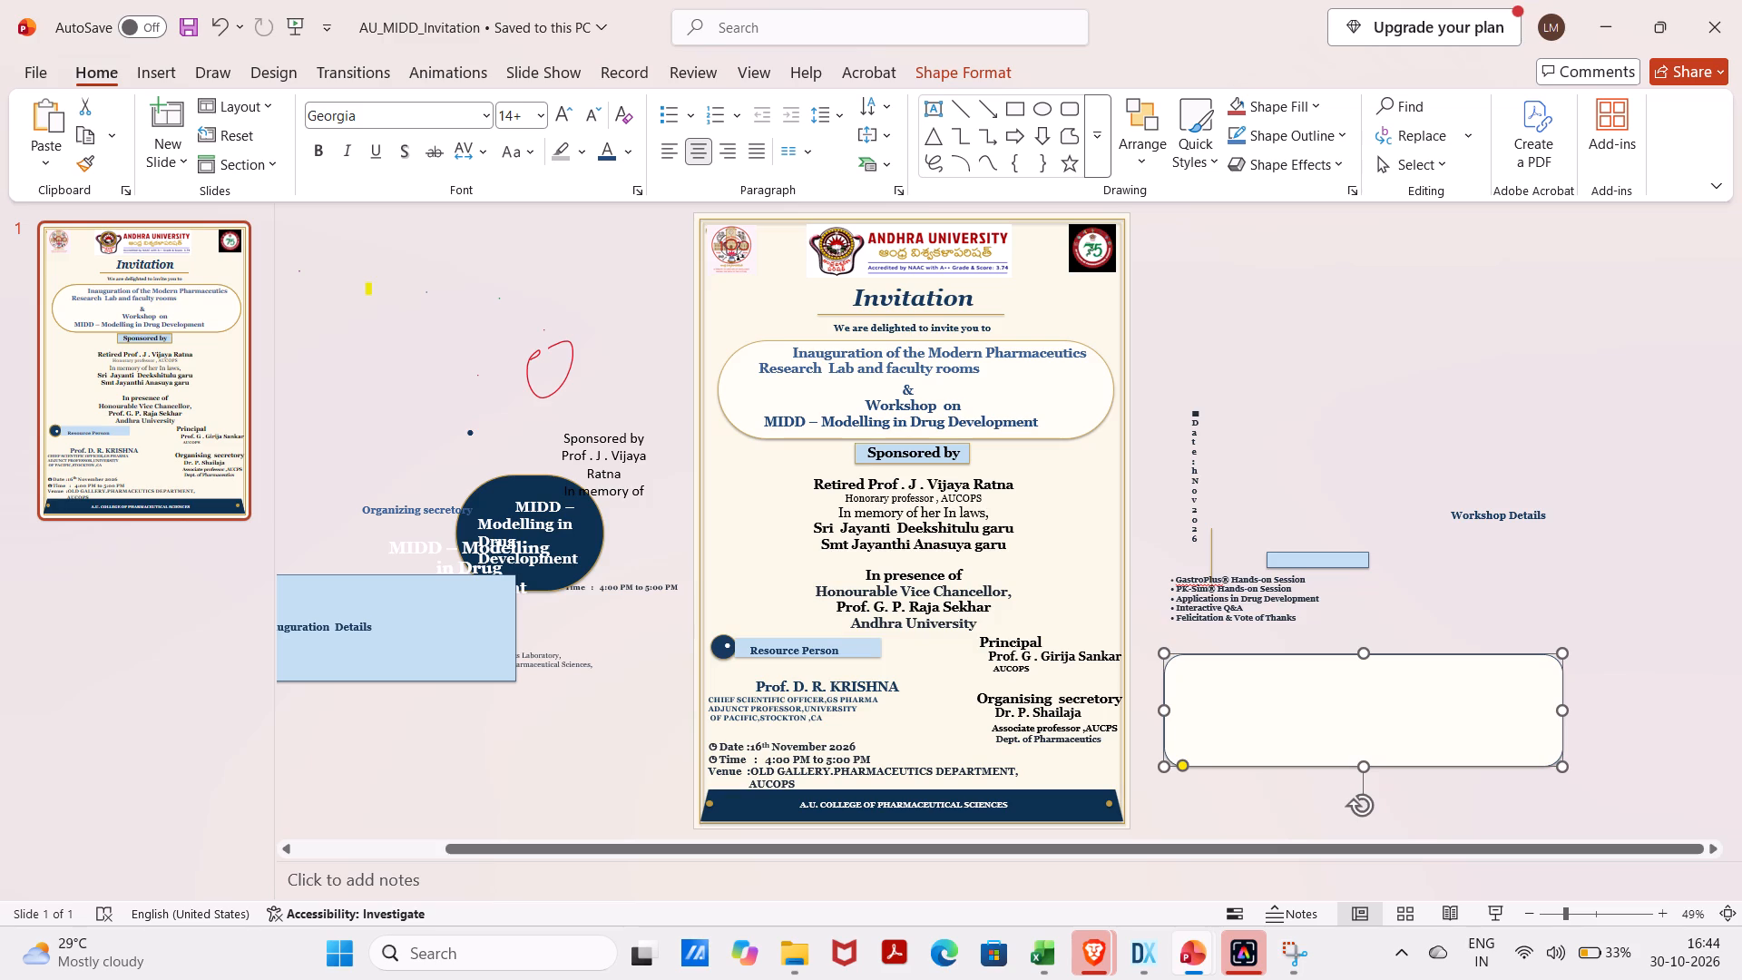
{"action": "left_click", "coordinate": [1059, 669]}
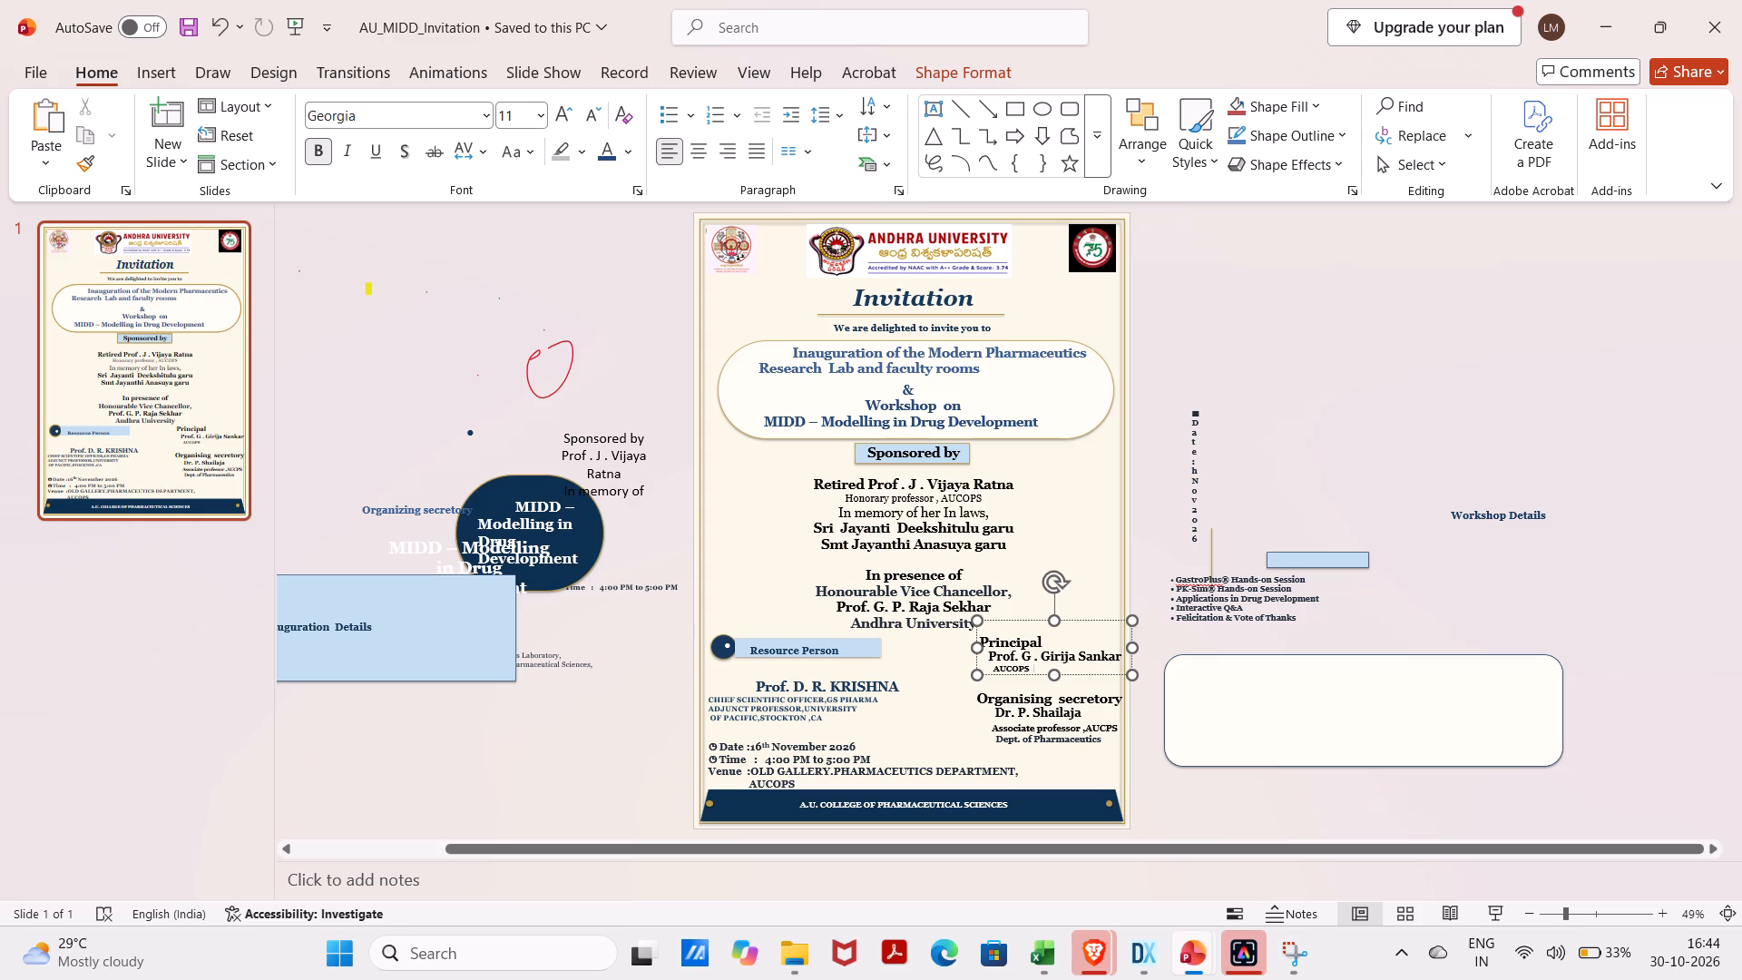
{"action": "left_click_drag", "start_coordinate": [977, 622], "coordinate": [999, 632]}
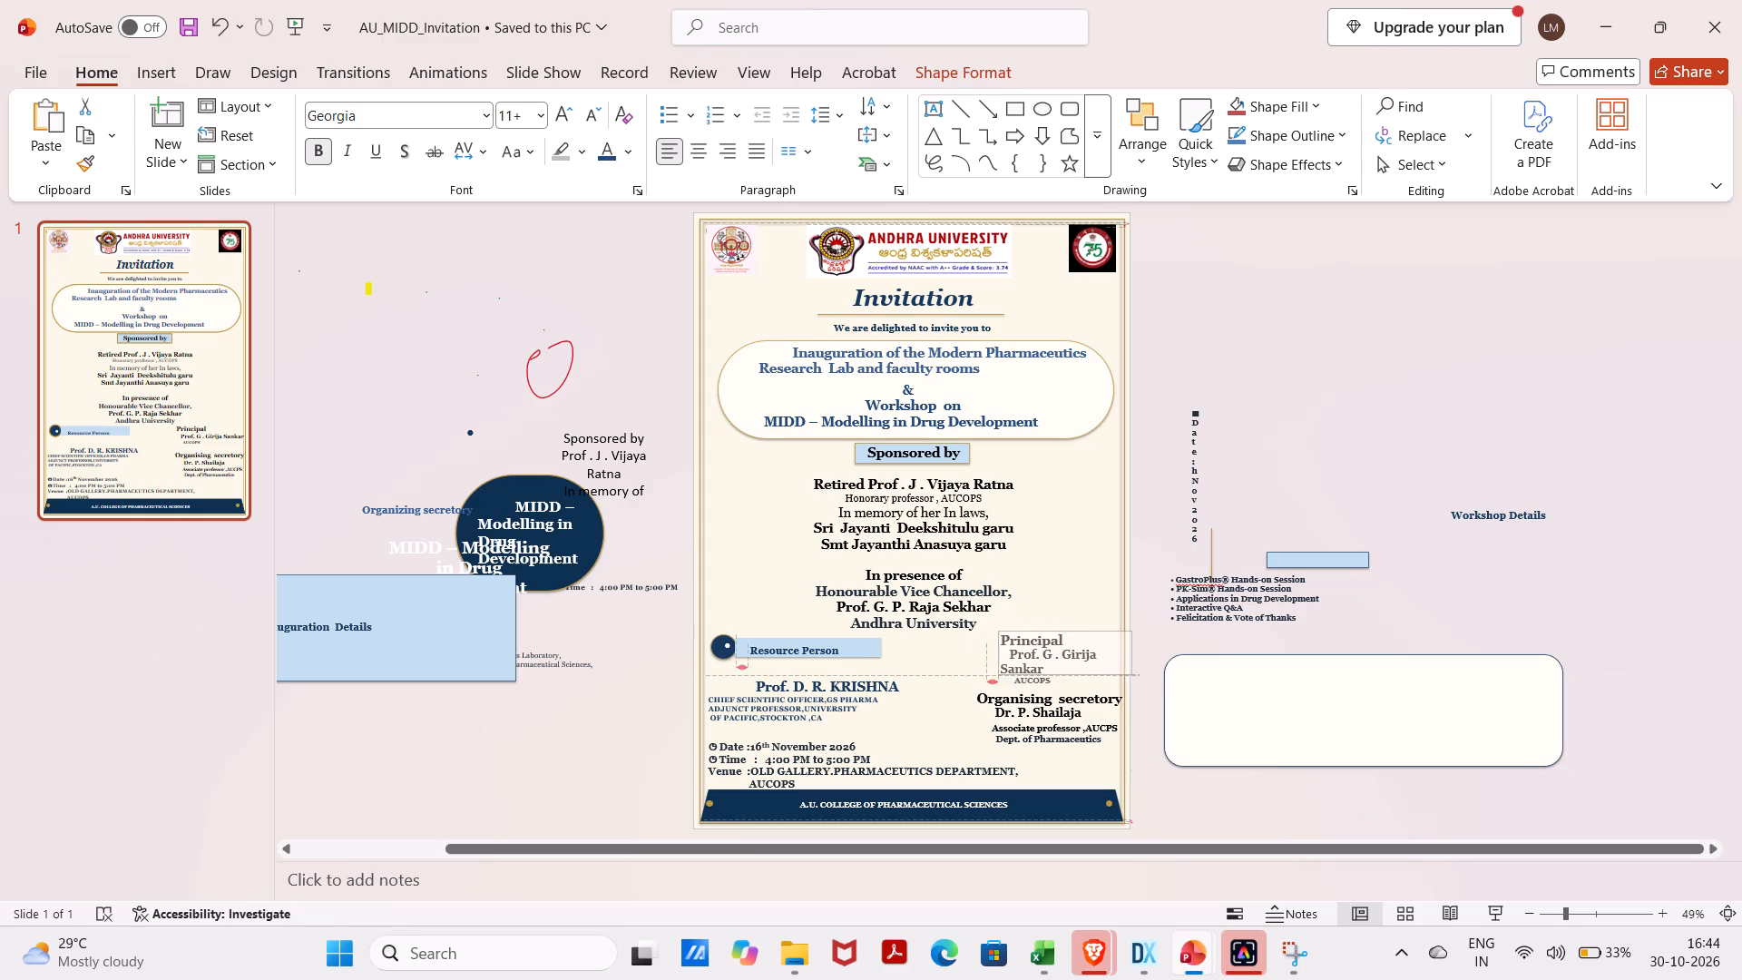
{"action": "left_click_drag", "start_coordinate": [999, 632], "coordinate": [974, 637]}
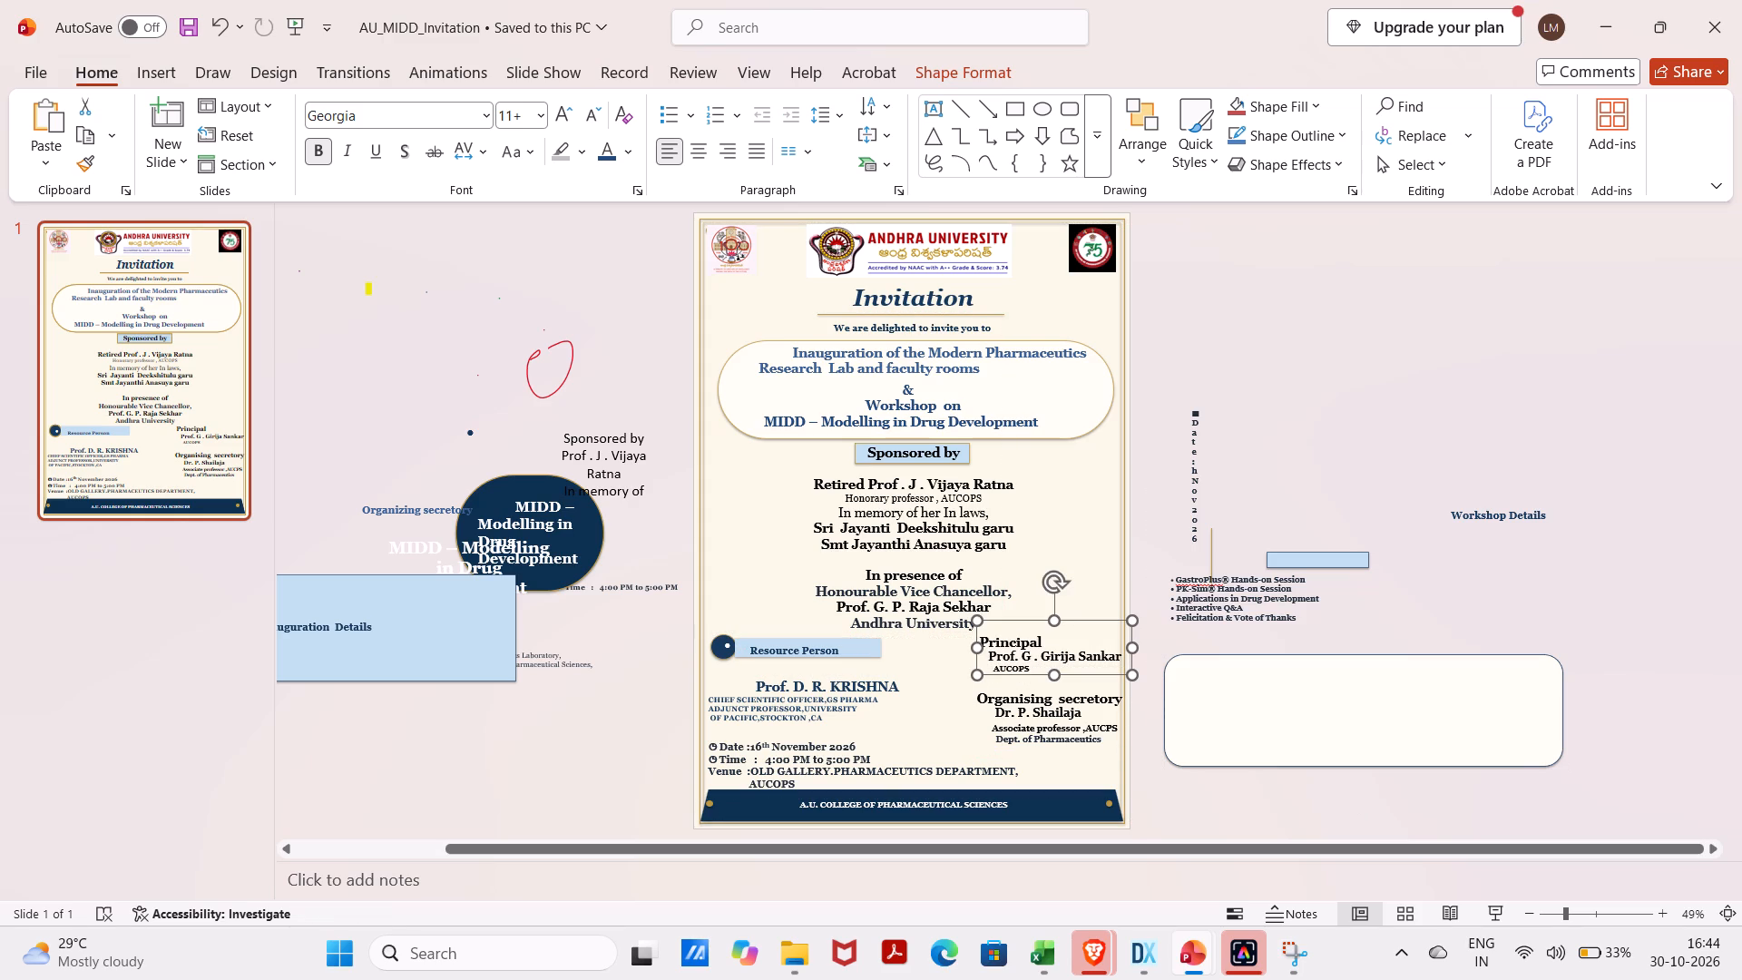
Move the text block with the resource person's details and the date, time and venue slightly upward on the slide.
{"action": "left_click", "coordinate": [1397, 846]}
{"action": "left_click_drag", "start_coordinate": [1561, 917], "coordinate": [1566, 917]}
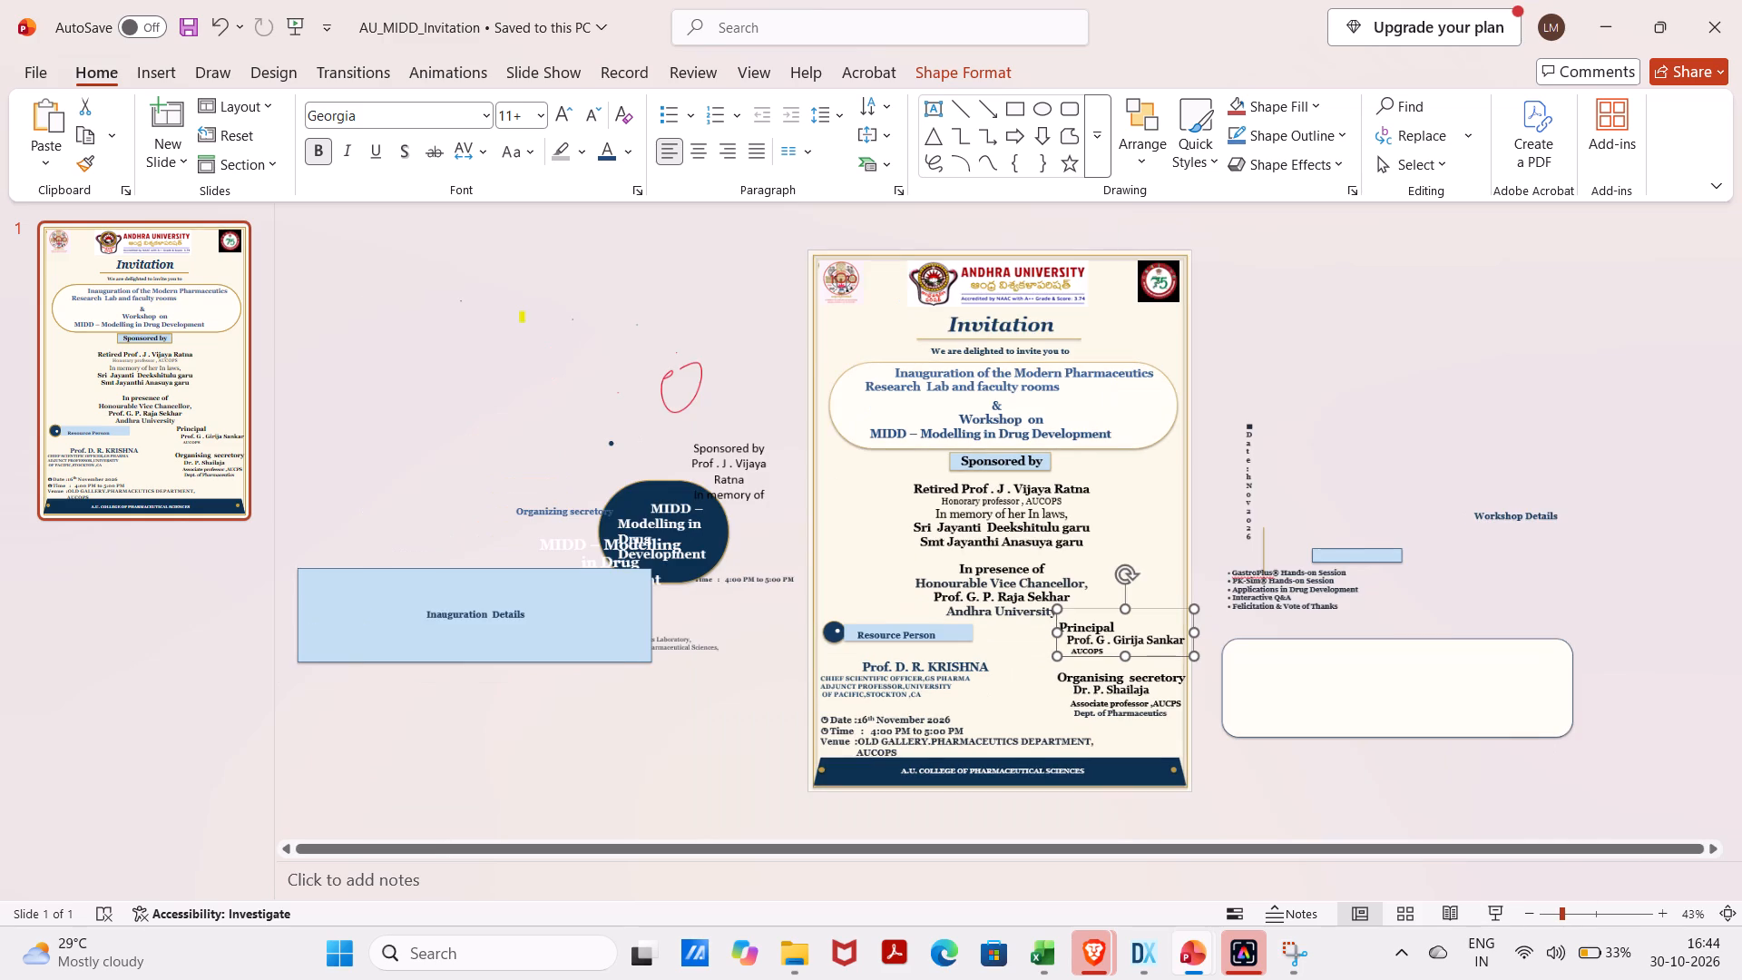
{"action": "left_click_drag", "start_coordinate": [1566, 917], "coordinate": [1593, 913]}
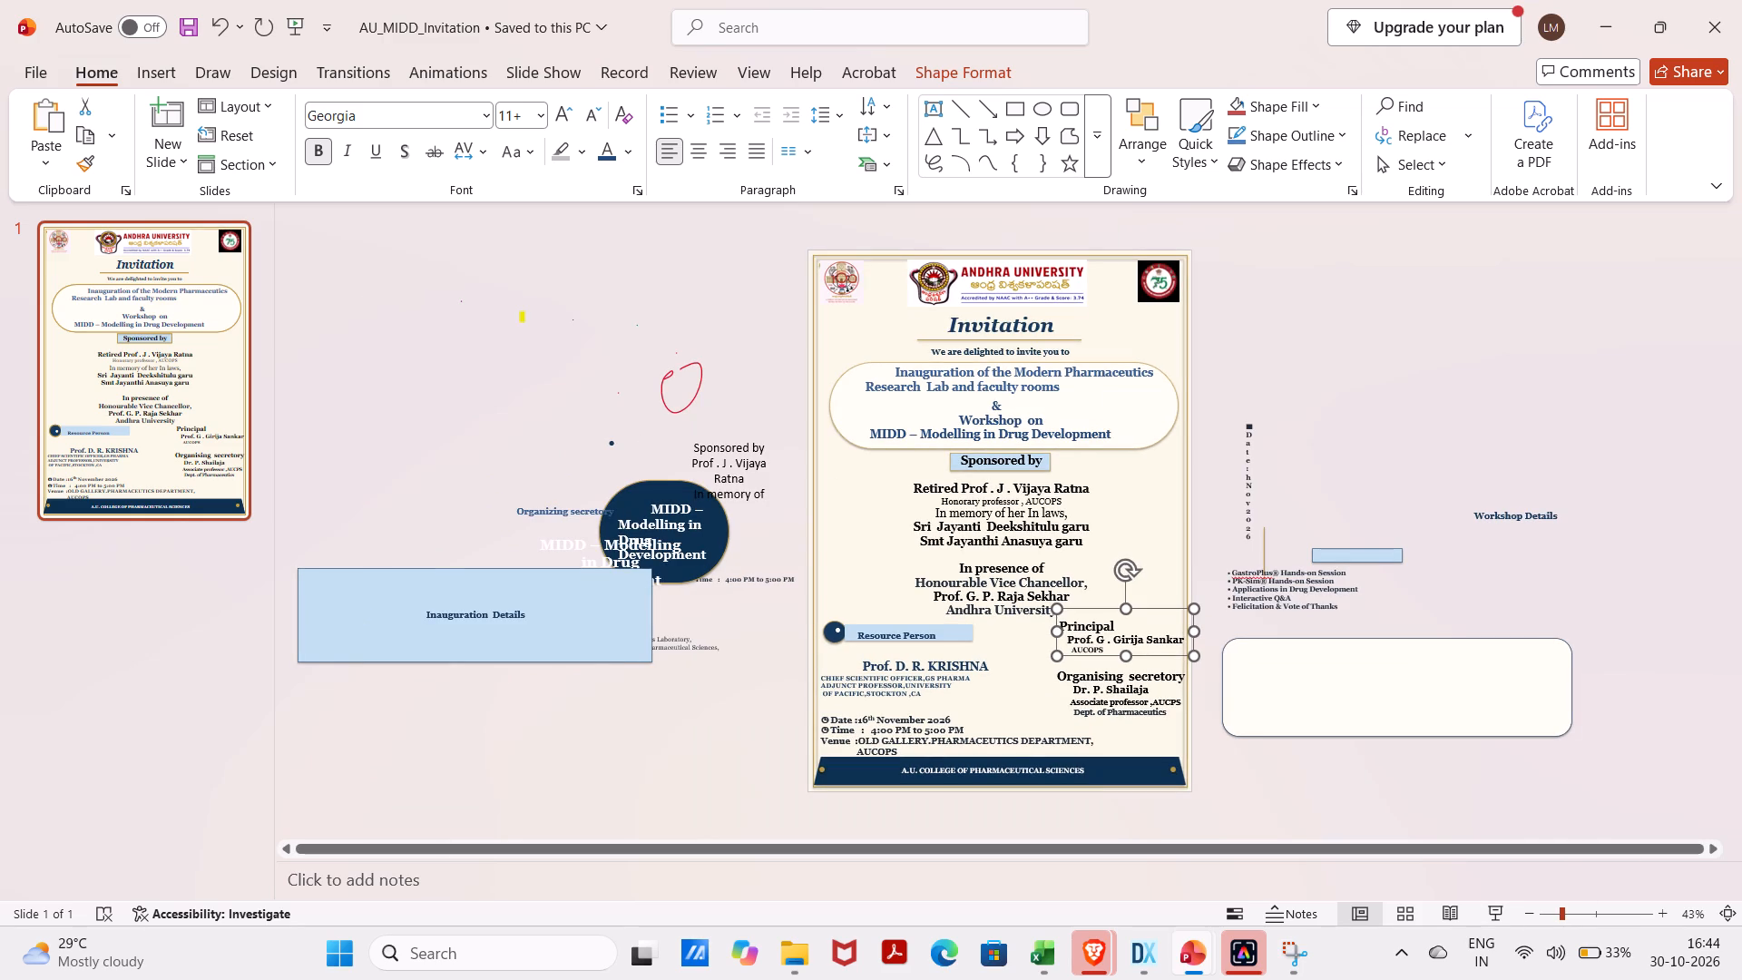
{"action": "left_click_drag", "start_coordinate": [1561, 913], "coordinate": [1572, 917]}
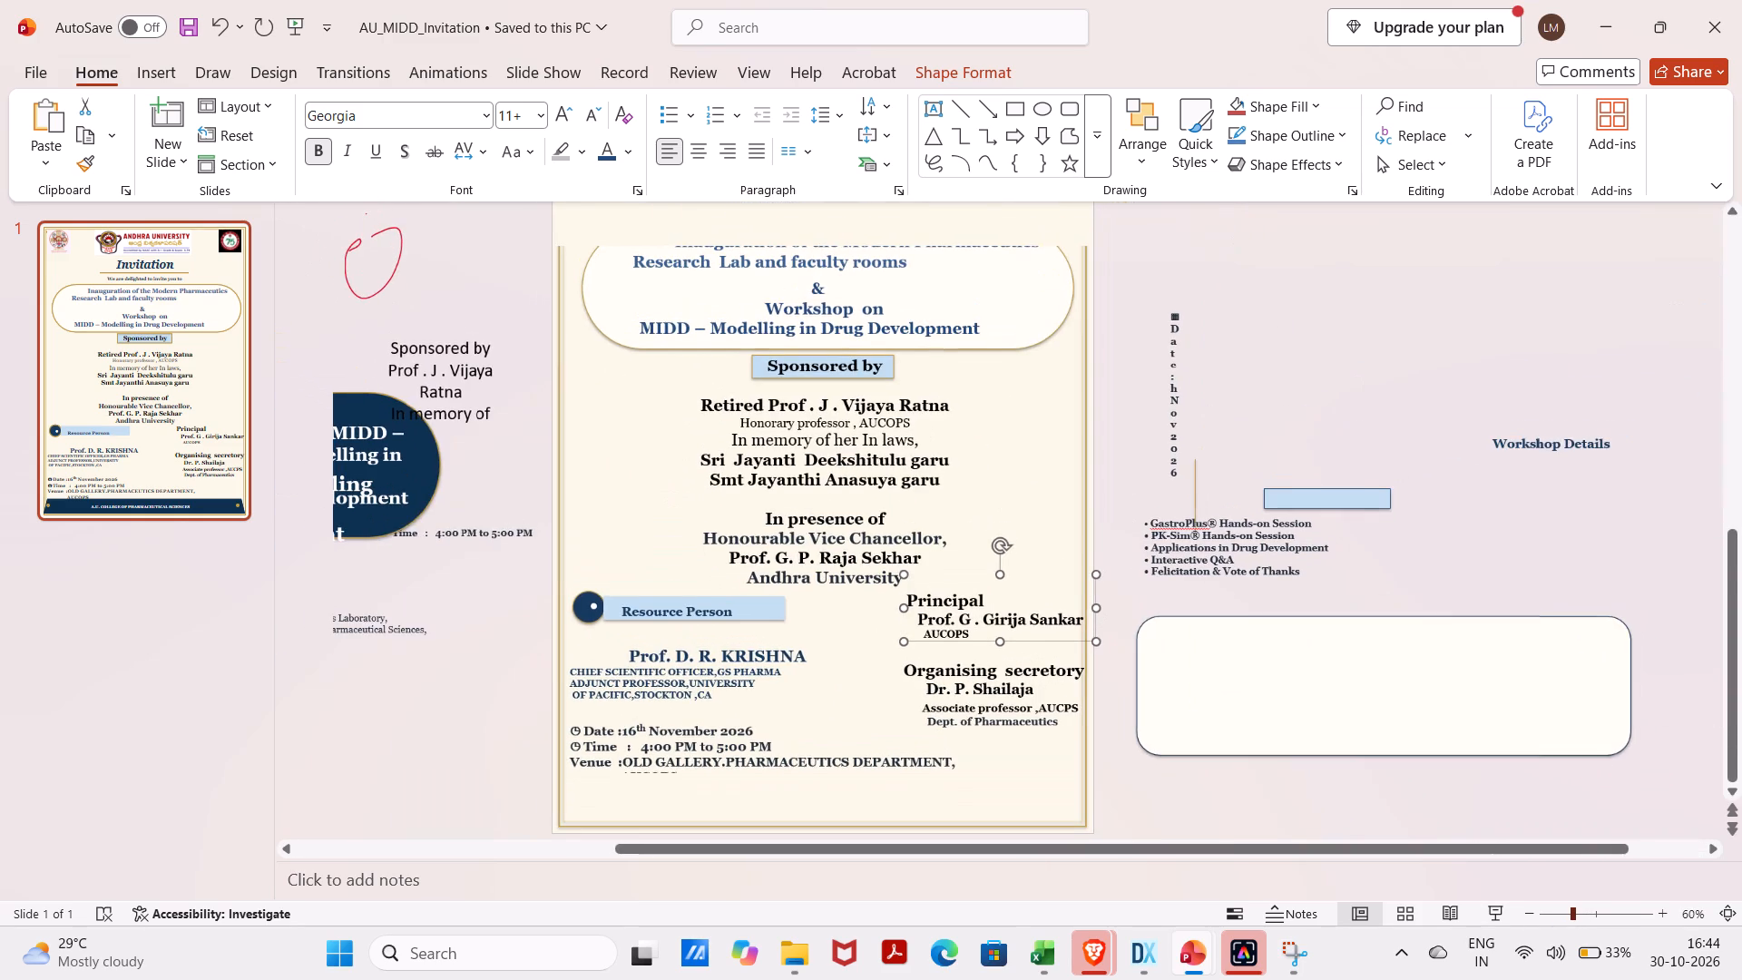
{"action": "left_click_drag", "start_coordinate": [1572, 917], "coordinate": [1564, 925]}
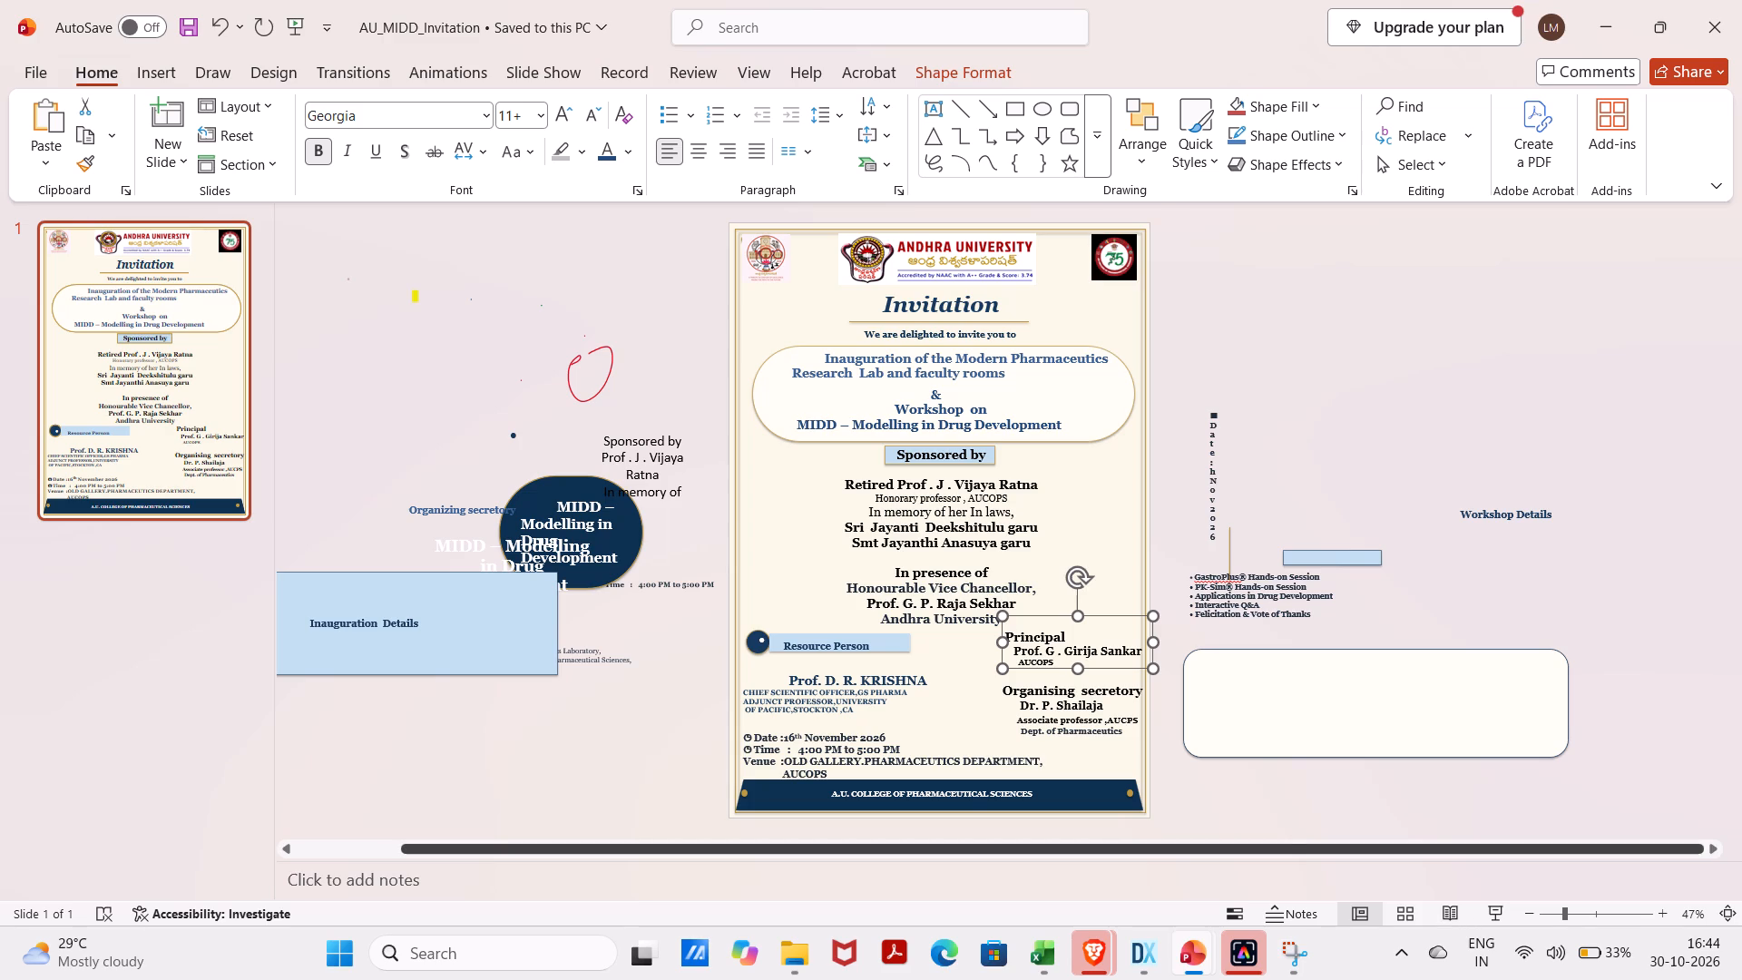
{"action": "left_click", "coordinate": [903, 704]}
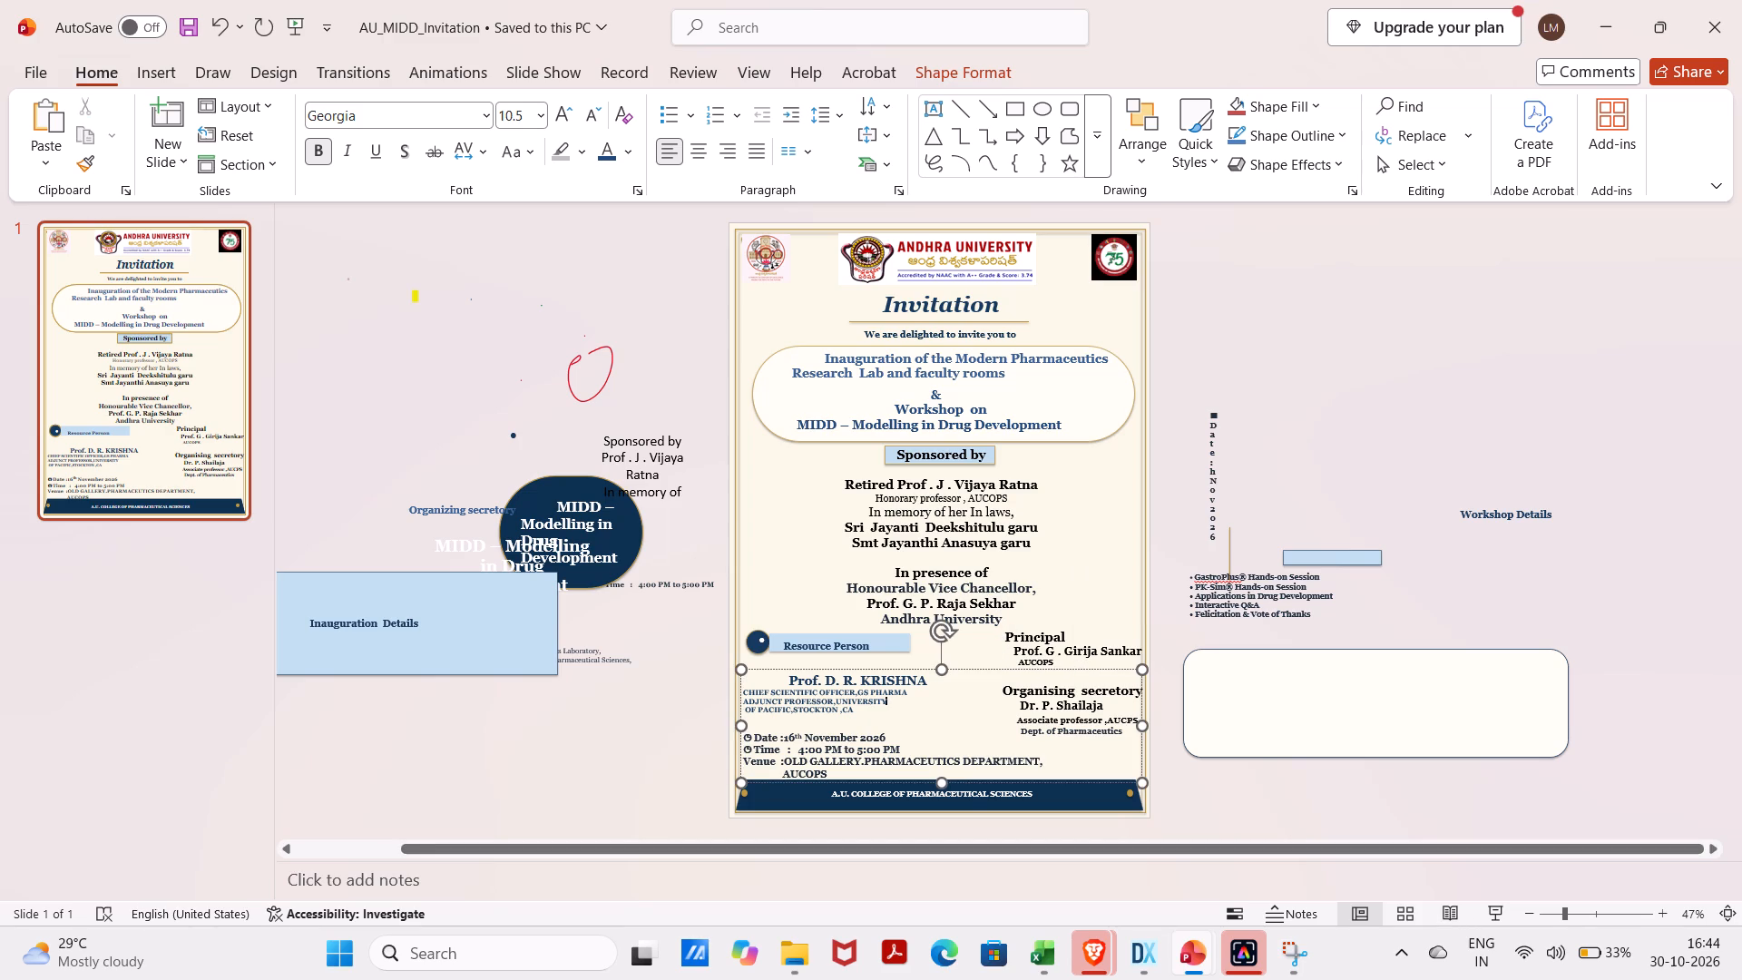
{"action": "left_click_drag", "start_coordinate": [741, 668], "coordinate": [743, 658]}
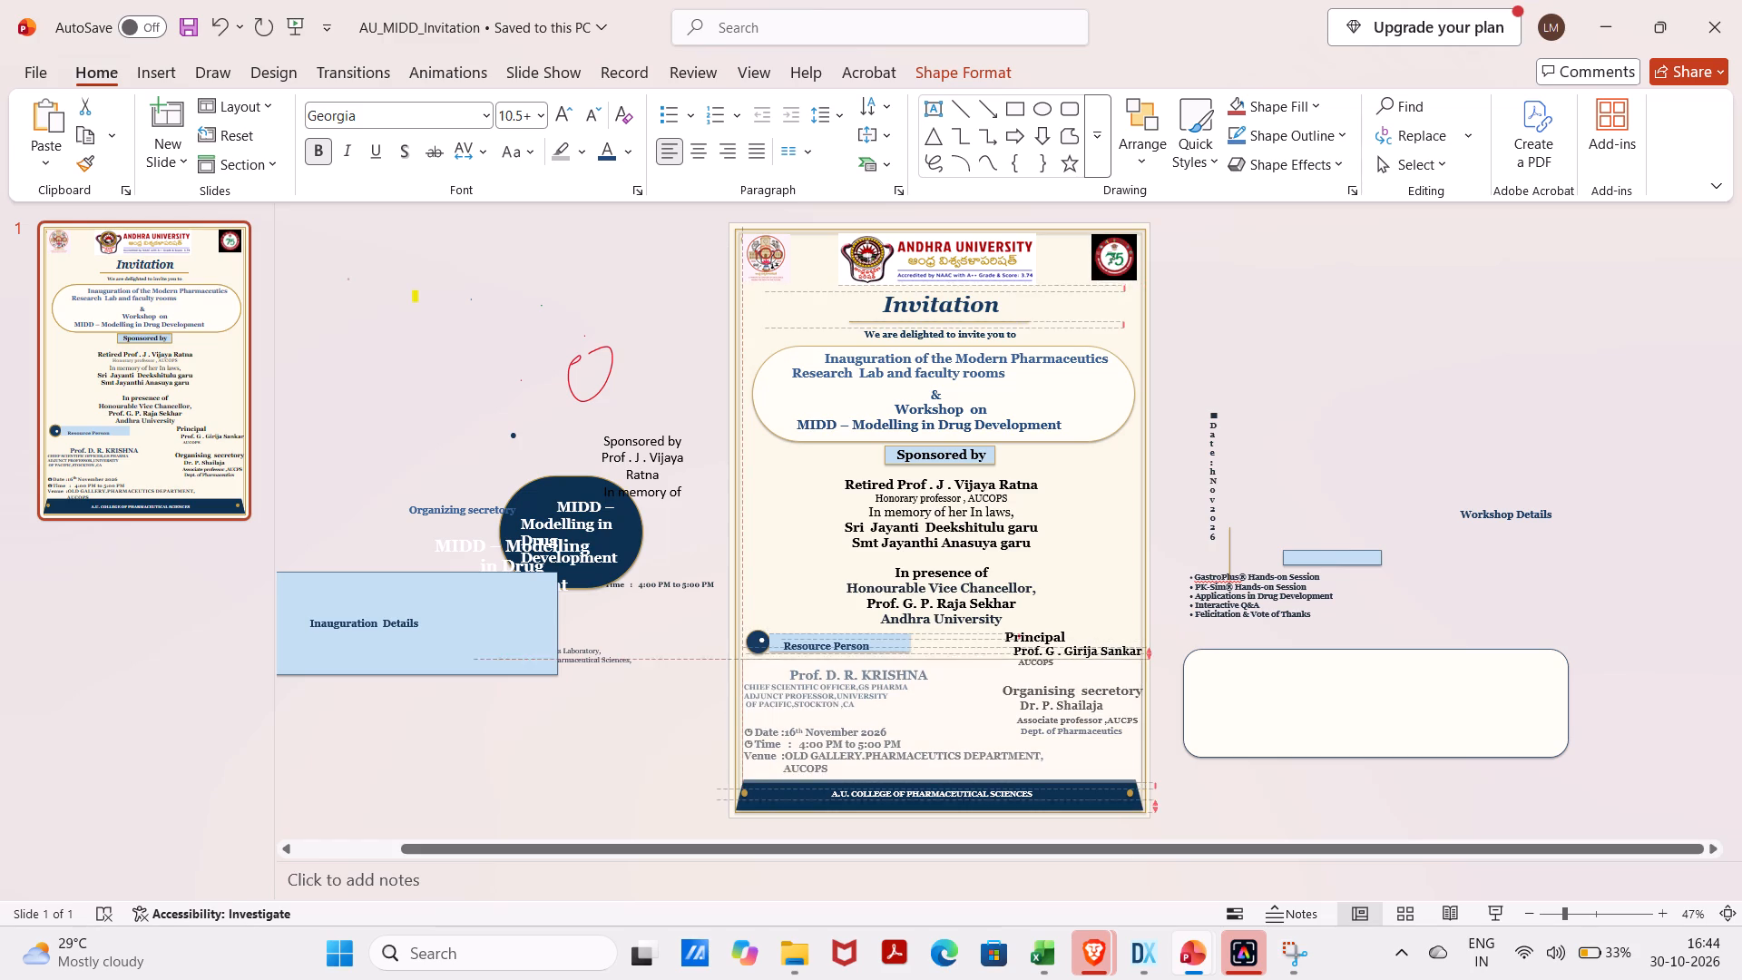
{"action": "left_click_drag", "start_coordinate": [743, 658], "coordinate": [744, 652]}
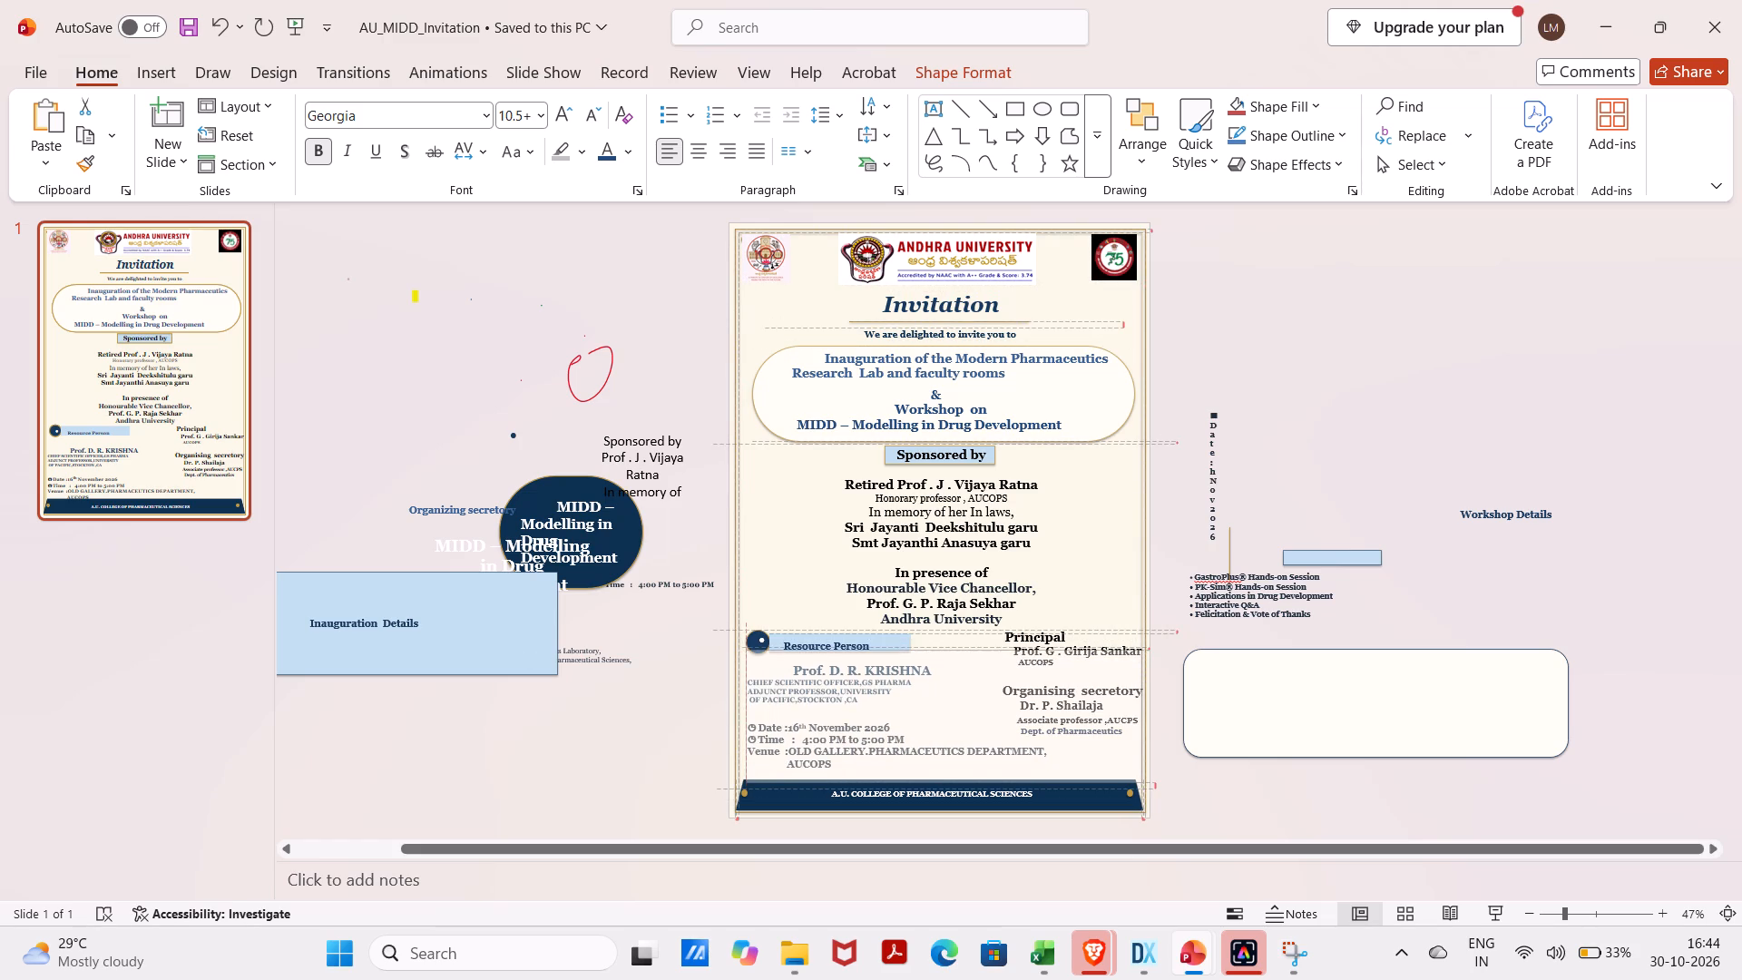
Nudge the rounded frame around the inauguration and workshop title slightly to the right.
{"action": "left_click", "coordinate": [876, 558]}
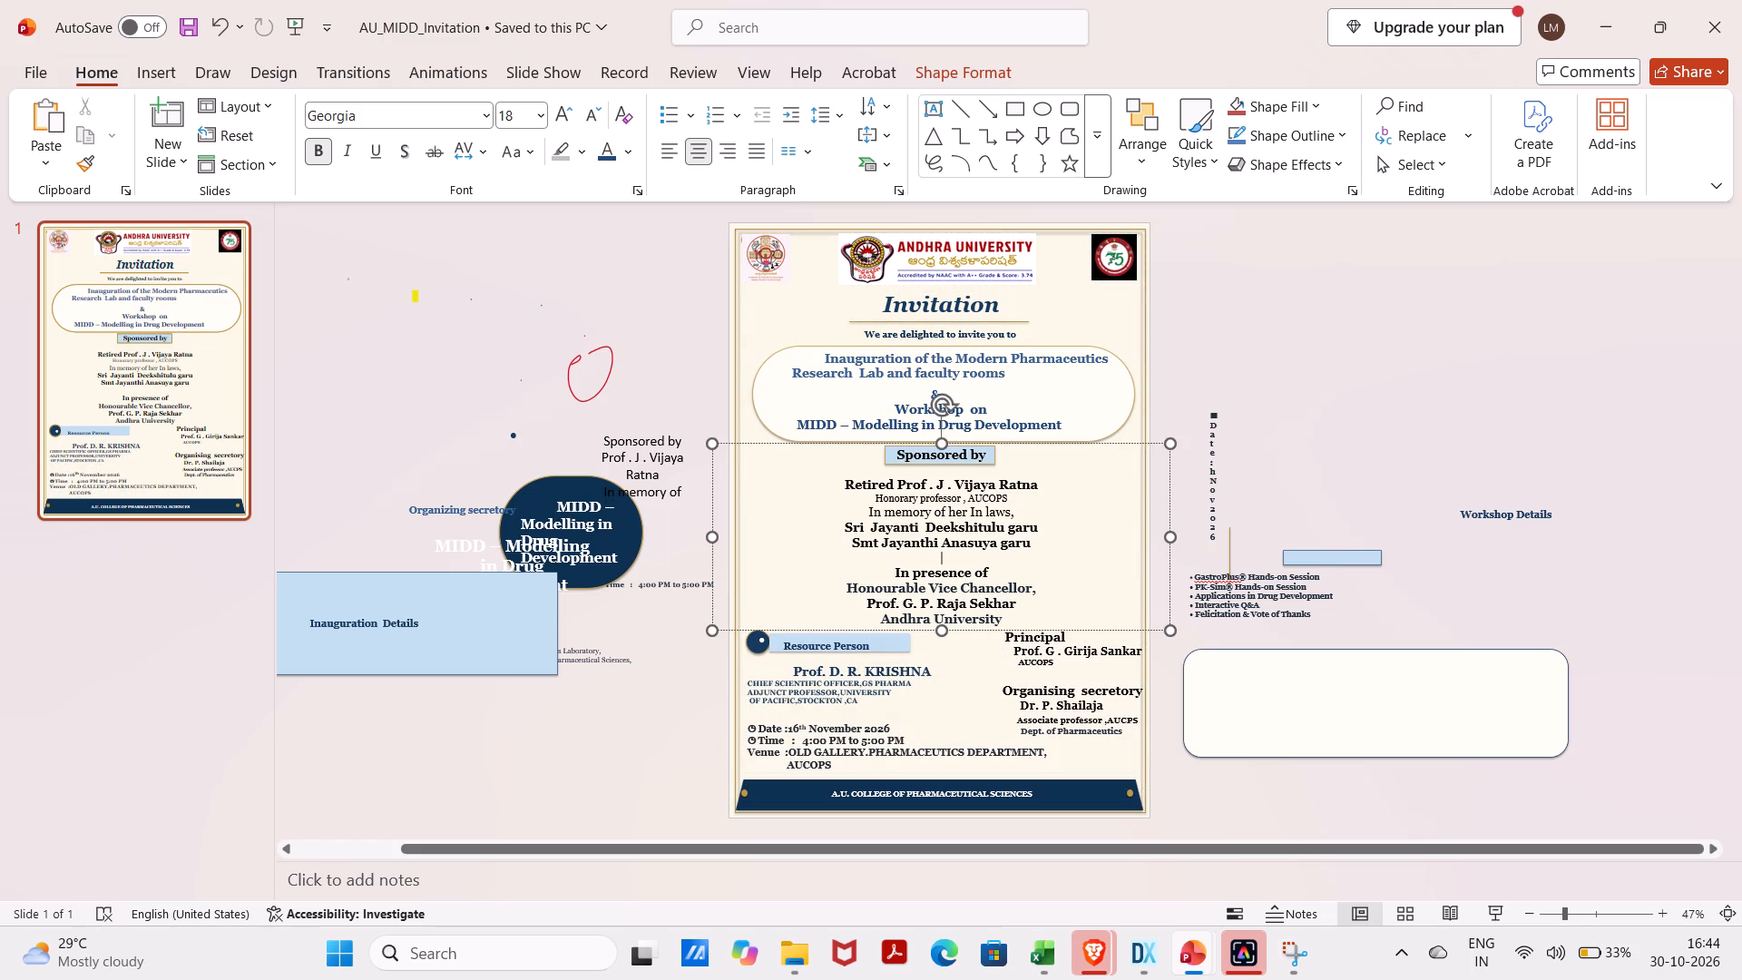
{"action": "left_click", "coordinate": [807, 398]}
{"action": "left_click", "coordinate": [765, 420]}
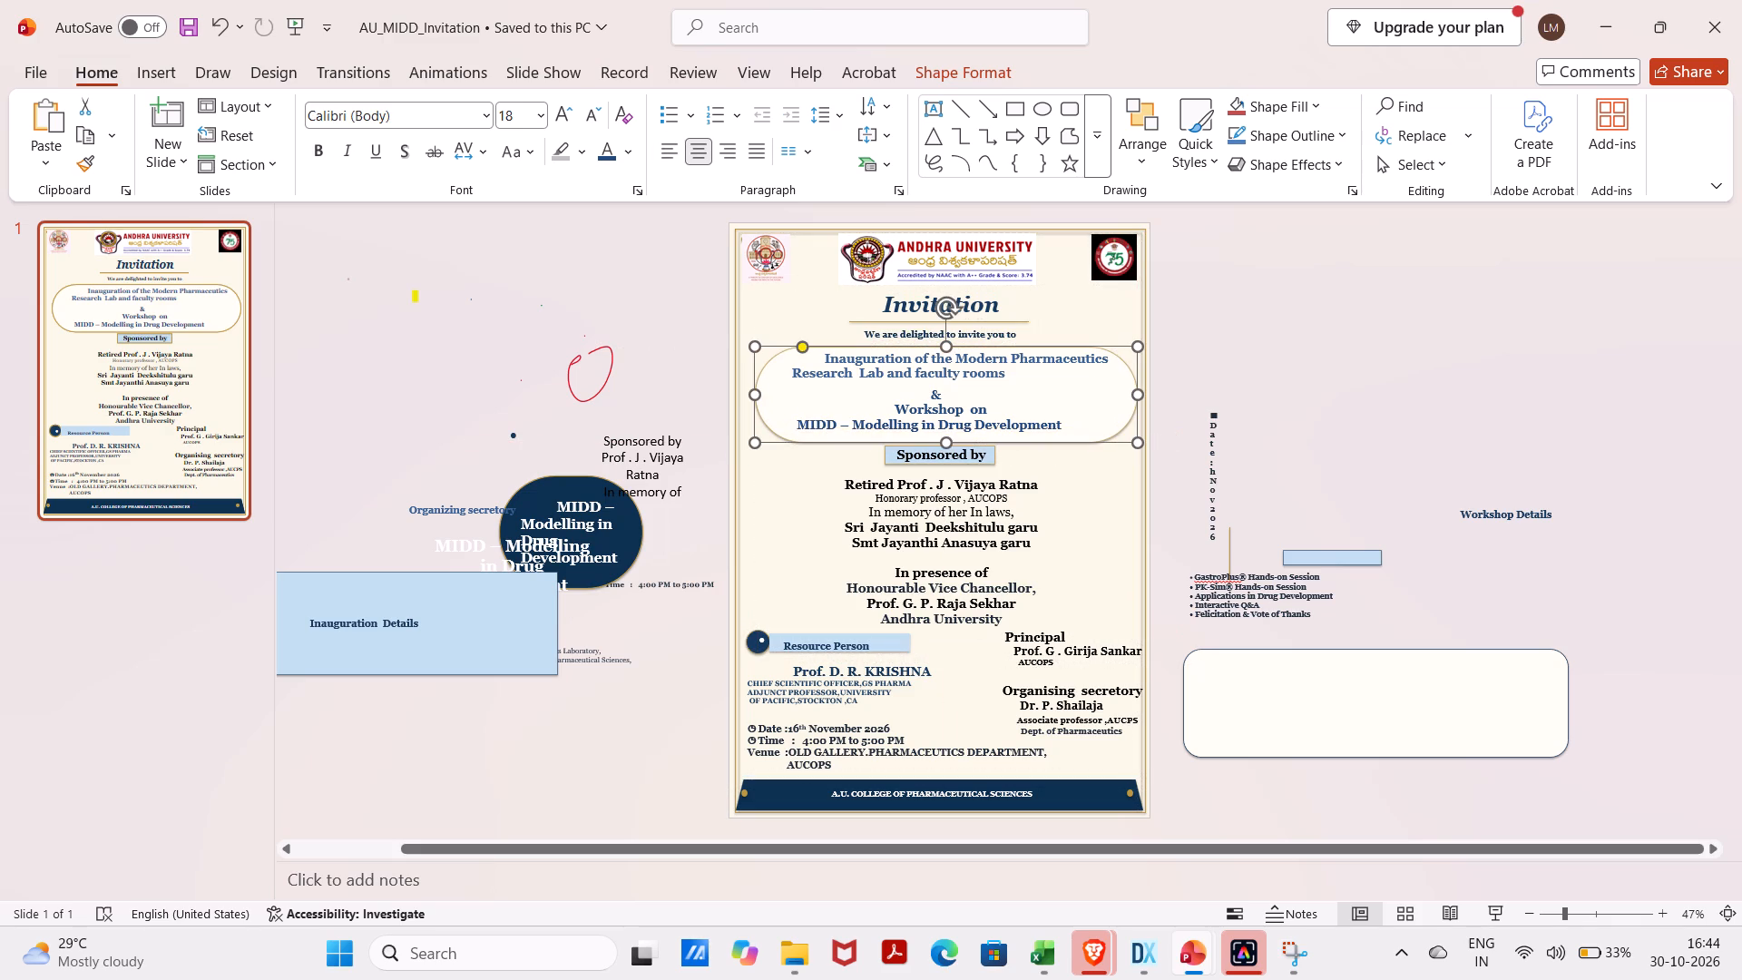
Move the "Invitation" heading slightly upward, closer to the Andhra University logo.
{"action": "left_click", "coordinate": [863, 297]}
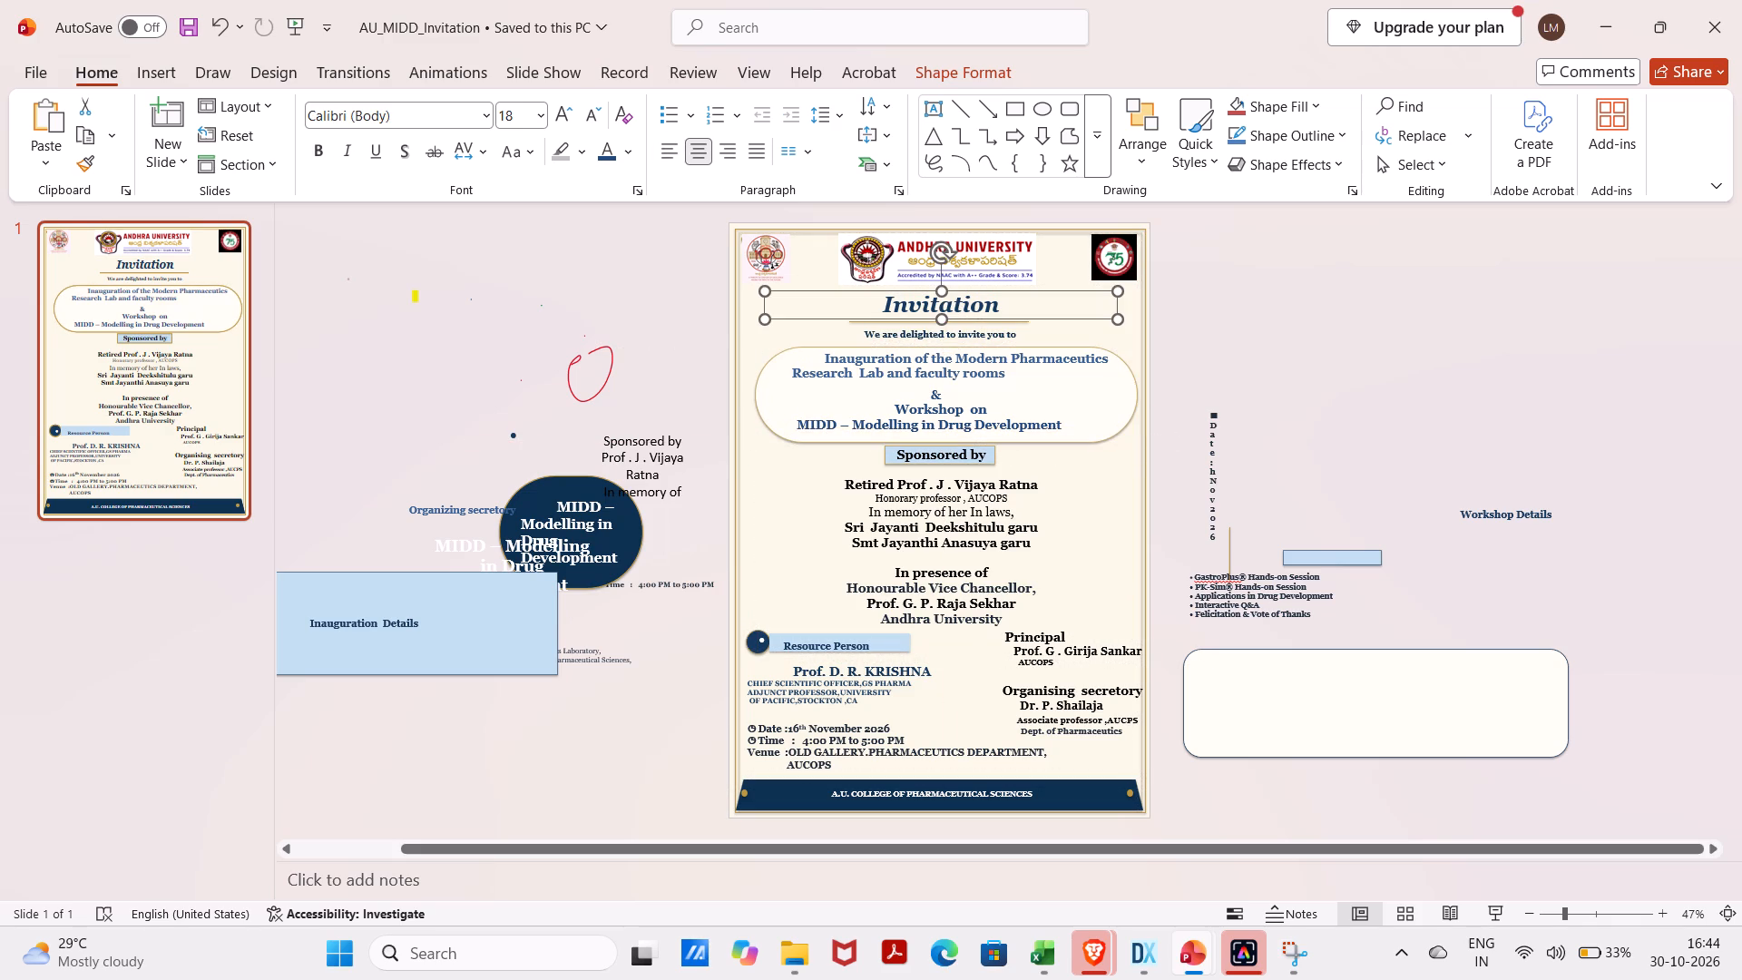
{"action": "left_click_drag", "start_coordinate": [764, 296], "coordinate": [764, 283]}
{"action": "left_click_drag", "start_coordinate": [763, 317], "coordinate": [763, 316]}
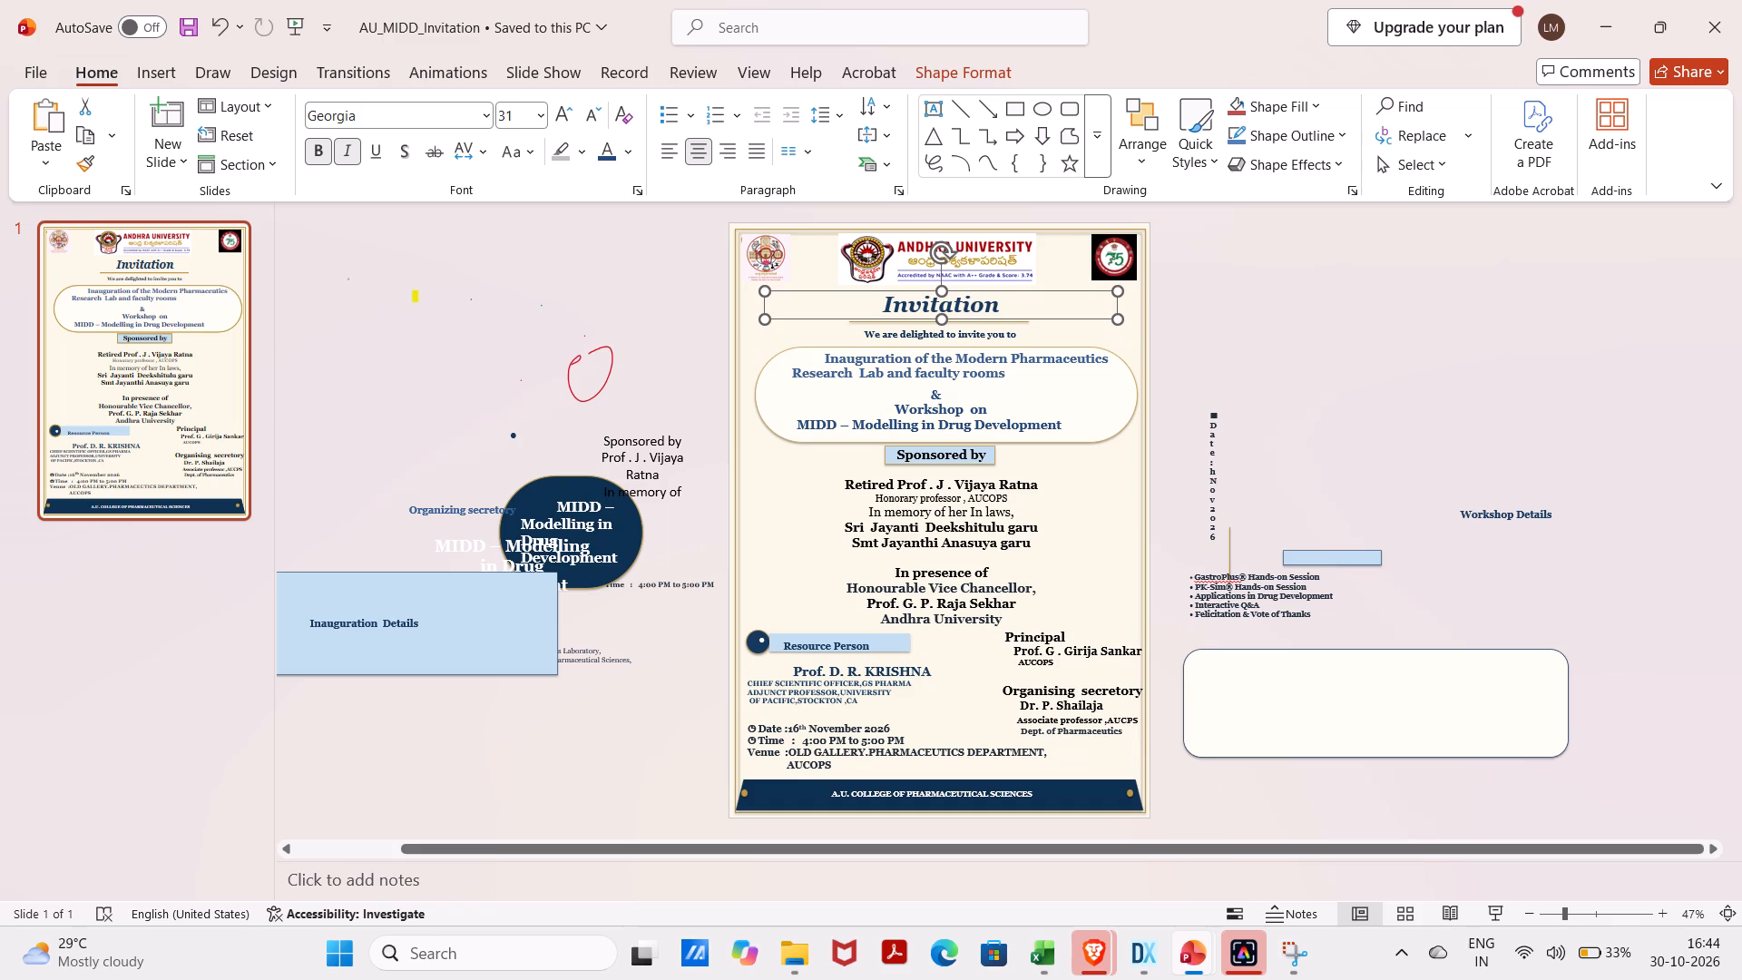
{"action": "left_click_drag", "start_coordinate": [763, 316], "coordinate": [764, 309]}
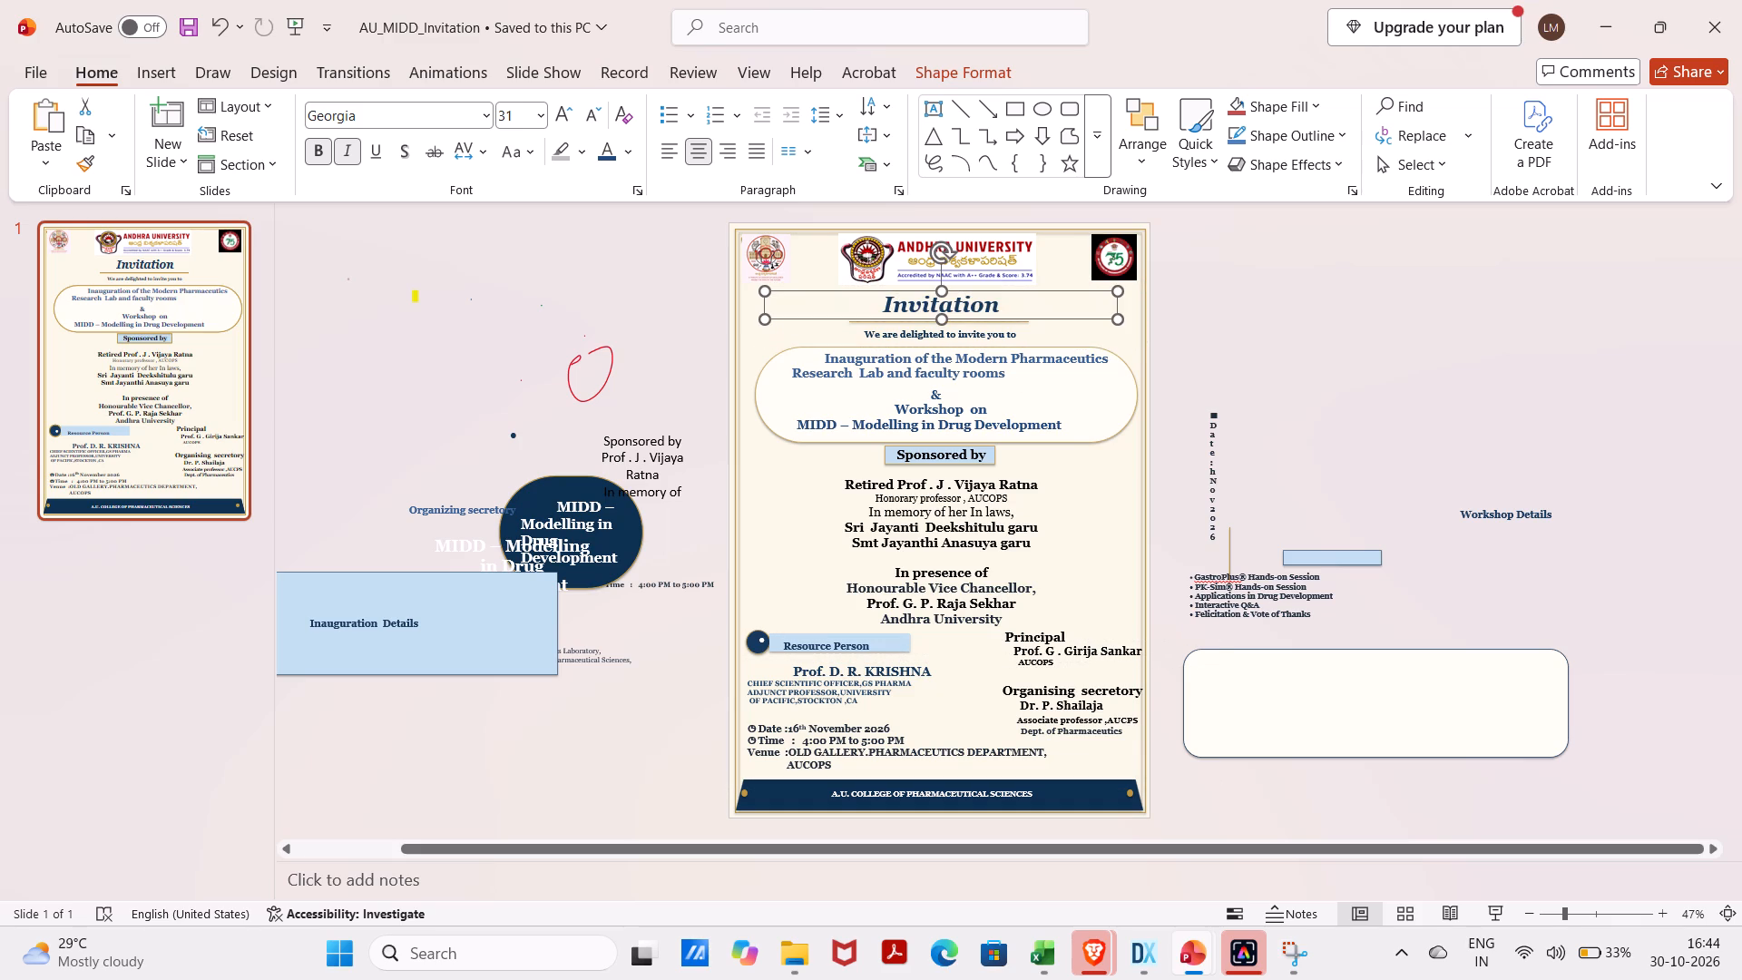
{"action": "left_click", "coordinate": [944, 314]}
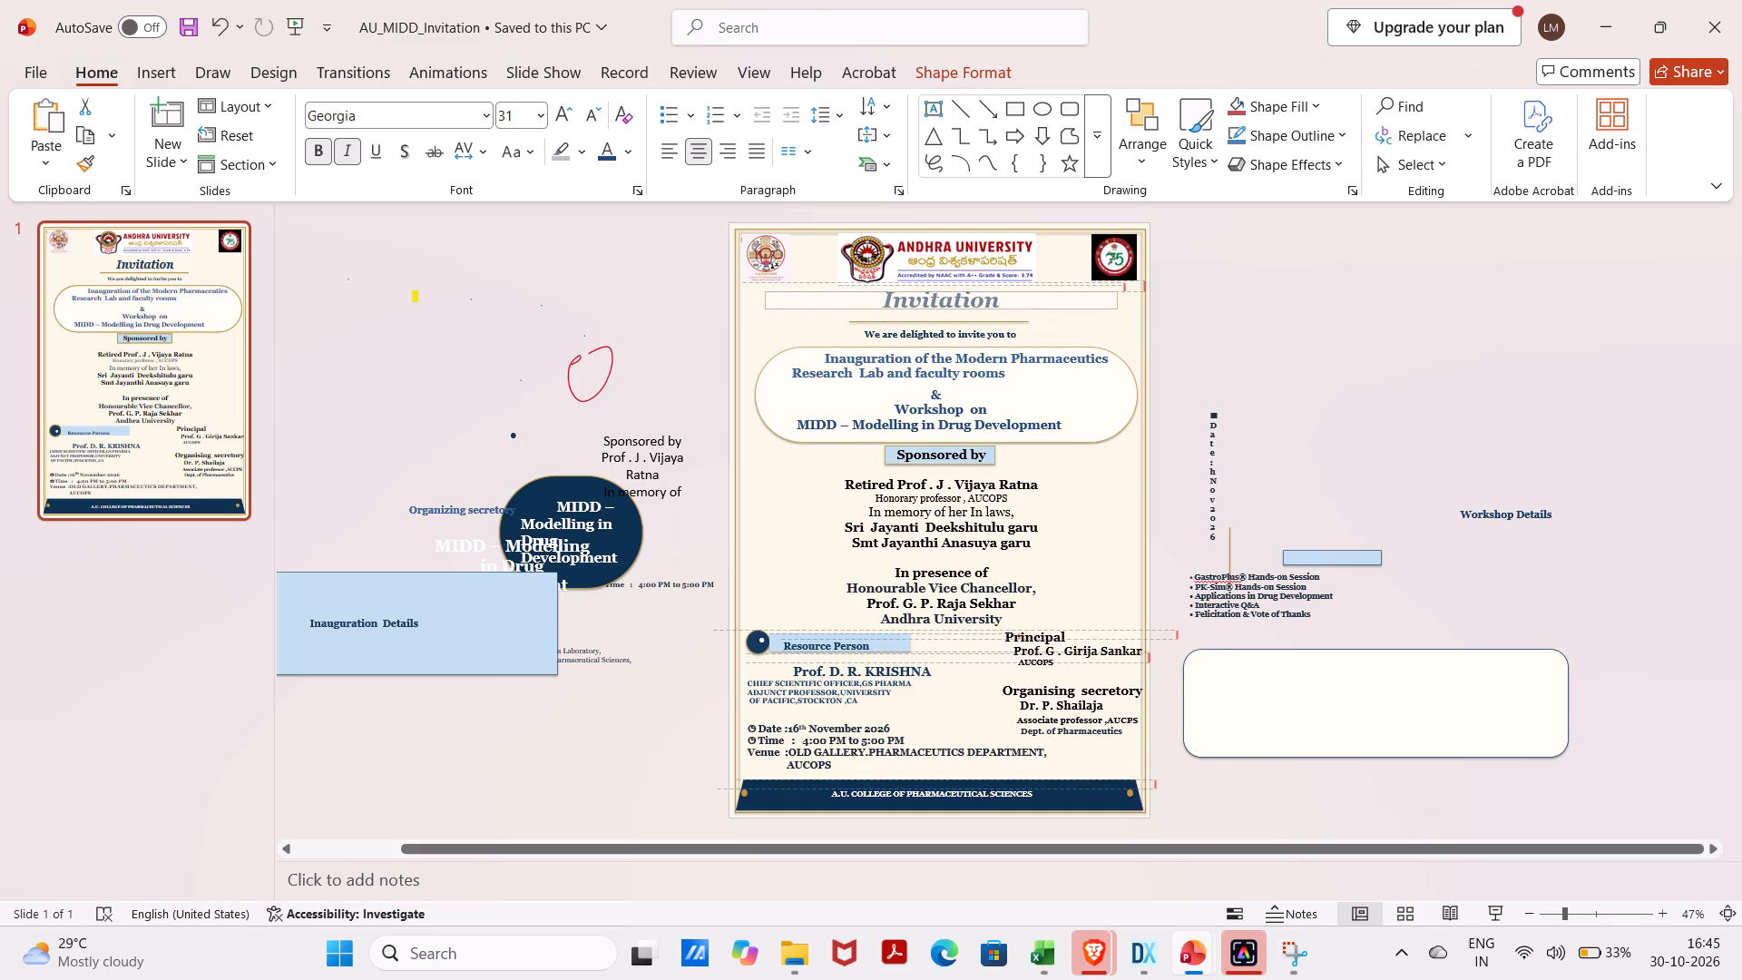
Move the "We are delighted to invite you to" line slightly upward, closer to the "Invitation" heading.
{"action": "left_click", "coordinate": [948, 330]}
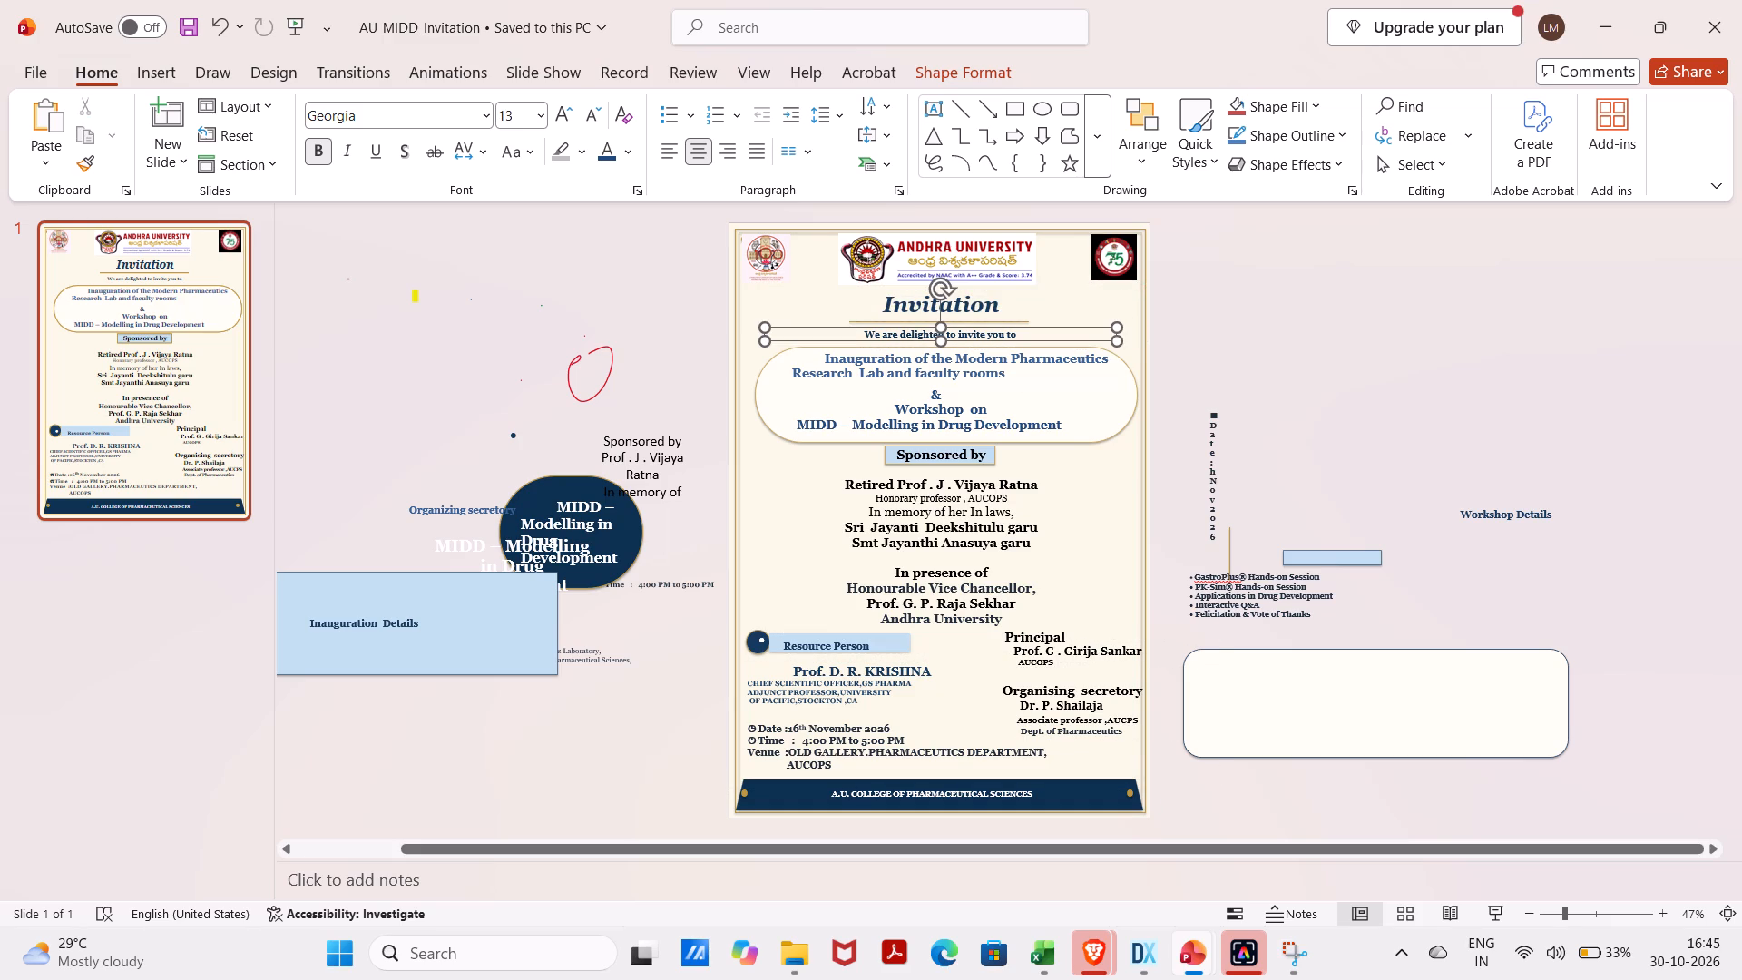
{"action": "left_click", "coordinate": [761, 325]}
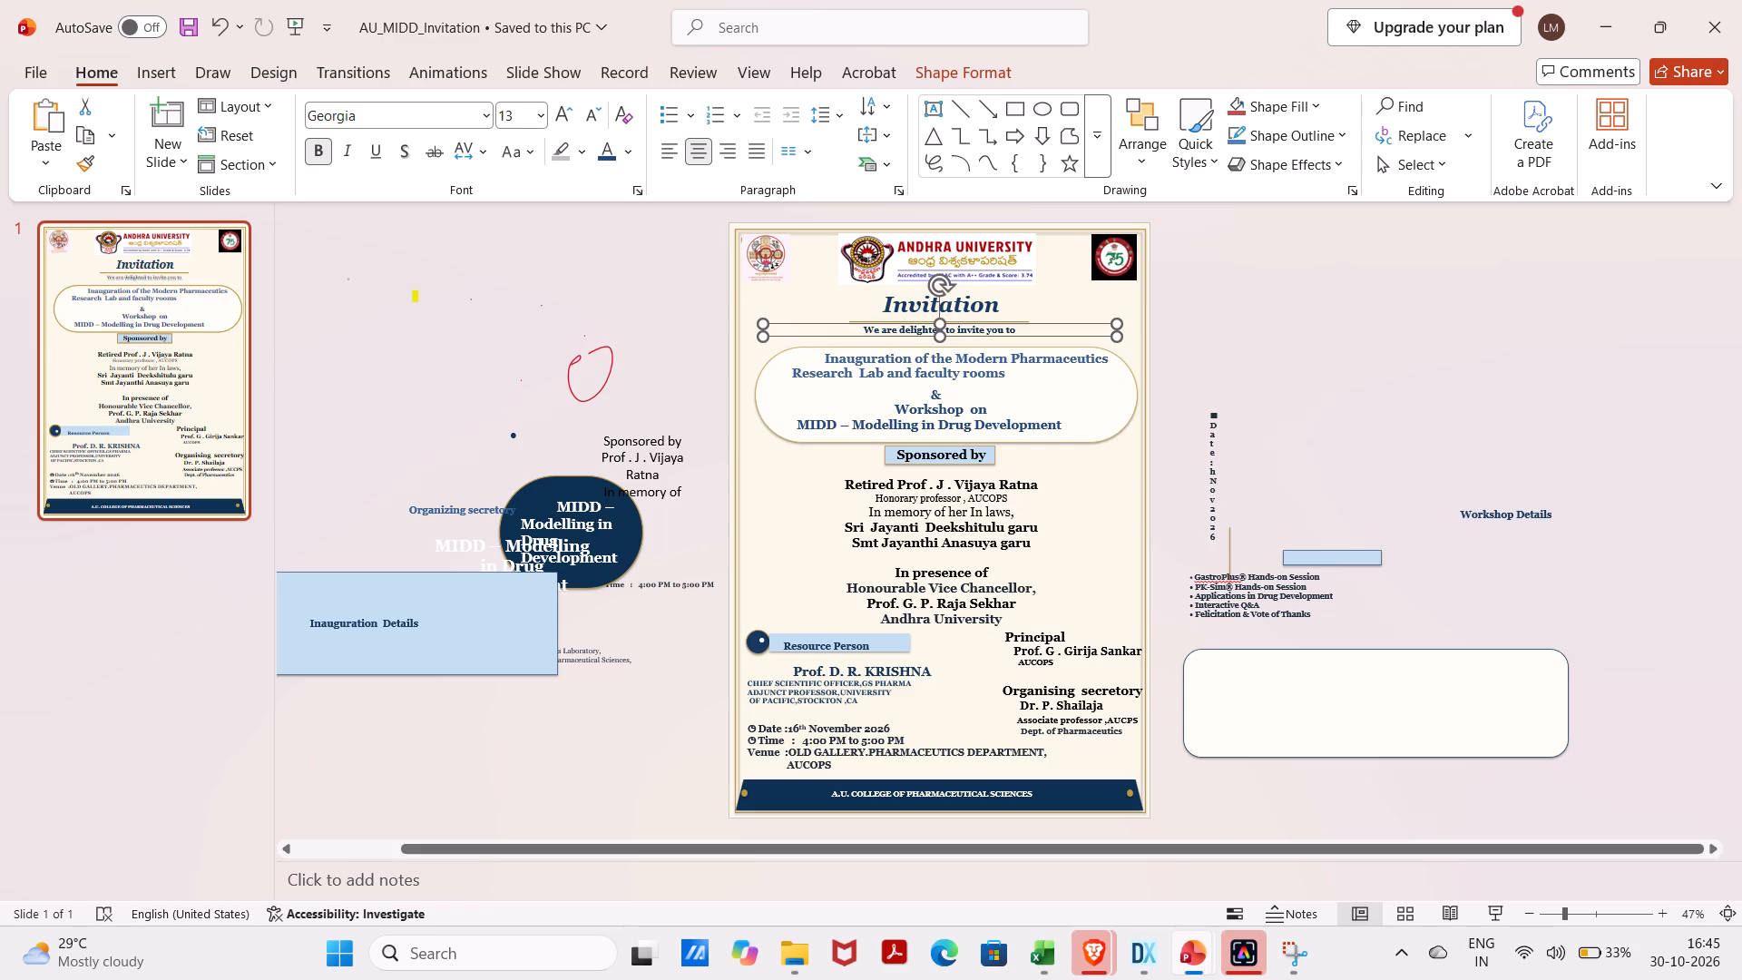
Move the rounded title frame slightly upward, closer to the invitation line, and shrink it slightly from its lower-left corner.
{"action": "left_click", "coordinate": [771, 371]}
{"action": "left_click", "coordinate": [758, 340]}
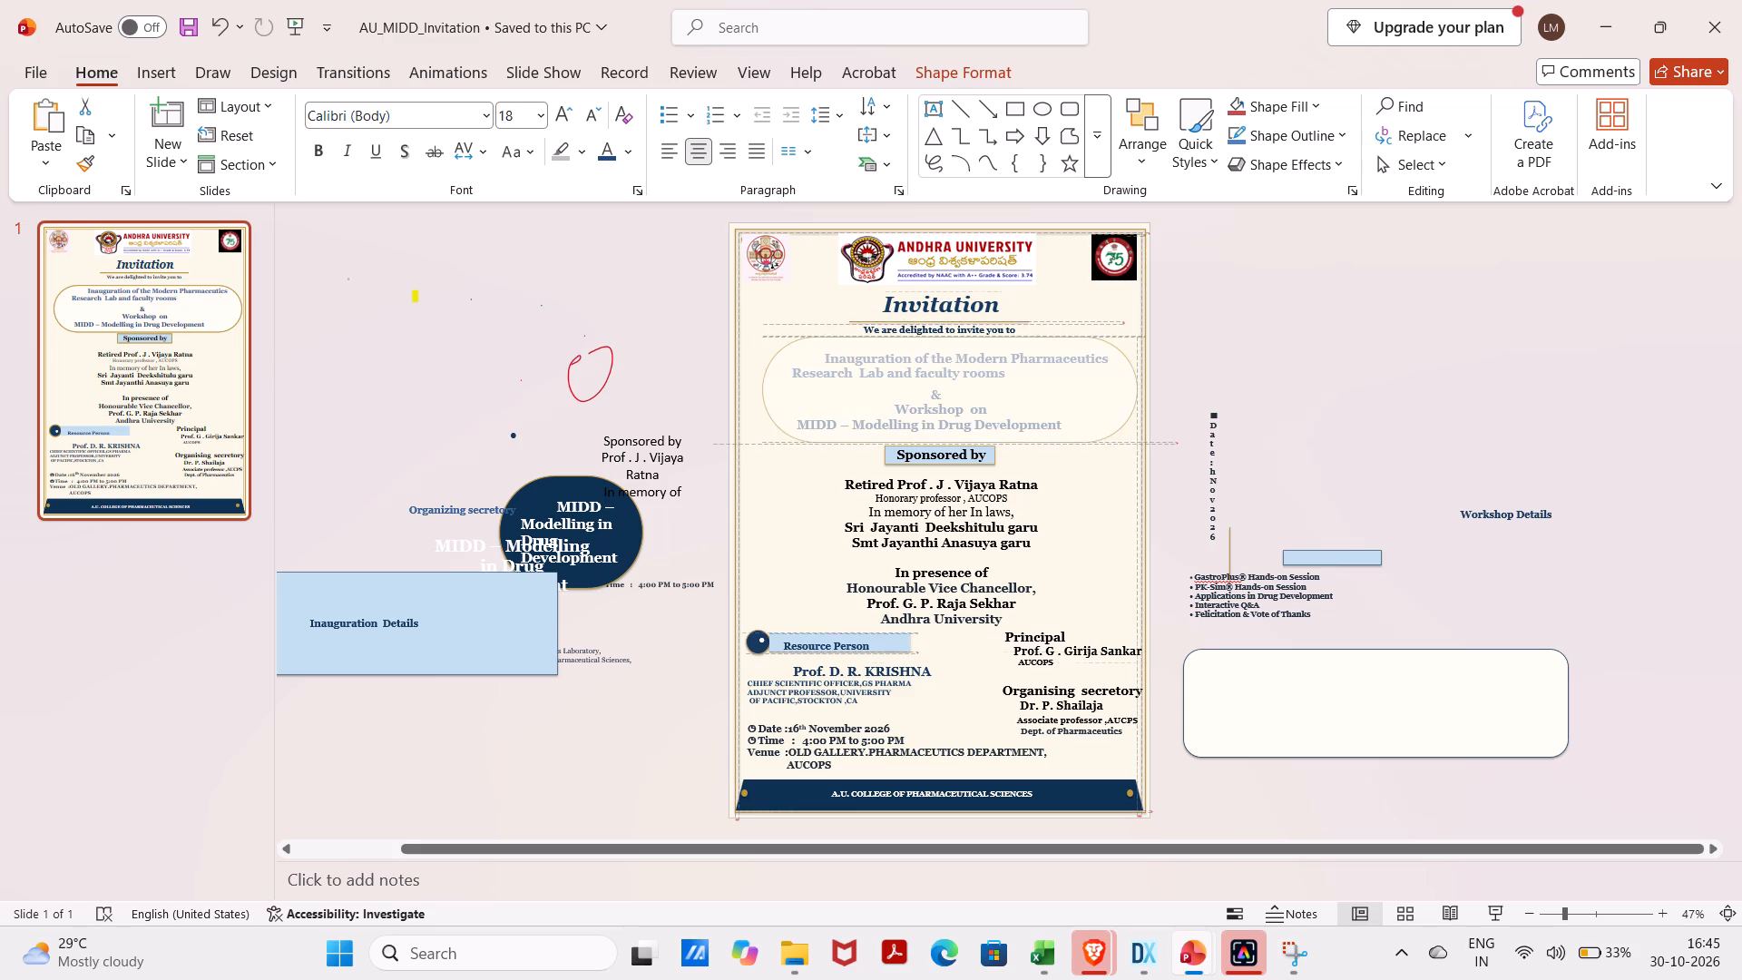
{"action": "left_click_drag", "start_coordinate": [761, 439], "coordinate": [767, 425]}
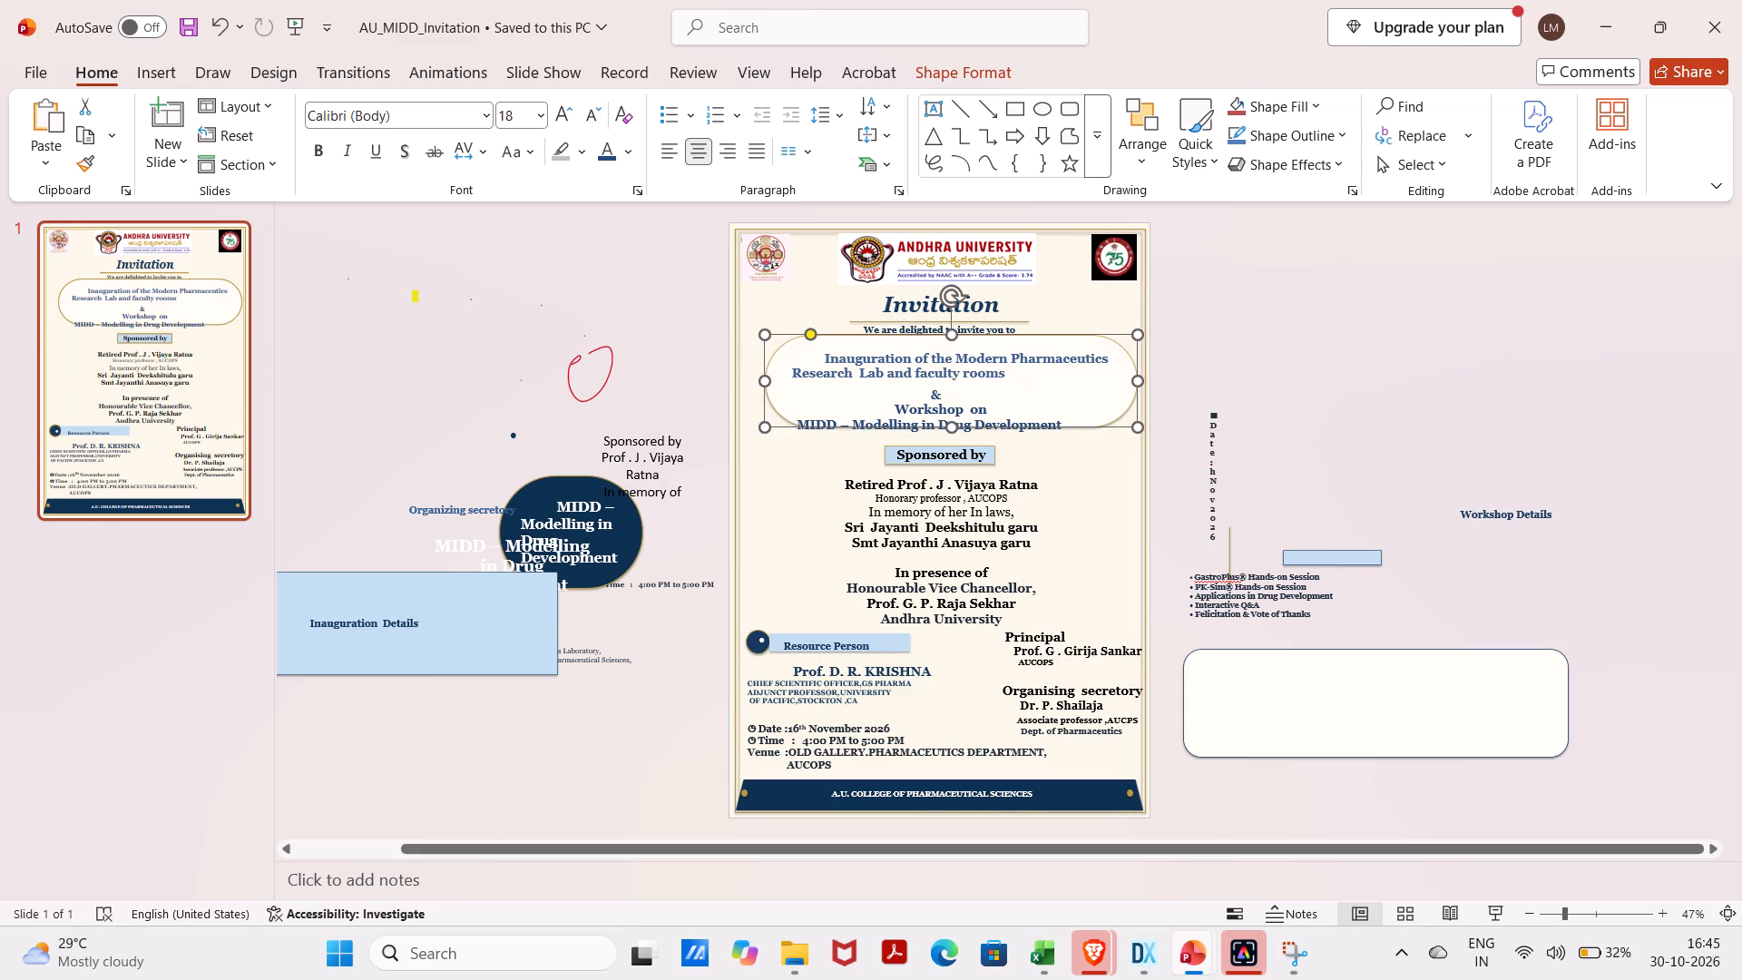
Move the "Inauguration of the Modern Pharmaceutics Research Lab and faculty rooms" text slightly upward inside the rounded frame.
{"action": "left_click_drag", "start_coordinate": [839, 402], "coordinate": [837, 364]}
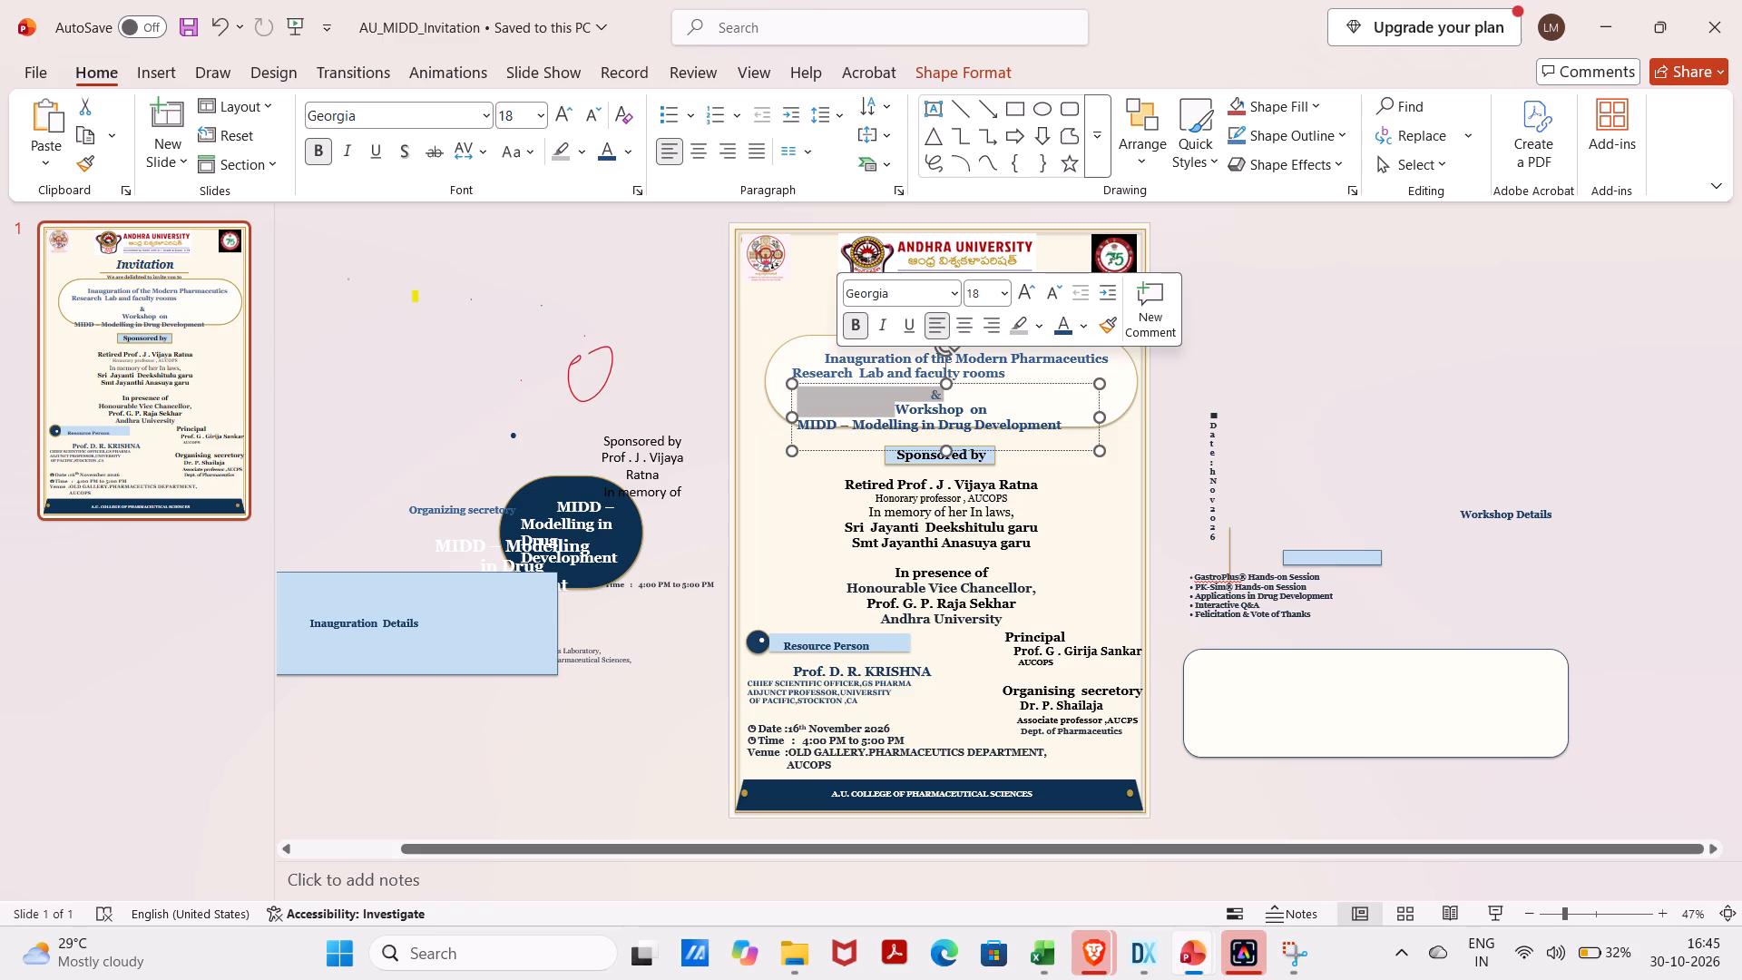
{"action": "left_click", "coordinate": [824, 358]}
{"action": "left_click_drag", "start_coordinate": [788, 347], "coordinate": [788, 337]}
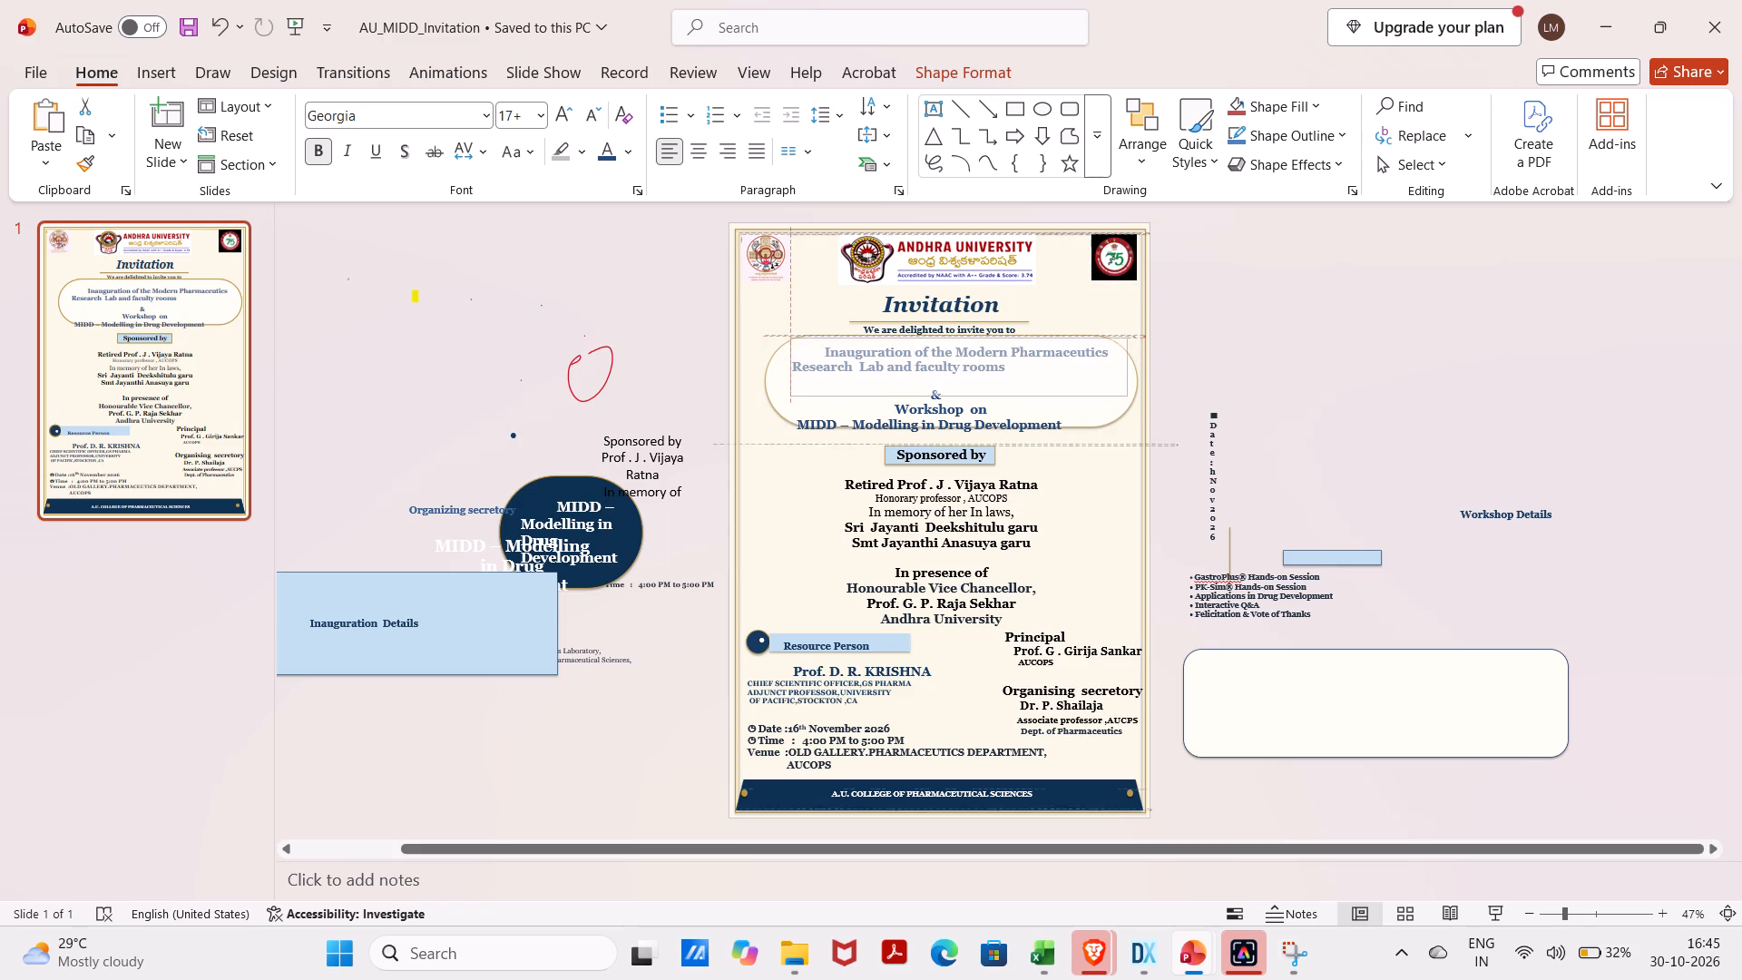
{"action": "left_click_drag", "start_coordinate": [788, 337], "coordinate": [790, 334]}
Move the "& Workshop on MIDD – Modelling in Drug Development" text upward so it sits inside the rounded frame.
{"action": "left_click", "coordinate": [831, 410]}
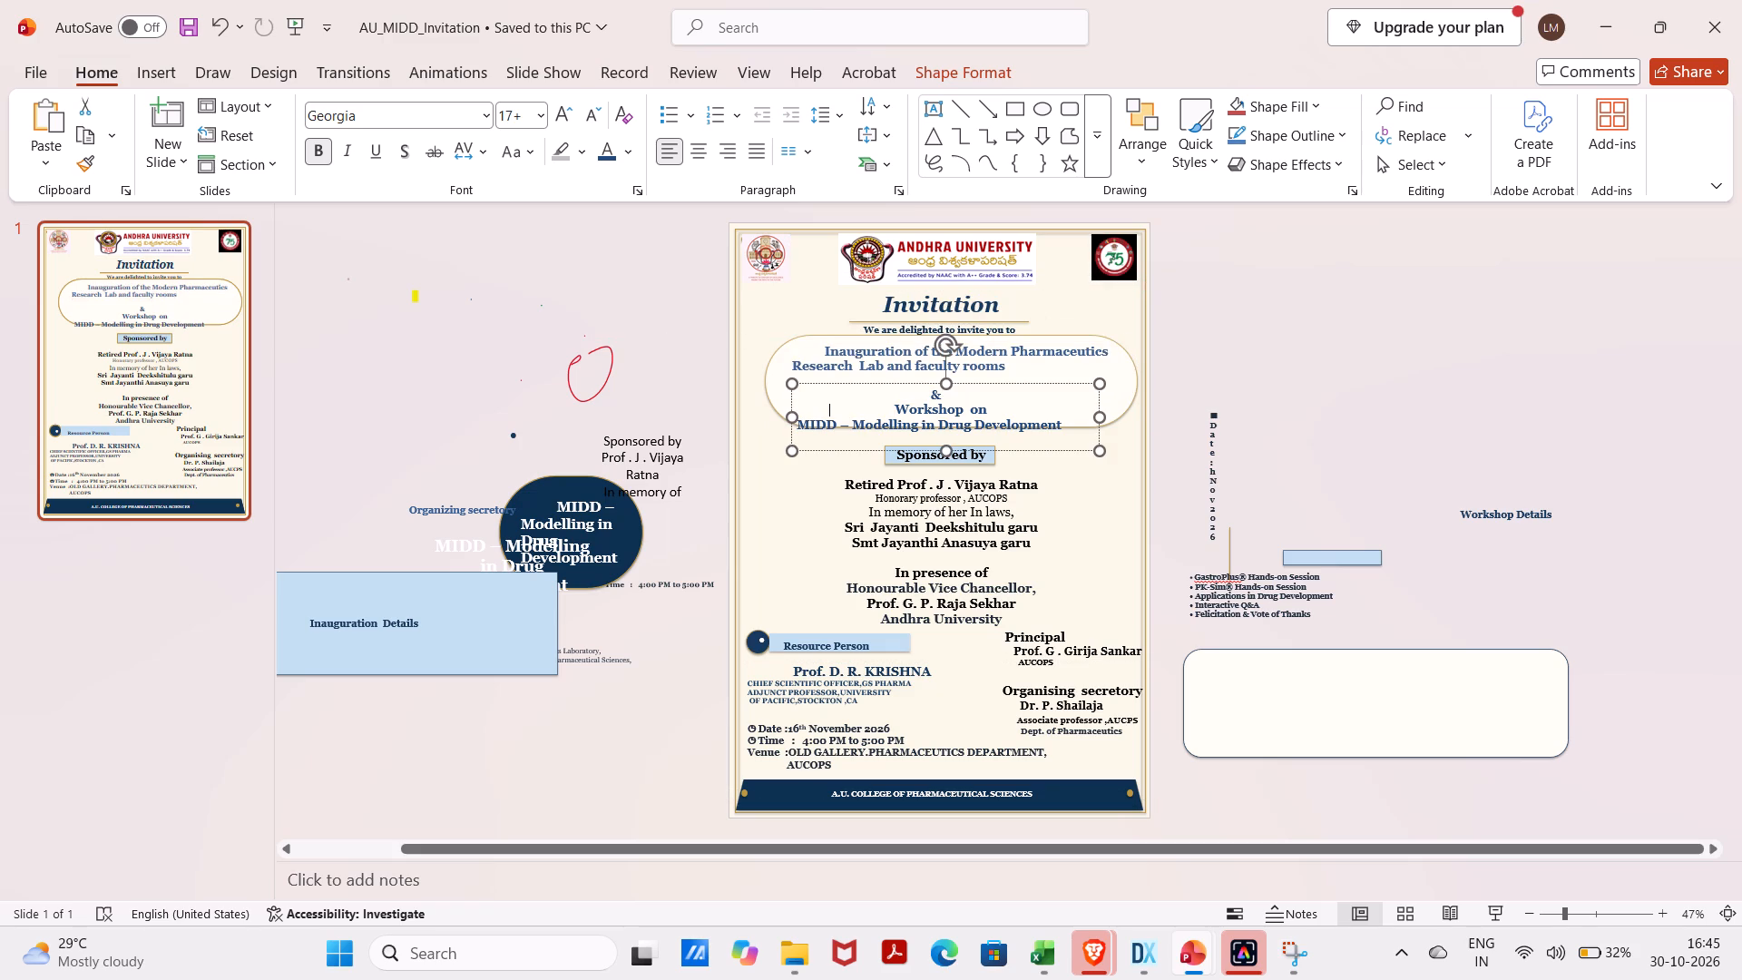
{"action": "left_click_drag", "start_coordinate": [788, 385], "coordinate": [797, 376]}
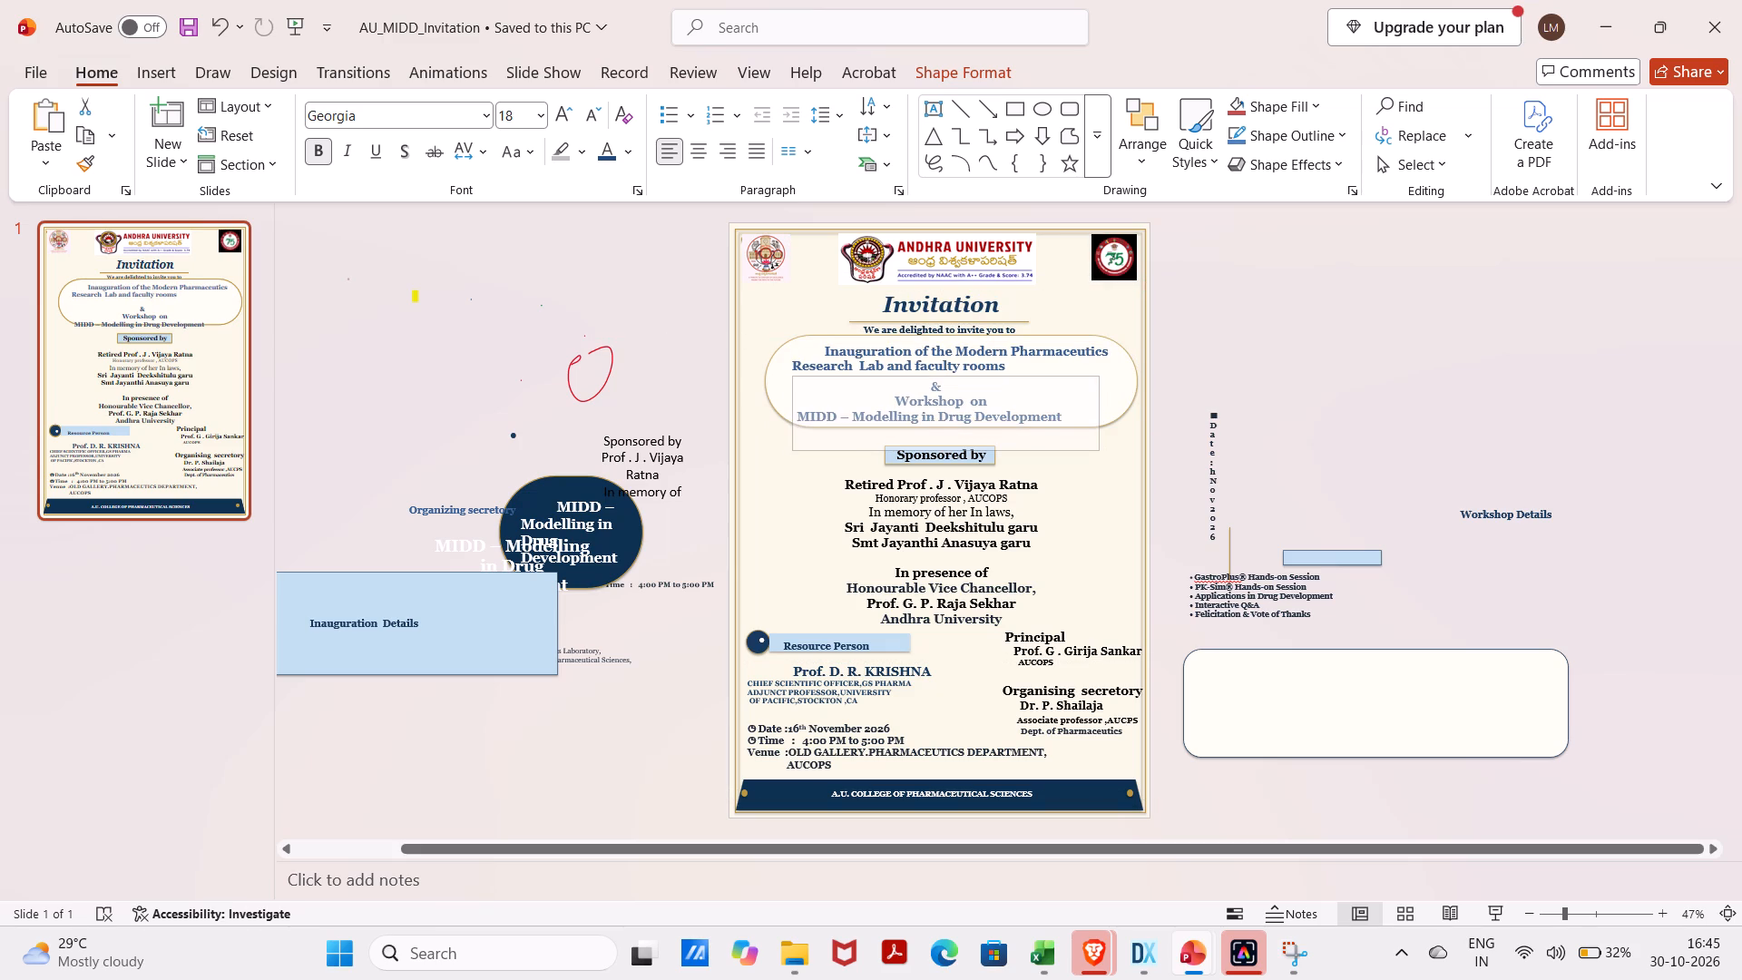
{"action": "left_click_drag", "start_coordinate": [797, 376], "coordinate": [798, 372]}
Move the "Sponsored by" text block leftward and slightly up, clear of the blue highlight bar behind its heading.
{"action": "left_click", "coordinate": [782, 460]}
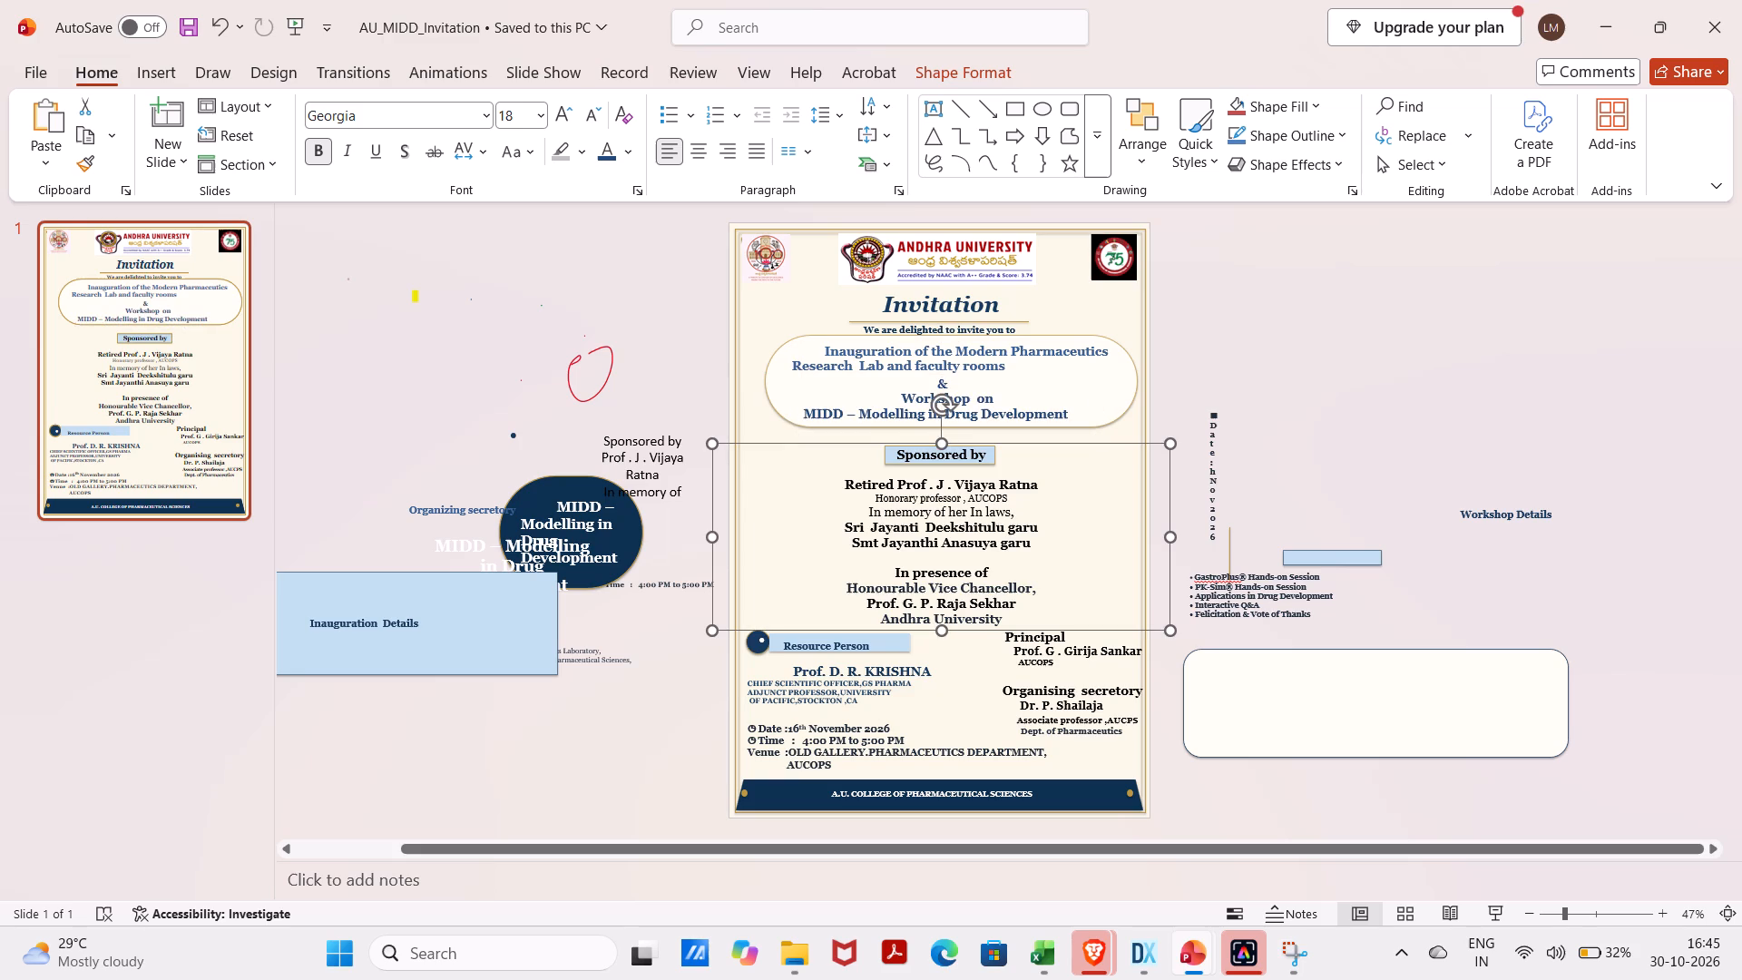
{"action": "left_click", "coordinate": [888, 446]}
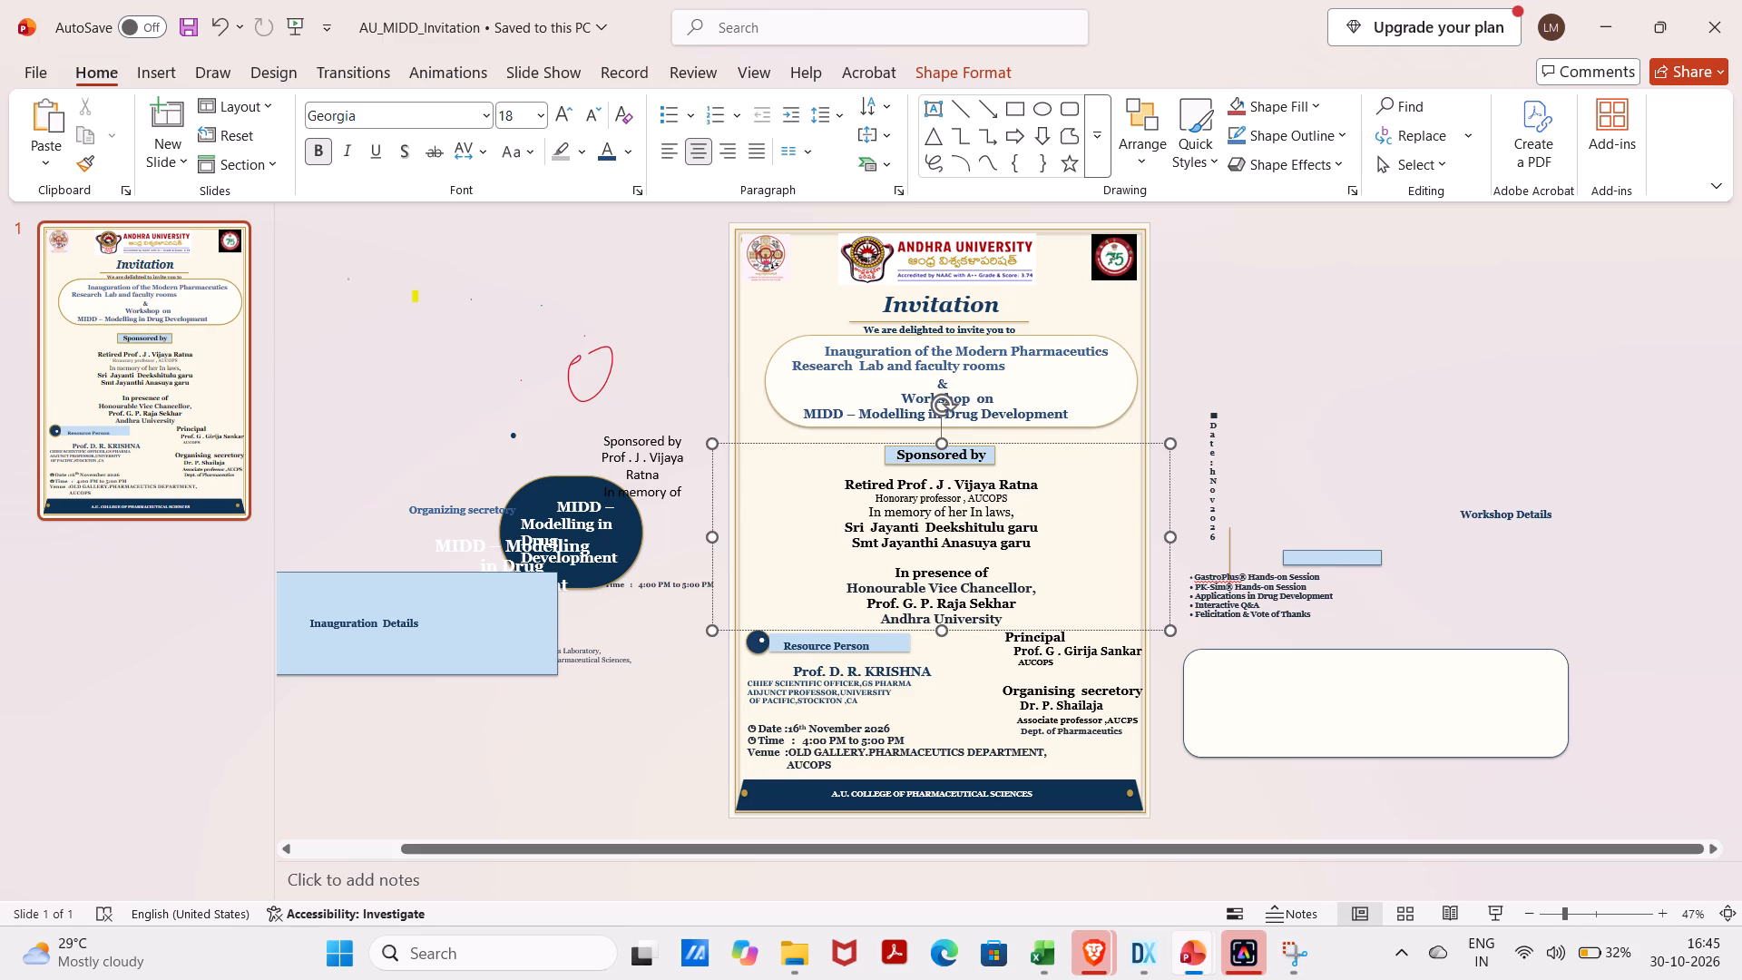
{"action": "left_click_drag", "start_coordinate": [779, 438], "coordinate": [584, 424]}
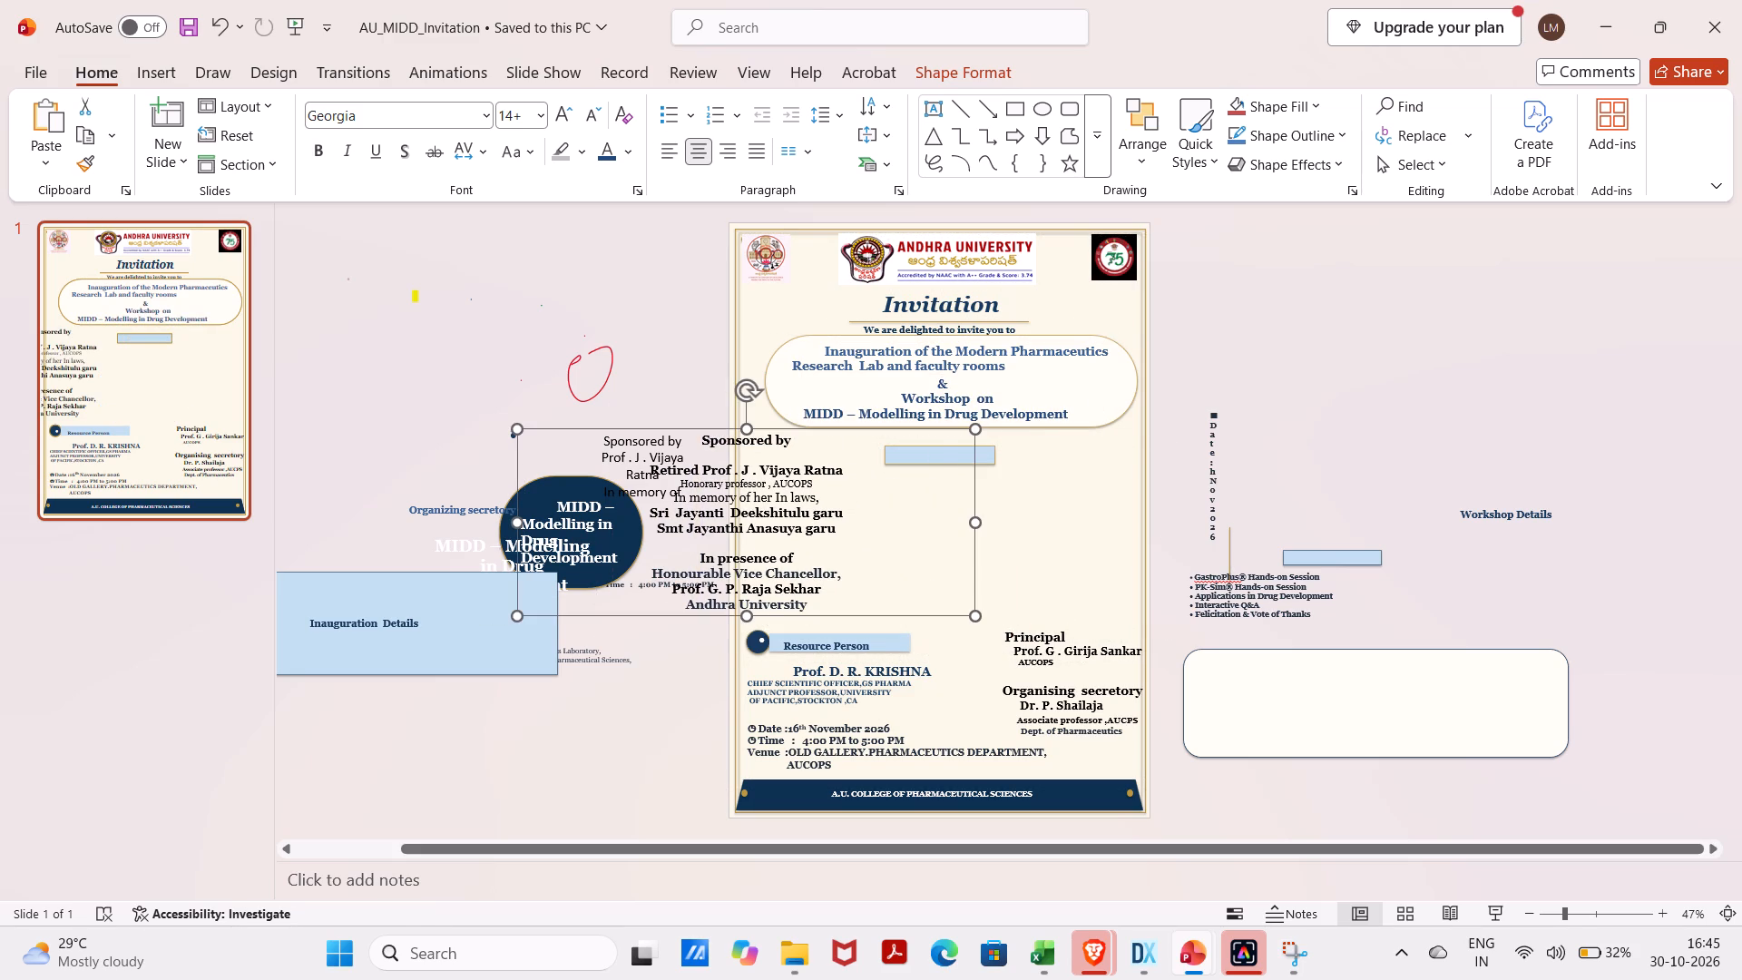
Move the blue highlight bar up just beneath the rounded frame and reduce its height to a thin strip.
{"action": "left_click", "coordinate": [995, 471]}
{"action": "left_click", "coordinate": [995, 467]}
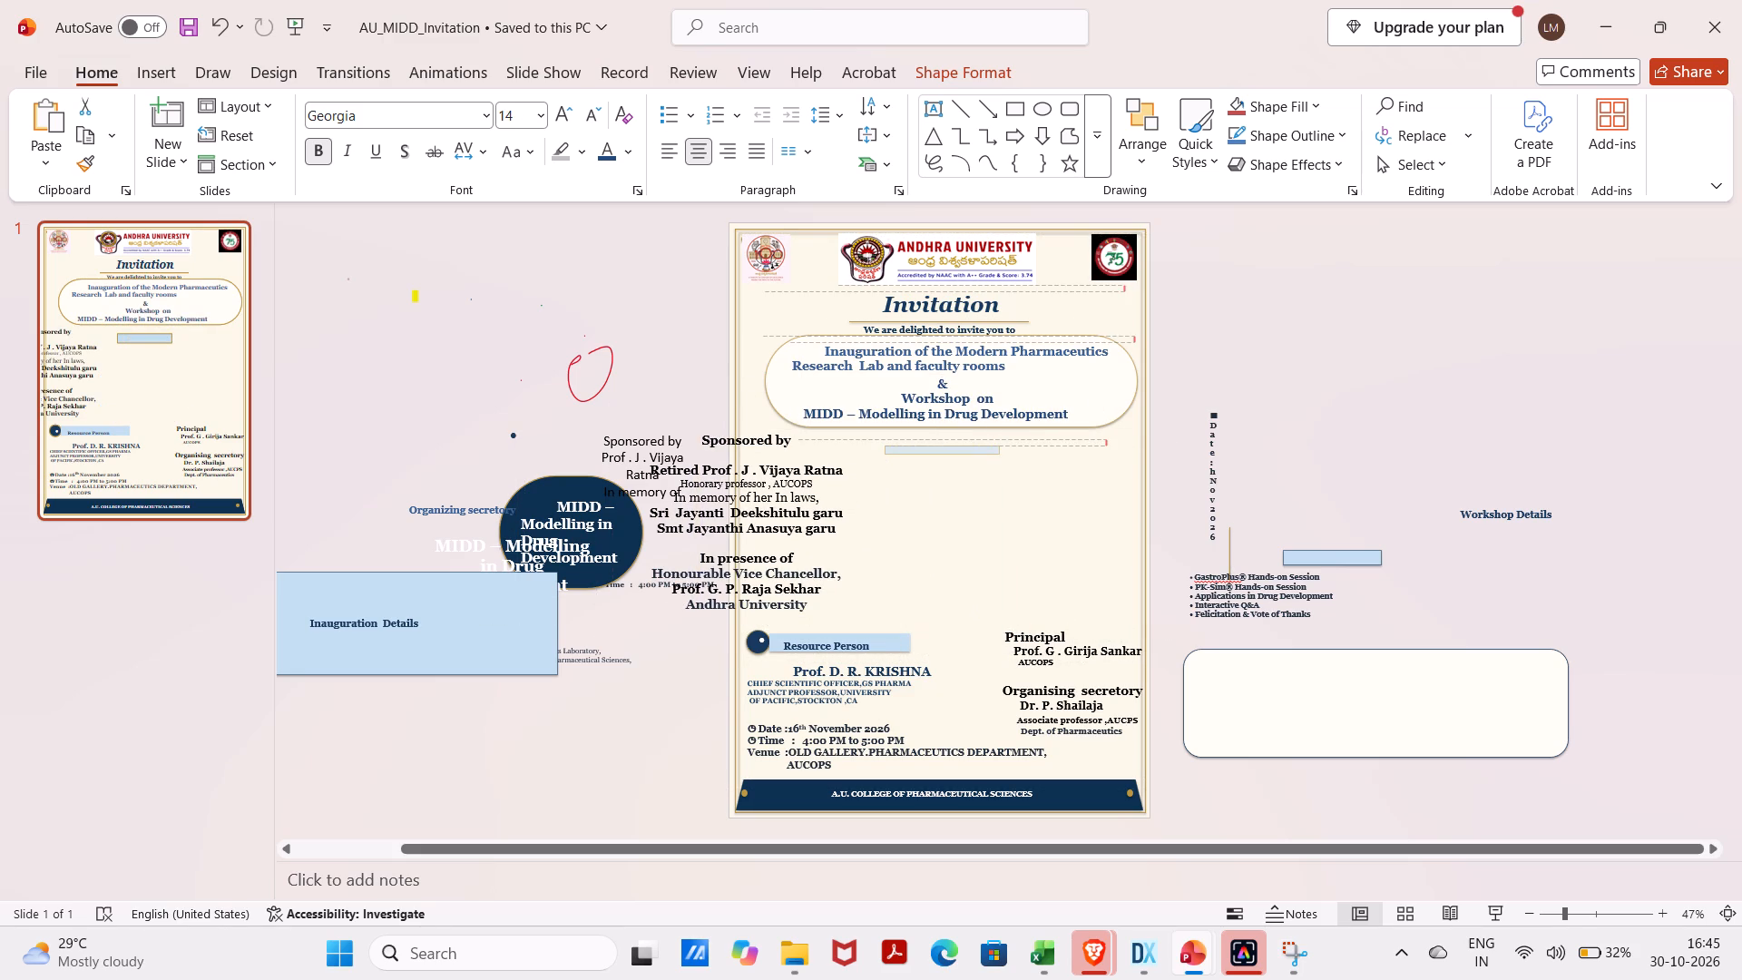
{"action": "left_click_drag", "start_coordinate": [943, 442], "coordinate": [943, 432]}
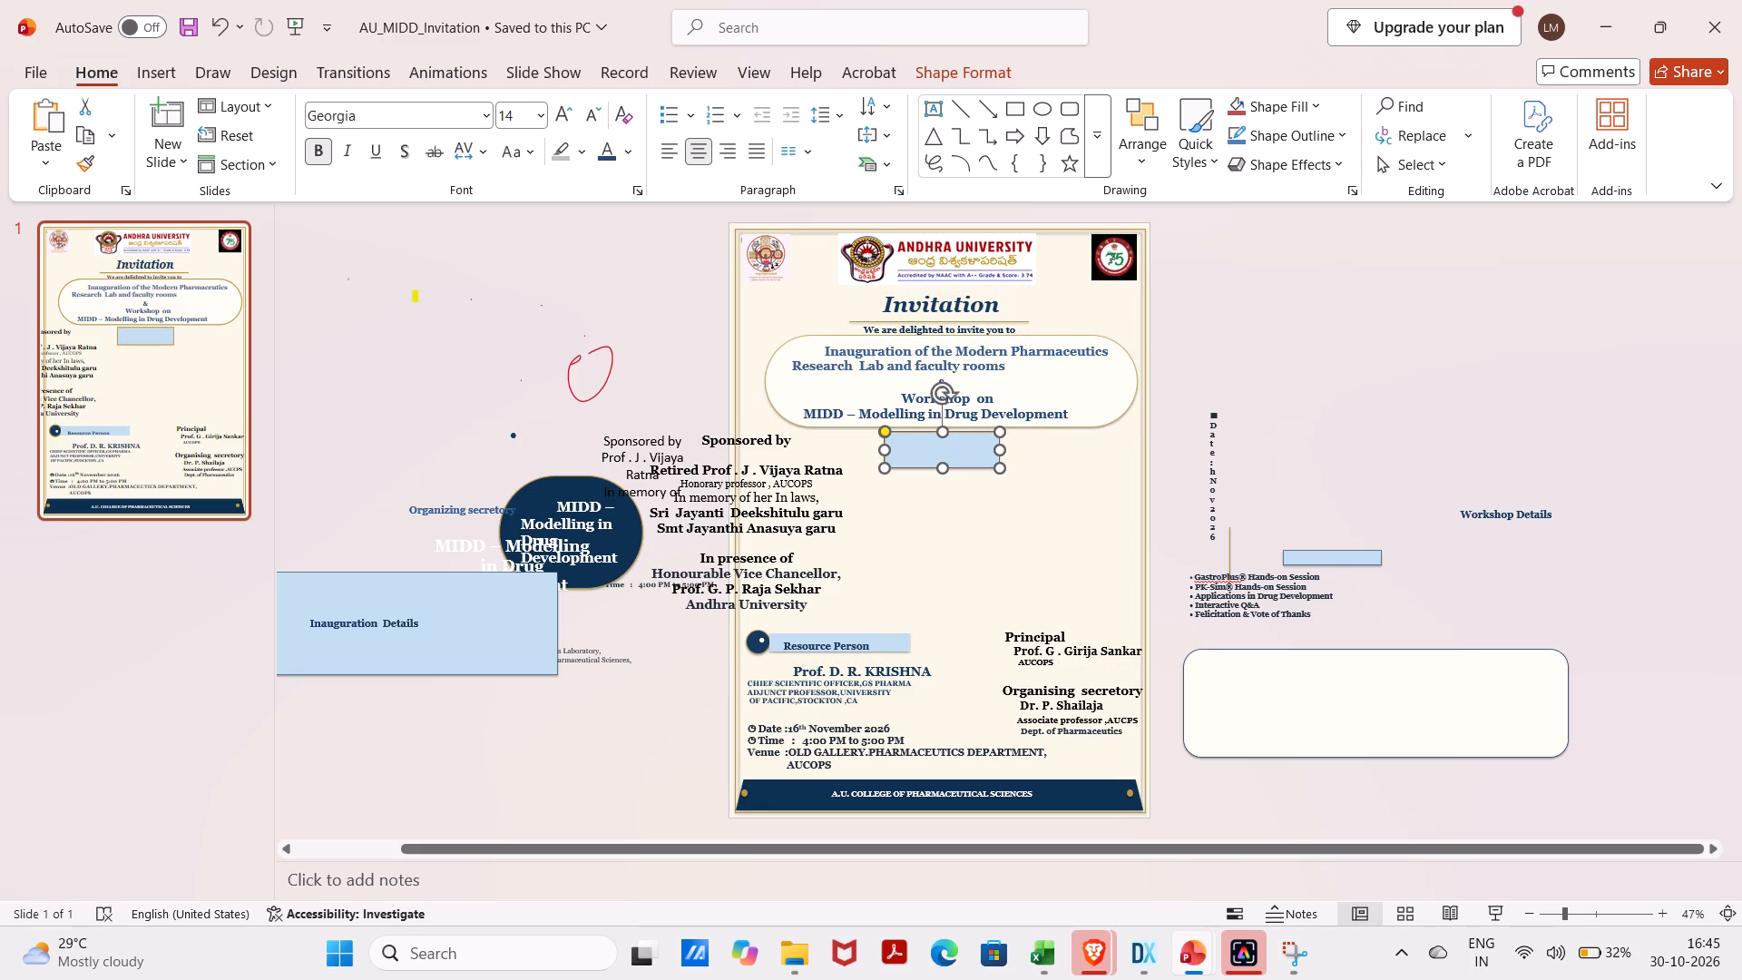
{"action": "left_click_drag", "start_coordinate": [945, 465], "coordinate": [946, 456]}
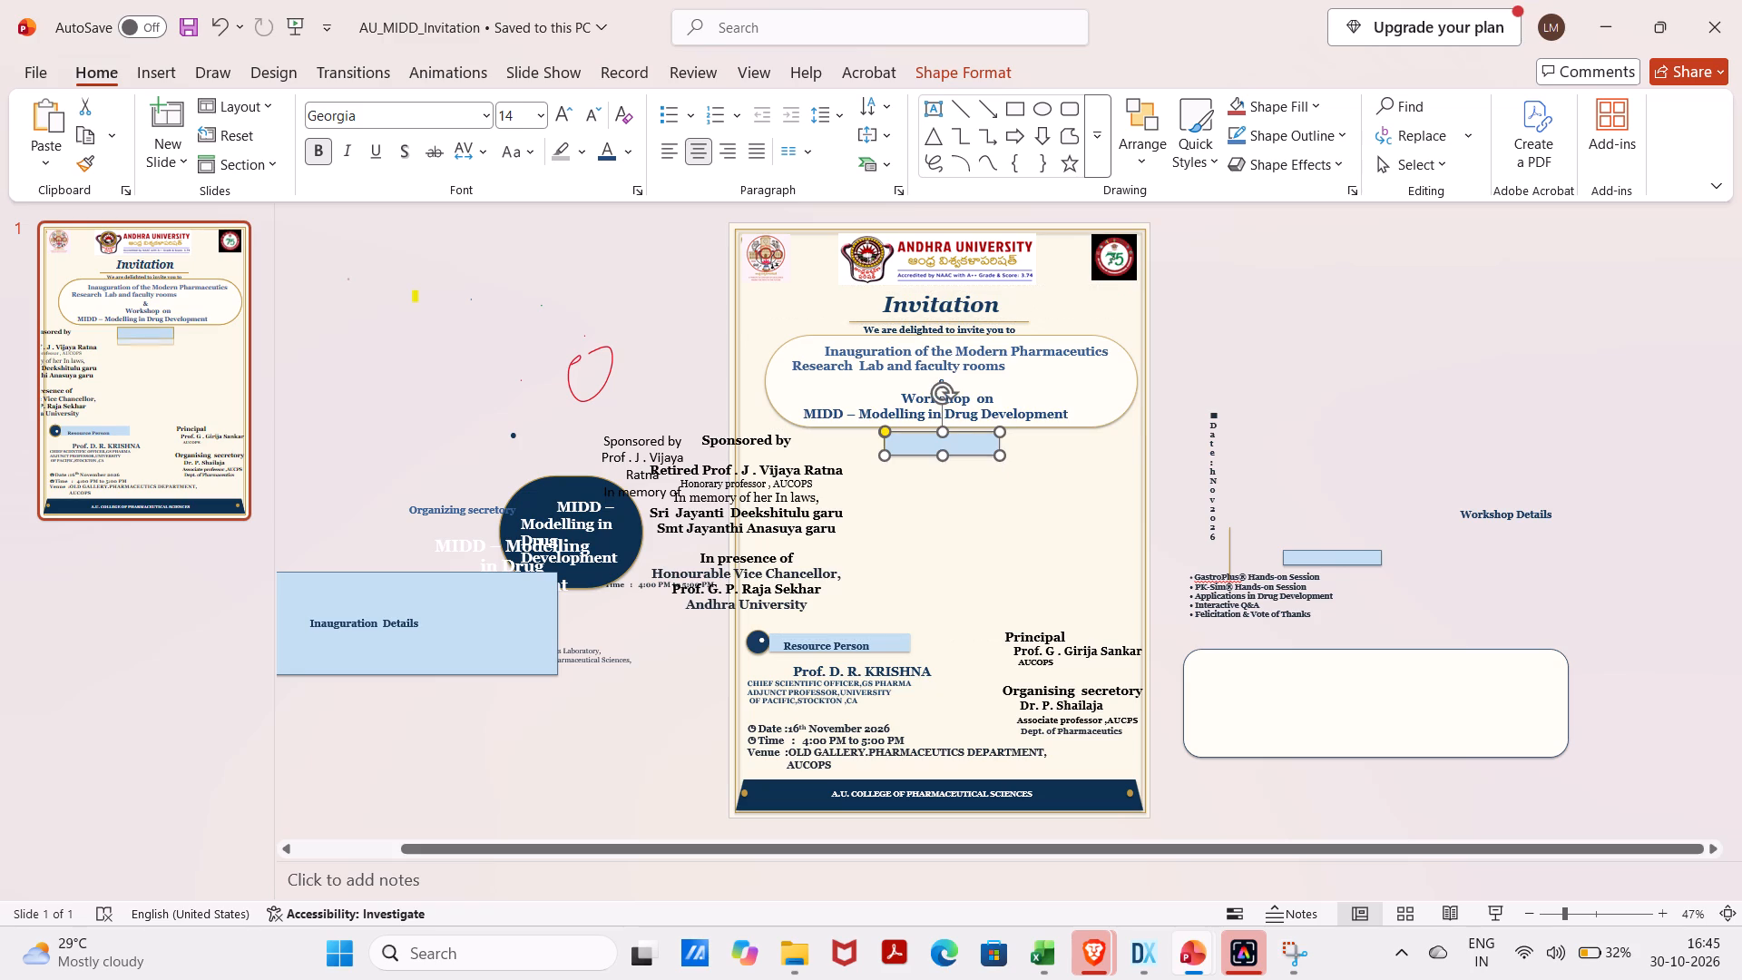
{"action": "left_click", "coordinate": [946, 456]}
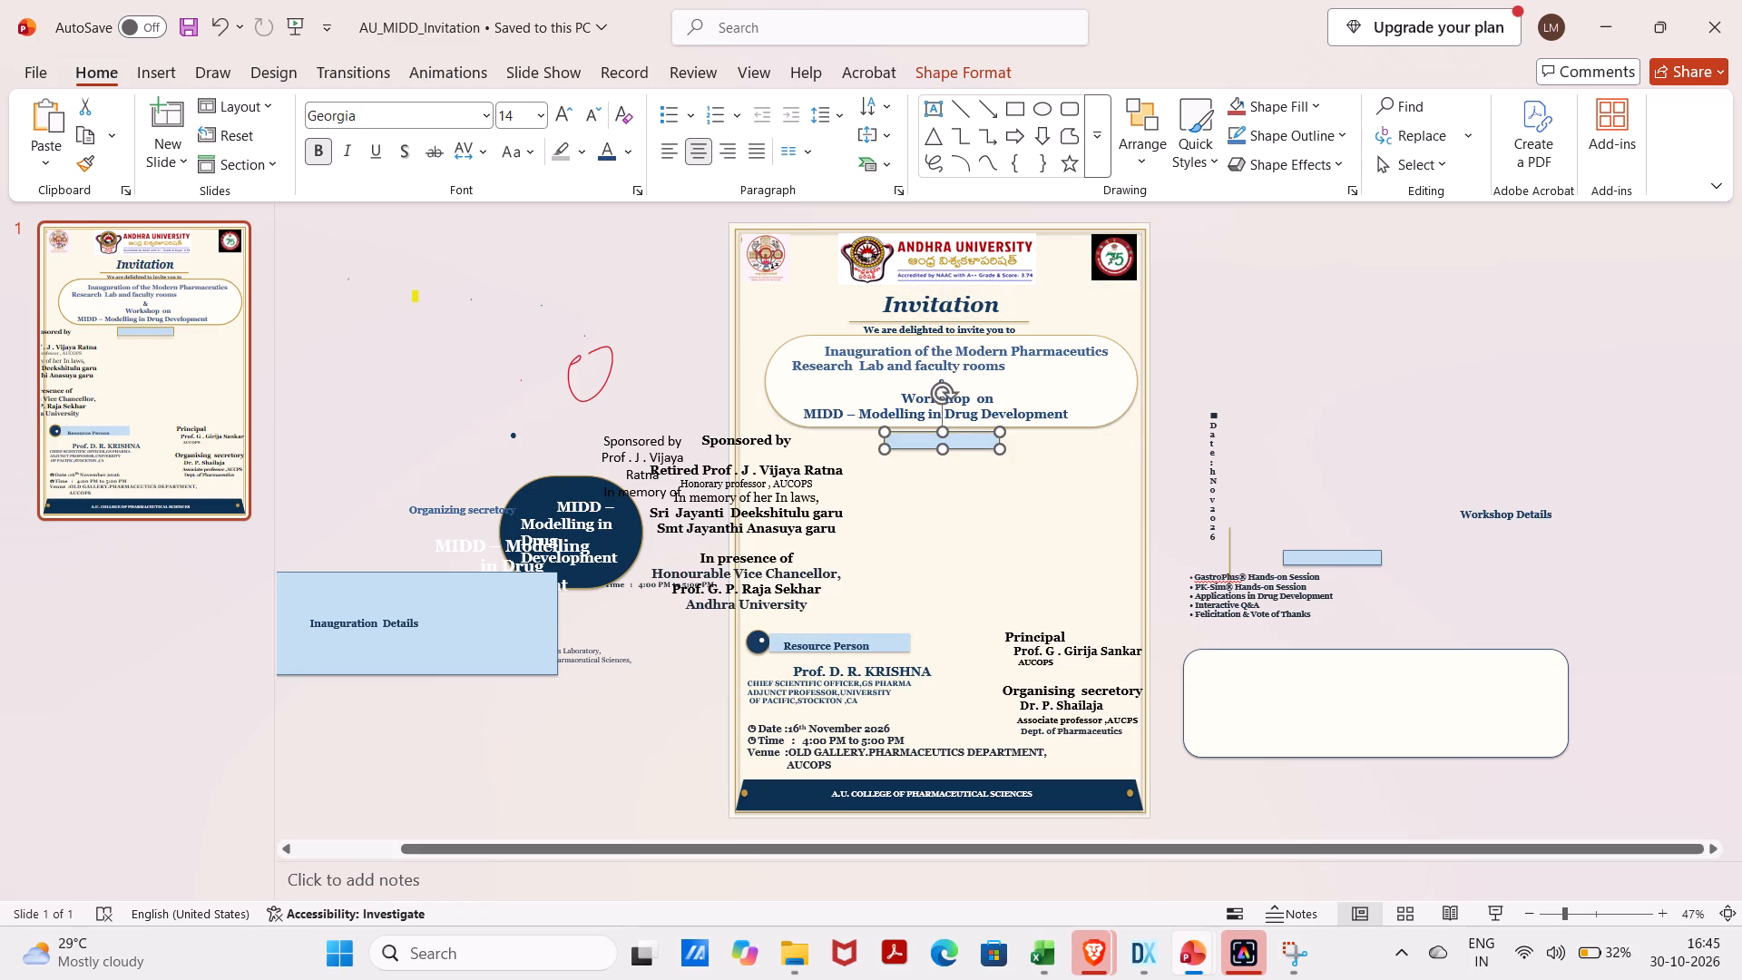
Widen the "Sponsored by" text block rightward and pull in its left edge so its heading sits over the blue bar.
{"action": "left_click_drag", "start_coordinate": [827, 462], "coordinate": [980, 461]}
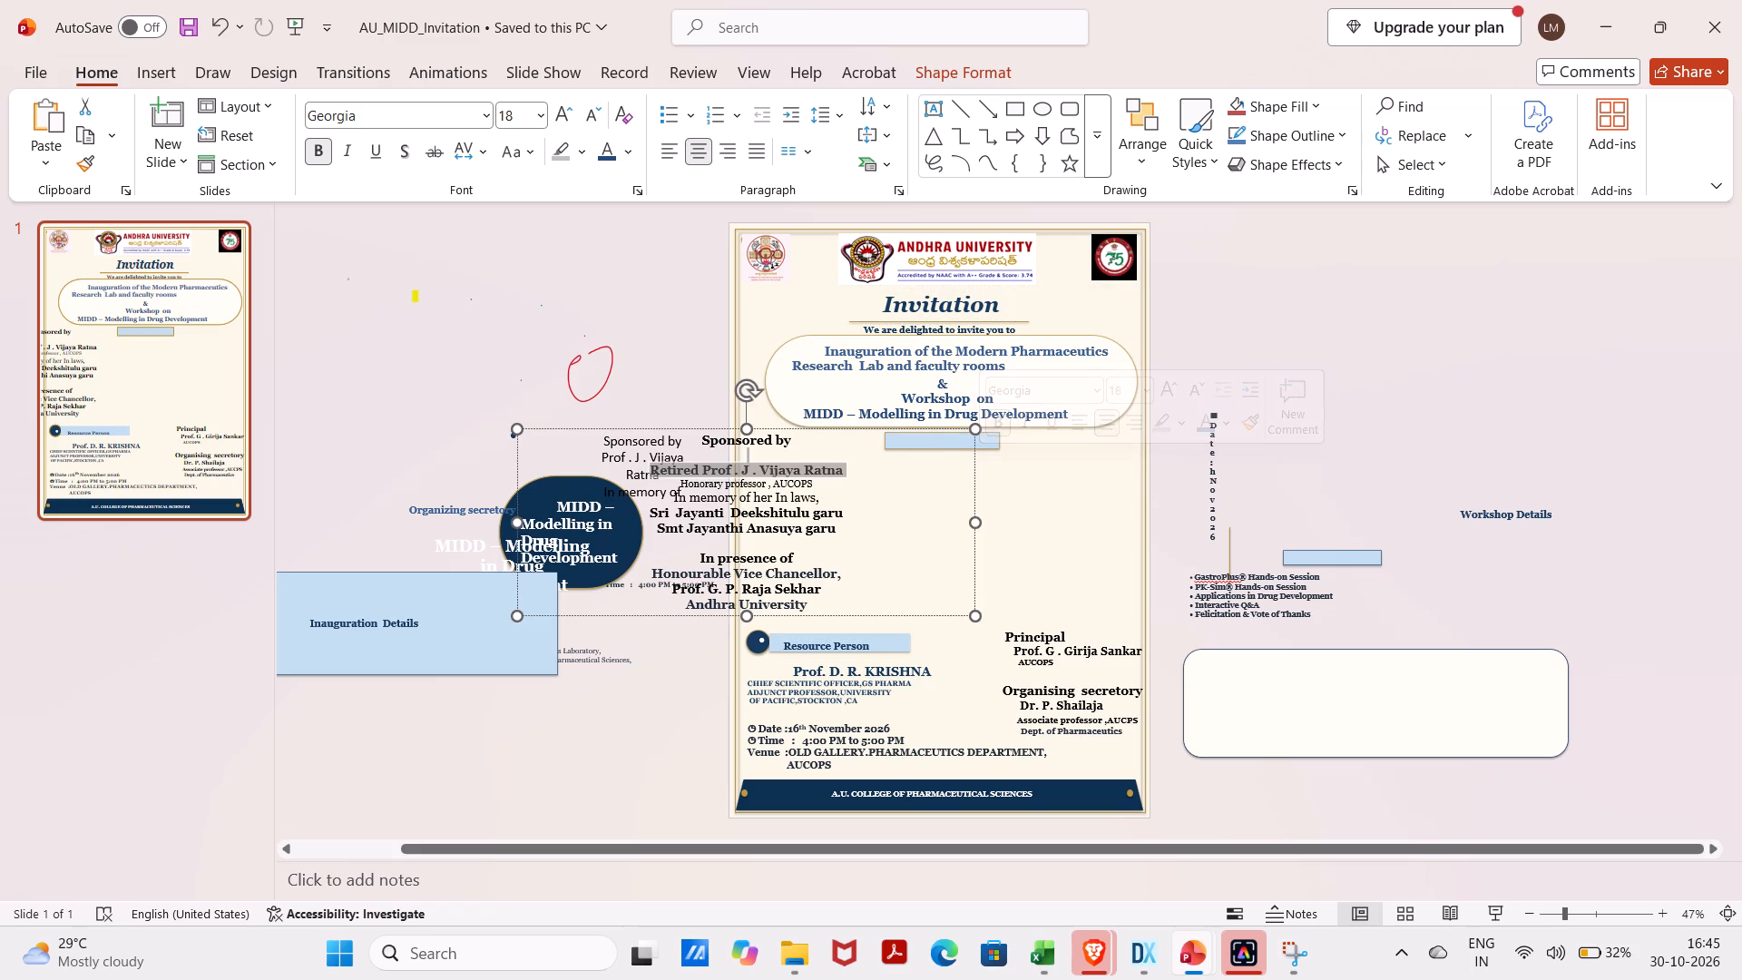
{"action": "left_click_drag", "start_coordinate": [981, 524], "coordinate": [1257, 472]}
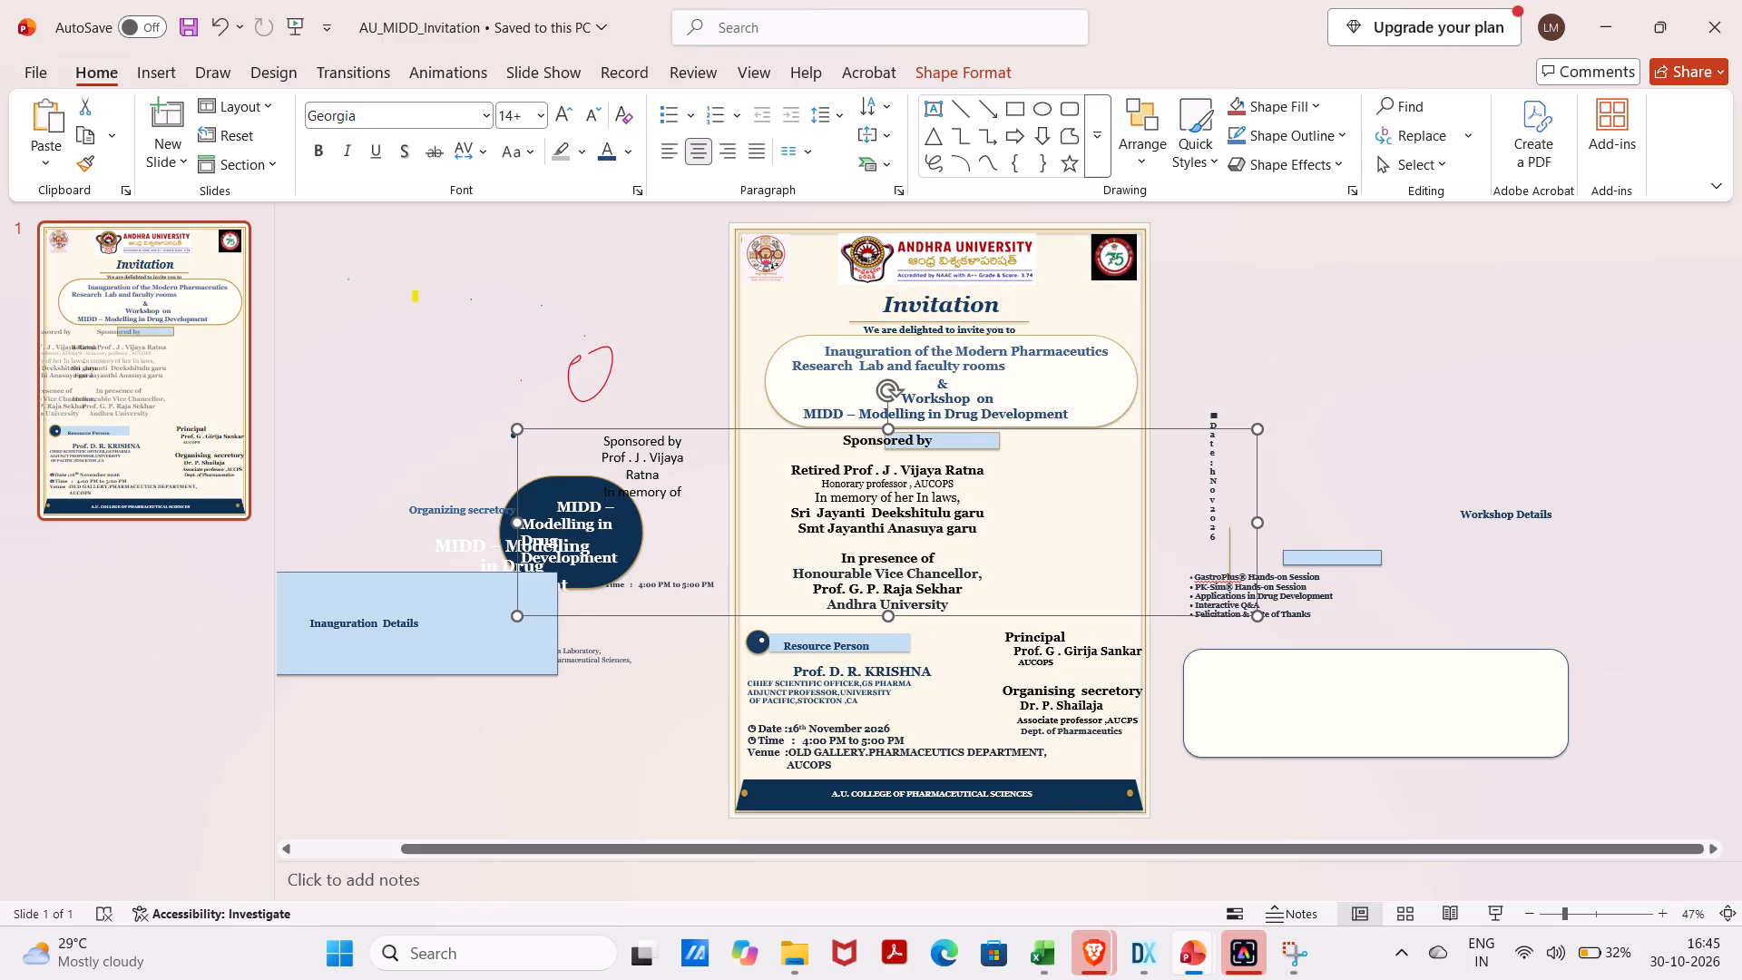
{"action": "left_click_drag", "start_coordinate": [518, 614], "coordinate": [641, 594]}
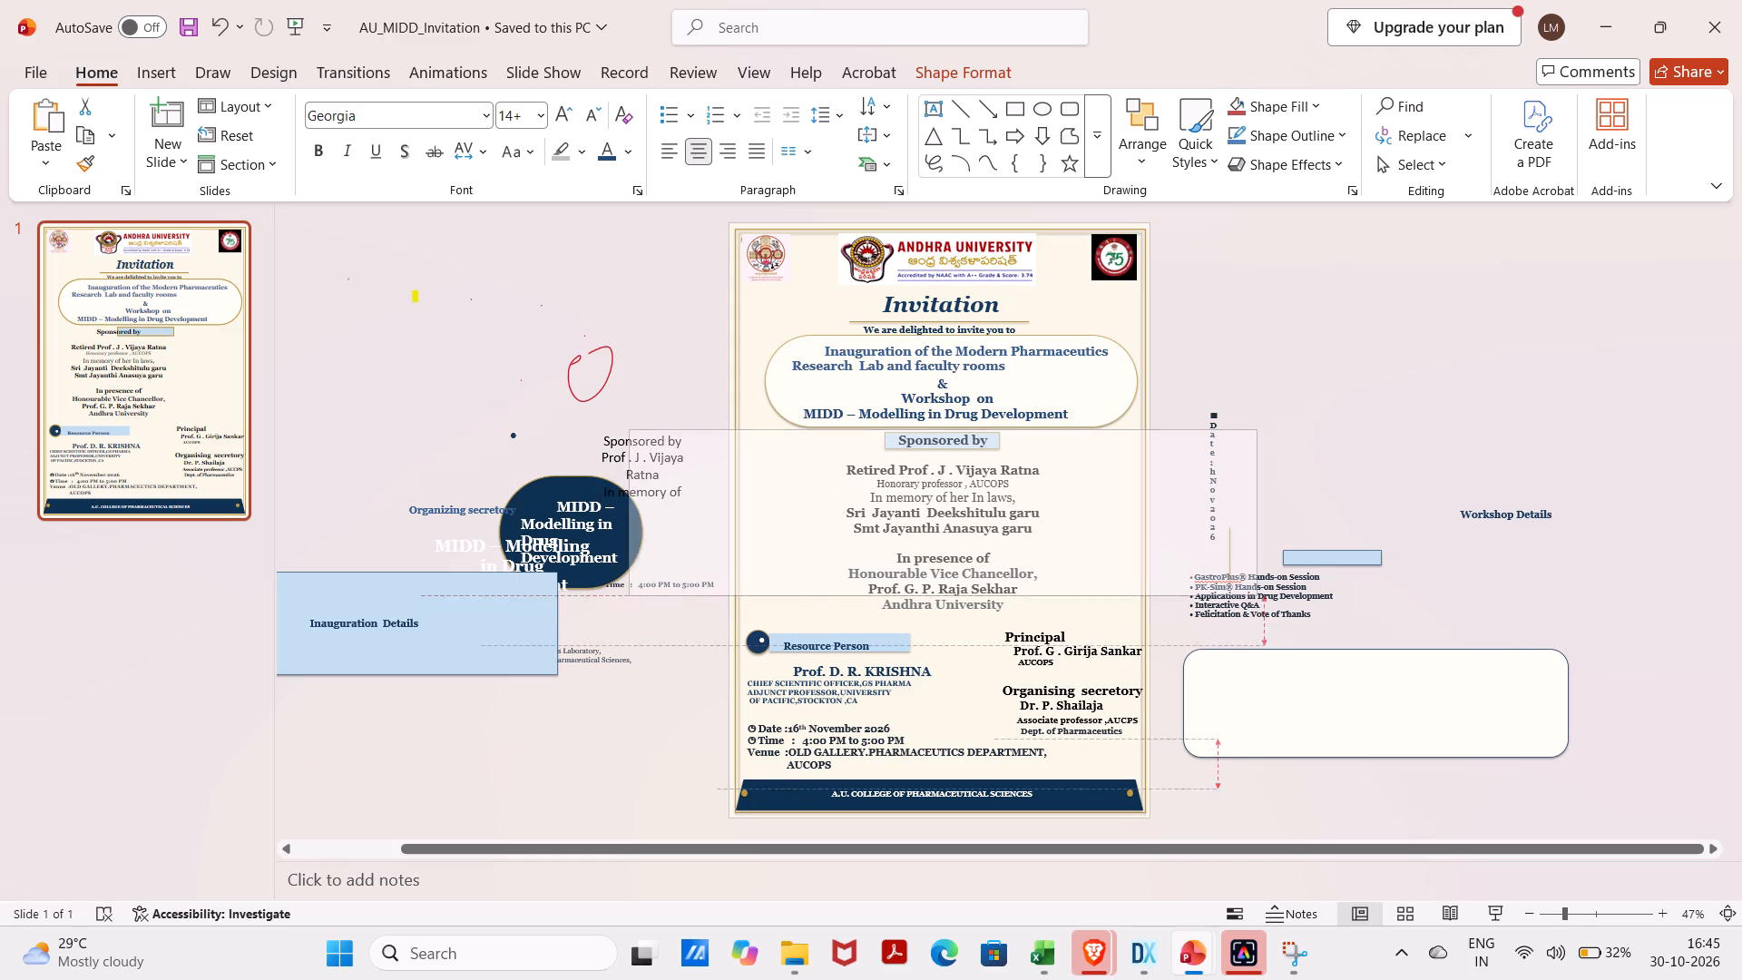
{"action": "left_click_drag", "start_coordinate": [641, 594], "coordinate": [643, 590]}
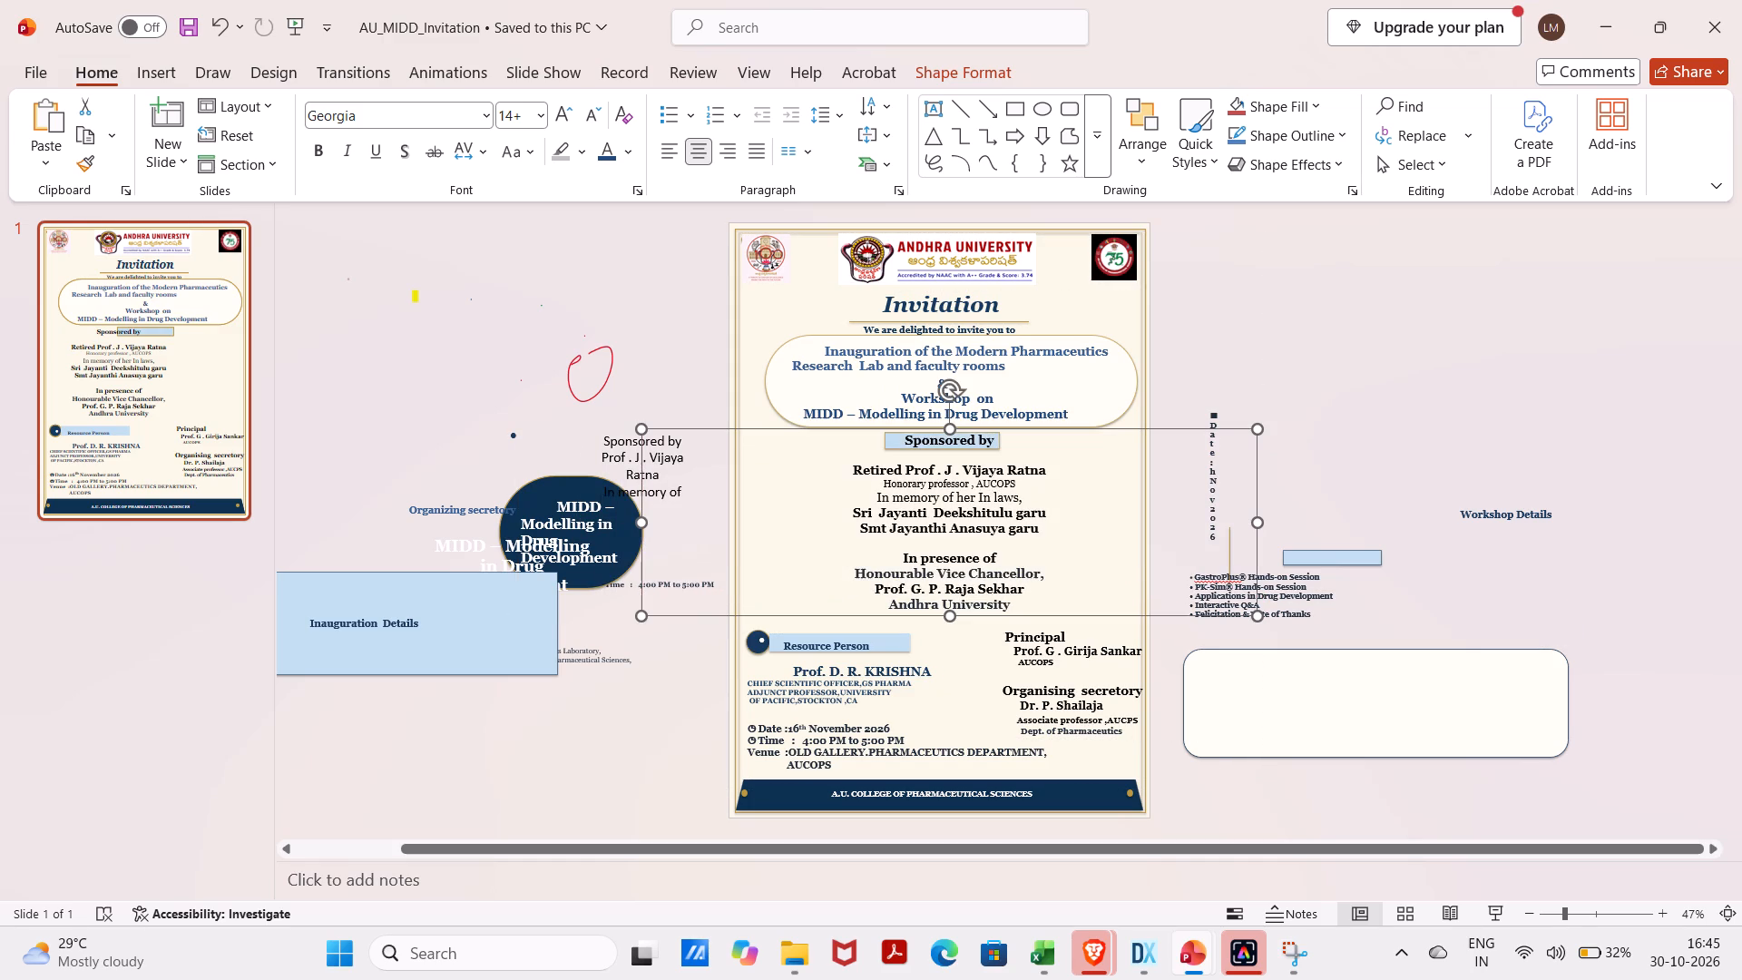
{"action": "left_click", "coordinate": [1426, 437]}
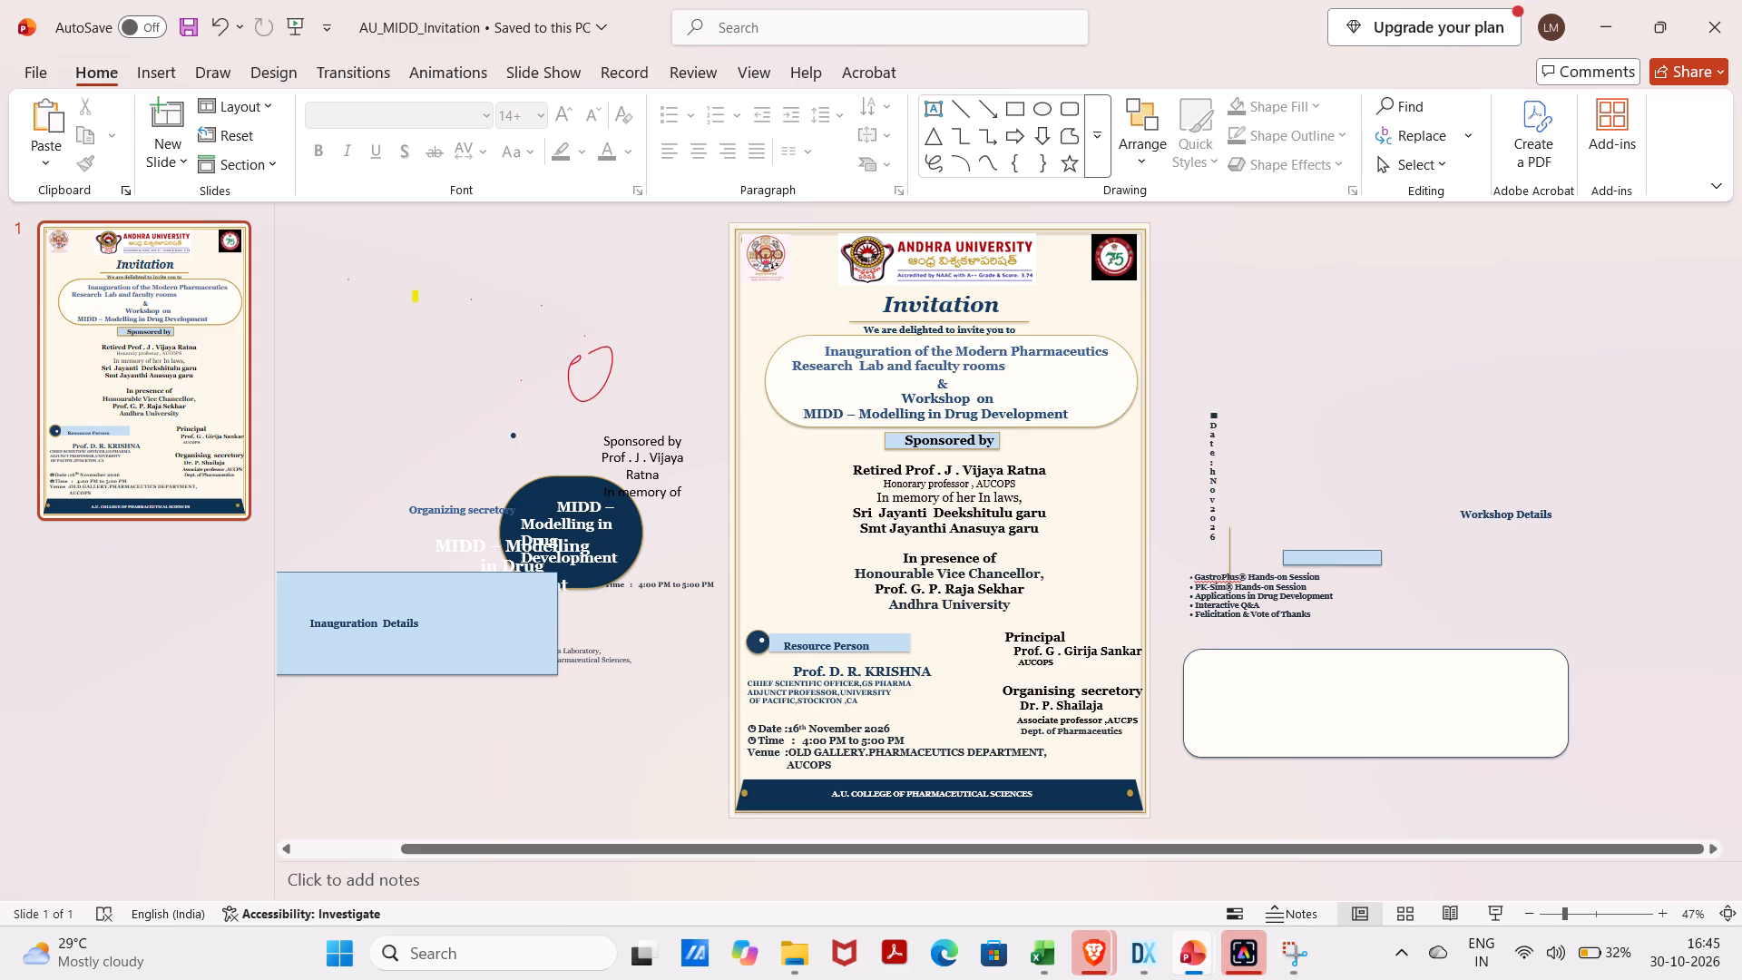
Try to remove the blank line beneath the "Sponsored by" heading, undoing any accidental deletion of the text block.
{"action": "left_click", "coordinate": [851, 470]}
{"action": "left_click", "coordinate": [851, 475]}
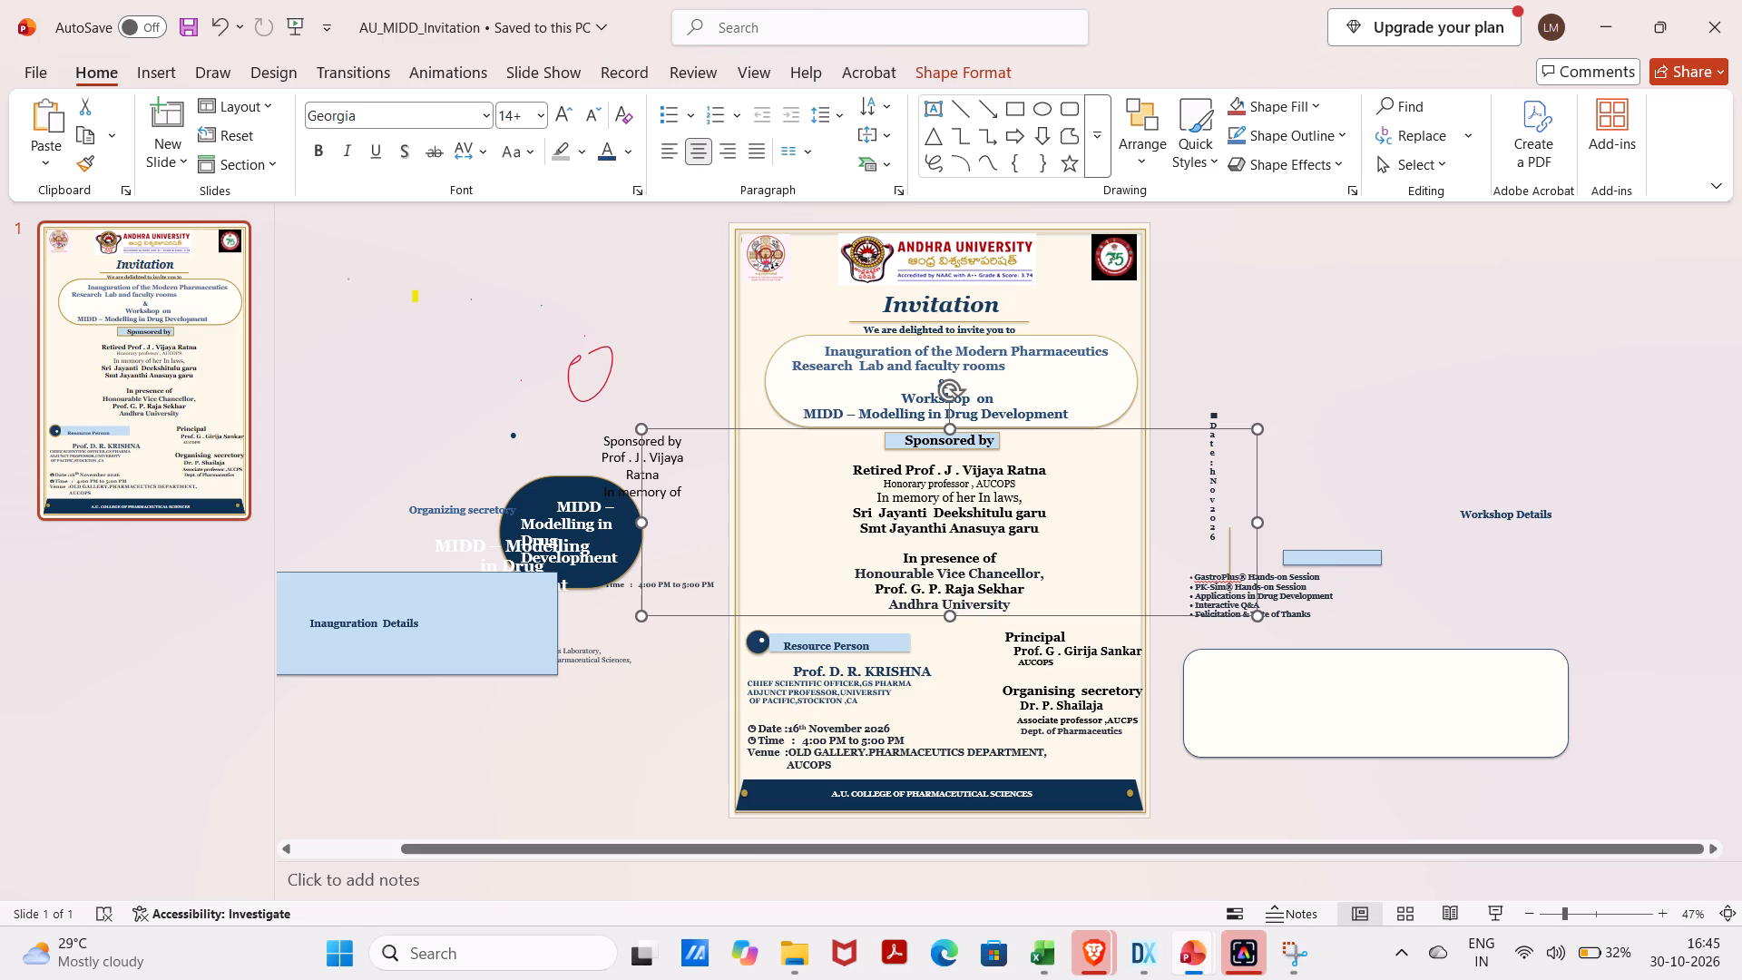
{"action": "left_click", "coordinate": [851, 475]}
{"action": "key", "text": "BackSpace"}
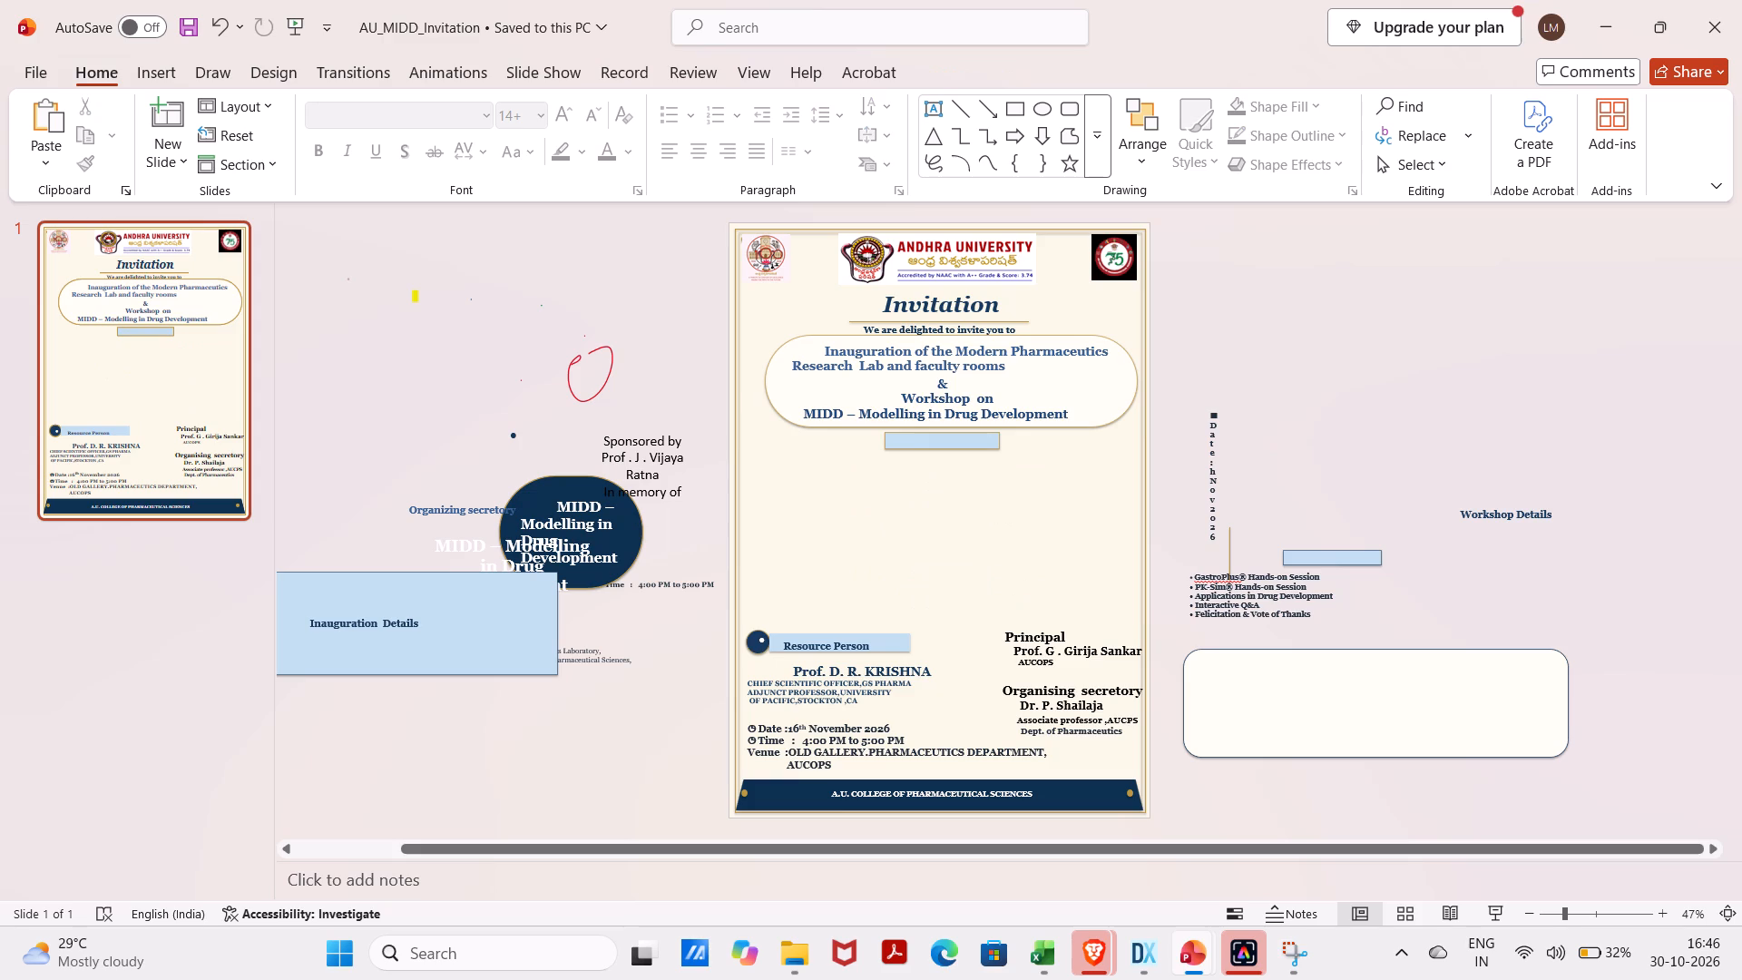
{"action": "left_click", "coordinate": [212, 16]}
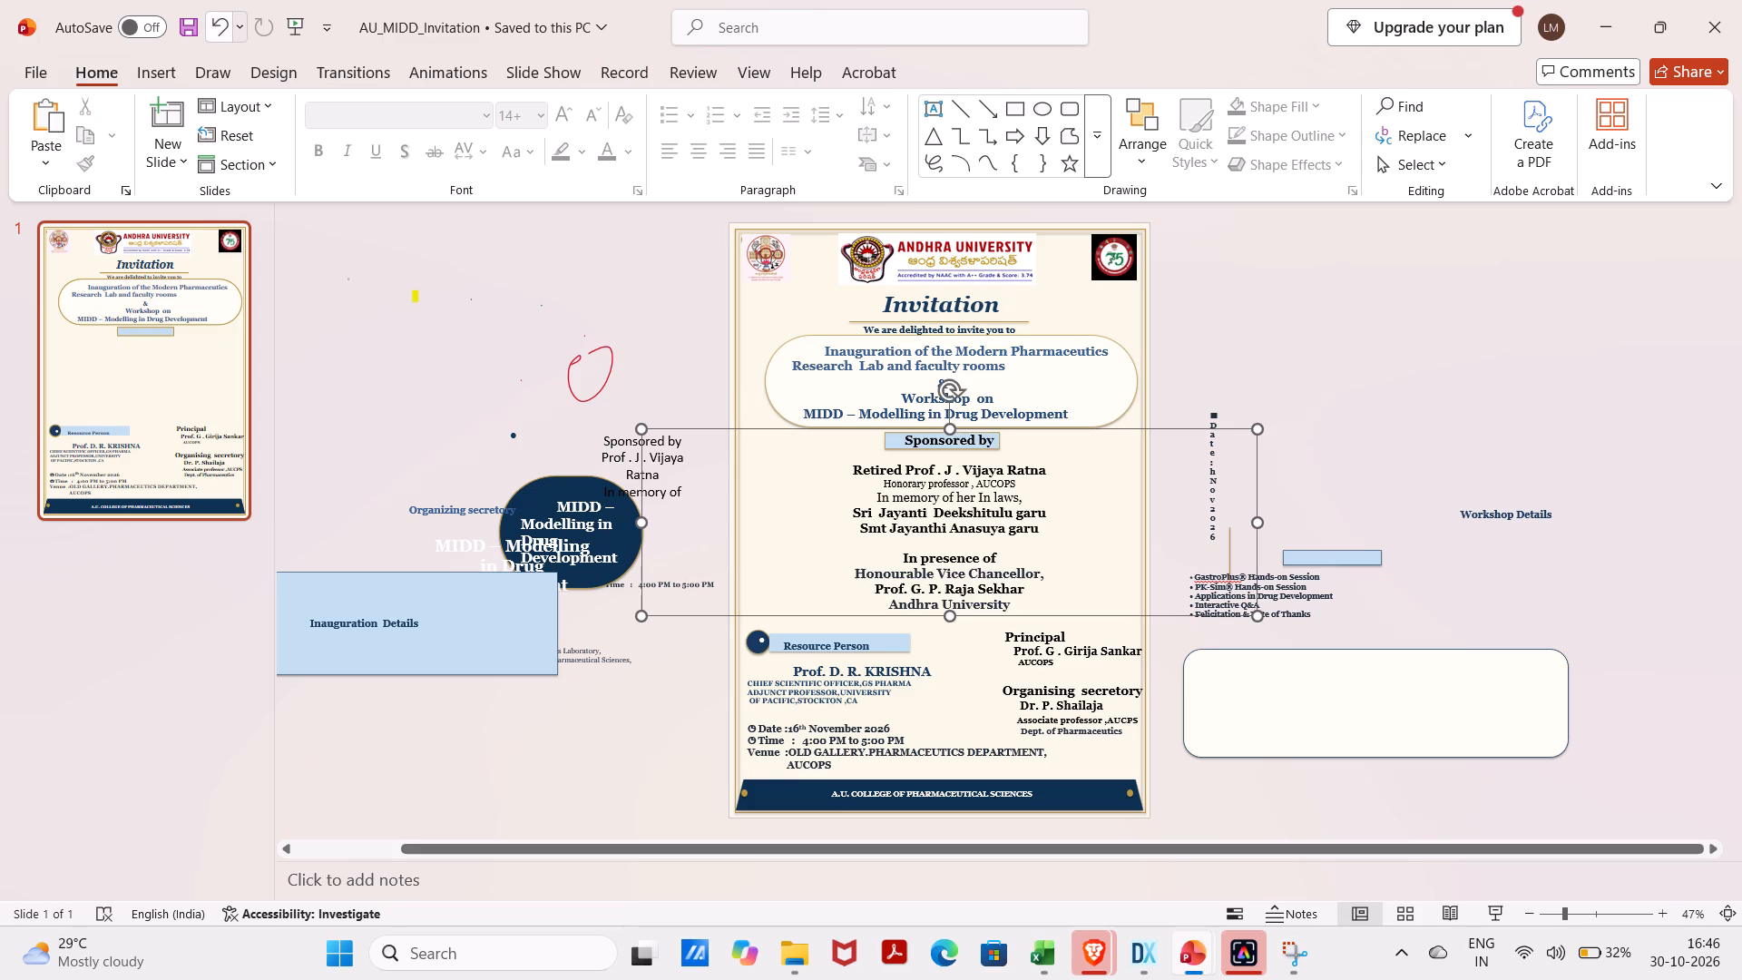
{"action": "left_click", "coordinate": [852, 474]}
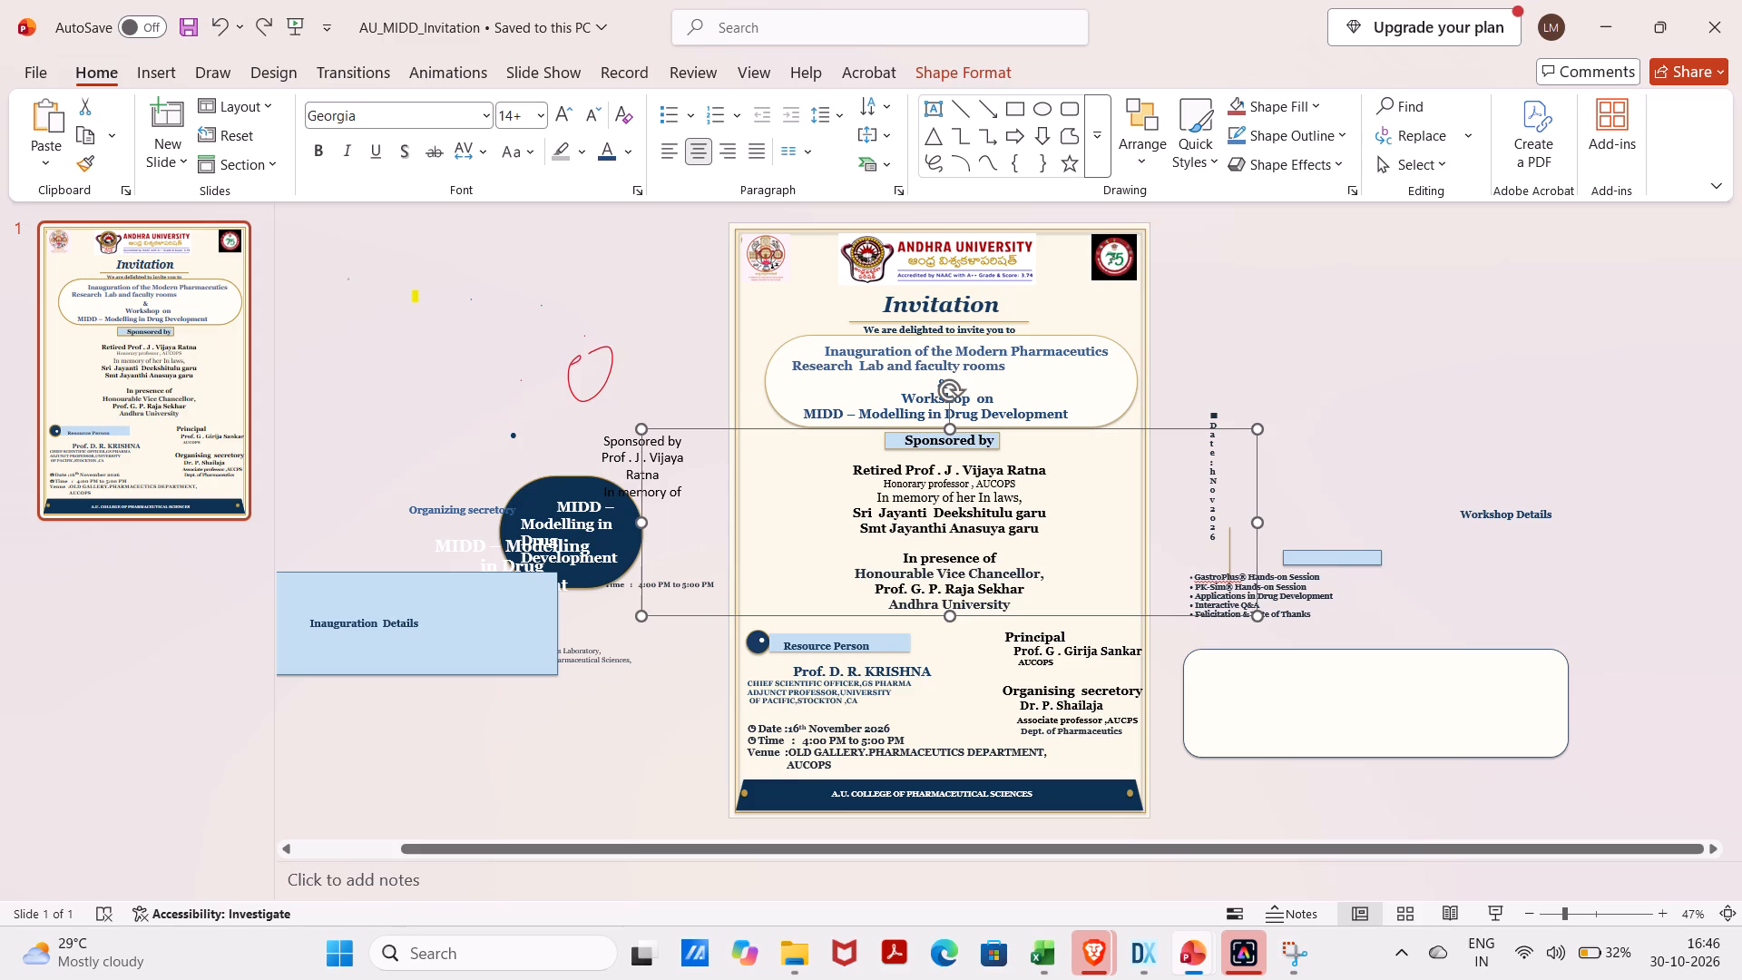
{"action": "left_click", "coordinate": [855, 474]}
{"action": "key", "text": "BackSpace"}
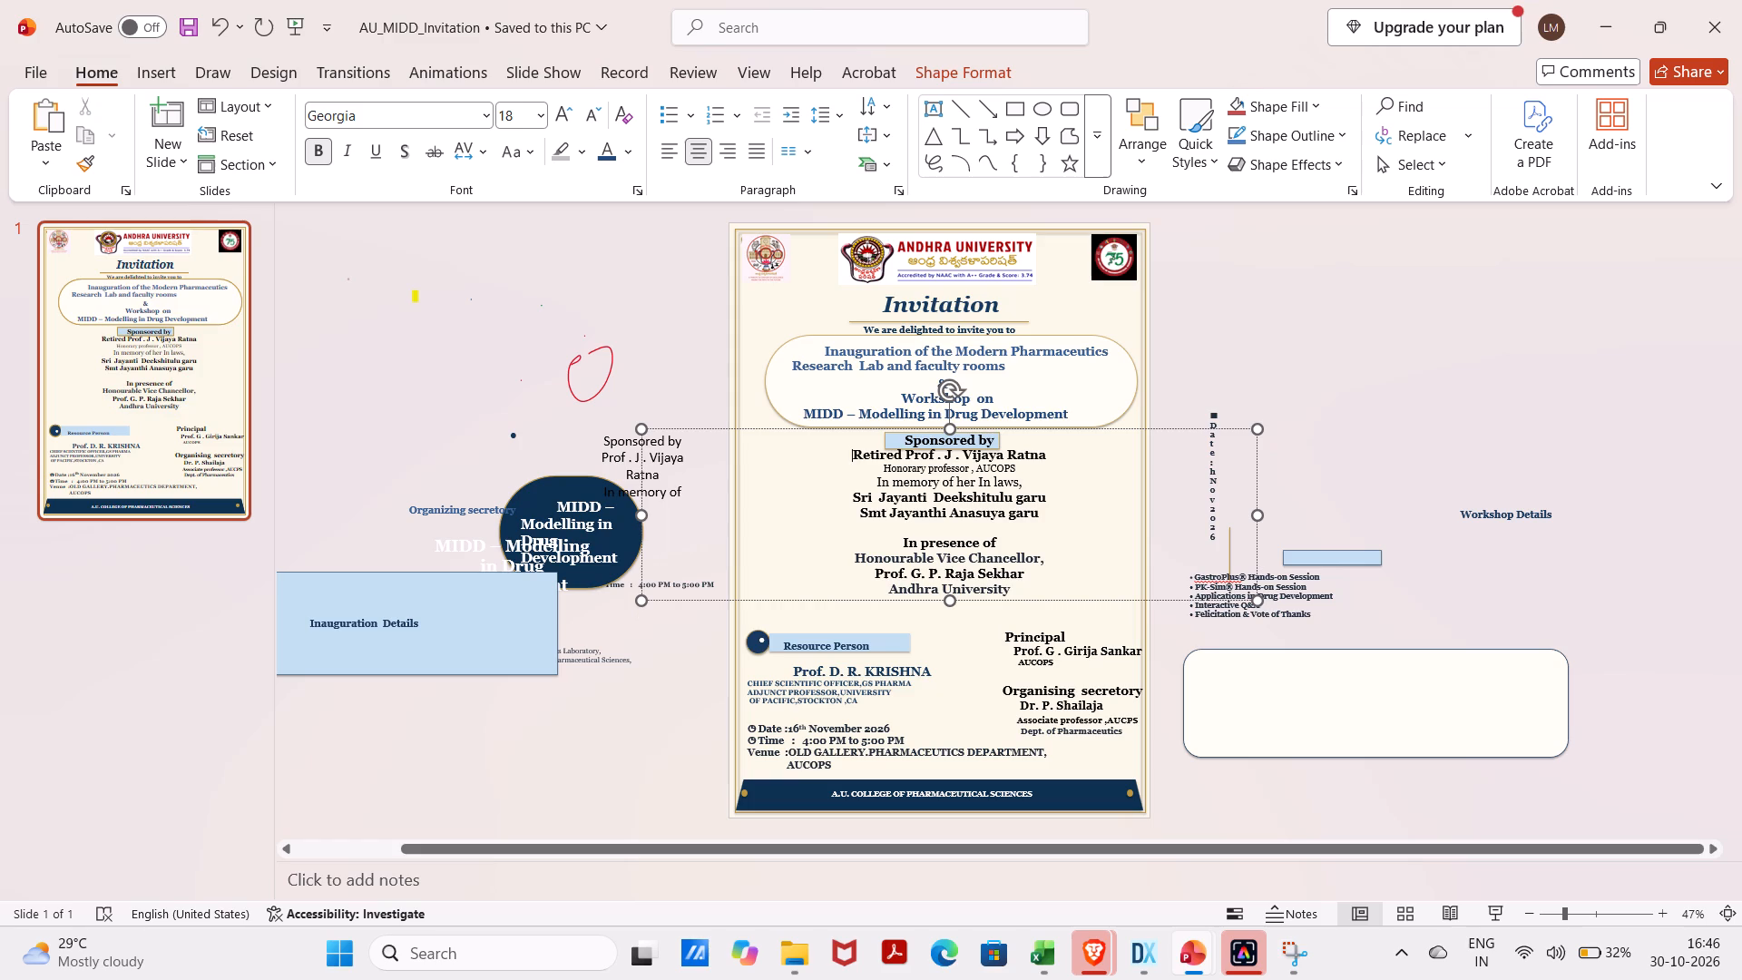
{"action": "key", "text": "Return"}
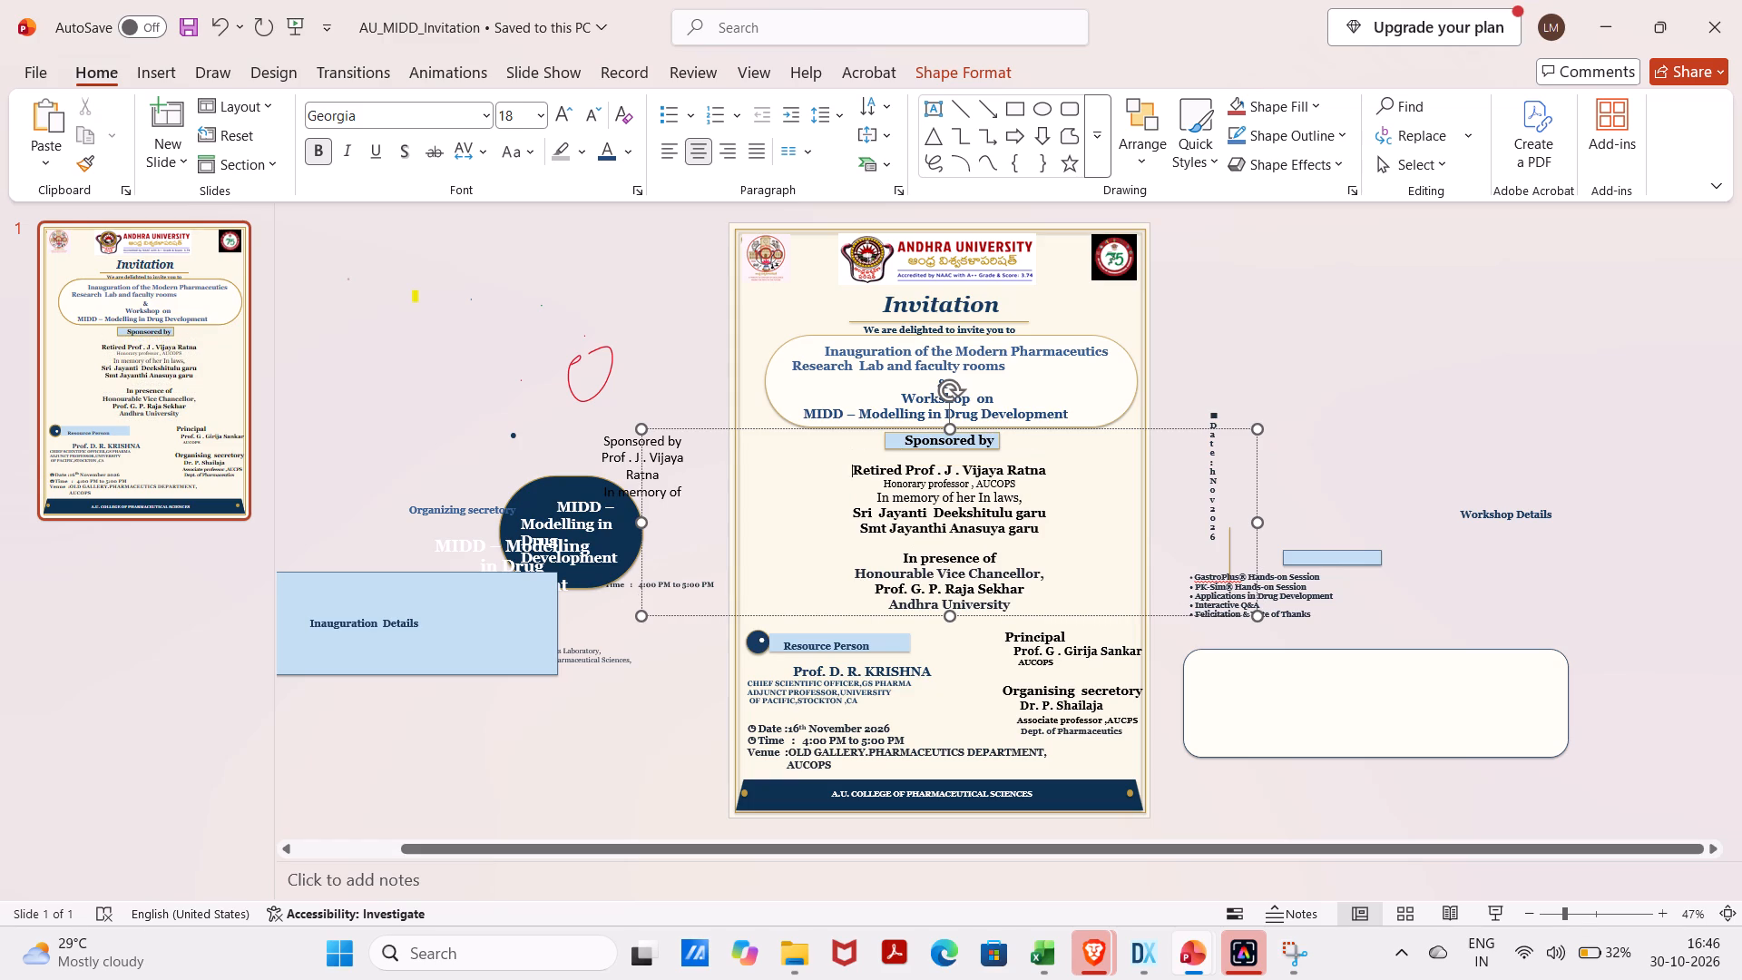
Nudge the "Sponsored by" text block very slightly to the left and upward.
{"action": "left_click", "coordinate": [956, 430]}
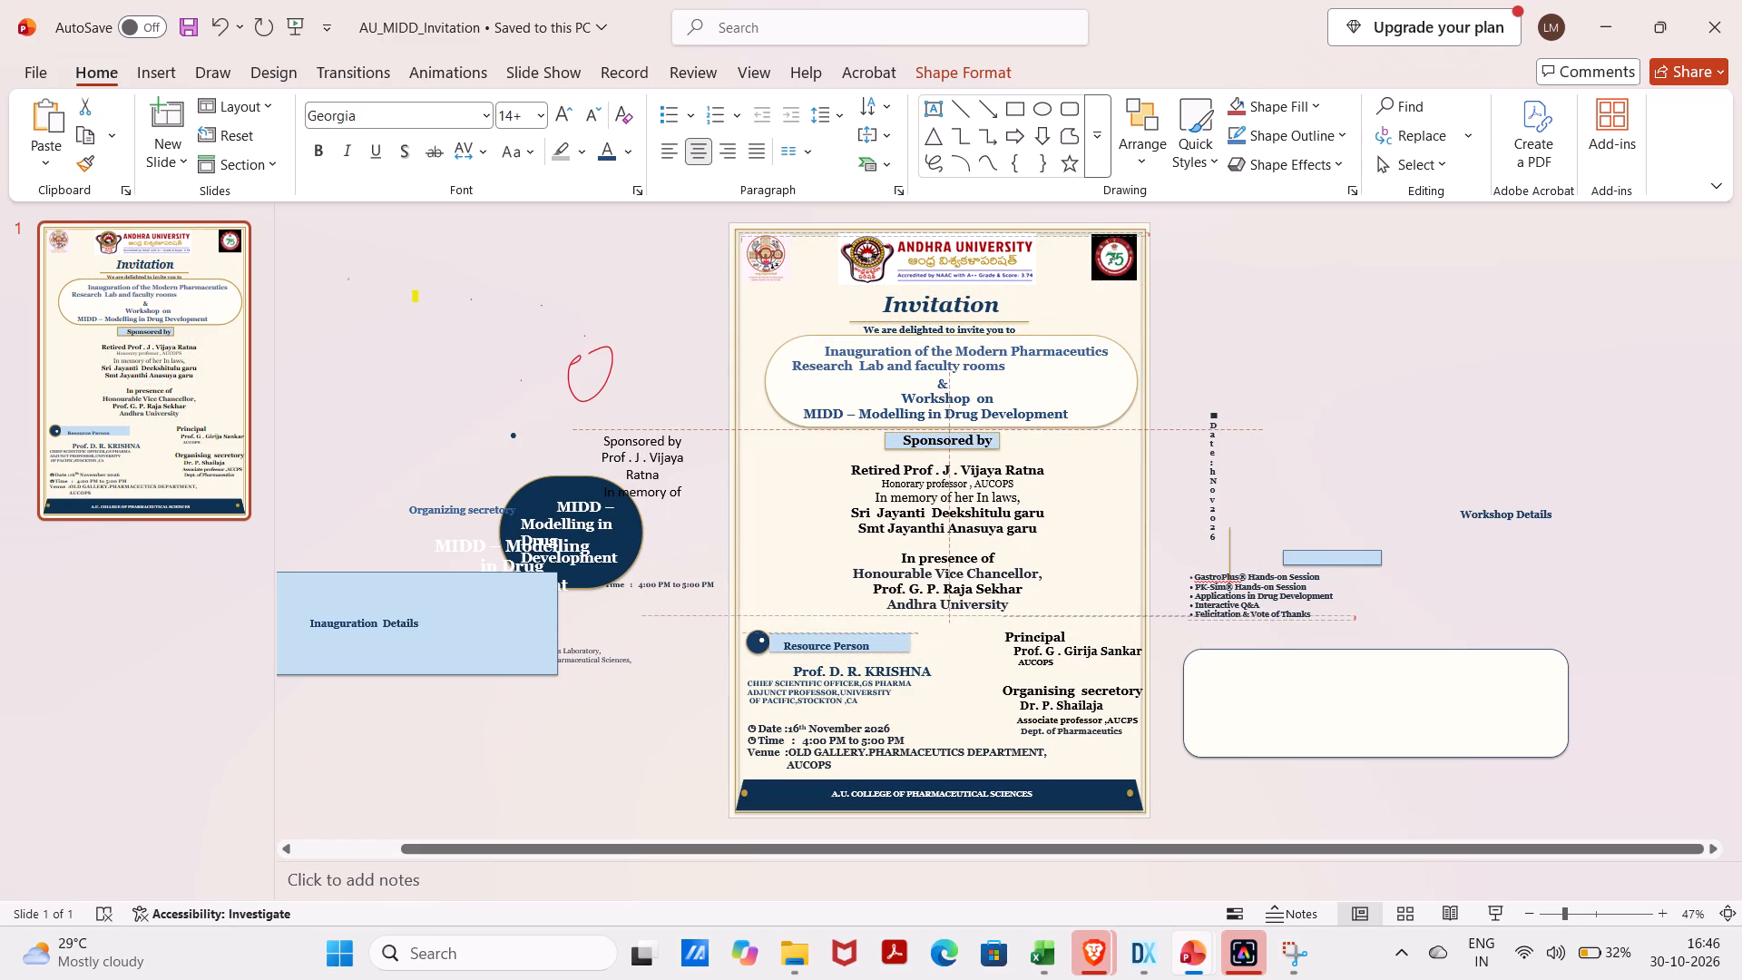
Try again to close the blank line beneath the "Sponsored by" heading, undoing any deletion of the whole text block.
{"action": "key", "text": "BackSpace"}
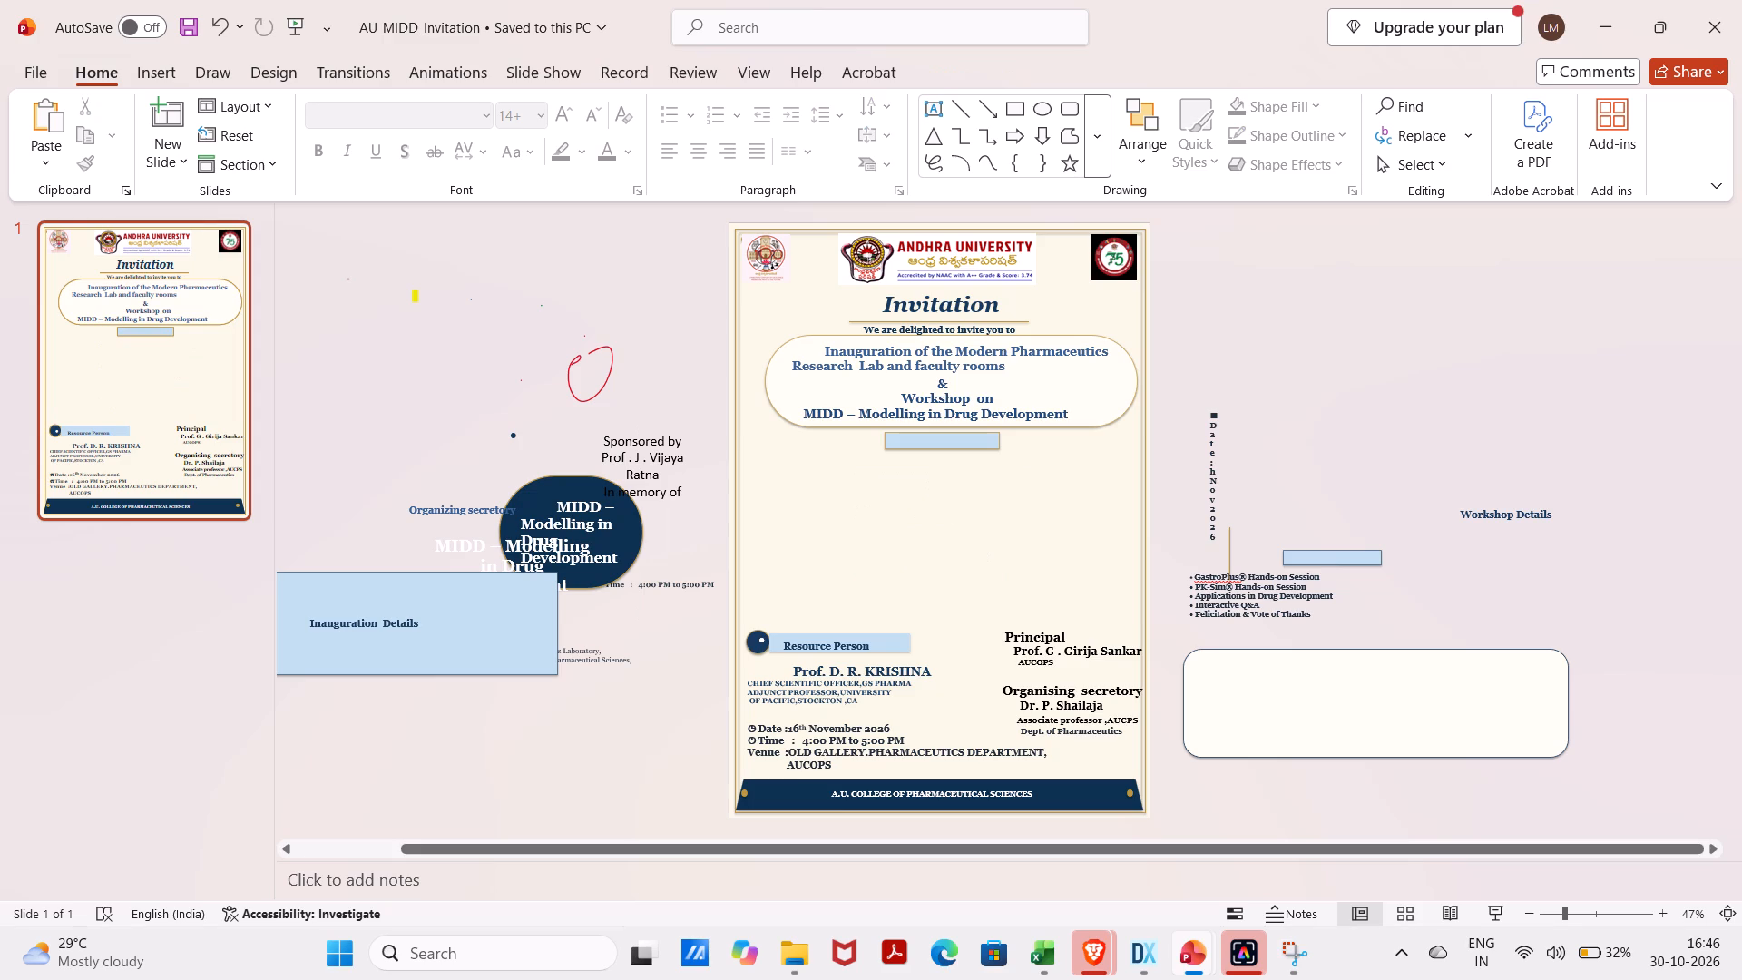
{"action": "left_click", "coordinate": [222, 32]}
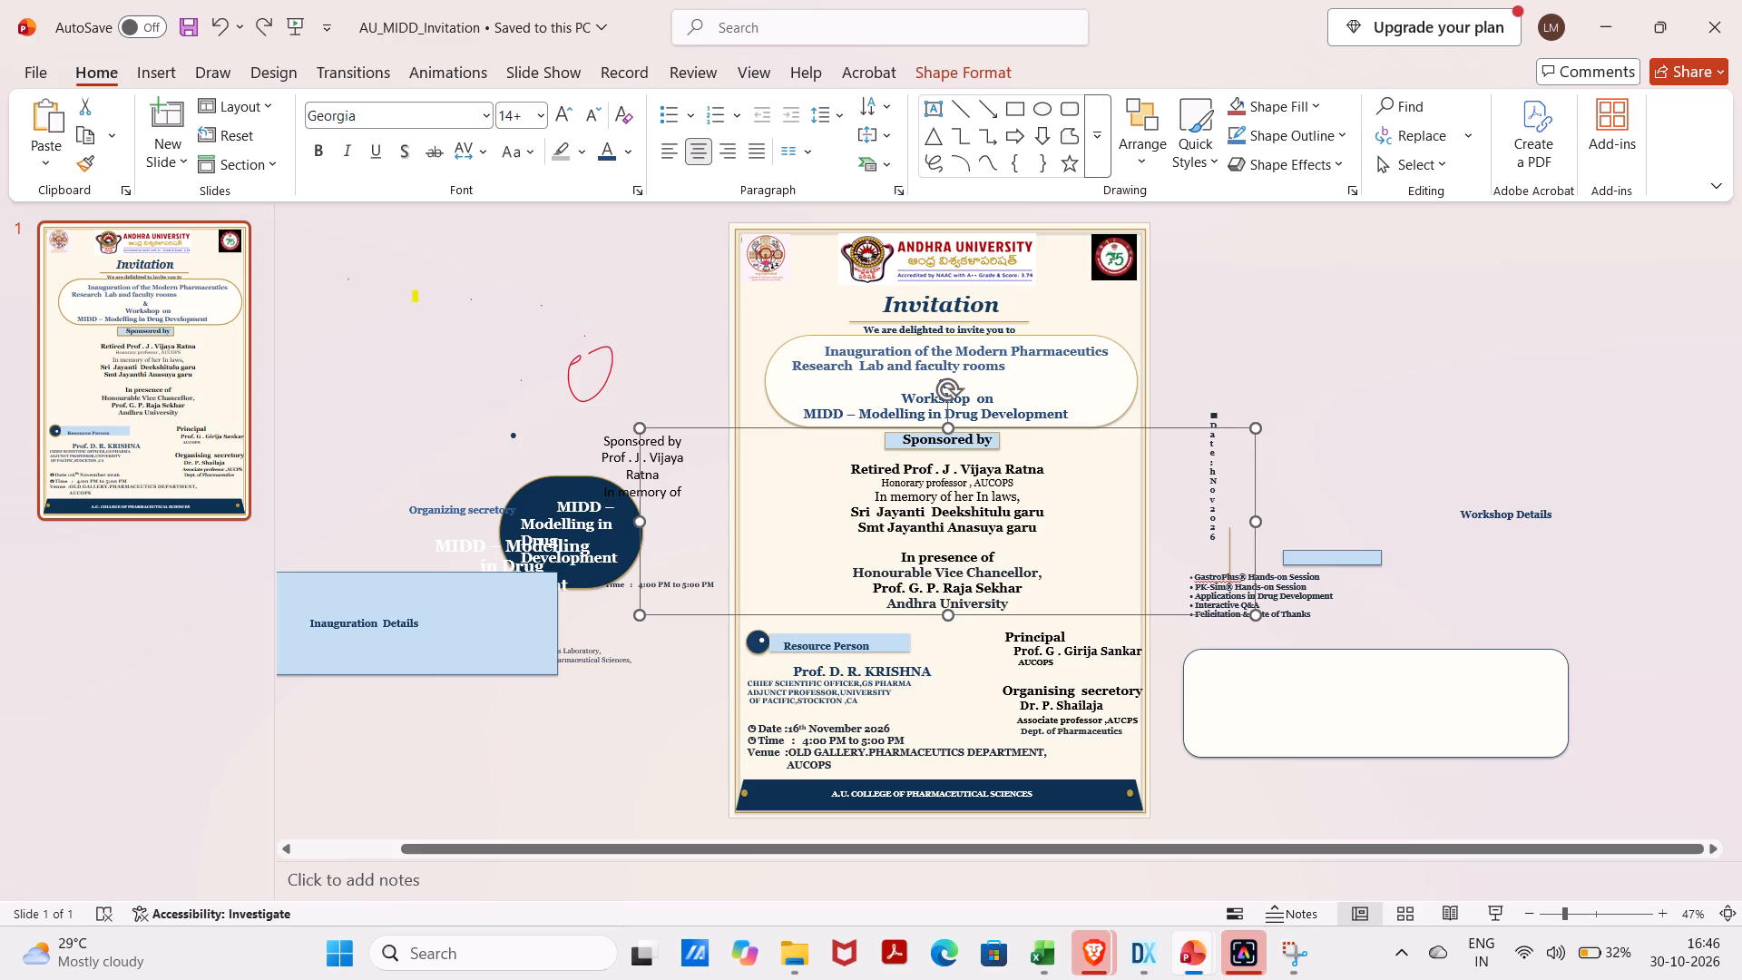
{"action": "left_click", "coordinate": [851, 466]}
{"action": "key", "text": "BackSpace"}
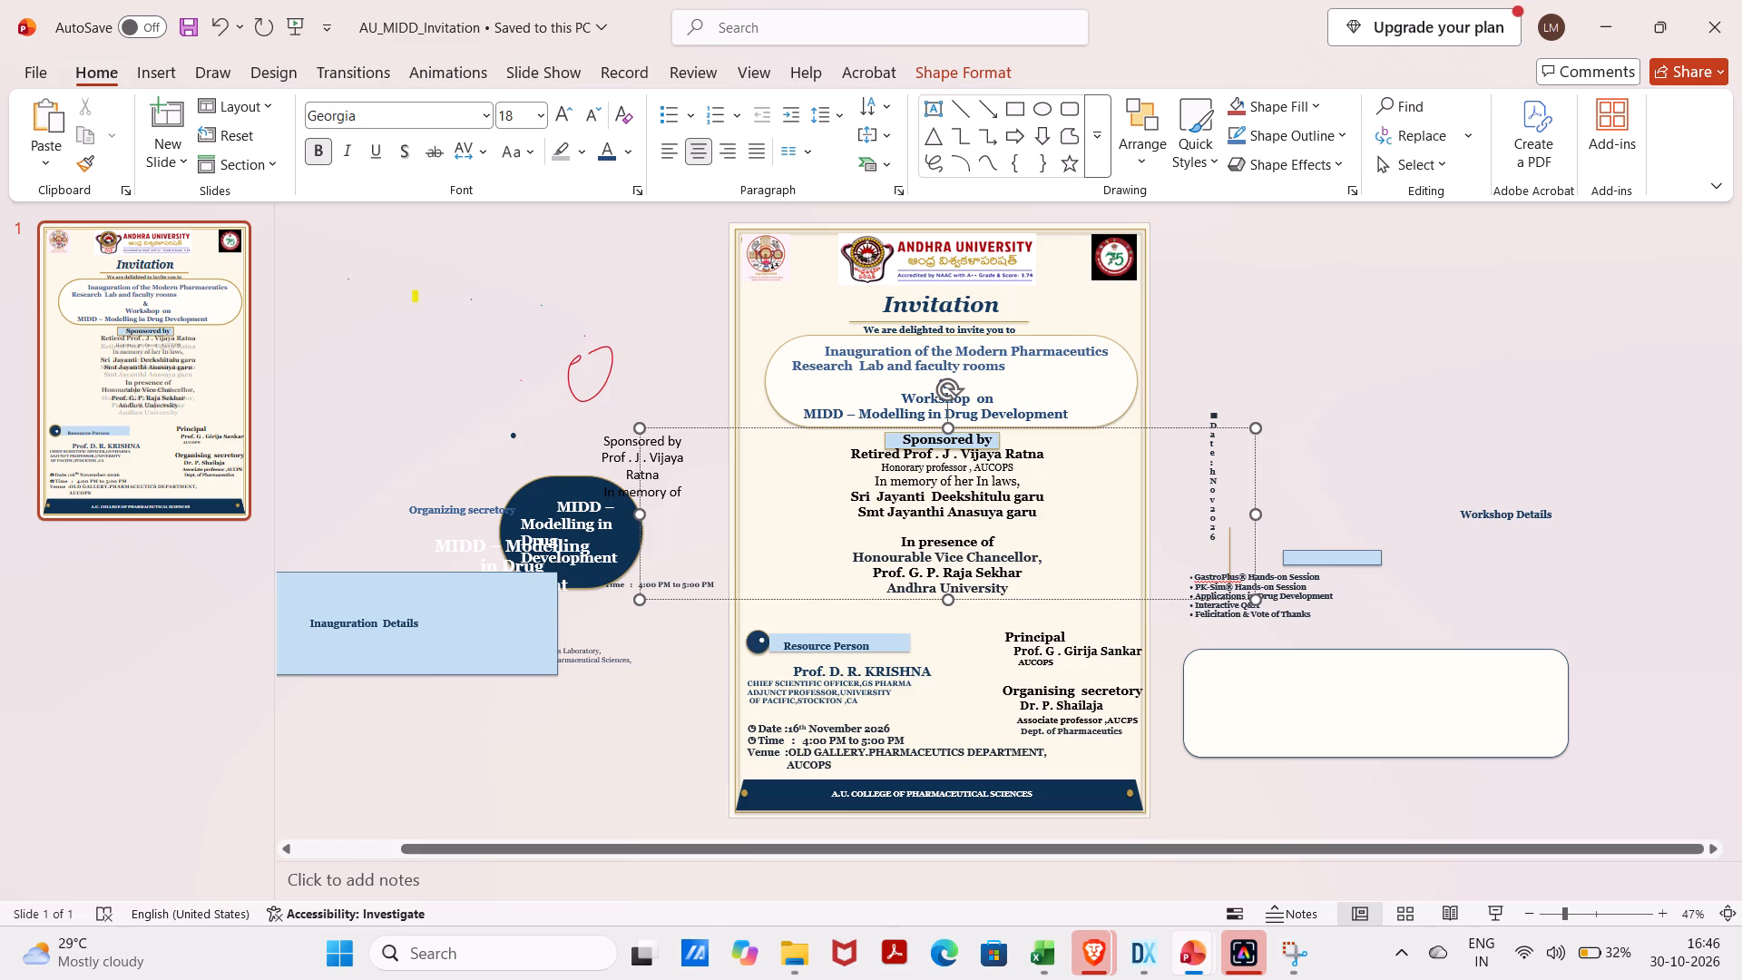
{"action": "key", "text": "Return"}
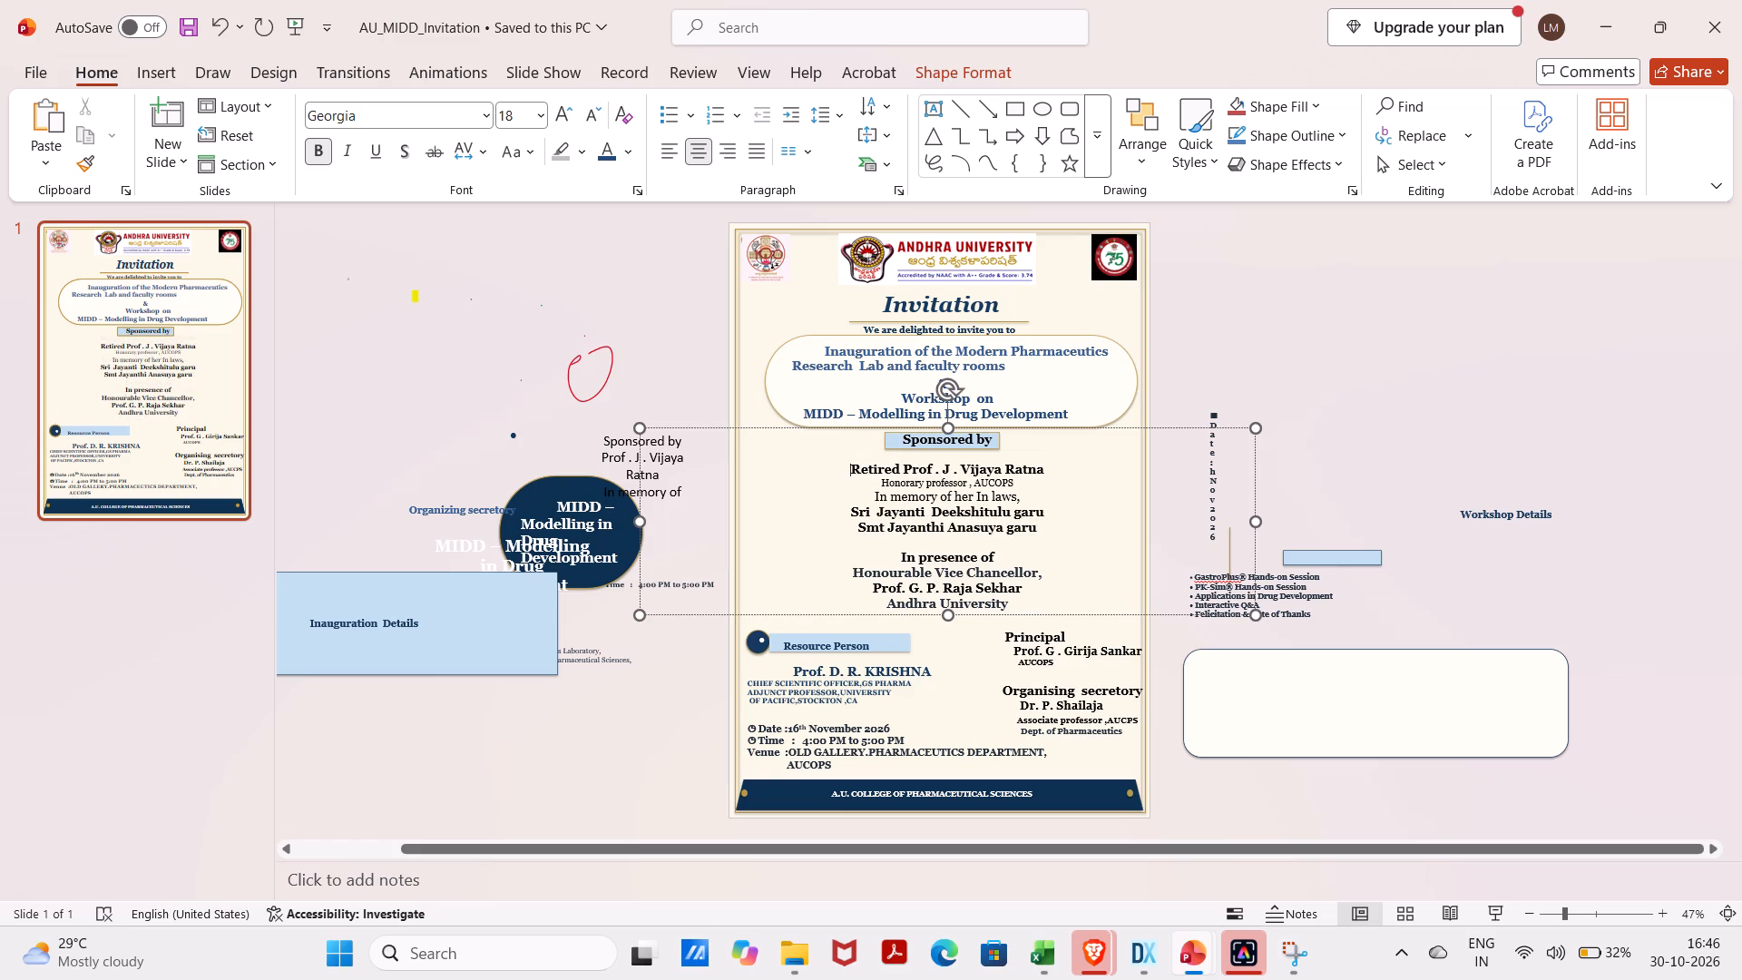
Remove the blank line above "In presence of" in the sponsor text block.
{"action": "left_click", "coordinate": [889, 562]}
{"action": "key", "text": "BackSpace"}
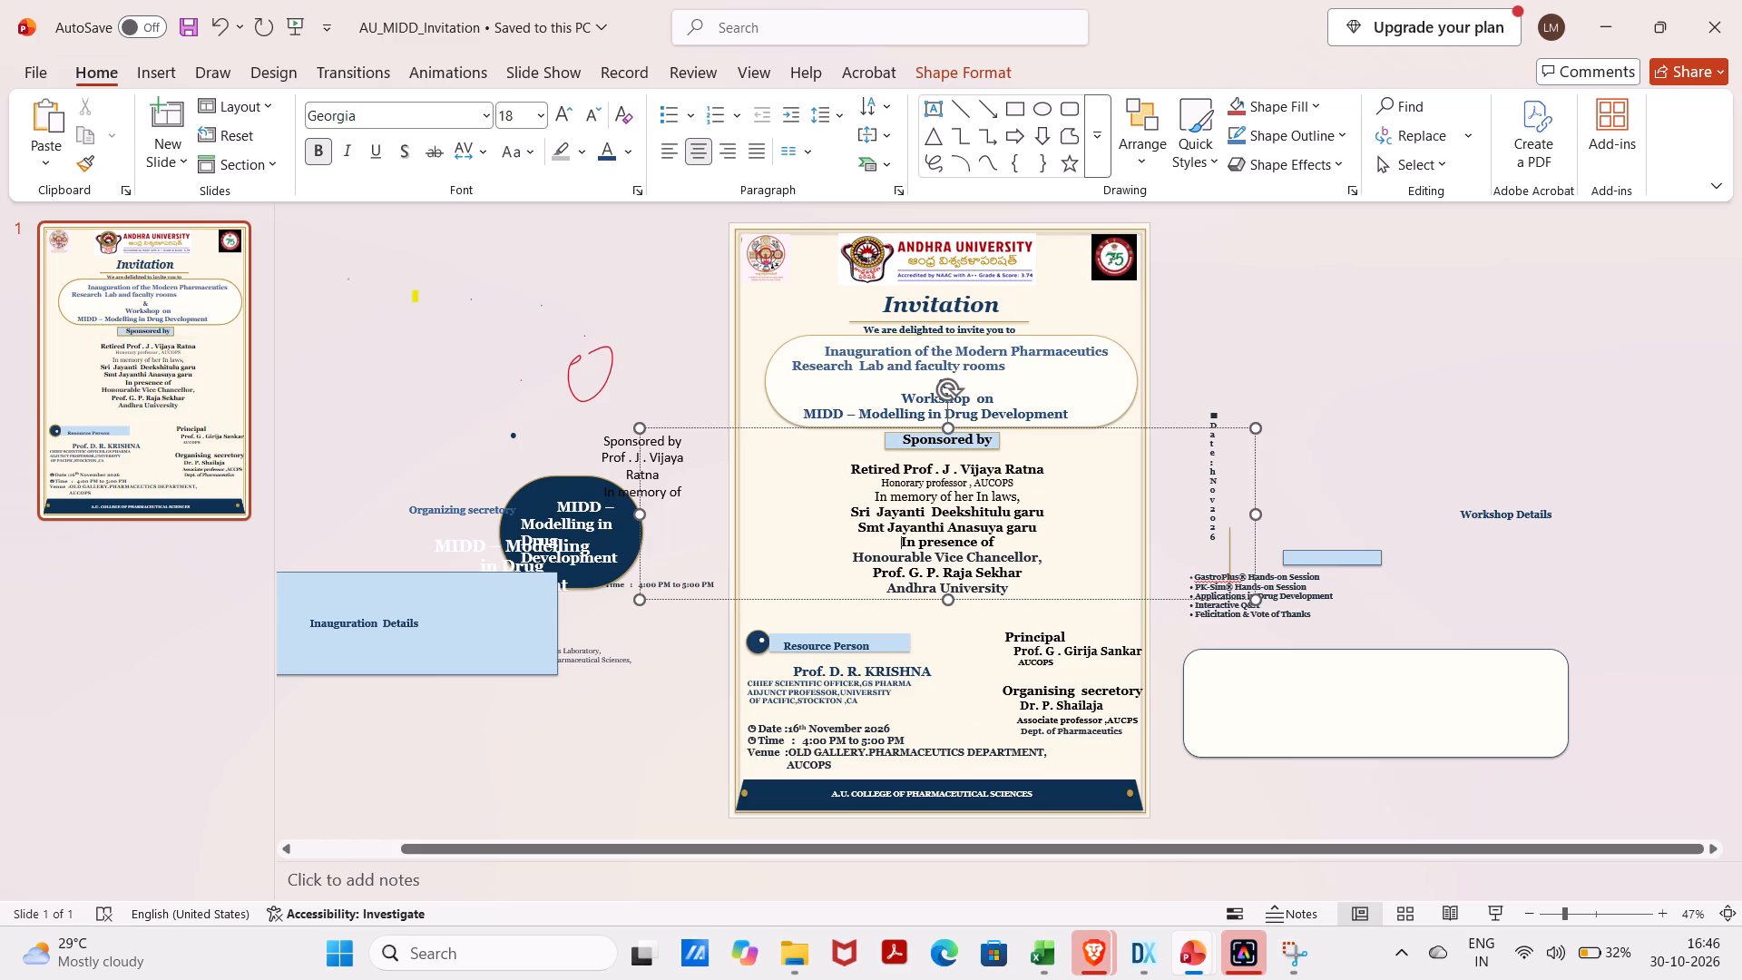
Move the "Resource Person" heading up off its light-blue bar to just beneath the "Andhra University" line.
{"action": "left_click", "coordinate": [912, 652]}
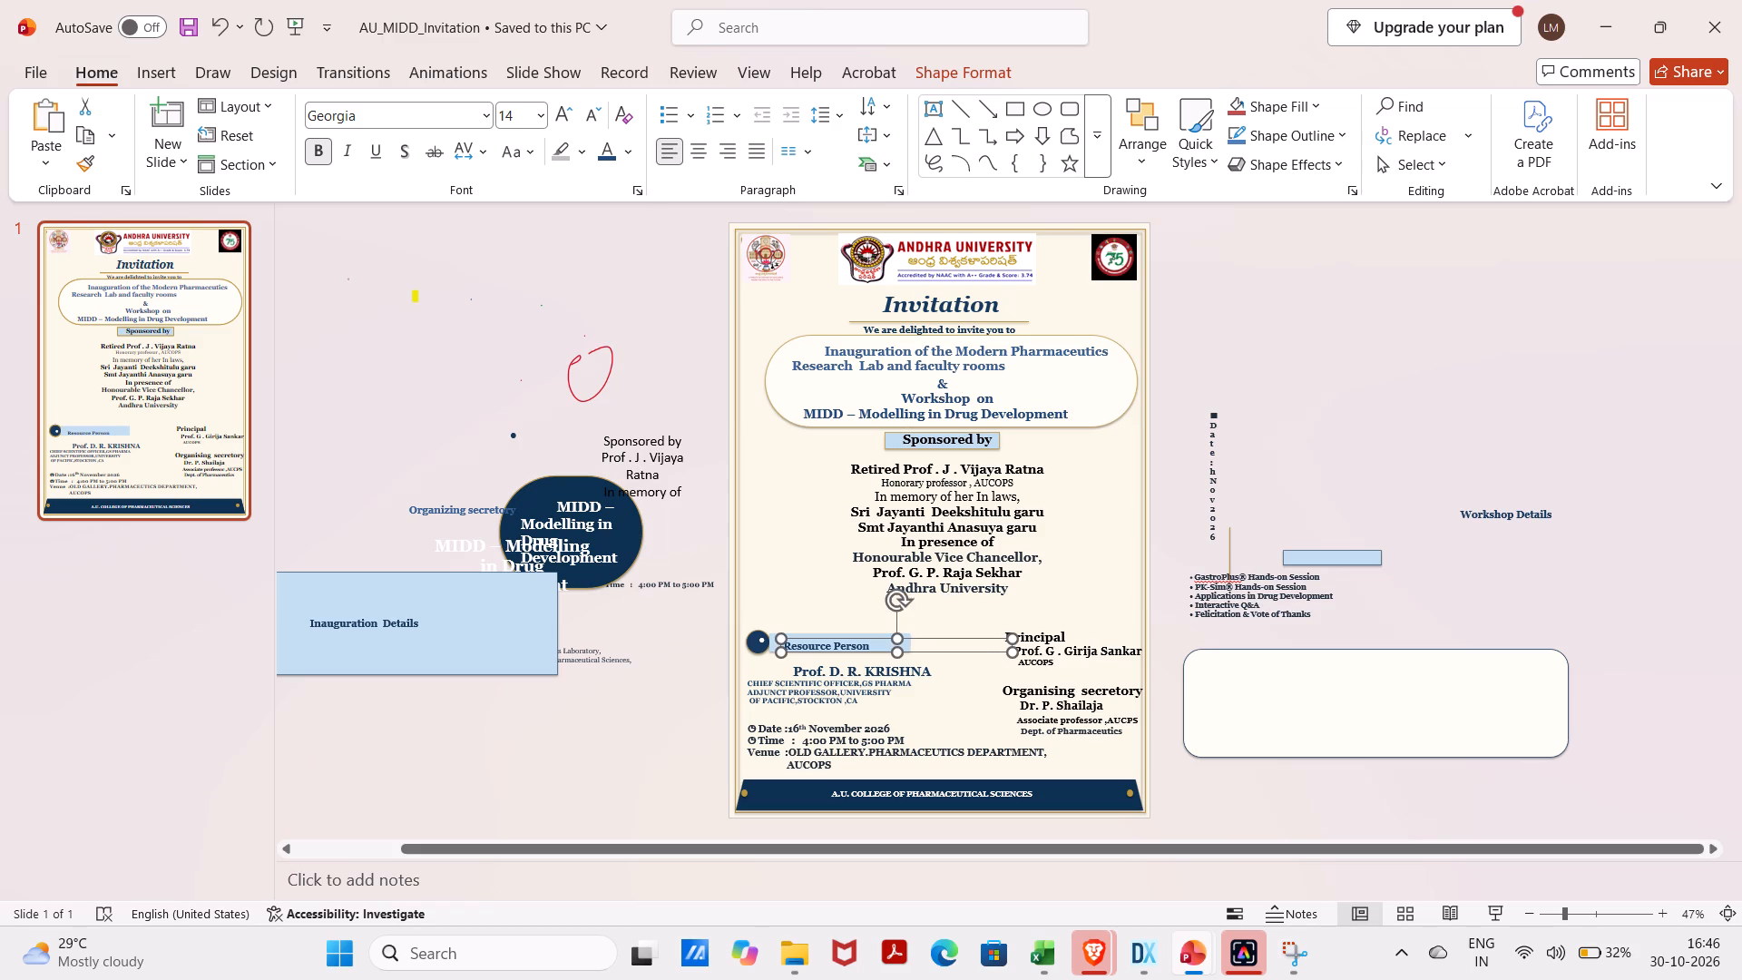
{"action": "left_click_drag", "start_coordinate": [785, 639], "coordinate": [766, 576]}
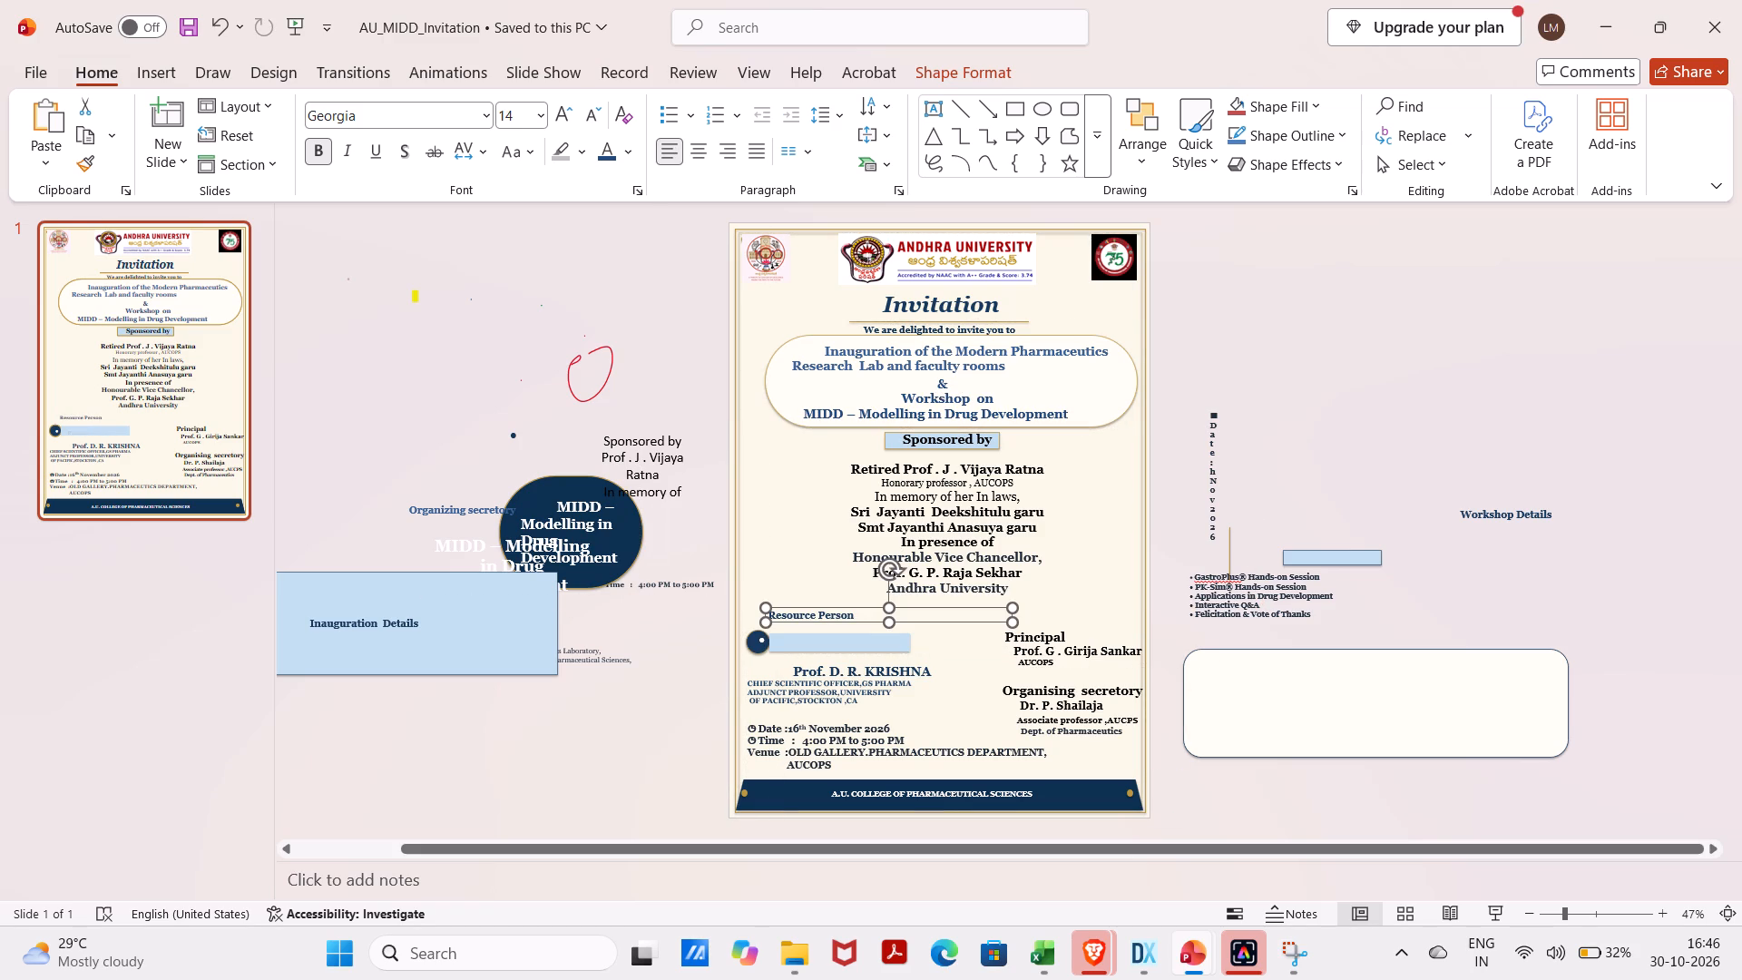
Move the "Resource Person" section's light-blue bar and navy circle into the blank area left of the slide, stretching the circle into an ellipse.
{"action": "left_click_drag", "start_coordinate": [856, 639], "coordinate": [379, 757]}
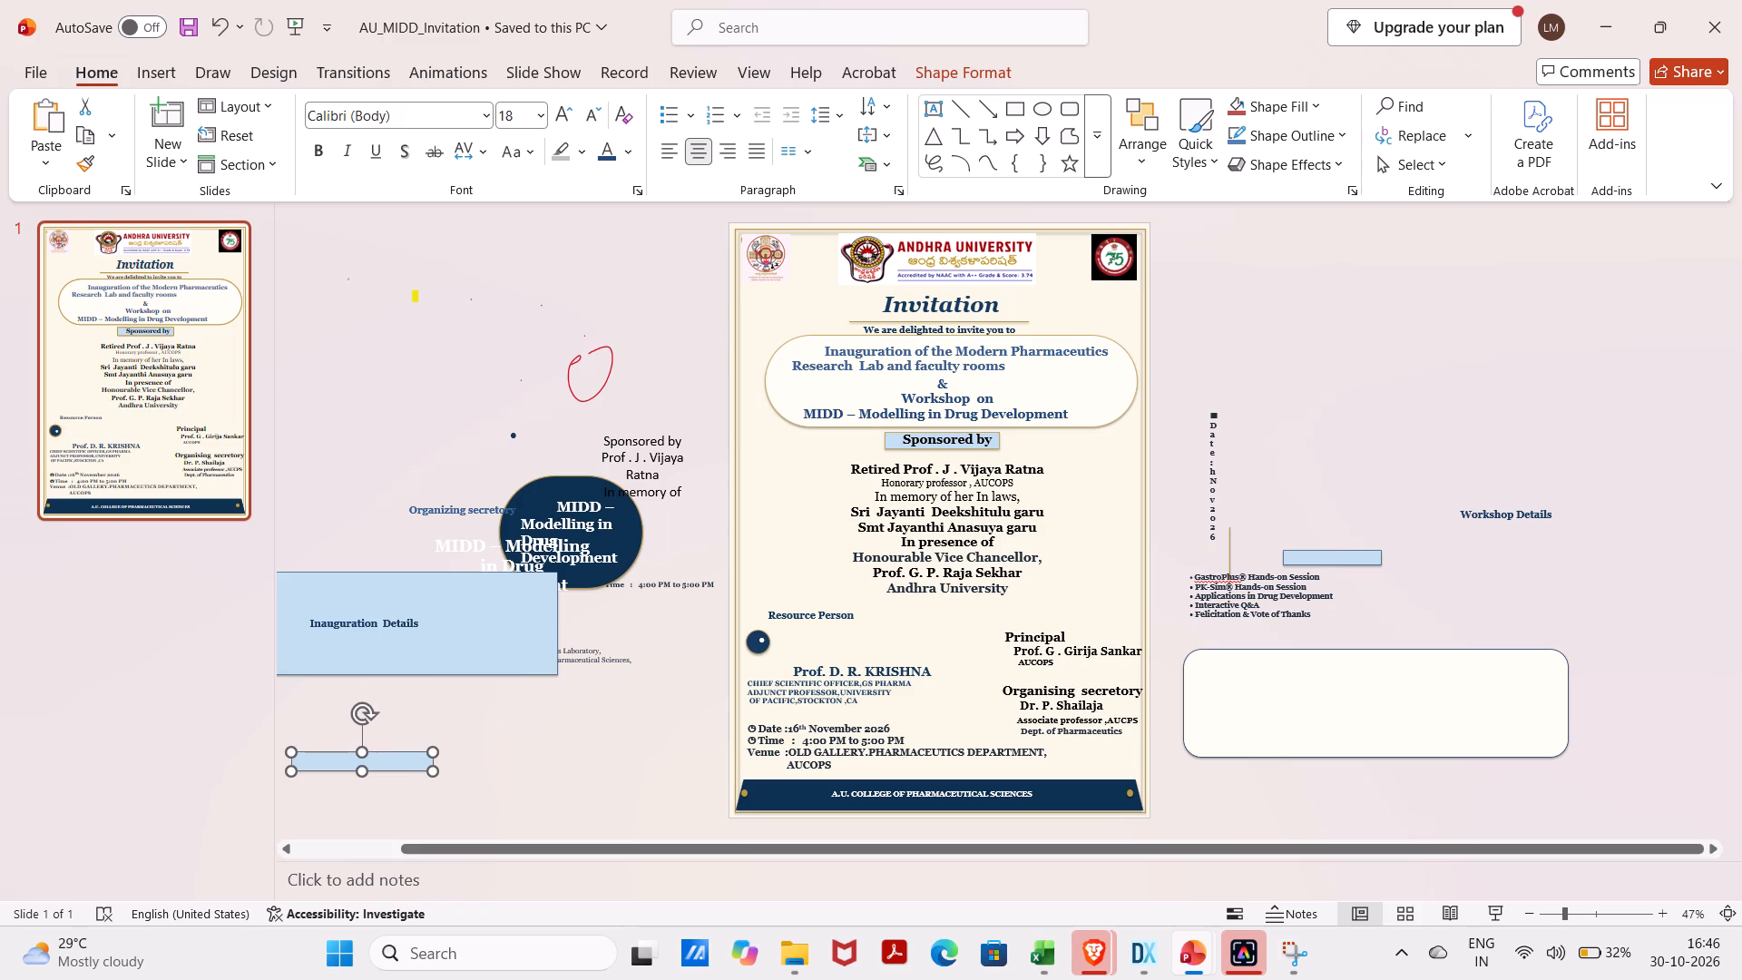
{"action": "left_click_drag", "start_coordinate": [759, 636], "coordinate": [584, 711]}
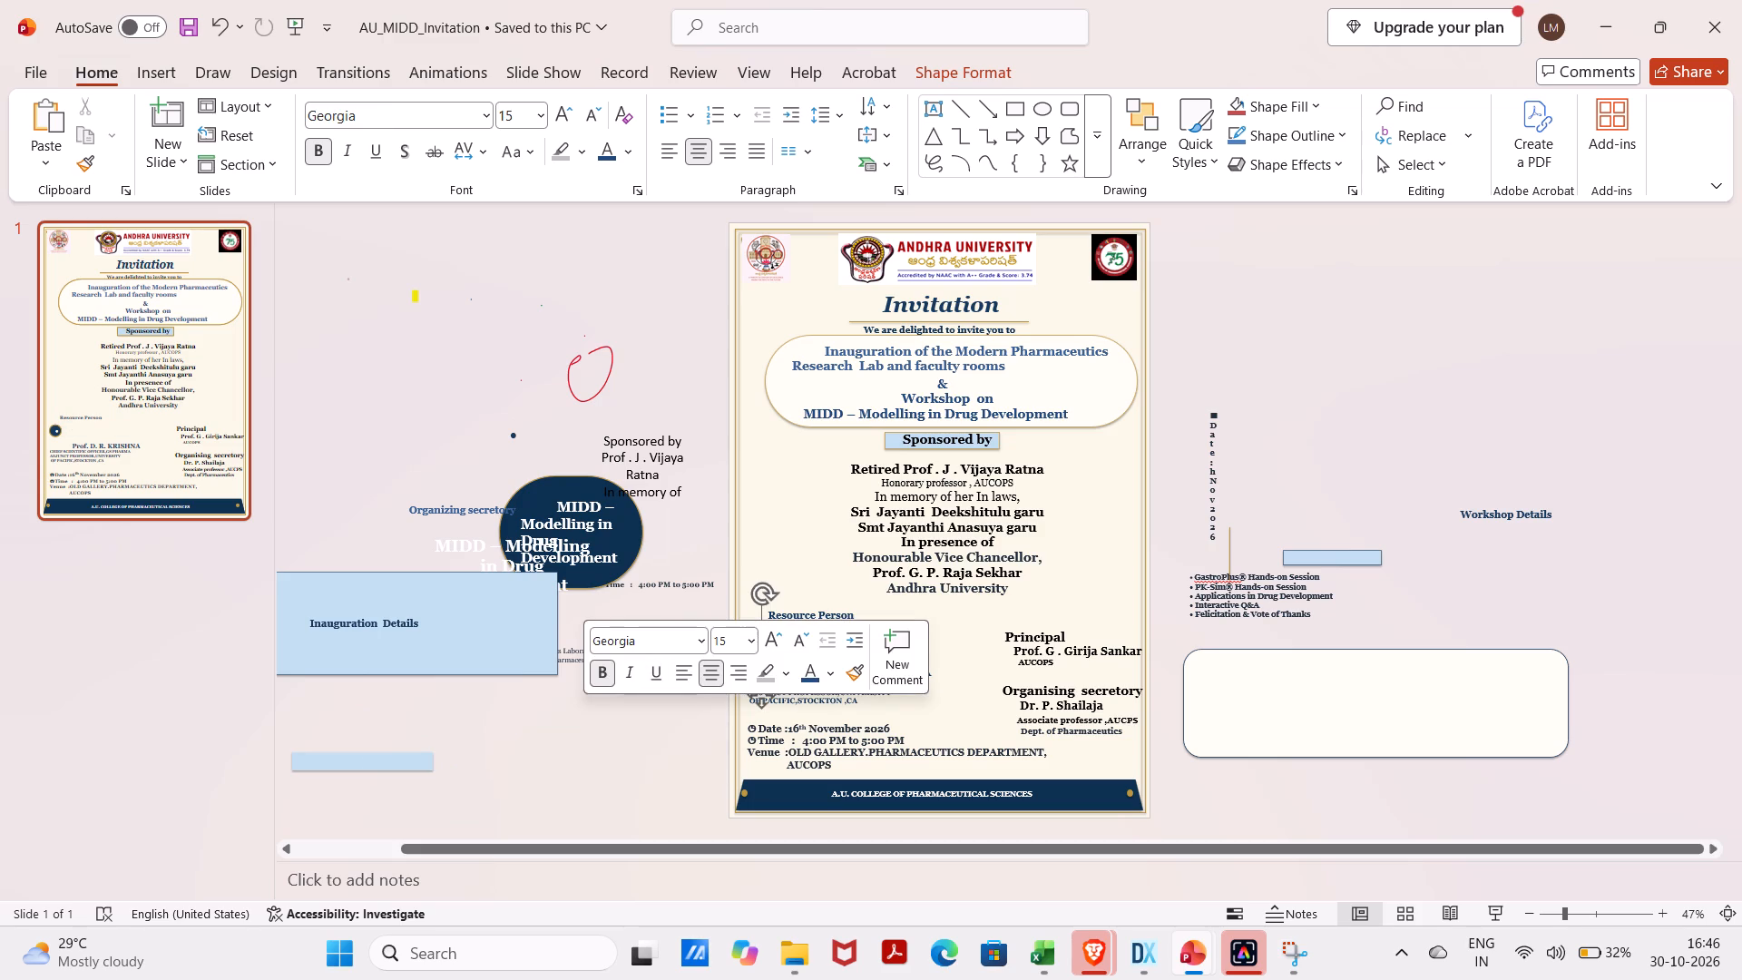
{"action": "left_click_drag", "start_coordinate": [635, 868], "coordinate": [739, 723]}
{"action": "left_click_drag", "start_coordinate": [653, 689], "coordinate": [747, 648]}
{"action": "left_click", "coordinate": [747, 648]}
{"action": "left_click_drag", "start_coordinate": [747, 648], "coordinate": [726, 652]}
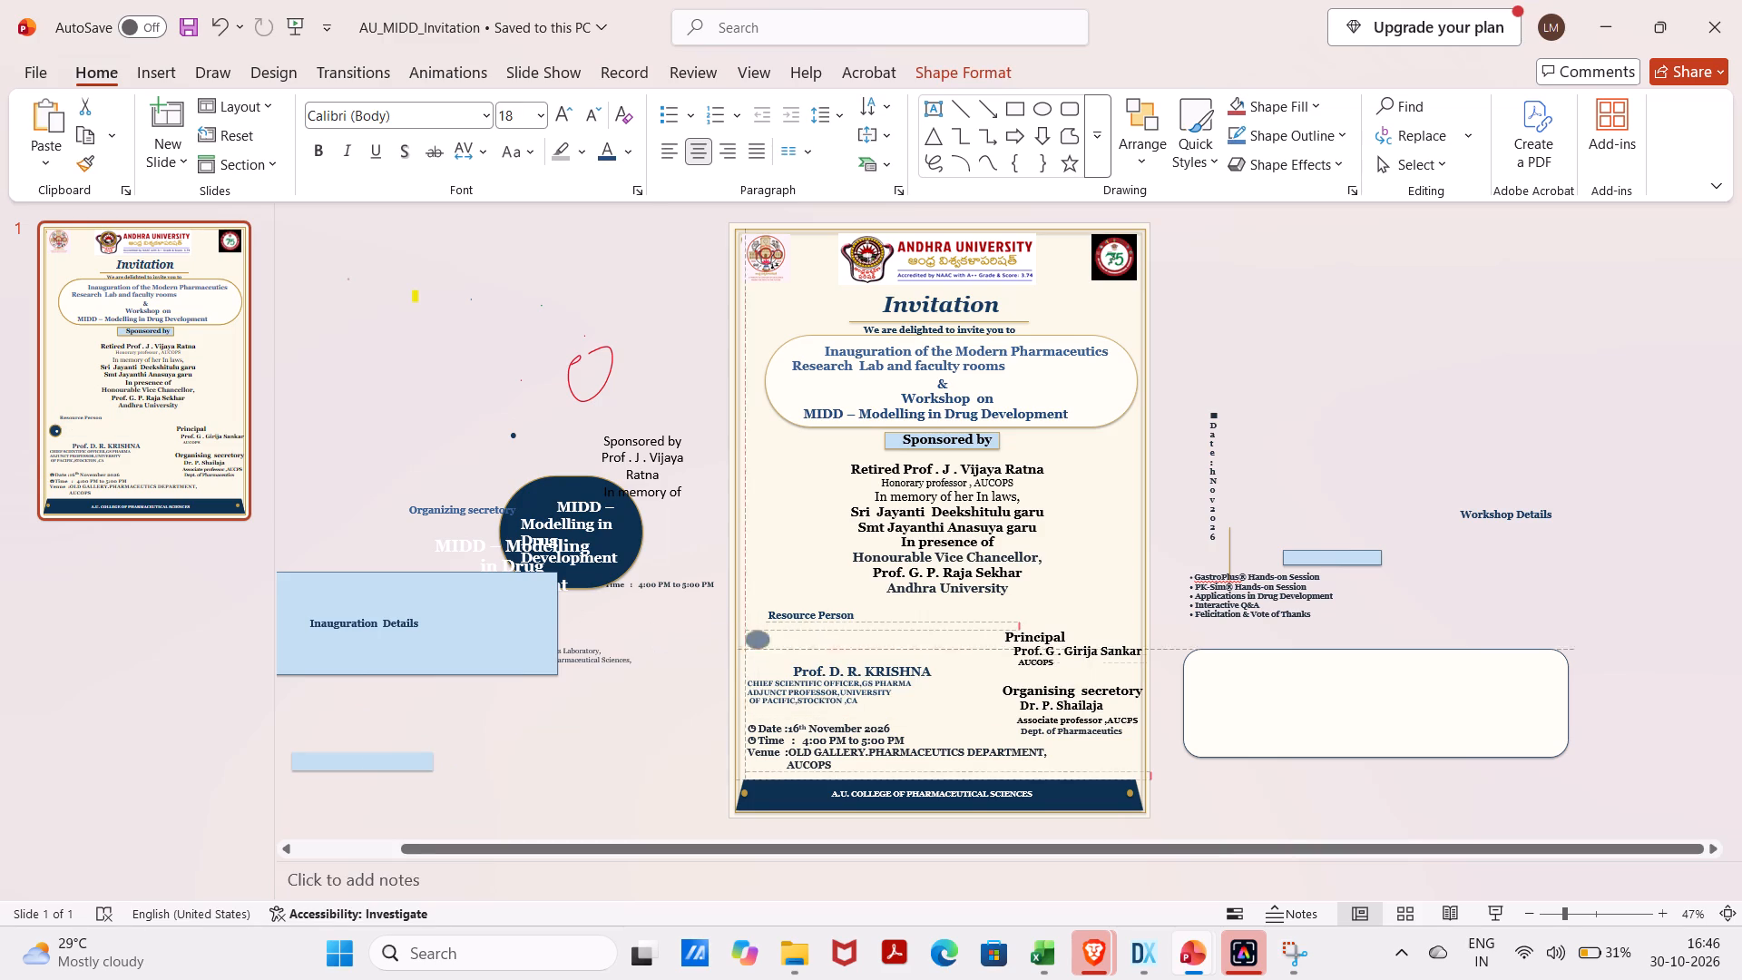
{"action": "left_click_drag", "start_coordinate": [726, 652], "coordinate": [584, 691]}
{"action": "left_click_drag", "start_coordinate": [772, 687], "coordinate": [707, 673]}
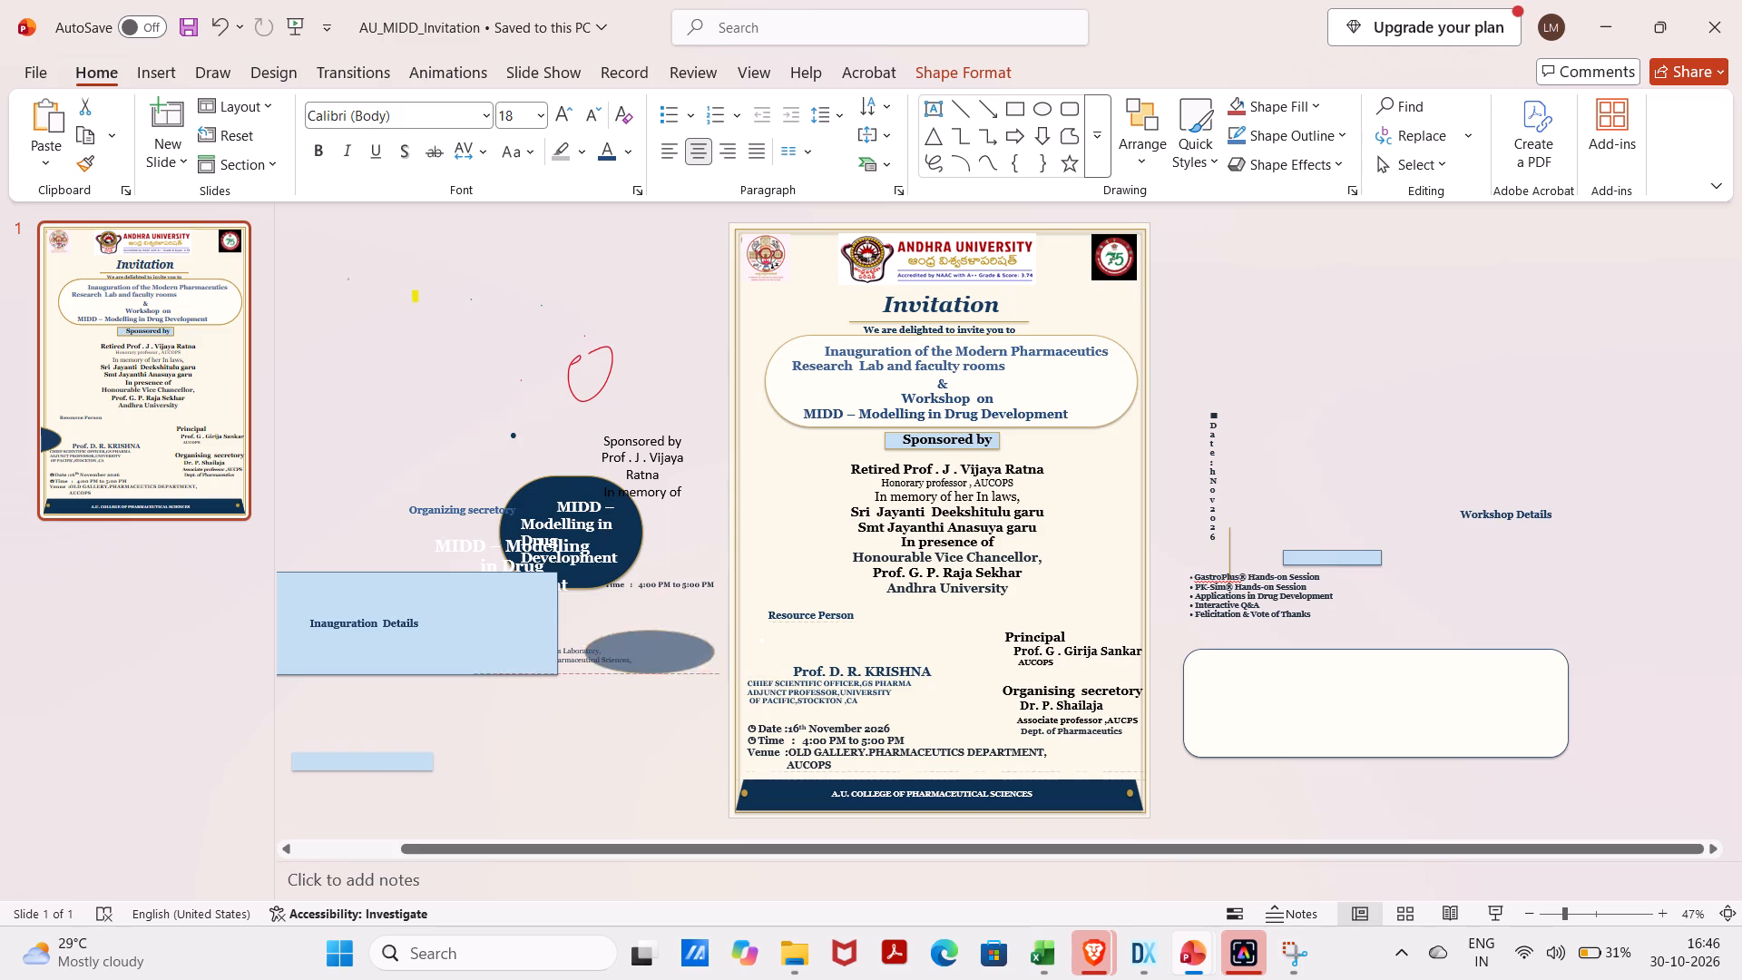
{"action": "left_click_drag", "start_coordinate": [707, 673], "coordinate": [661, 671]}
{"action": "left_click_drag", "start_coordinate": [757, 638], "coordinate": [603, 671]}
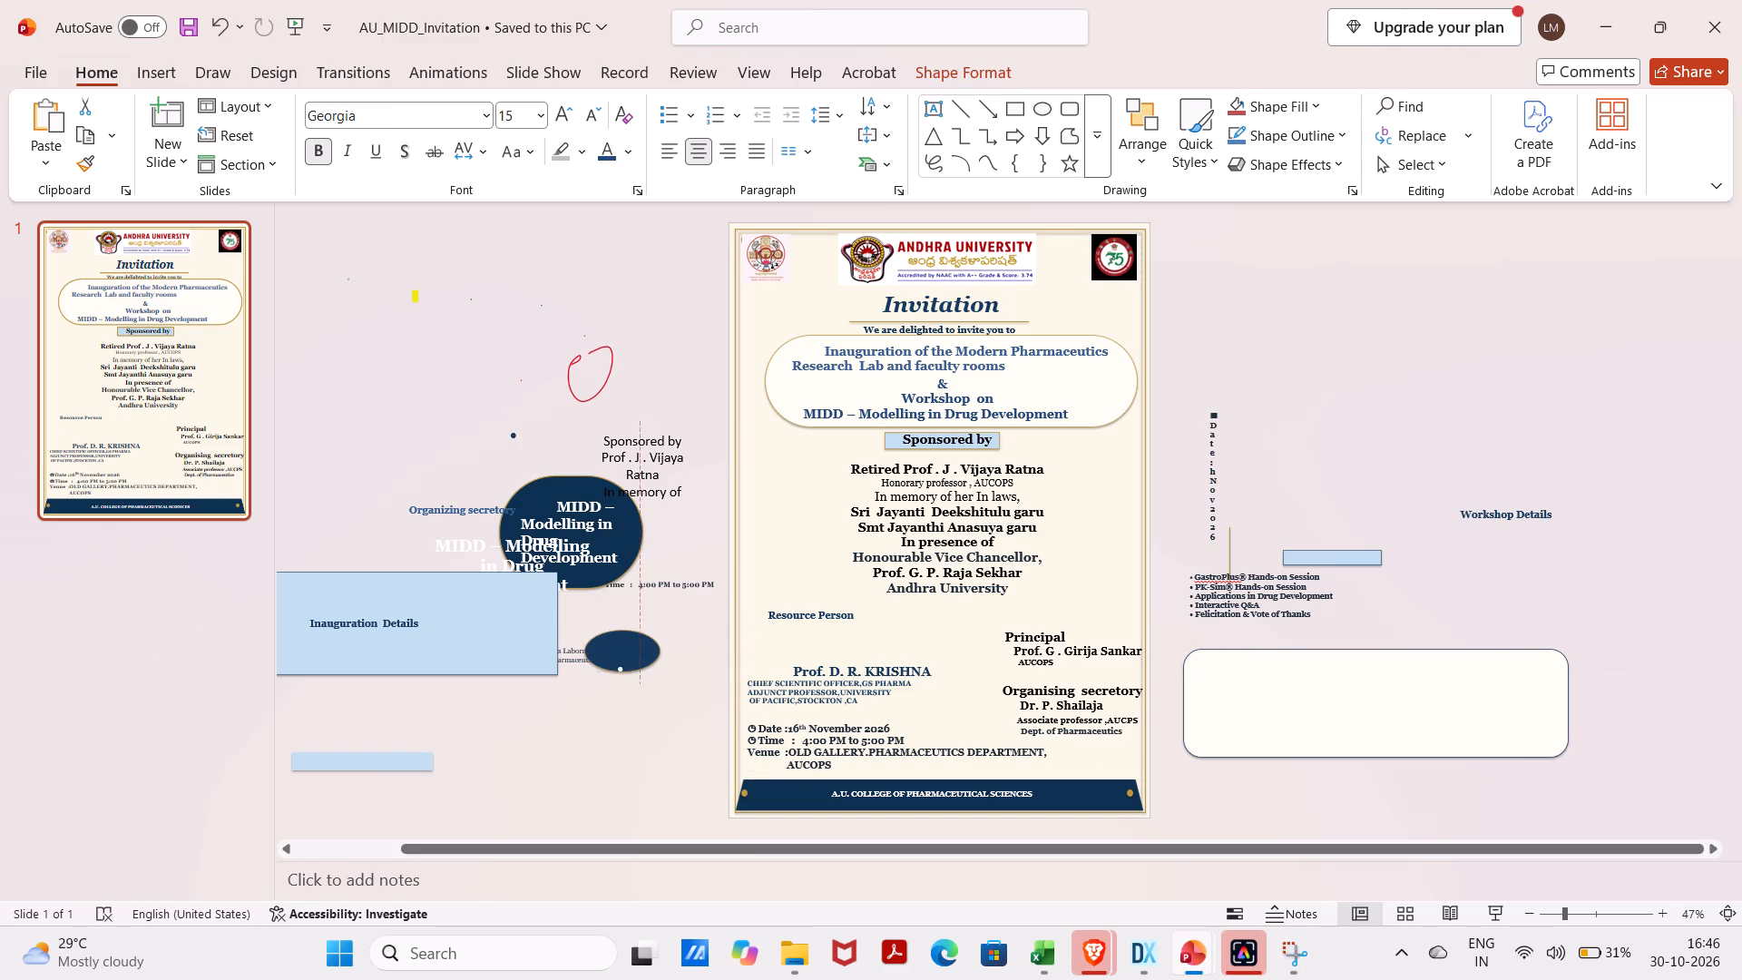
{"action": "left_click_drag", "start_coordinate": [603, 671], "coordinate": [599, 673]}
Nudge the "Resource Person" heading slightly left and upward, closer to the slide's left border.
{"action": "left_click", "coordinate": [789, 602]}
{"action": "left_click", "coordinate": [796, 618]}
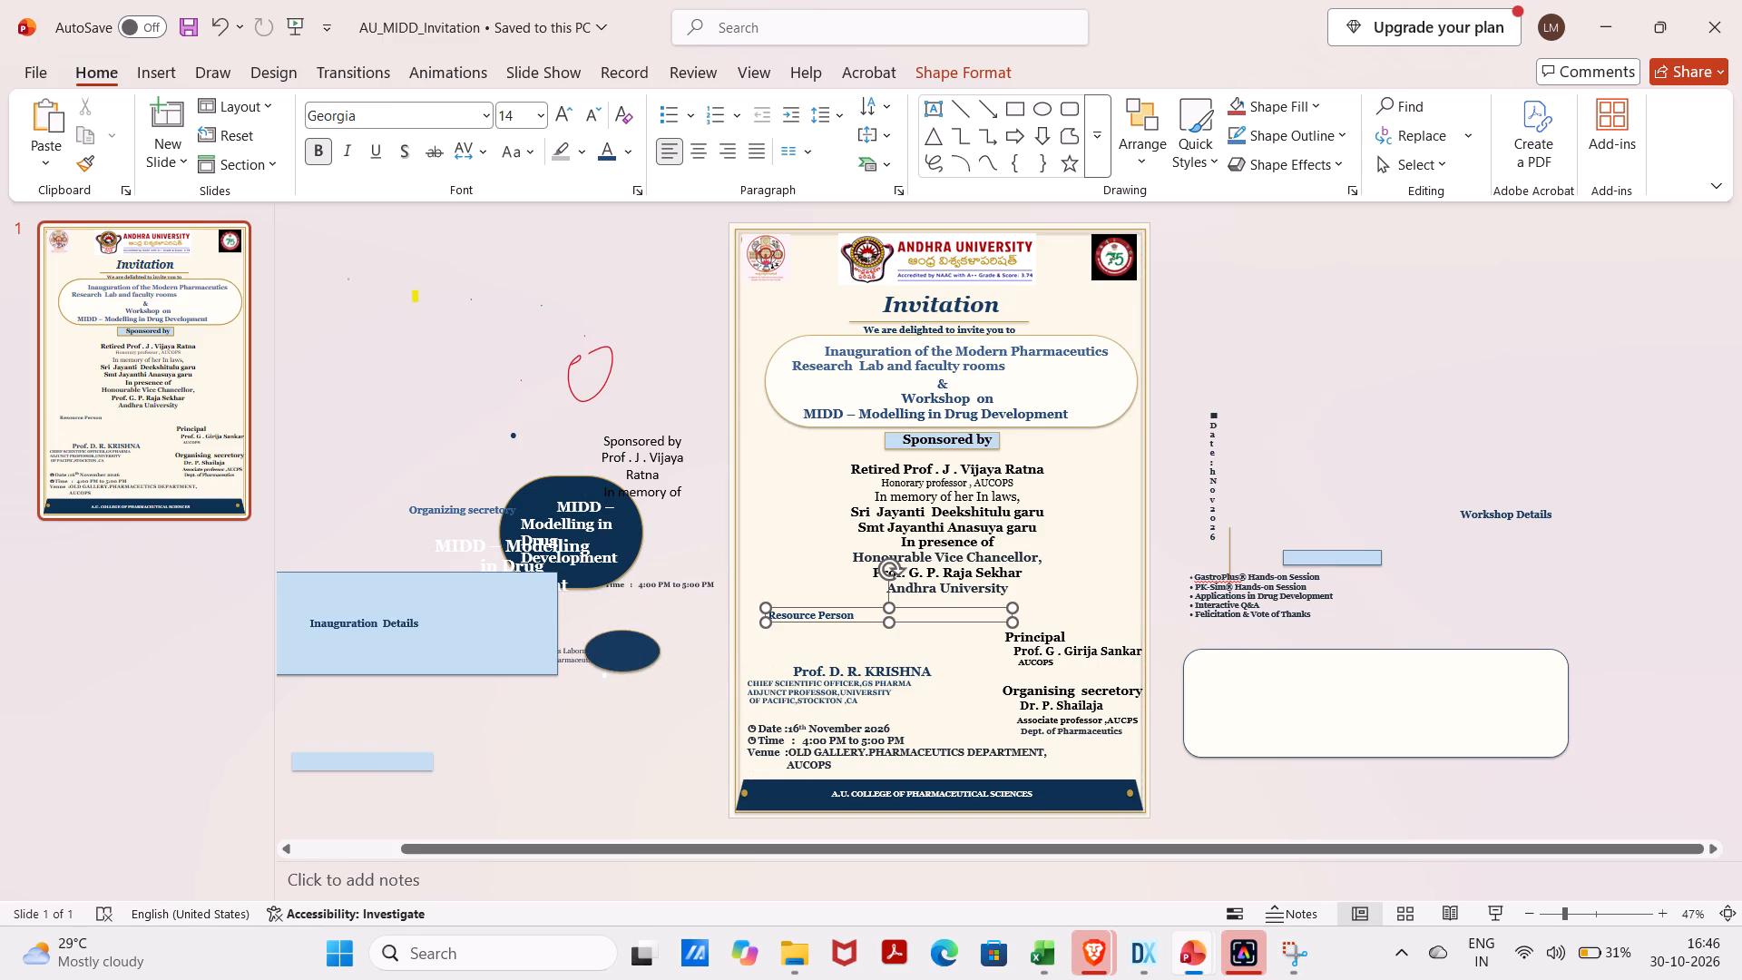
{"action": "left_click_drag", "start_coordinate": [856, 615], "coordinate": [845, 605]}
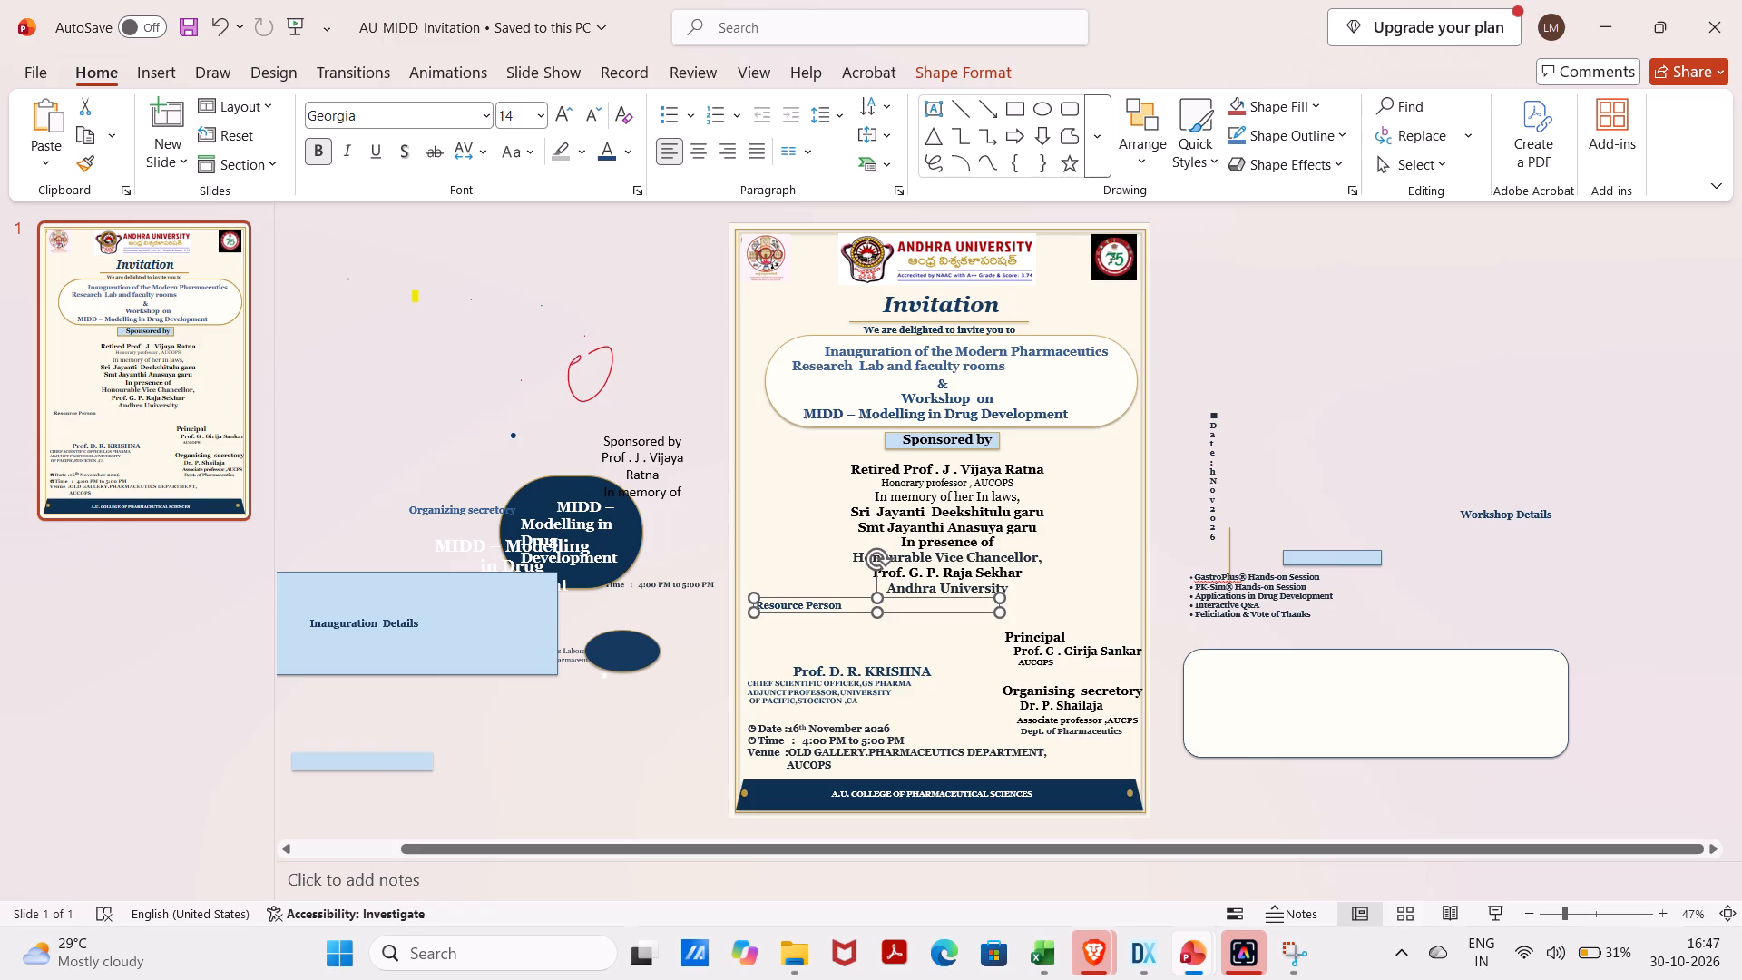
Set the font size of the "Resource Person" heading to 18.
{"action": "left_click", "coordinate": [838, 633]}
{"action": "left_click_drag", "start_coordinate": [840, 607], "coordinate": [752, 615]}
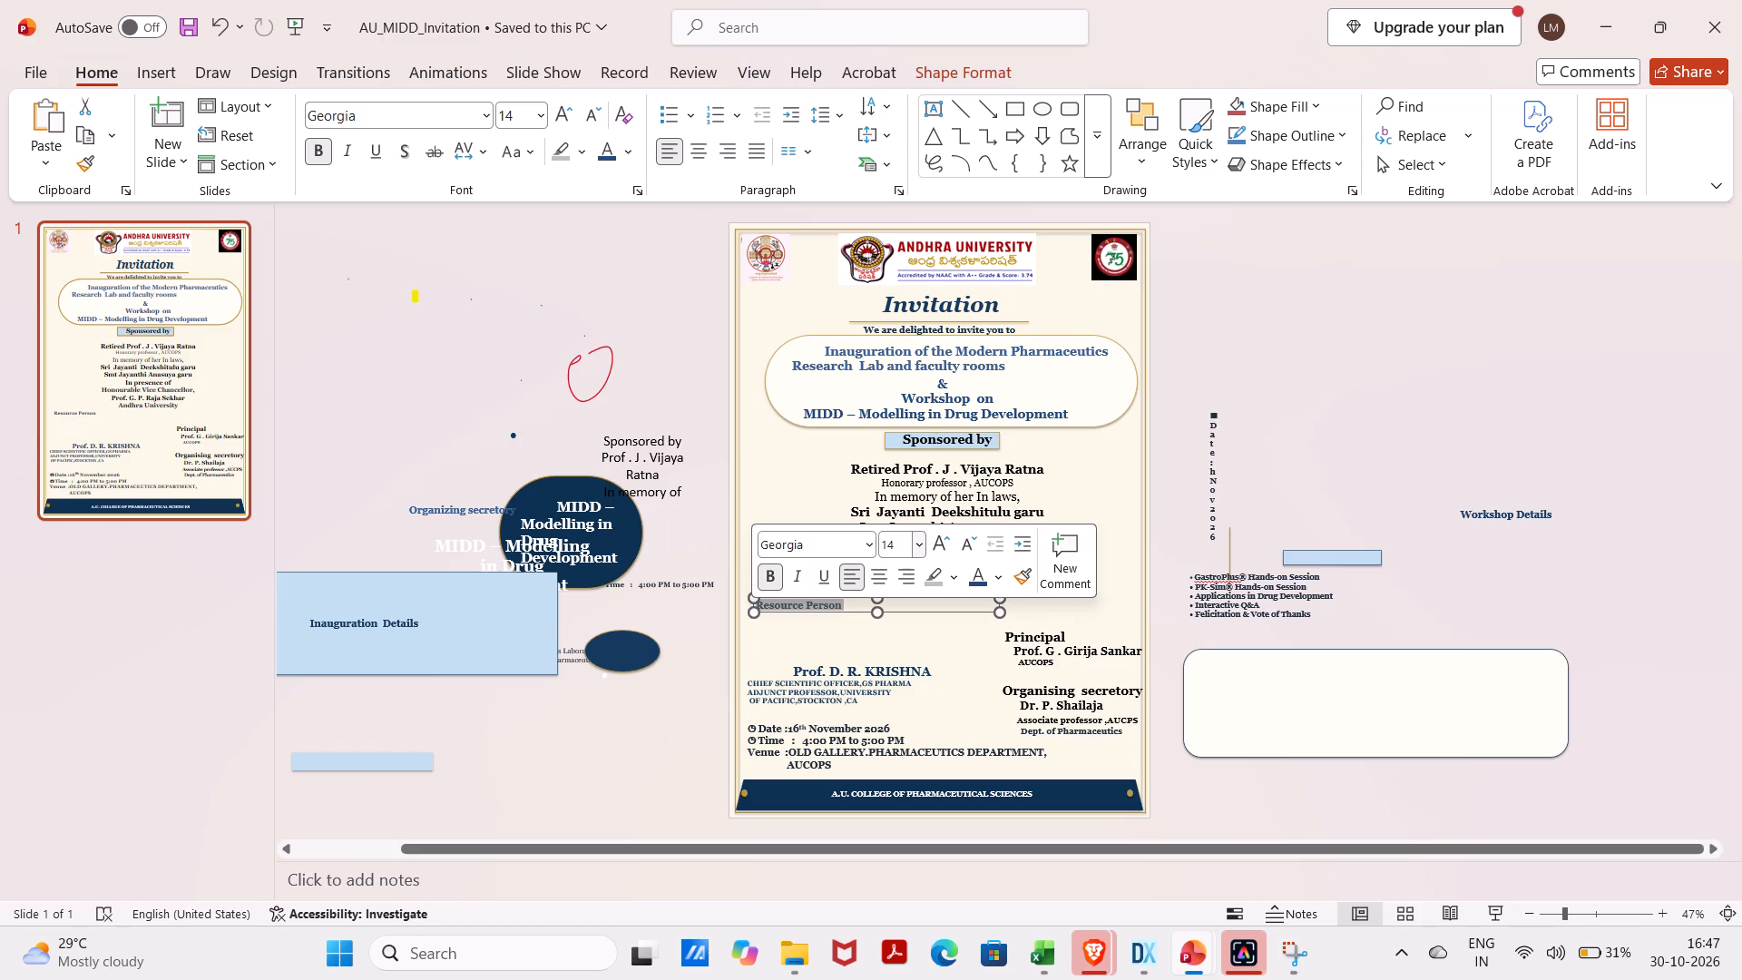
{"action": "left_click", "coordinate": [913, 552]}
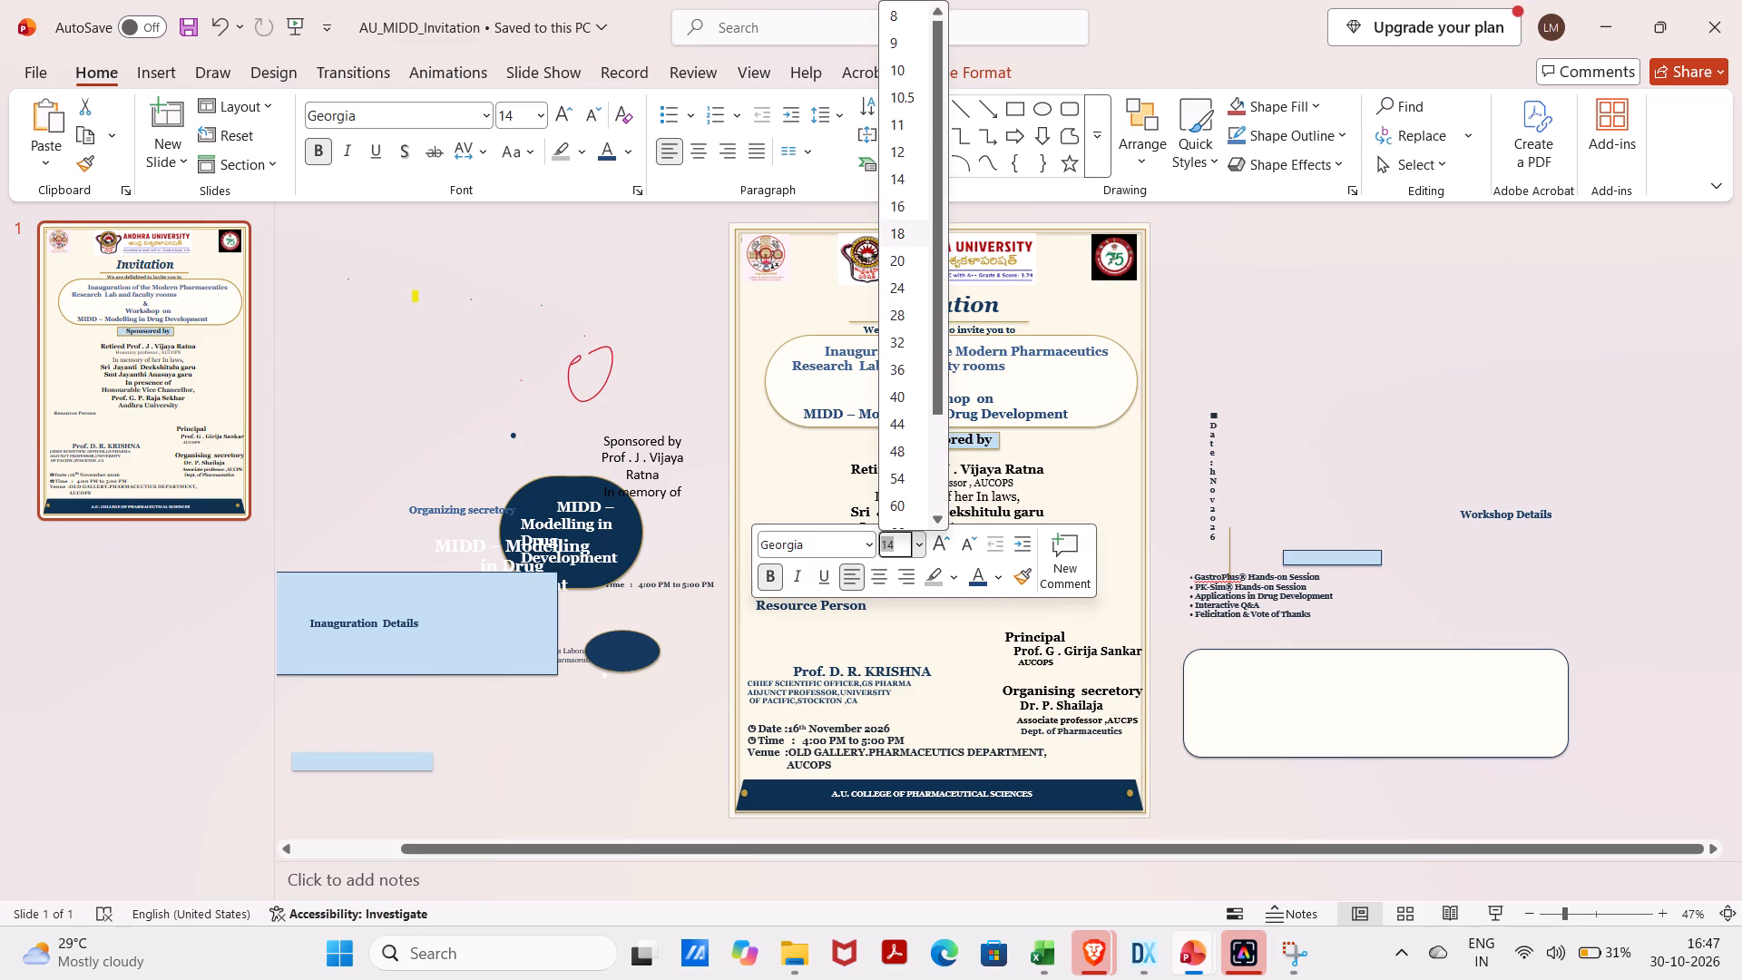
{"action": "left_click", "coordinate": [903, 221]}
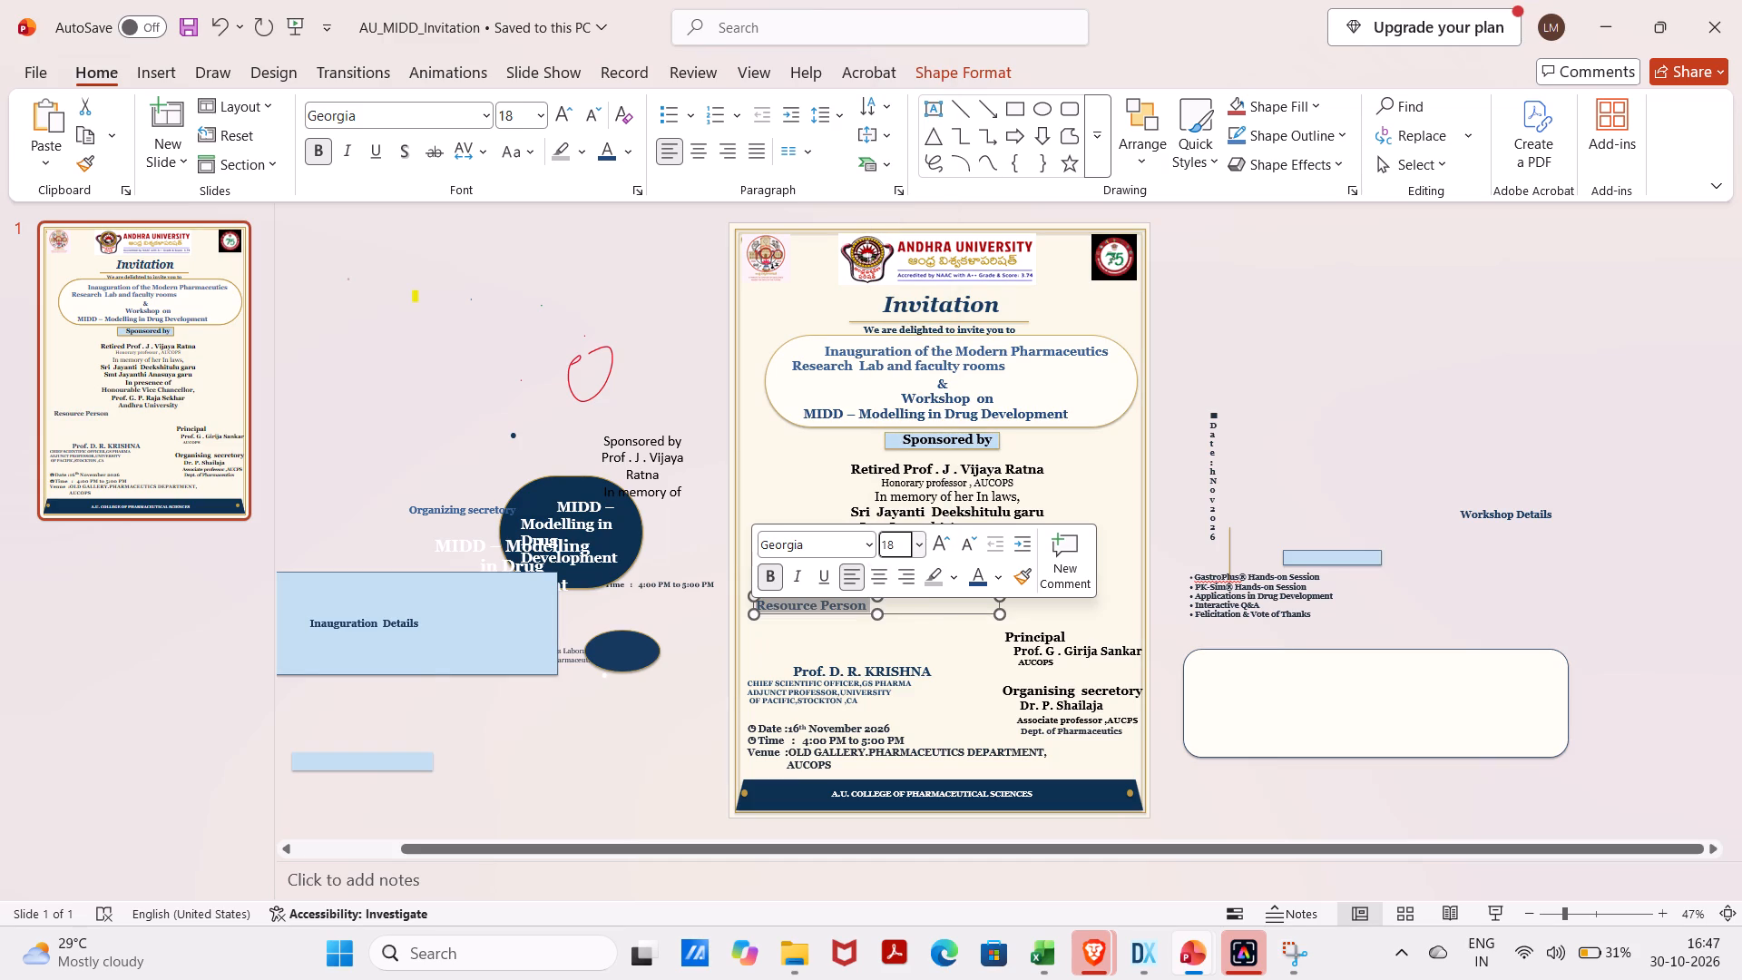
{"action": "left_click", "coordinate": [895, 631]}
Move the resource person details block up beneath its heading and narrow it to end before the "Principal" and "Organising secretary" column.
{"action": "left_click", "coordinate": [895, 675]}
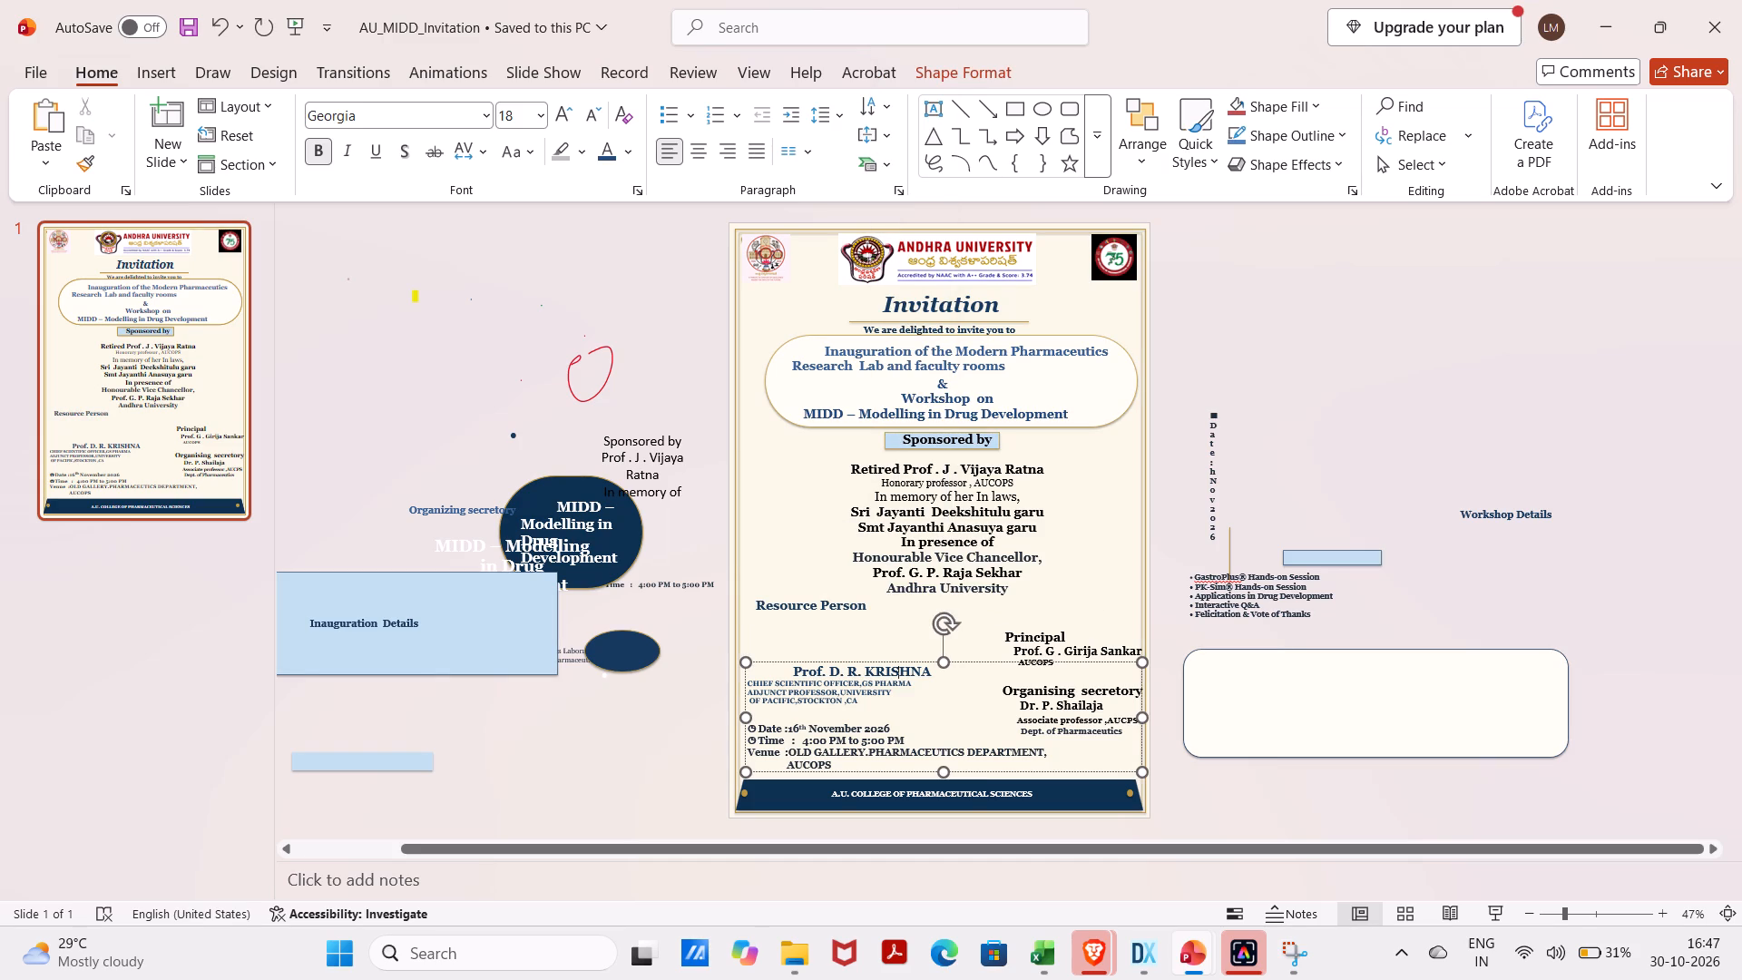
{"action": "left_click_drag", "start_coordinate": [748, 657], "coordinate": [744, 593]}
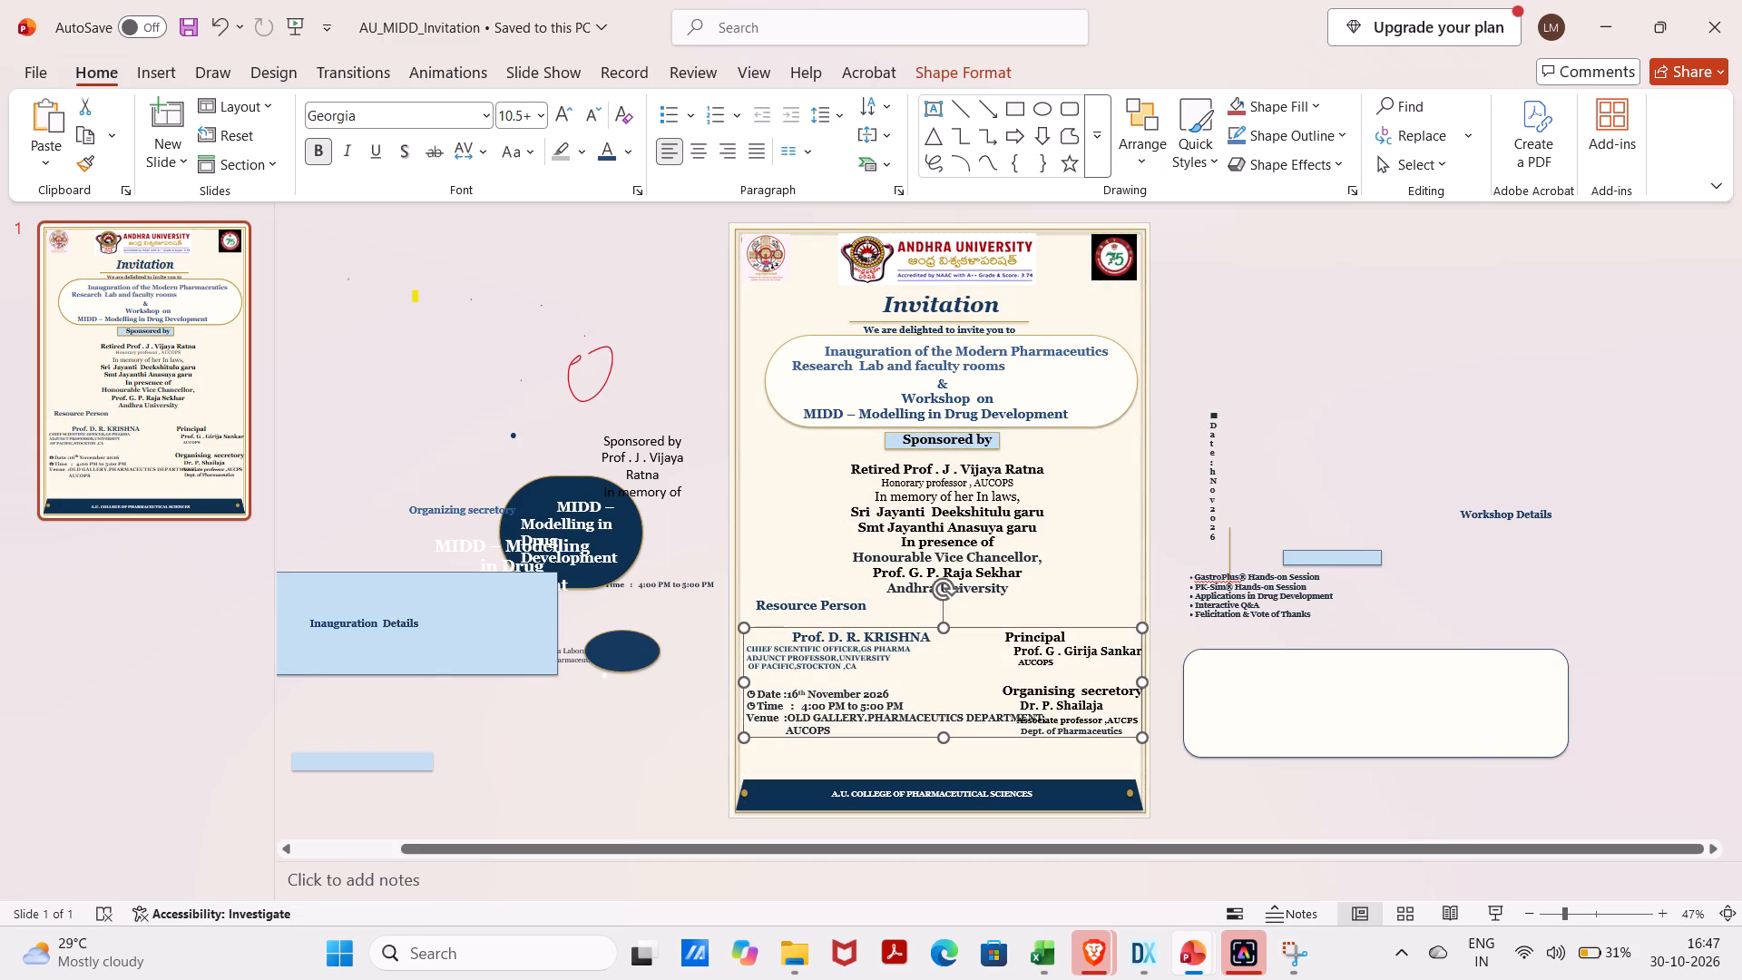
{"action": "left_click_drag", "start_coordinate": [748, 630], "coordinate": [743, 603]}
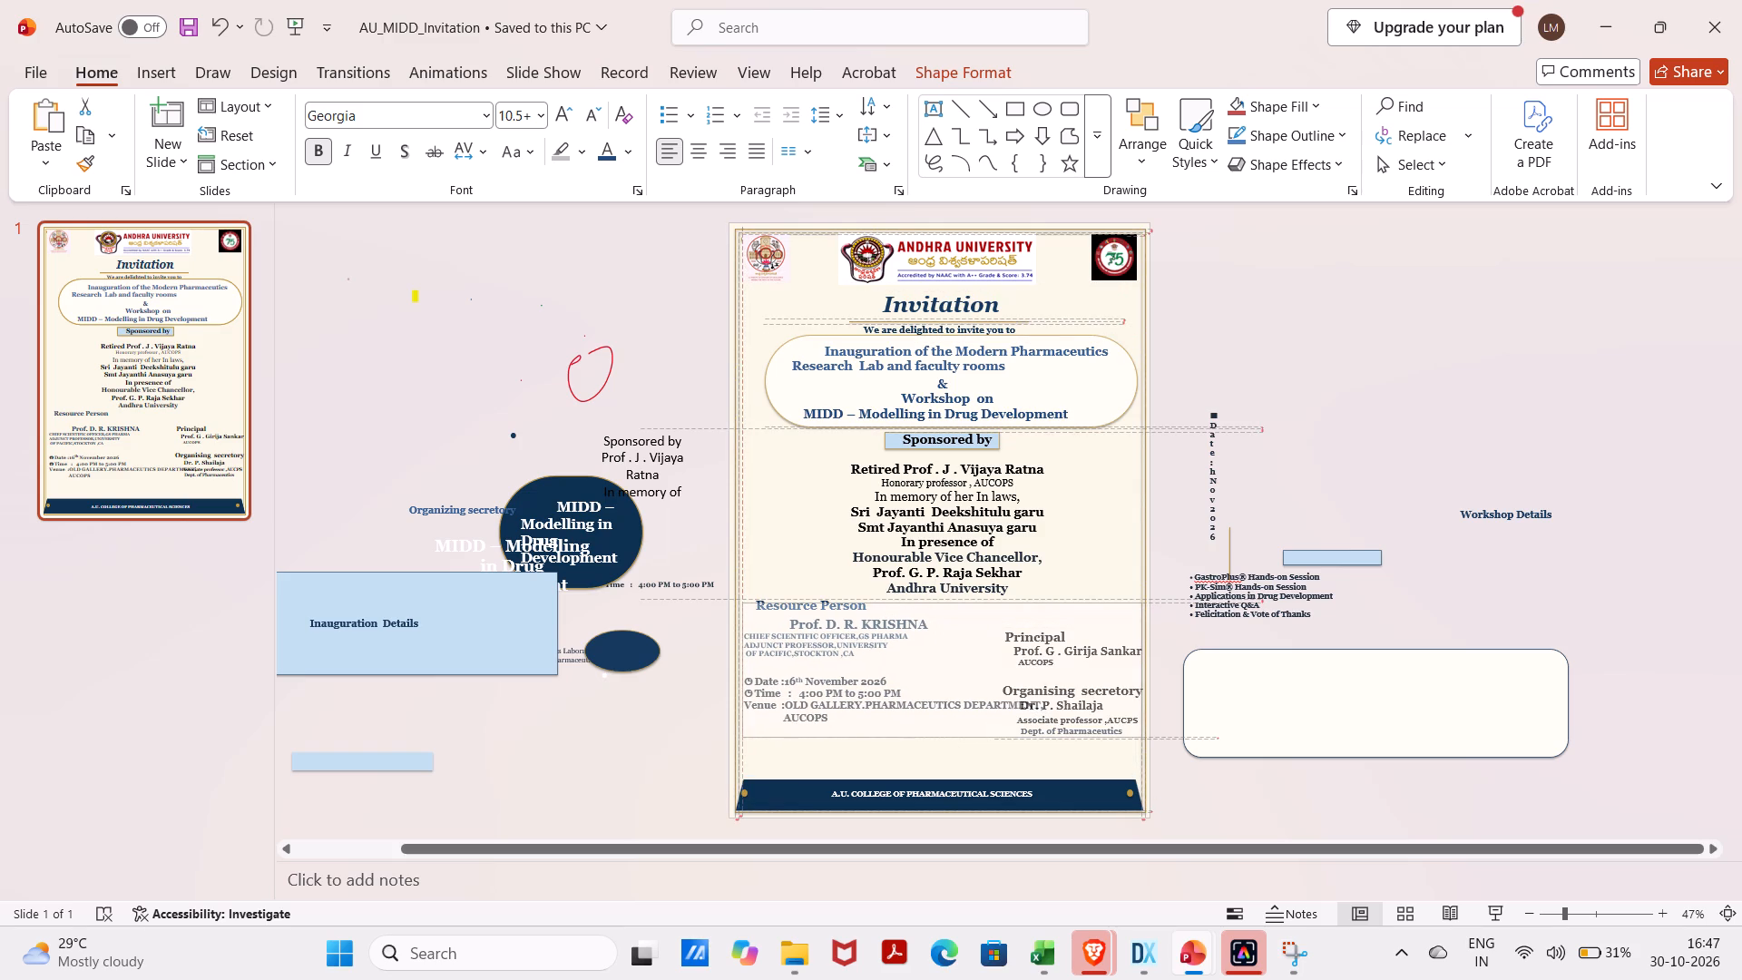
{"action": "left_click_drag", "start_coordinate": [743, 603], "coordinate": [744, 603]}
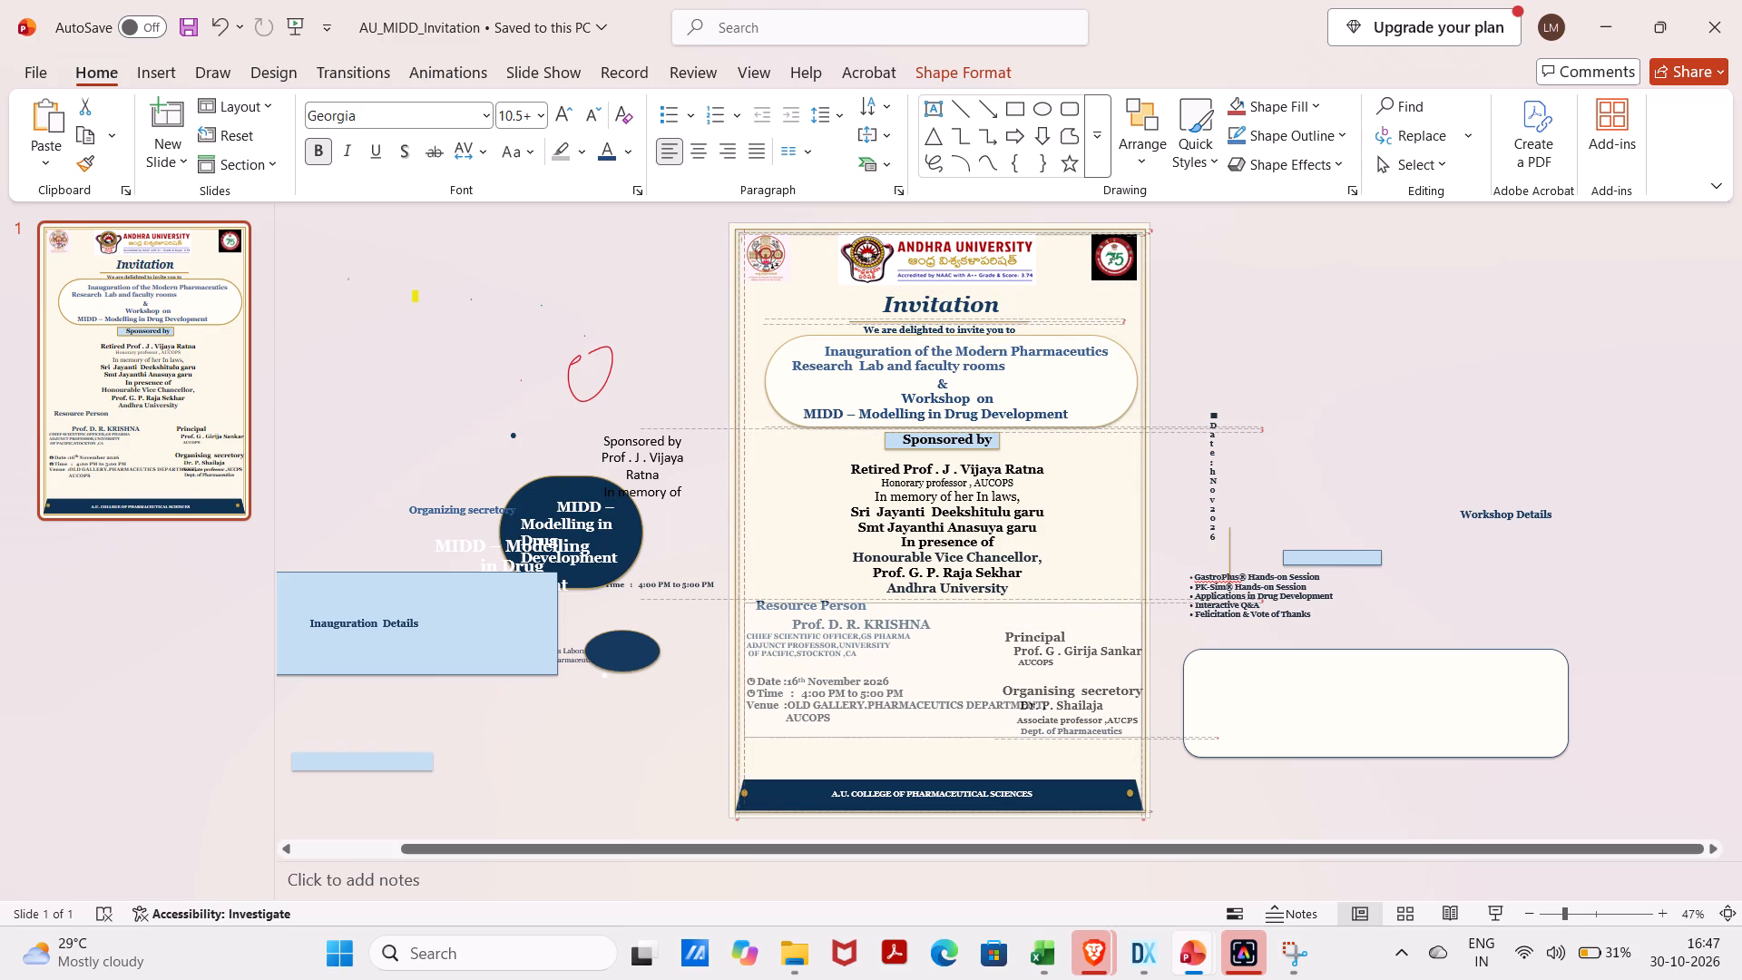
{"action": "left_click_drag", "start_coordinate": [1146, 680], "coordinate": [1038, 663]}
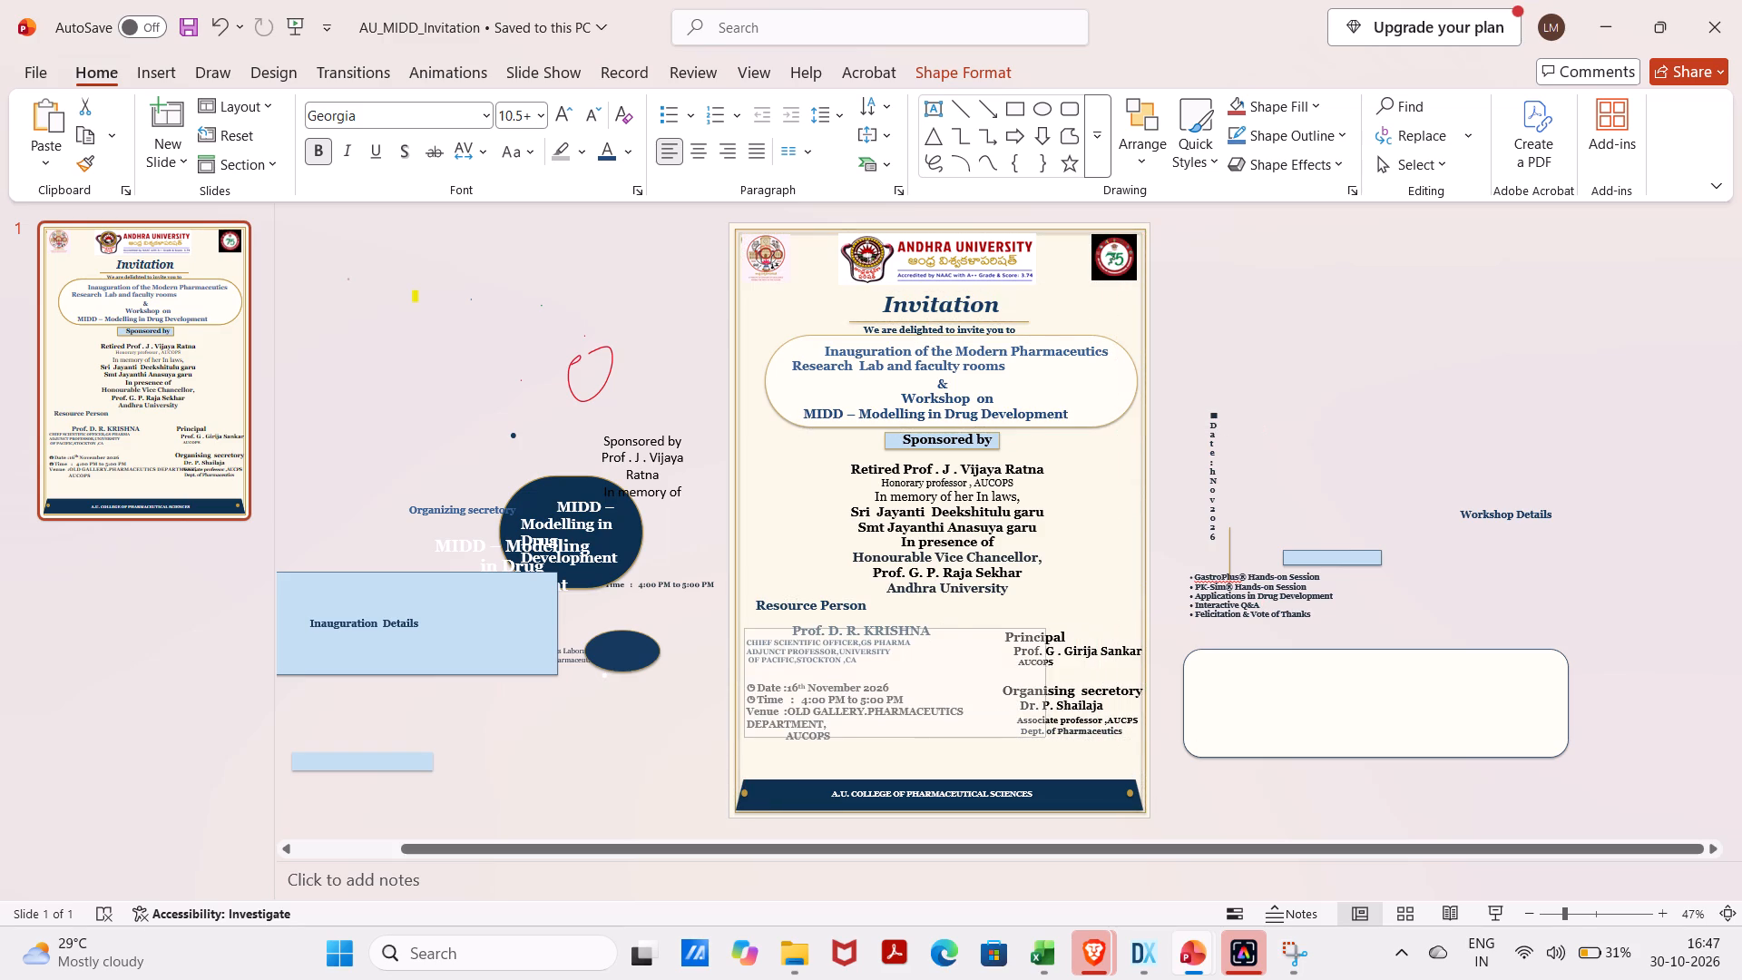
{"action": "left_click_drag", "start_coordinate": [1038, 663], "coordinate": [970, 650]}
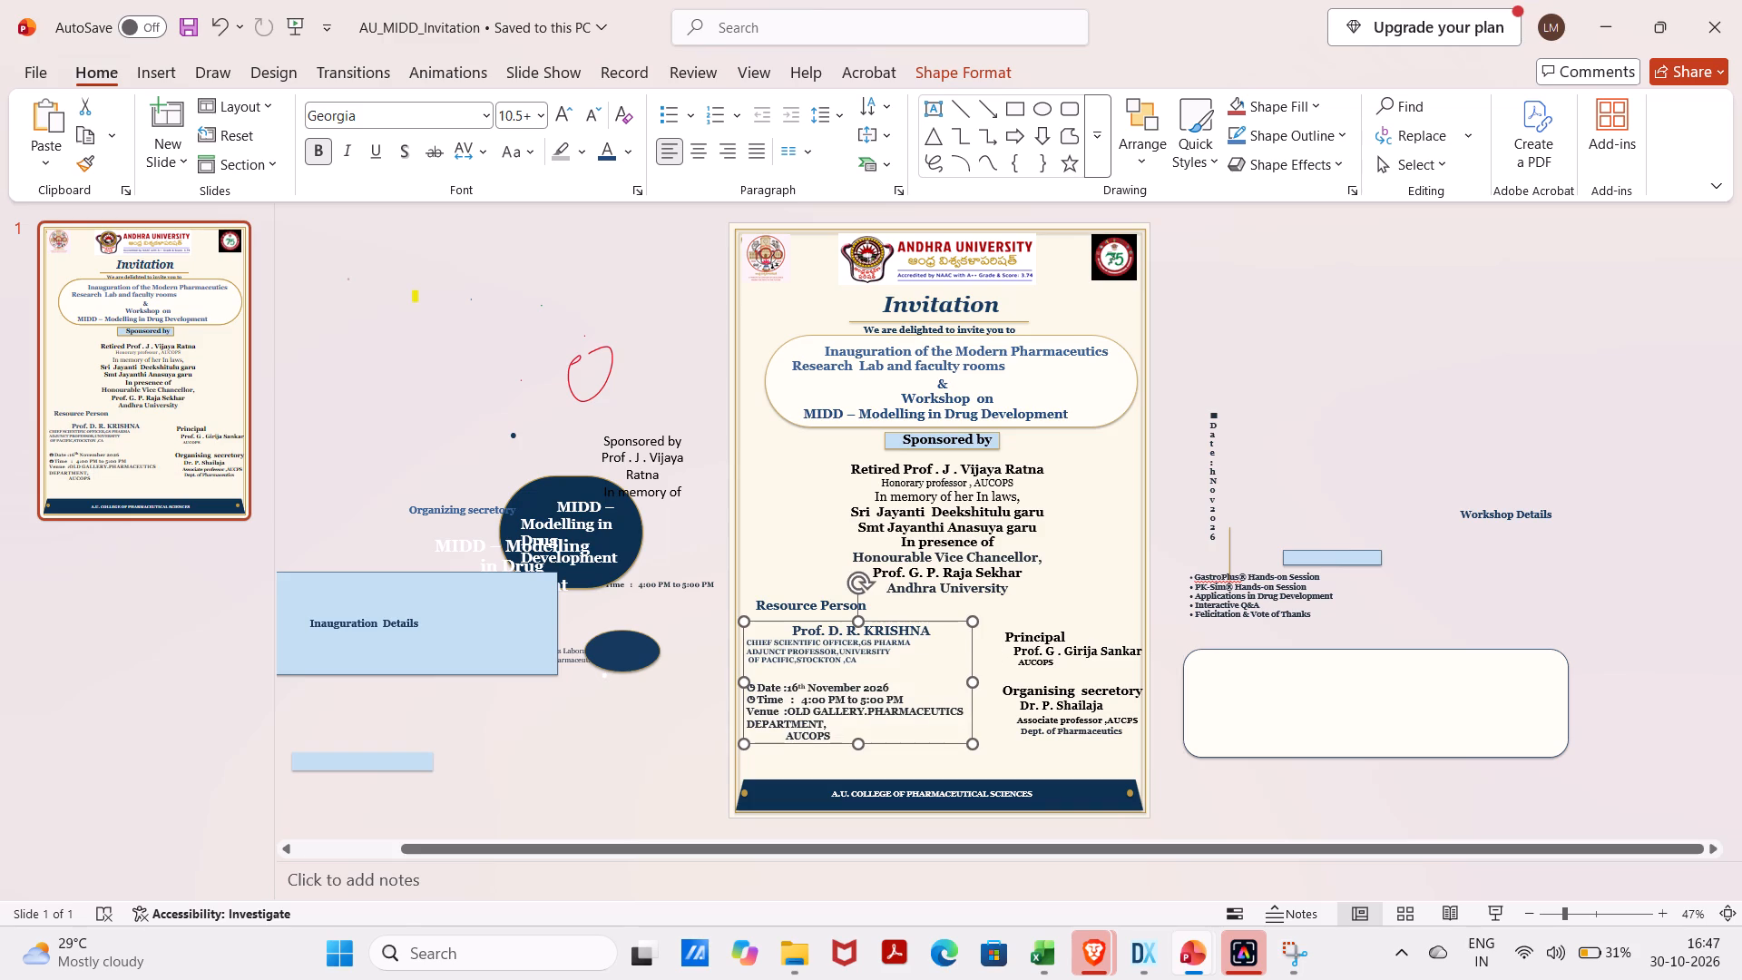
Copy the date, time and venue lines into a separate narrow text box in the blank area left of the slide.
{"action": "left_click_drag", "start_coordinate": [837, 733], "coordinate": [750, 692]}
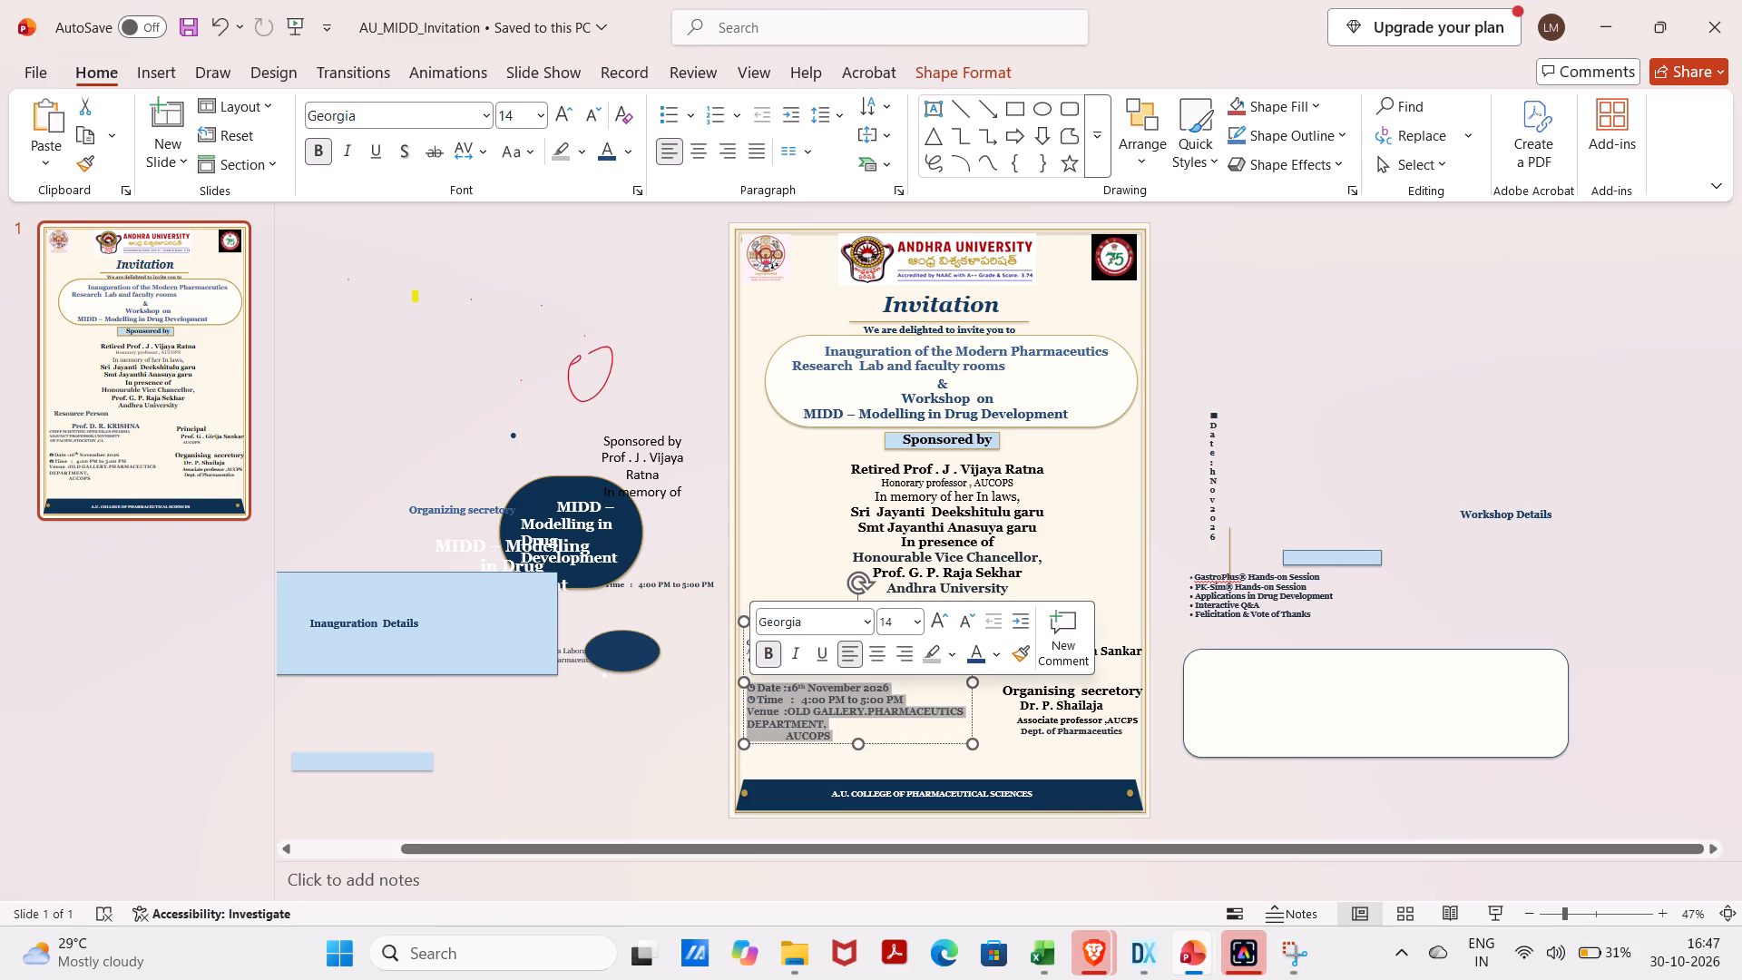
{"action": "key", "text": "ctrl+c"}
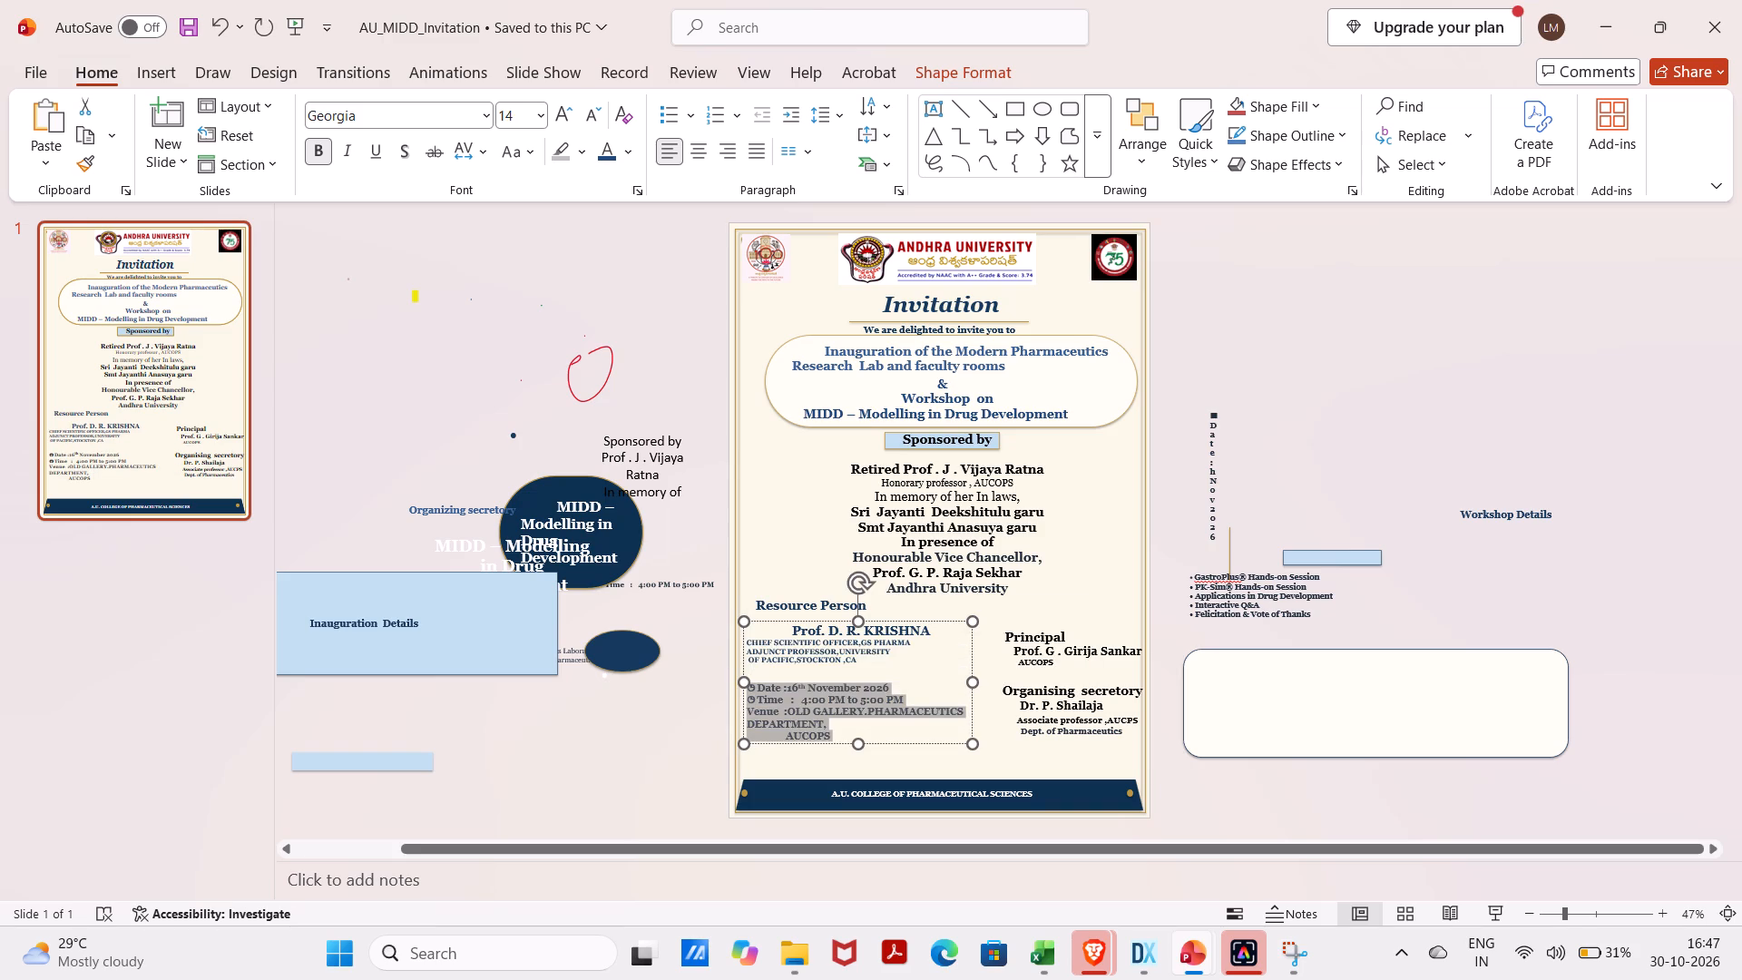
{"action": "left_click", "coordinate": [1354, 358]}
{"action": "key", "text": "ctrl+v"}
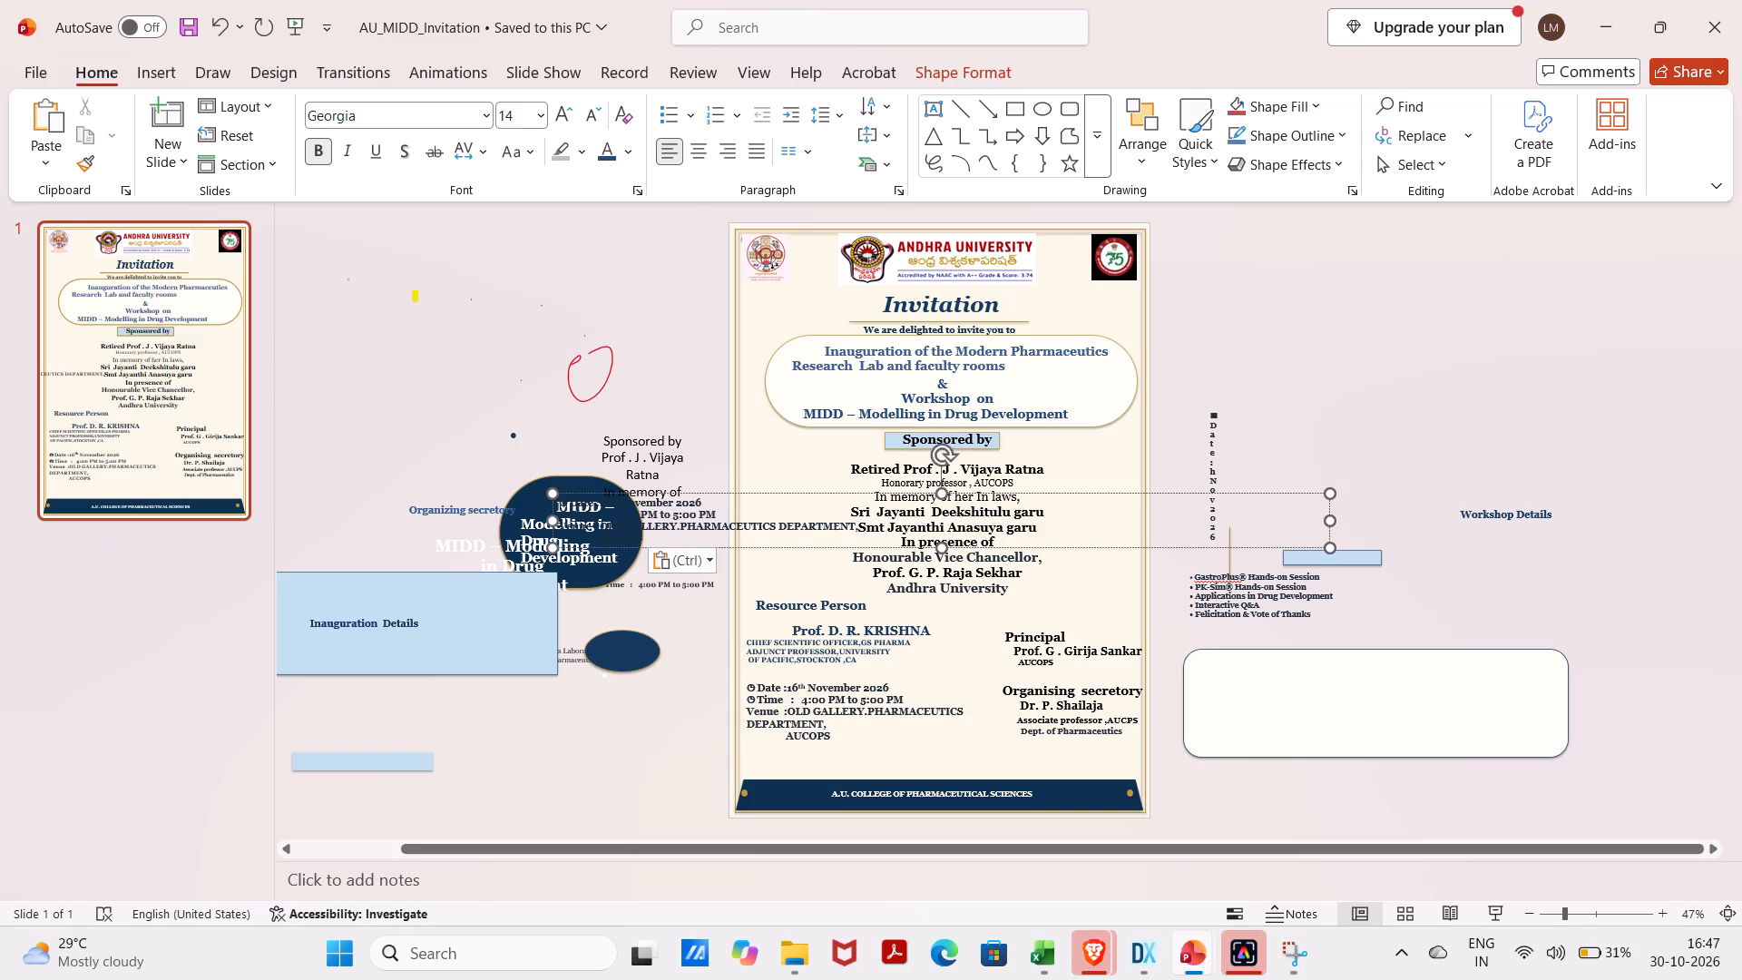
{"action": "left_click_drag", "start_coordinate": [1331, 550], "coordinate": [851, 517]}
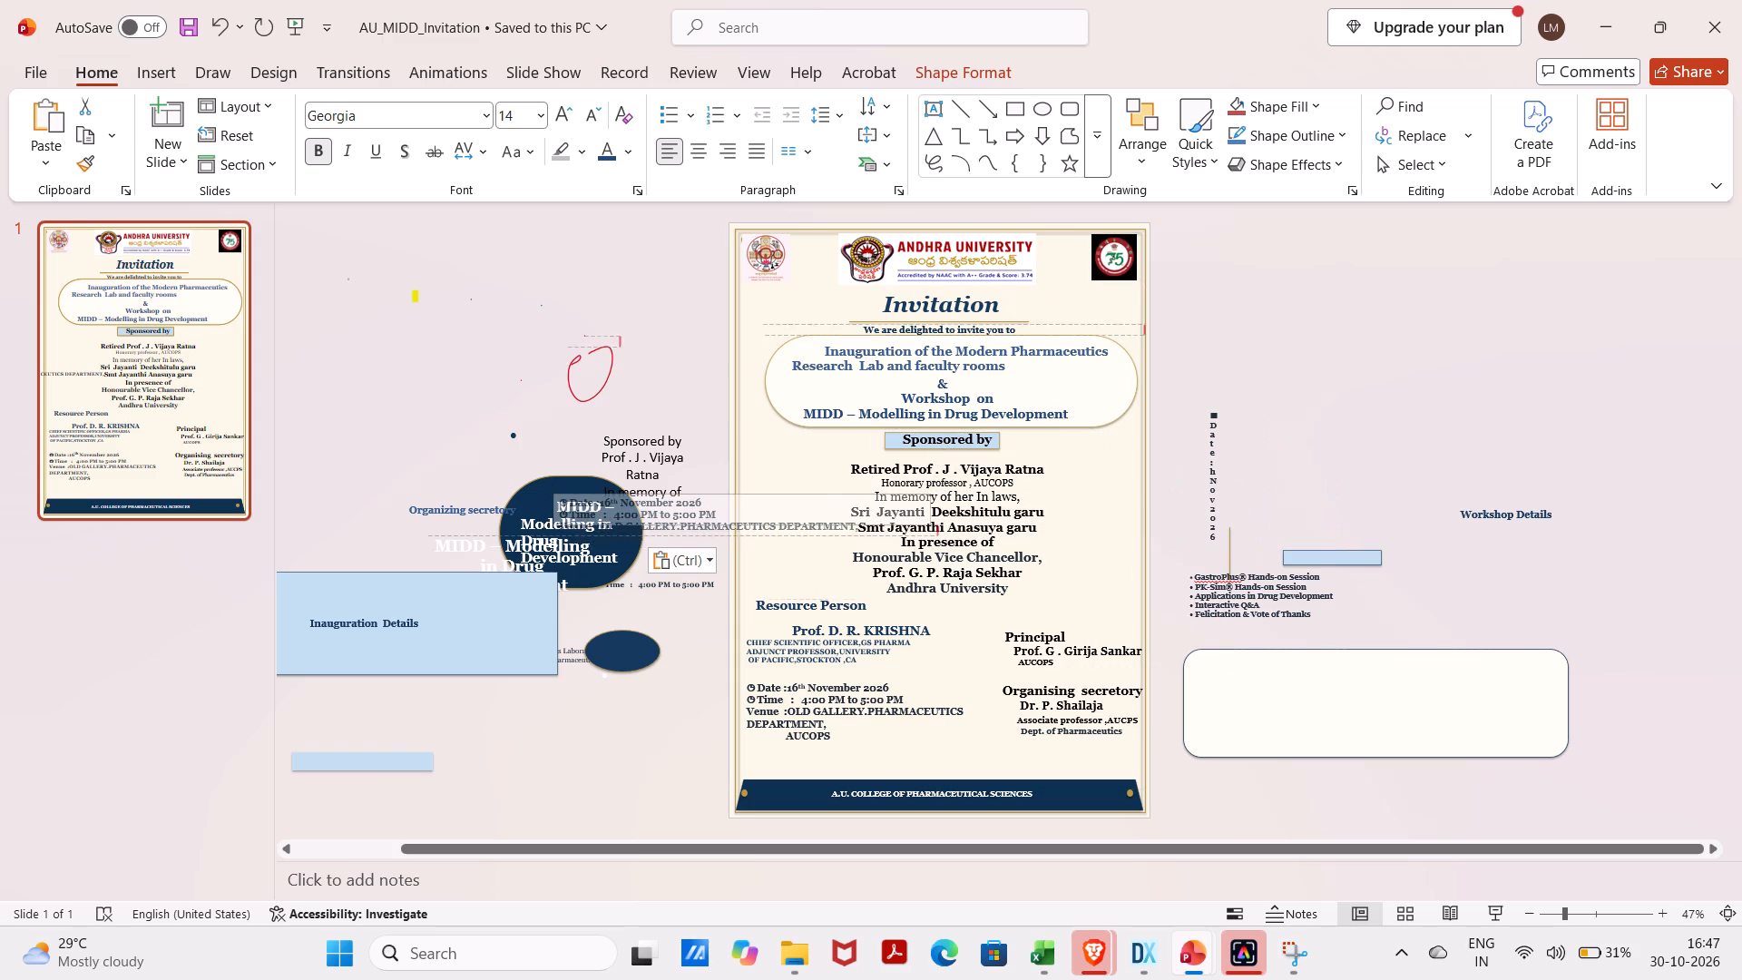
{"action": "left_click_drag", "start_coordinate": [851, 517], "coordinate": [666, 720]}
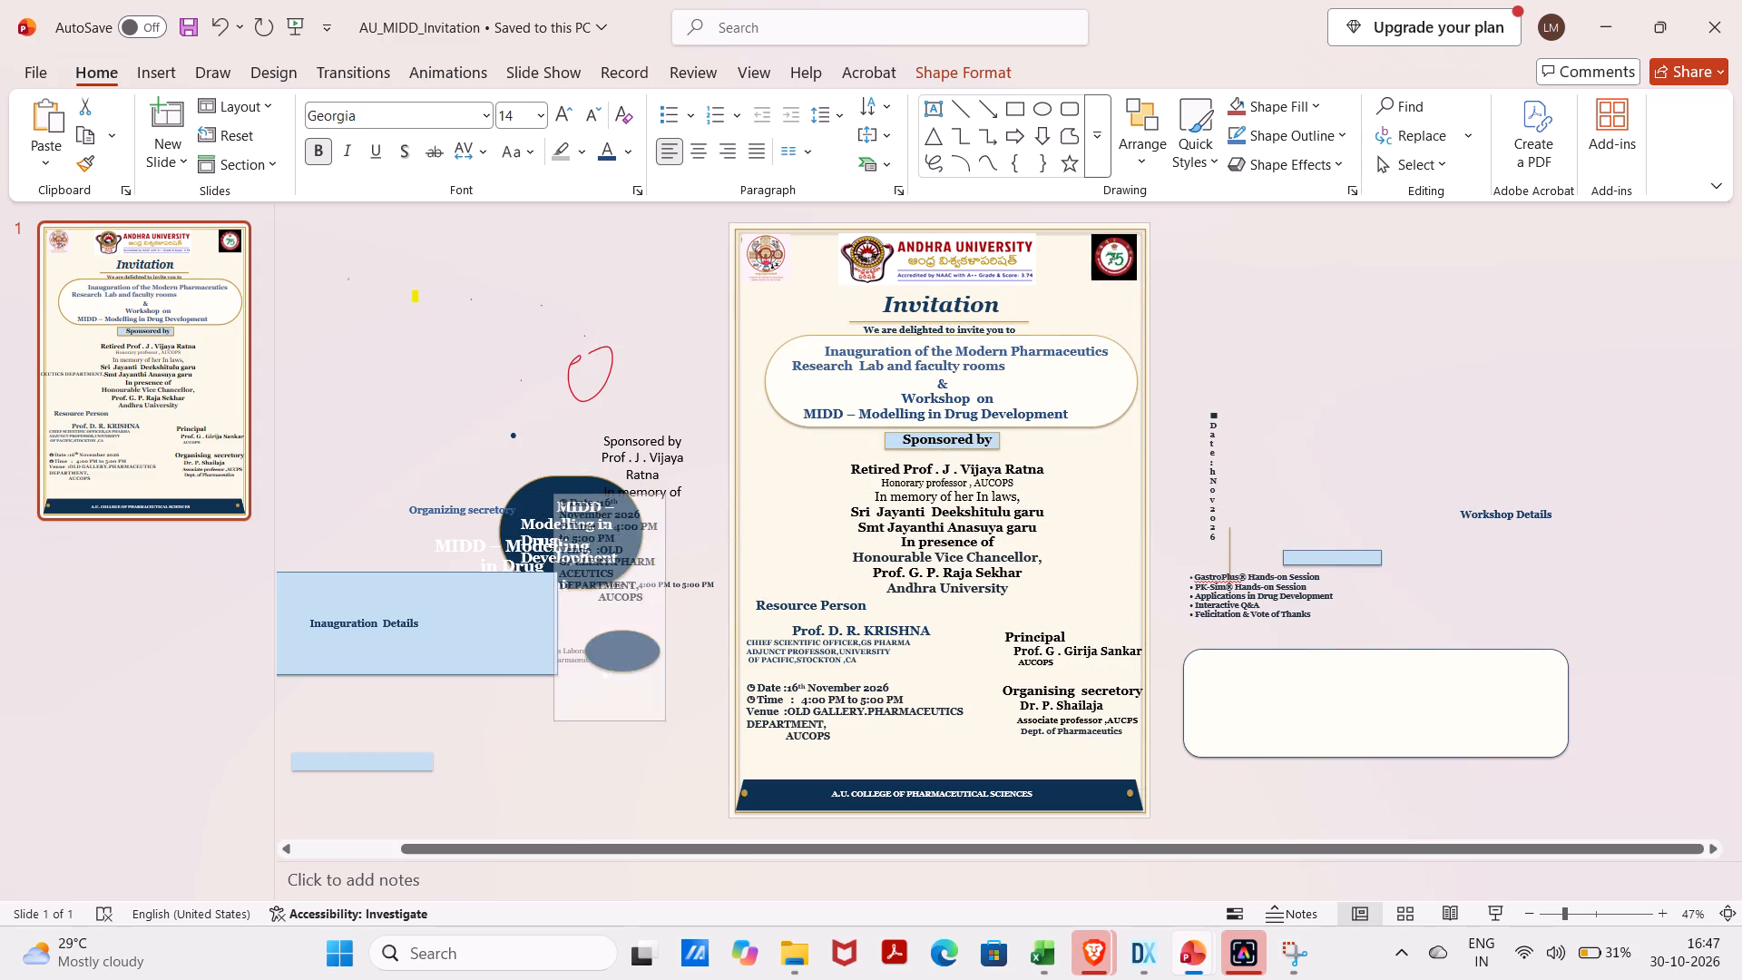
{"action": "left_click_drag", "start_coordinate": [554, 504], "coordinate": [453, 323]}
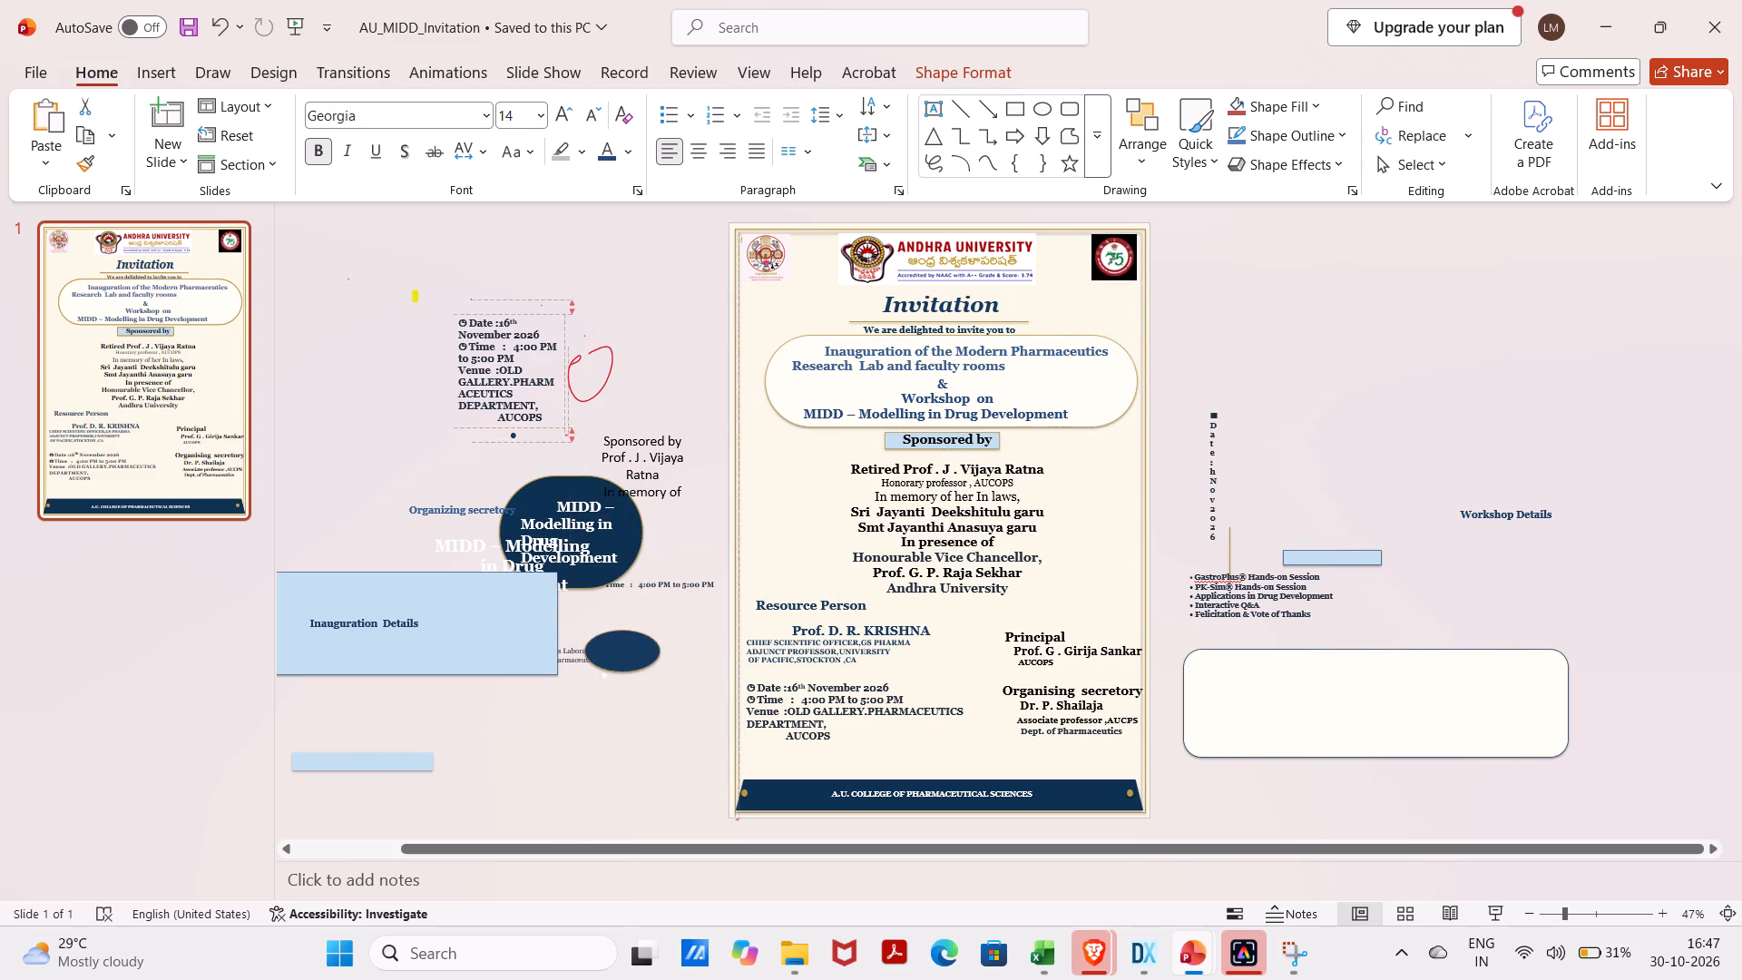
{"action": "left_click_drag", "start_coordinate": [453, 323], "coordinate": [454, 324]}
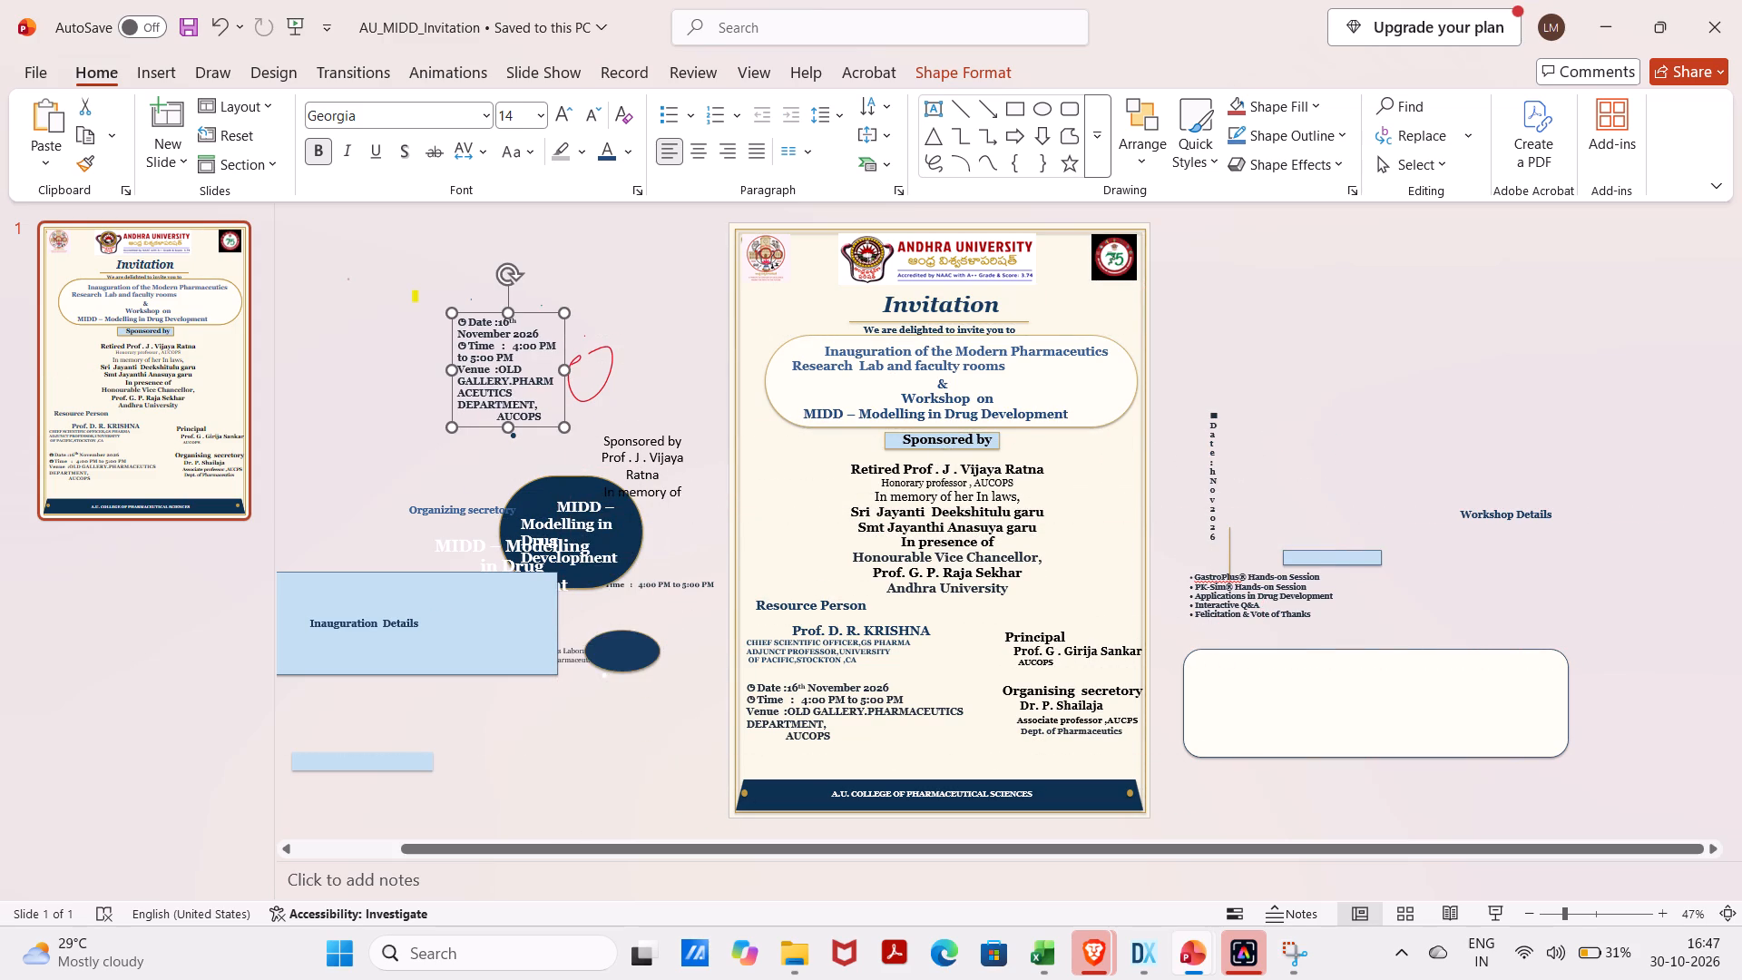
Delete the original date, time and venue lines, including "AUCOPS", from the resource person details block.
{"action": "left_click_drag", "start_coordinate": [913, 727], "coordinate": [759, 690]}
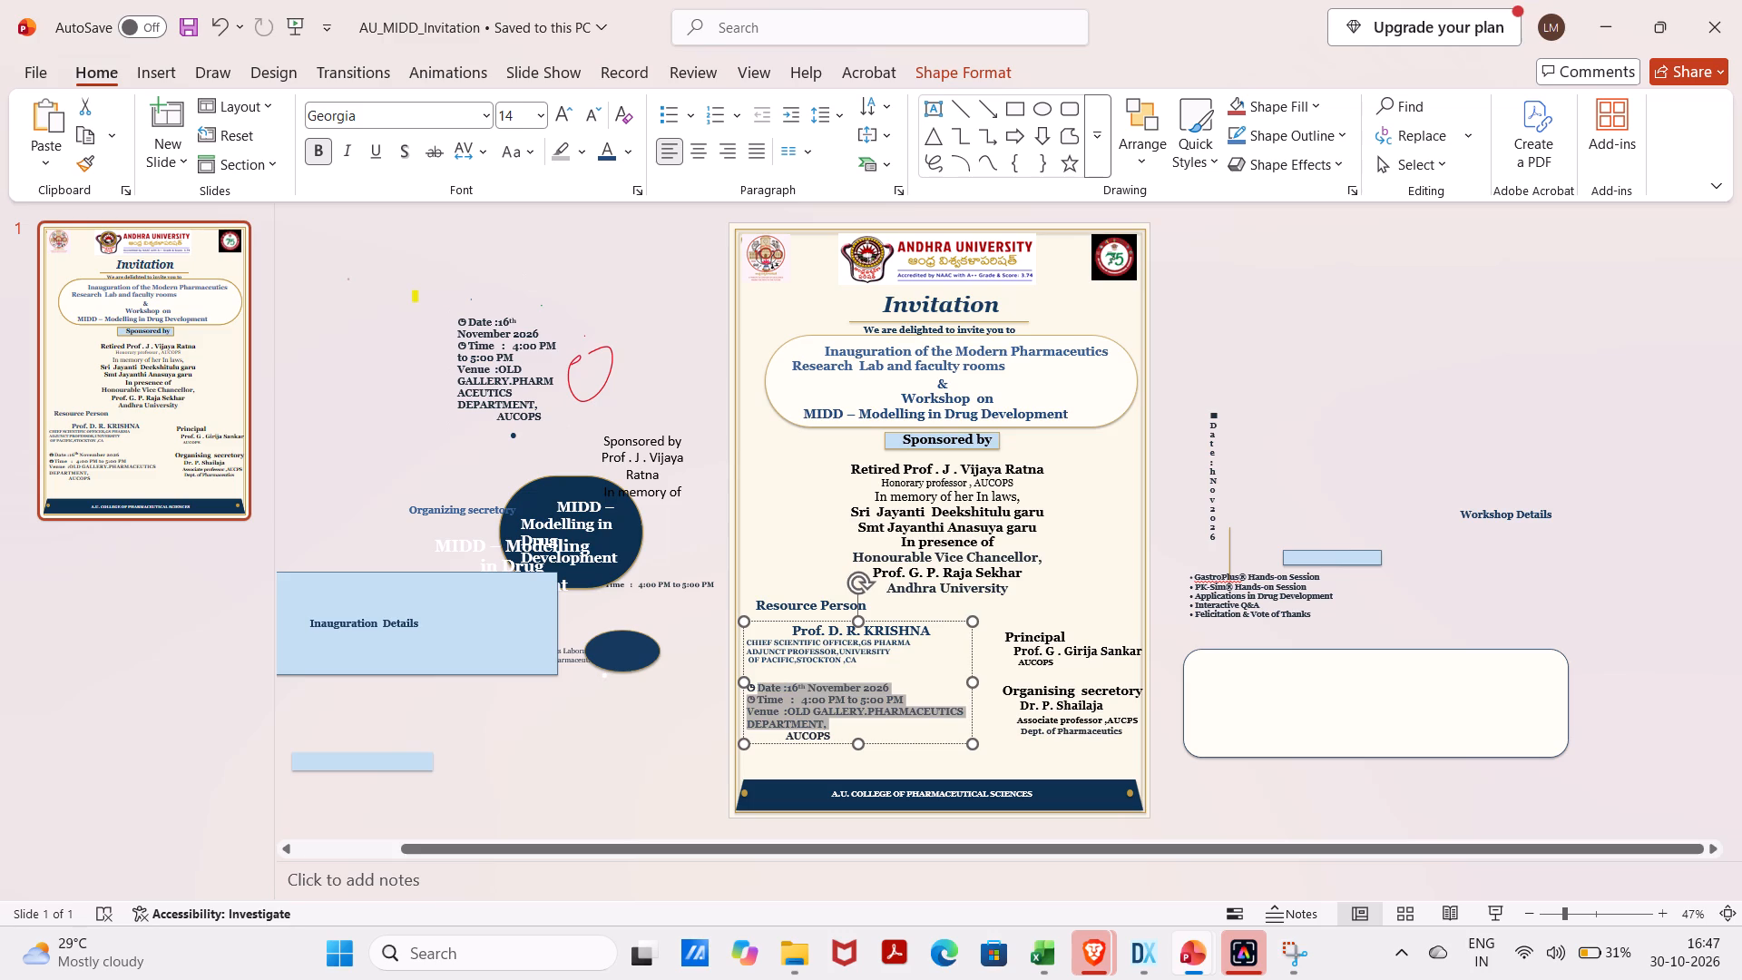
{"action": "left_click_drag", "start_coordinate": [759, 690], "coordinate": [746, 687]}
{"action": "key", "text": "BackSpace"}
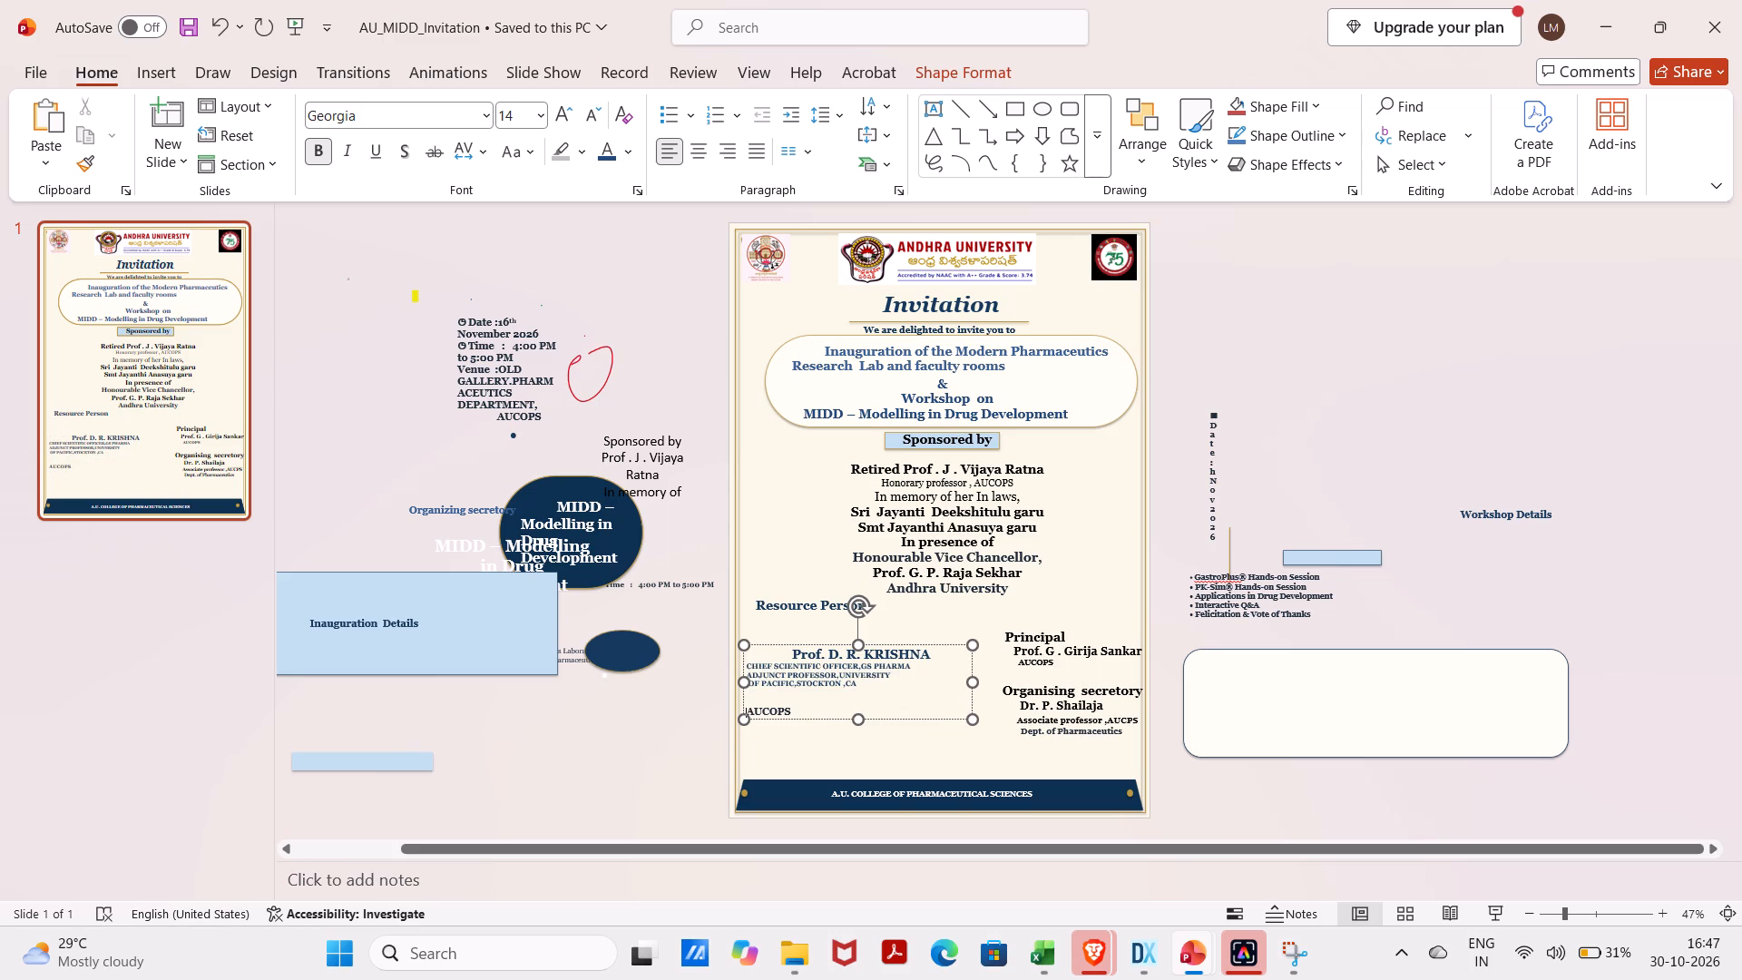
{"action": "left_click_drag", "start_coordinate": [801, 714], "coordinate": [745, 709]}
{"action": "key", "text": "BackSpace"}
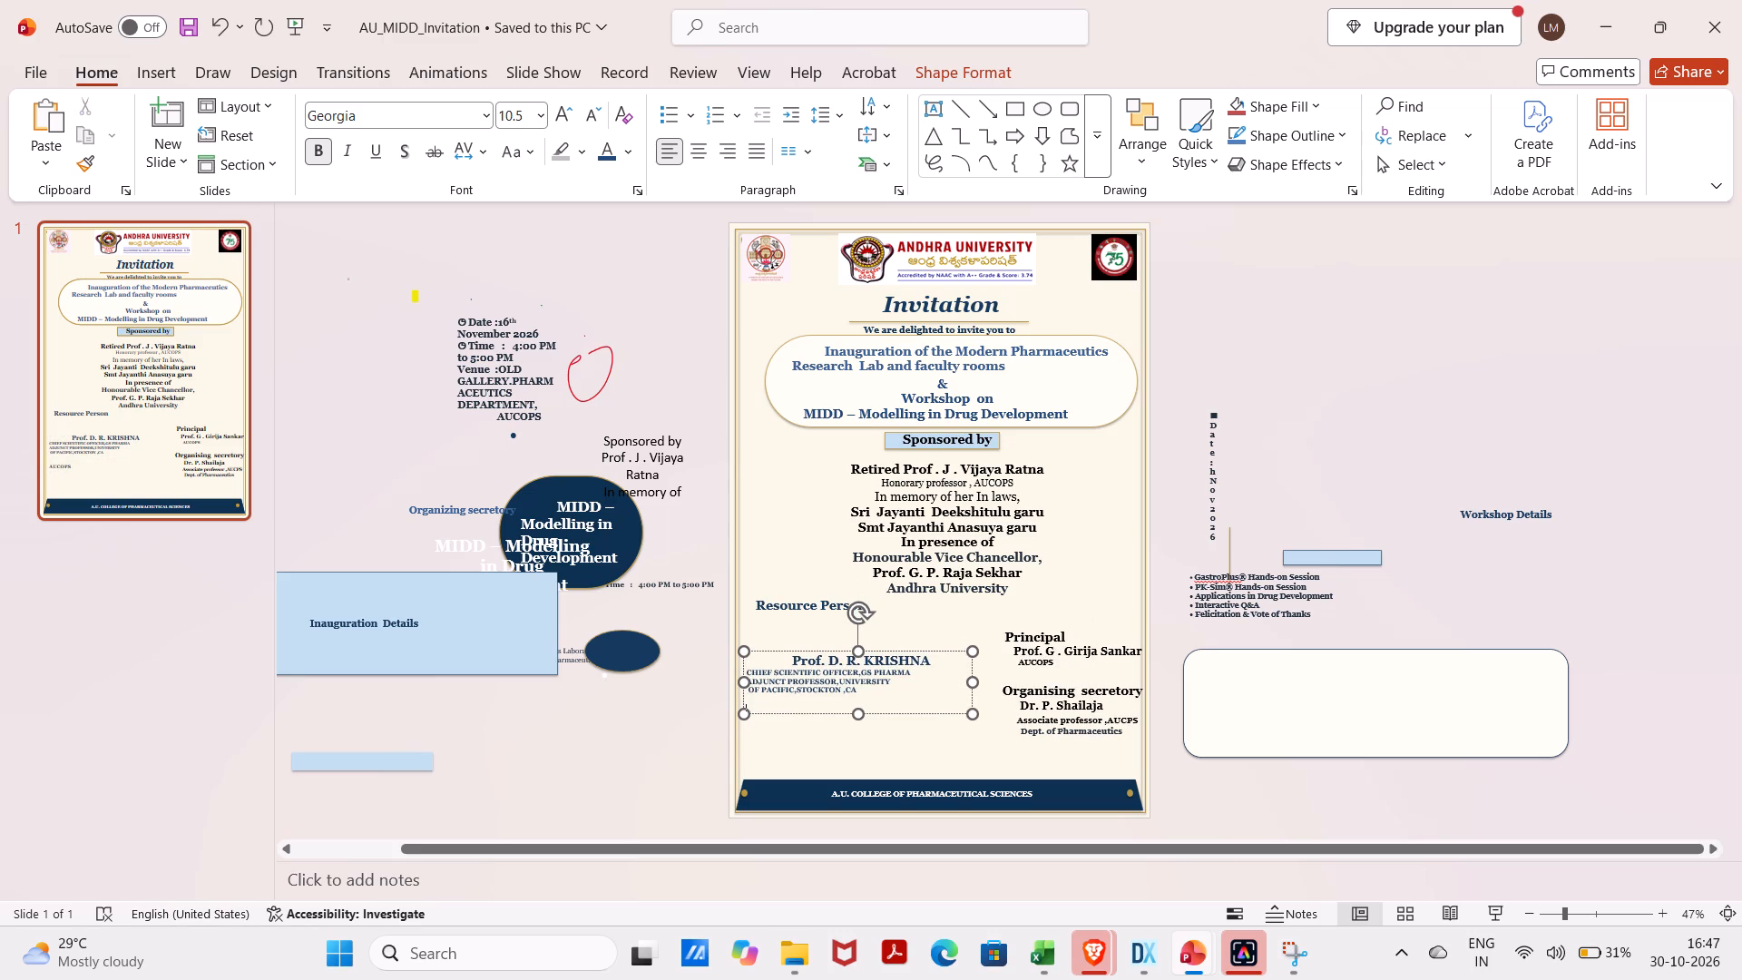
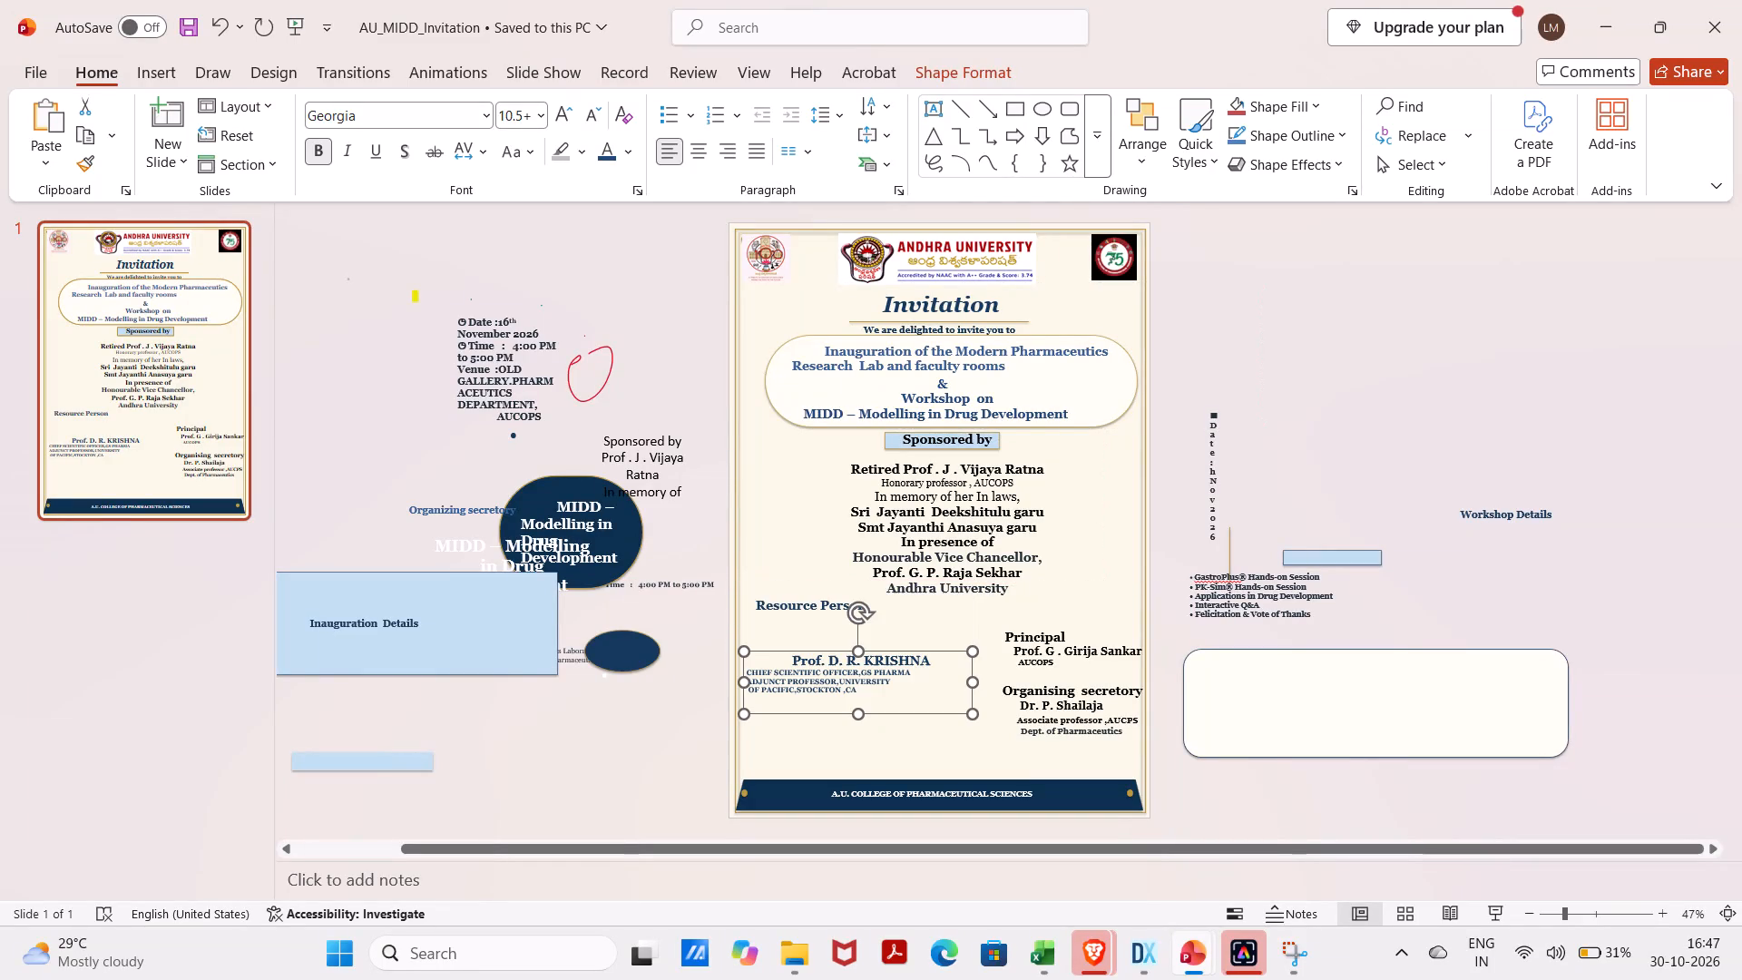
Move the resource person details block up directly beneath the "Resource Person" heading.
{"action": "left_click_drag", "start_coordinate": [748, 651], "coordinate": [739, 581]}
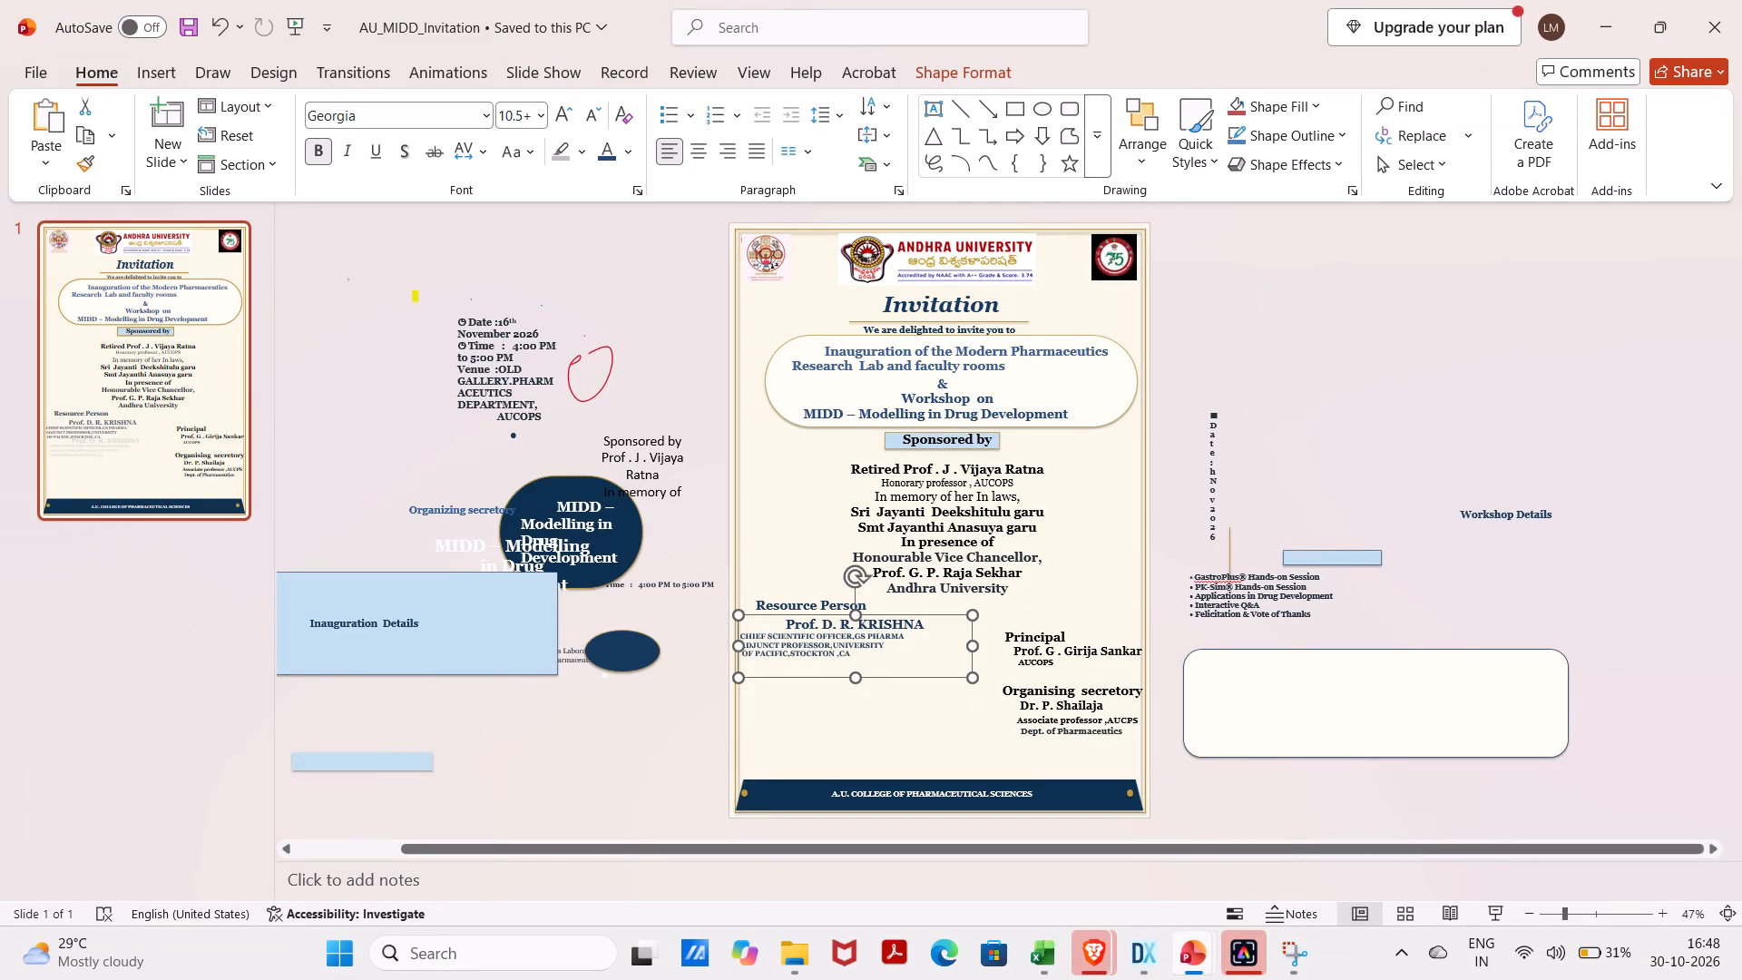
Extend the "Principal" text box upward and slightly left so its text sits level with the resource person details.
{"action": "left_click", "coordinate": [1163, 683]}
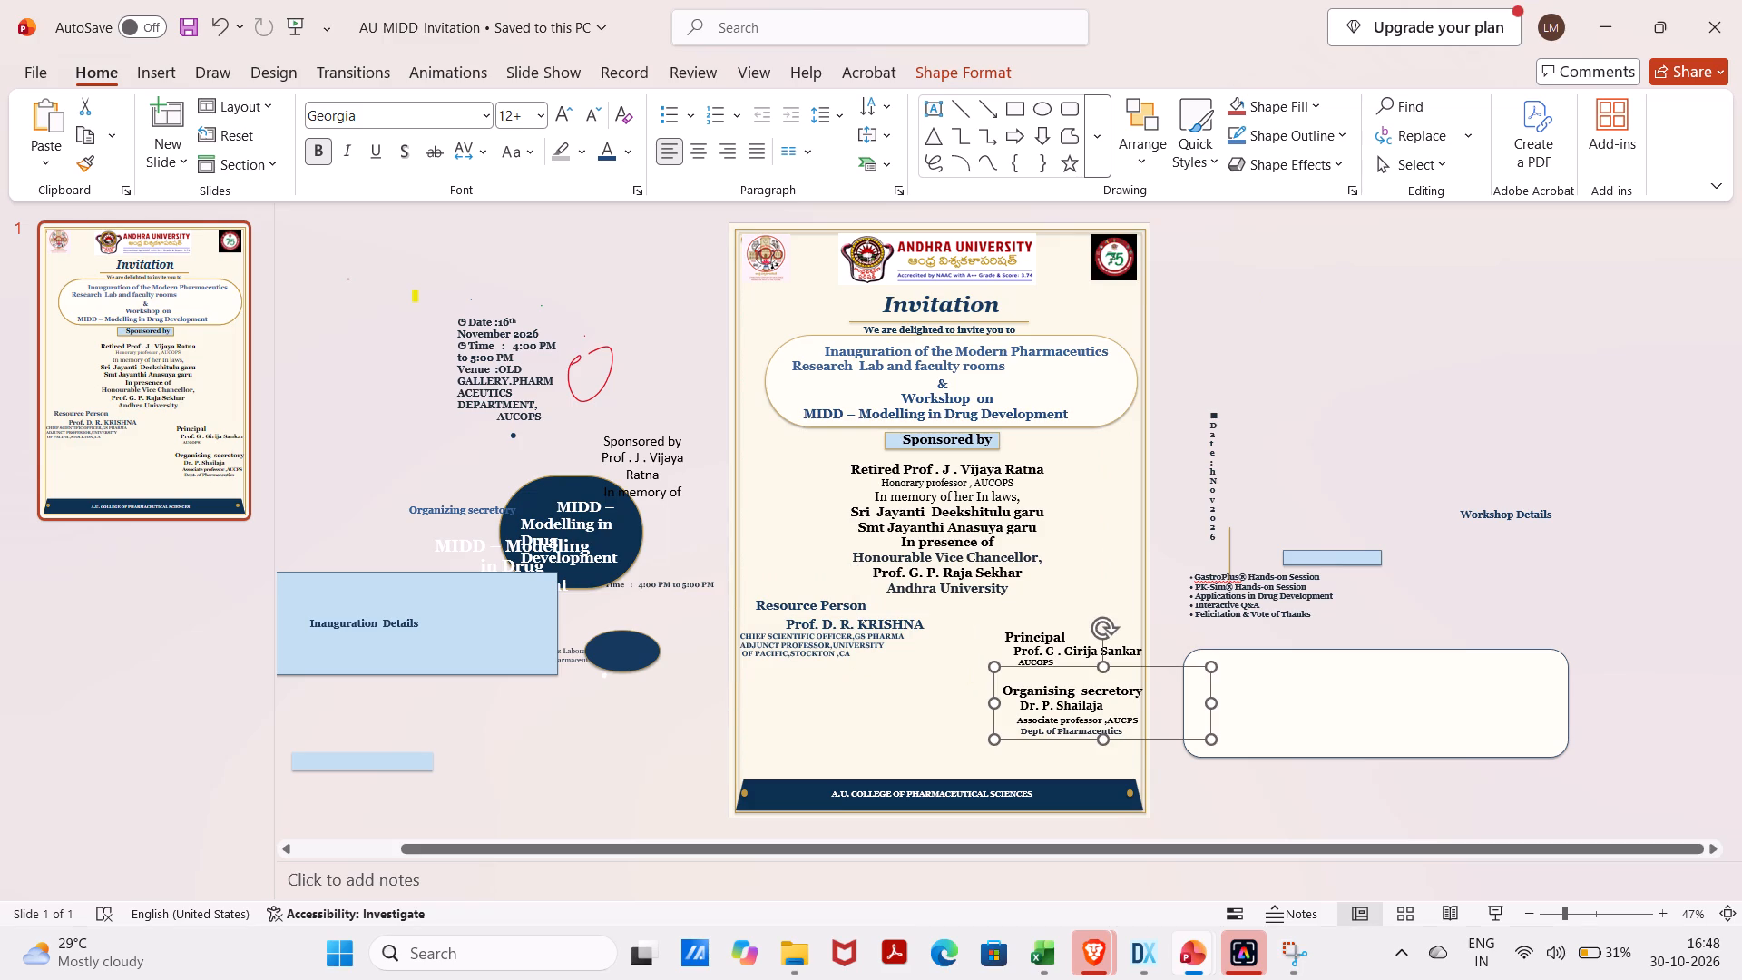
{"action": "left_click", "coordinate": [1040, 638]}
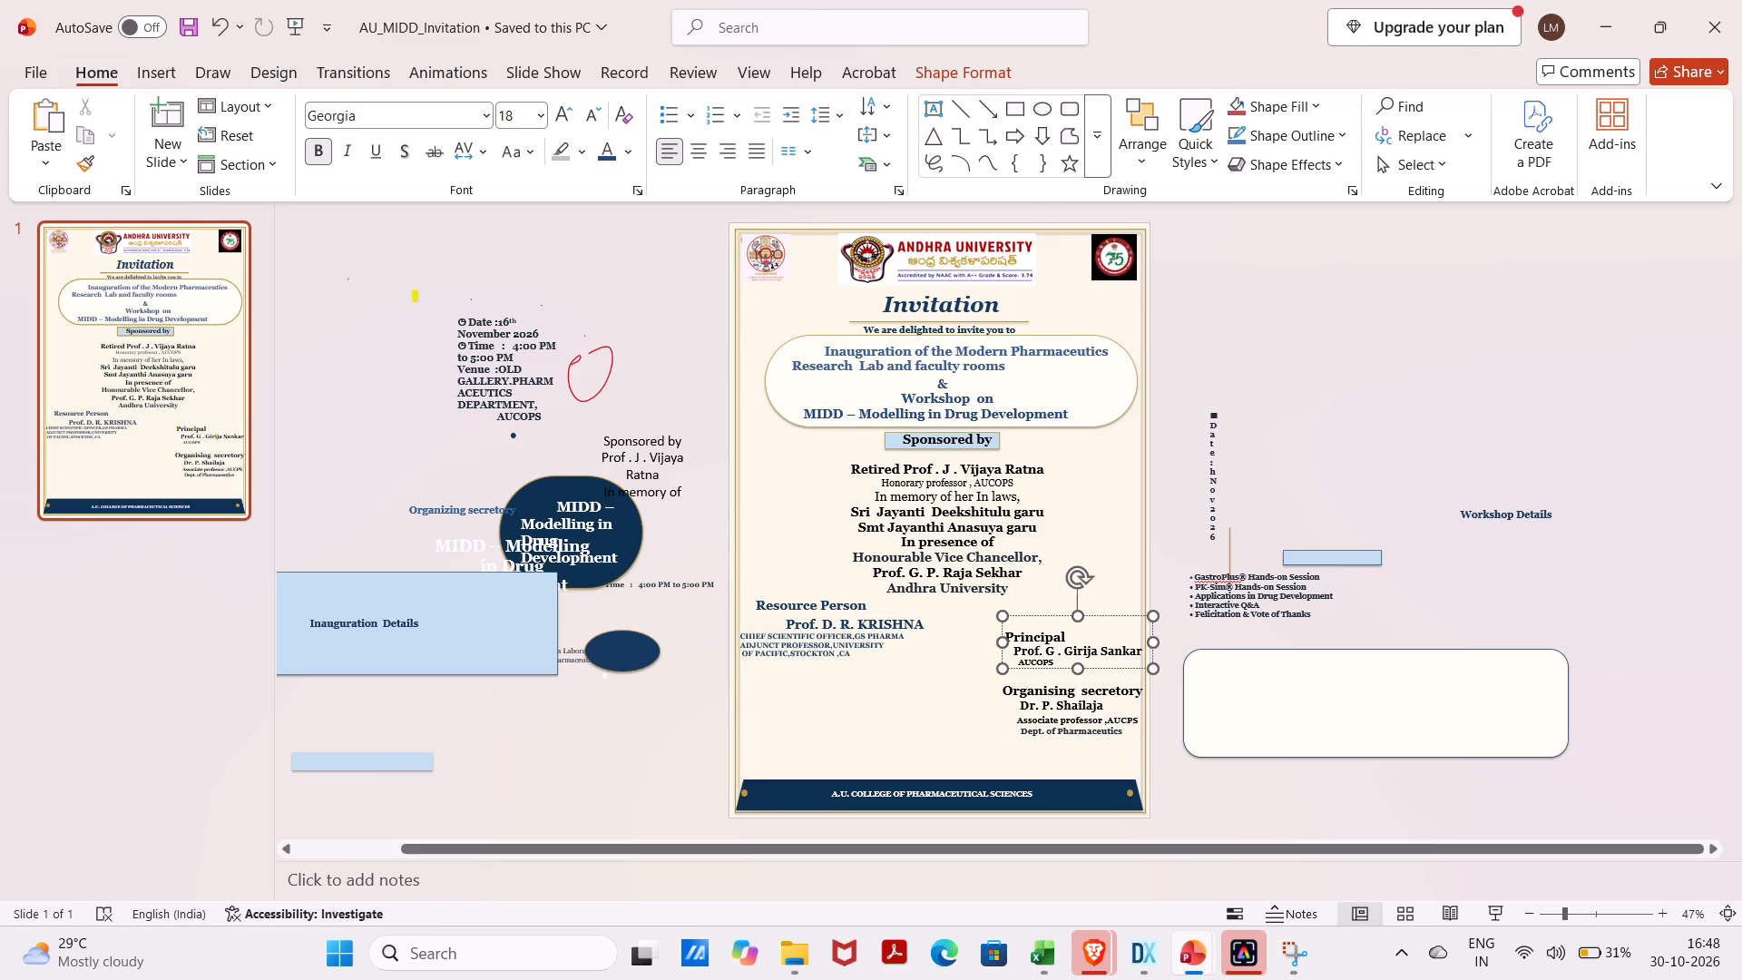
{"action": "left_click_drag", "start_coordinate": [1000, 621], "coordinate": [994, 574]}
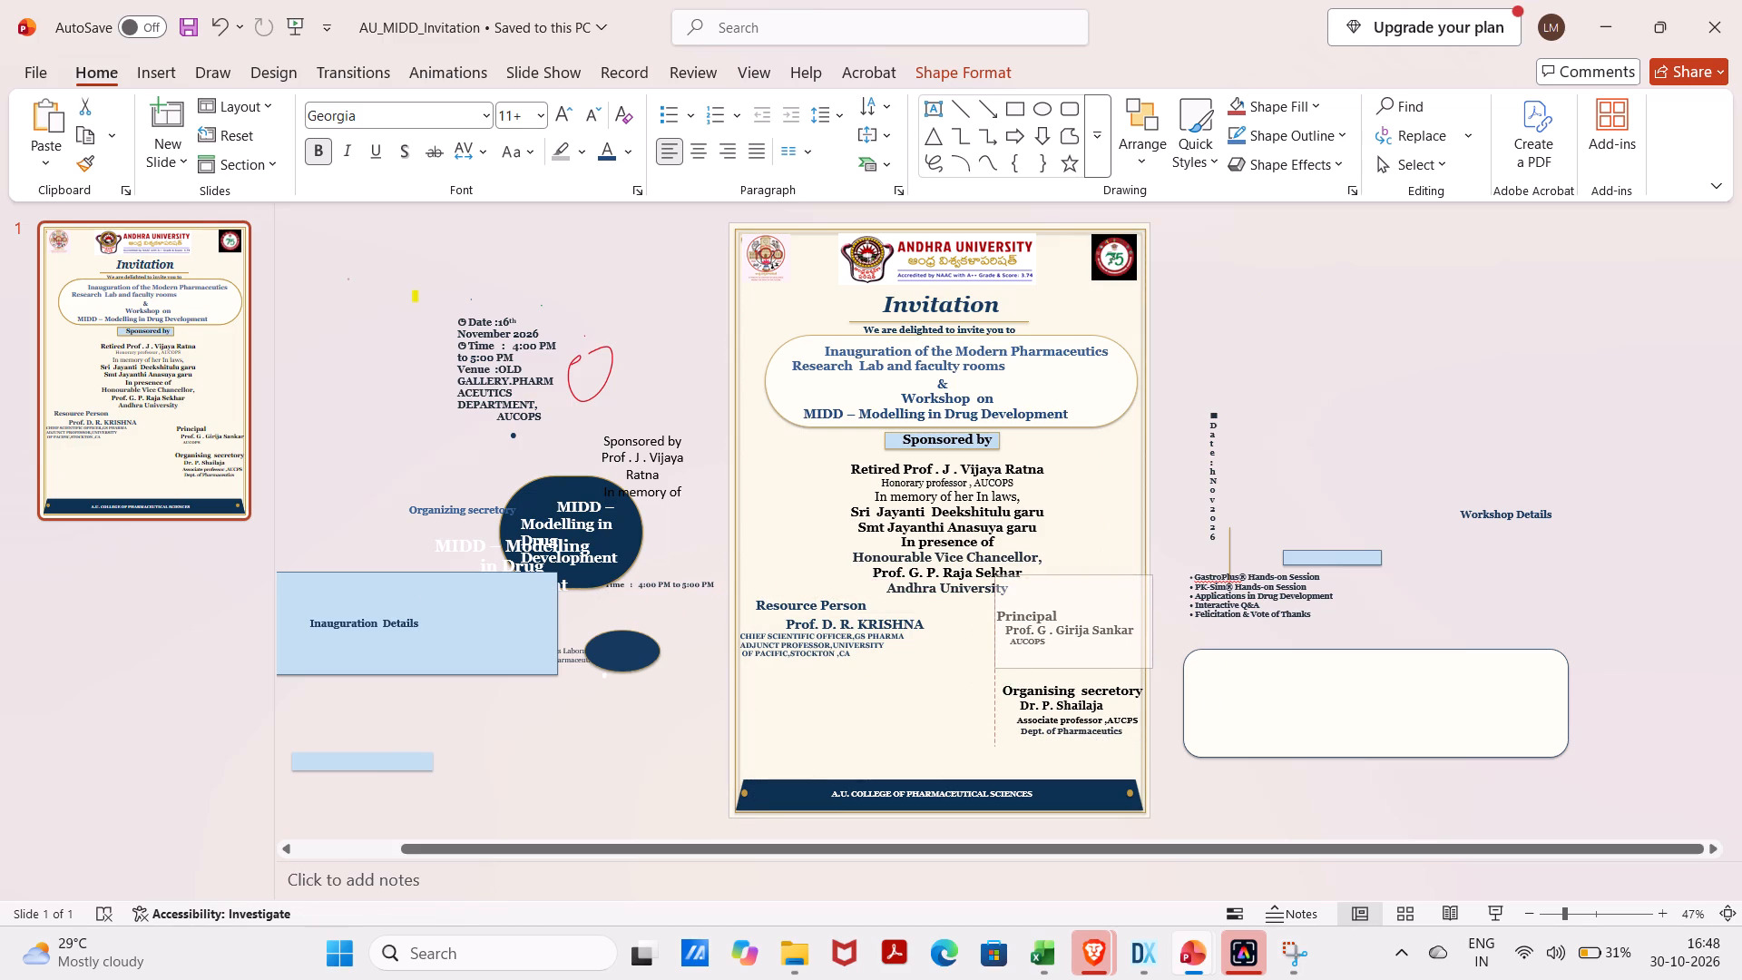
{"action": "left_click_drag", "start_coordinate": [994, 574], "coordinate": [995, 573]}
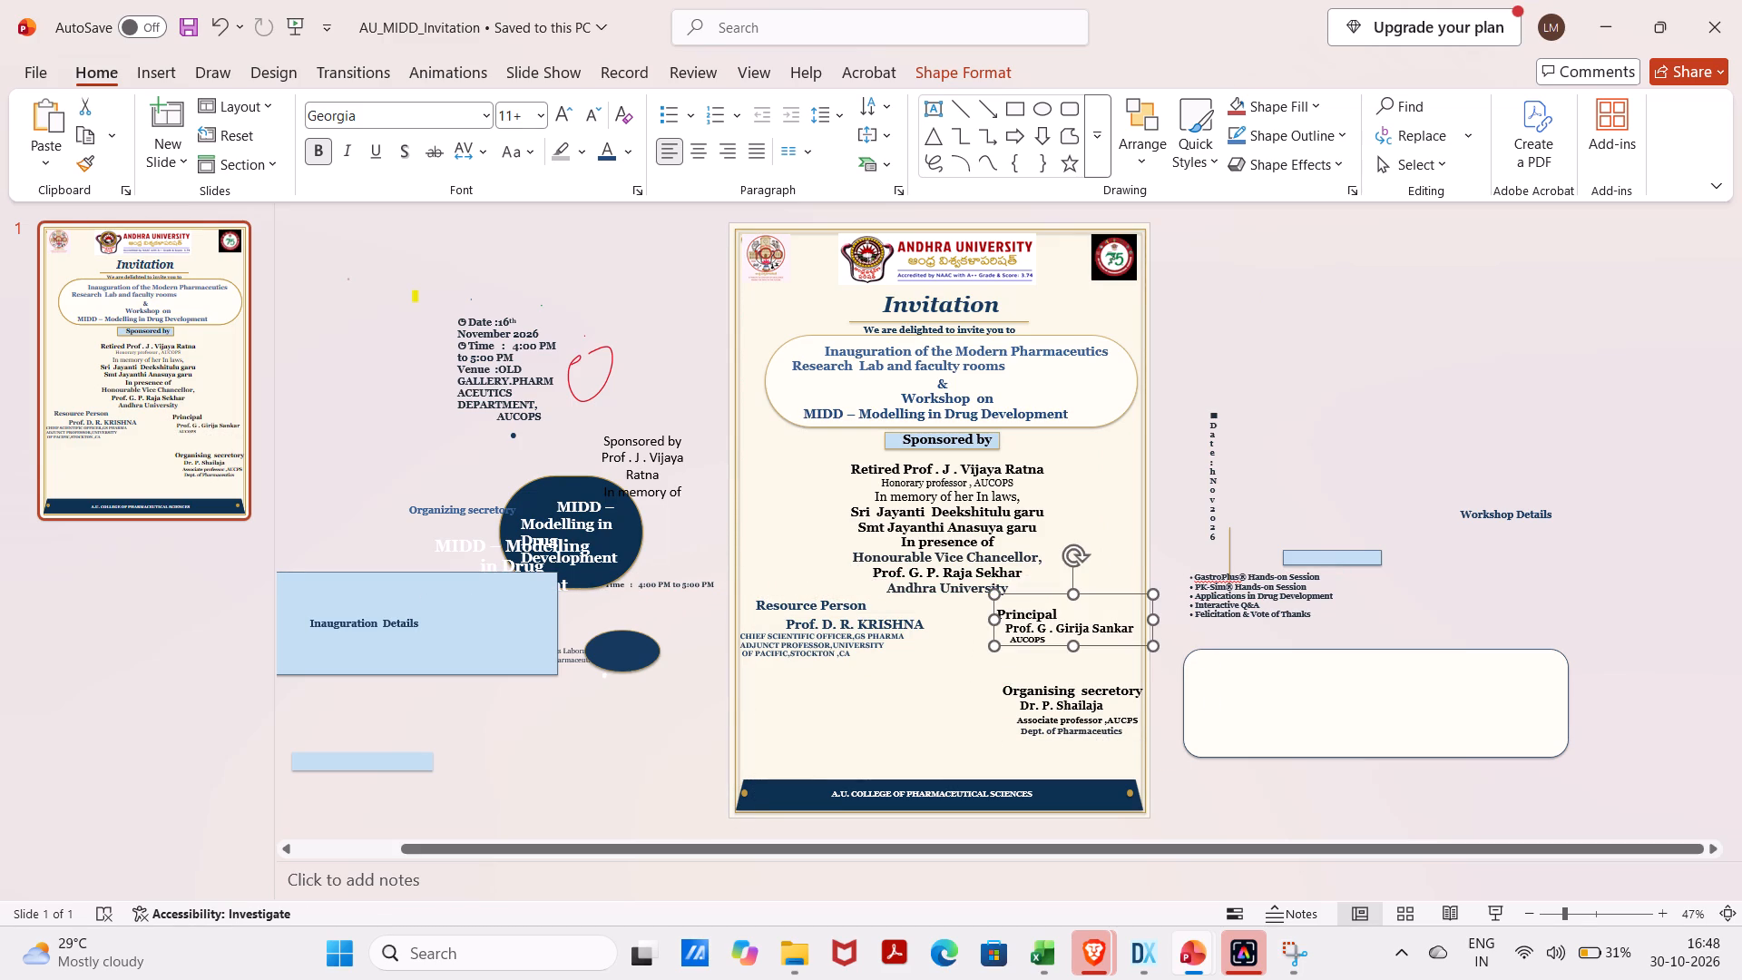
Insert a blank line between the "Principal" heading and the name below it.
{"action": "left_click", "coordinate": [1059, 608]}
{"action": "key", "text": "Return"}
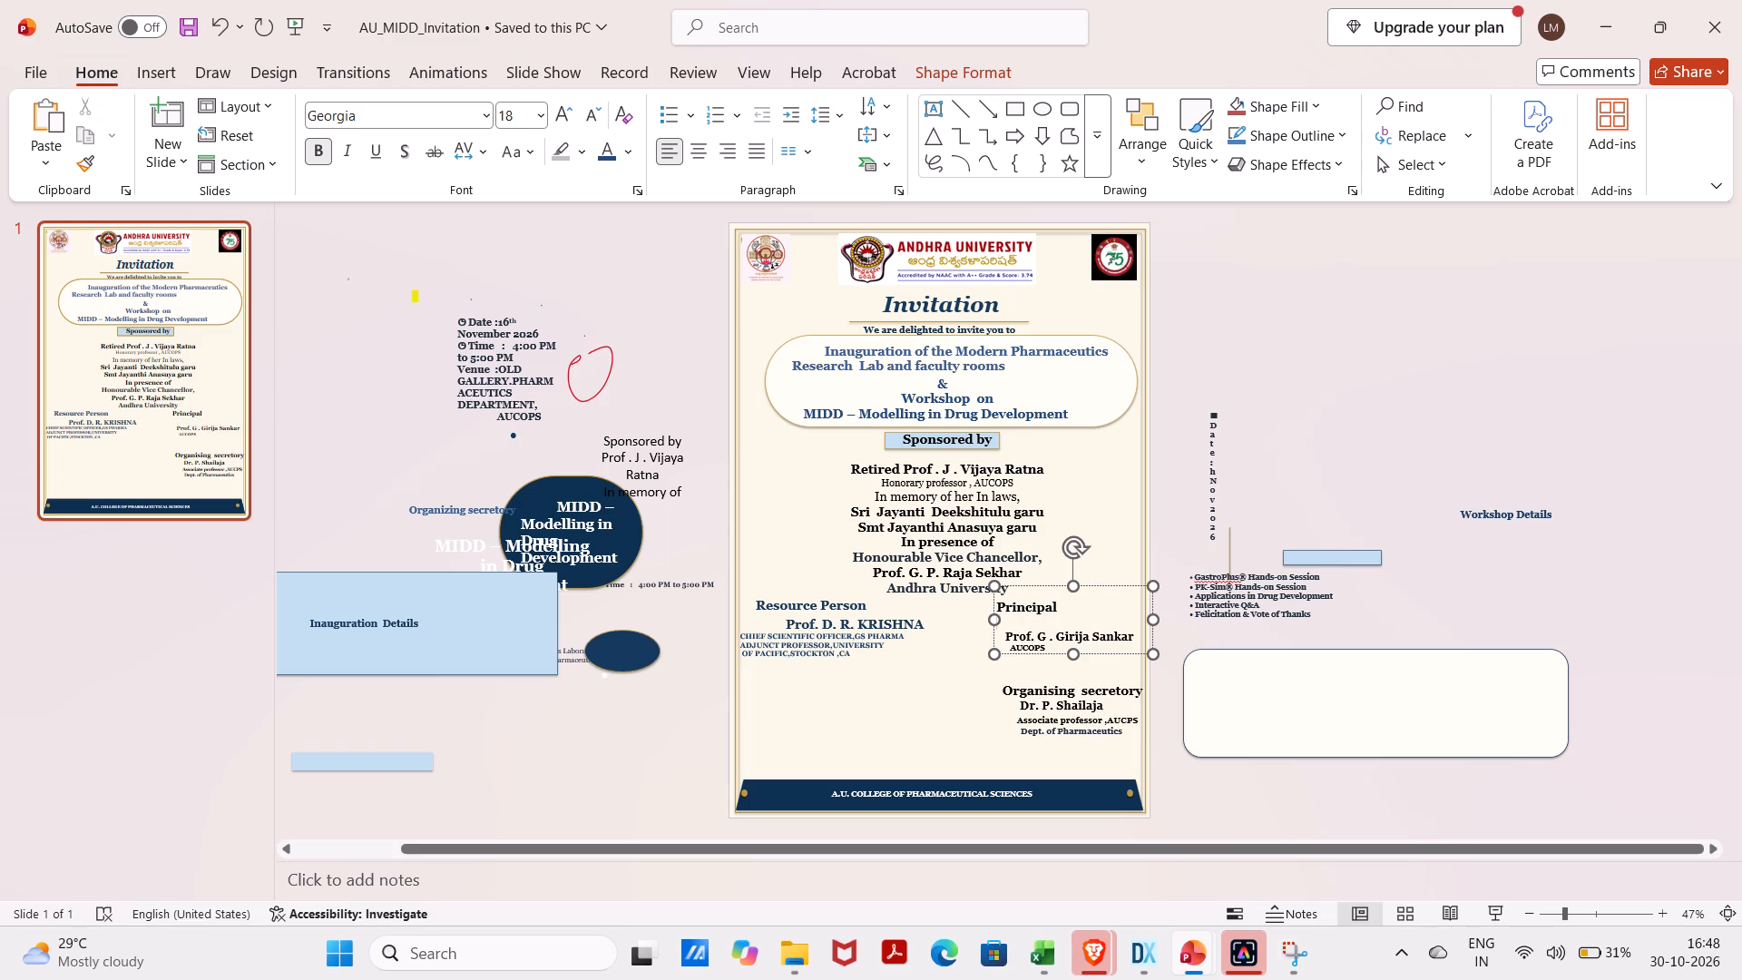
Nudge the "Principal" block slightly right and set the font size of the principal's name to 18.
{"action": "left_click", "coordinate": [856, 603]}
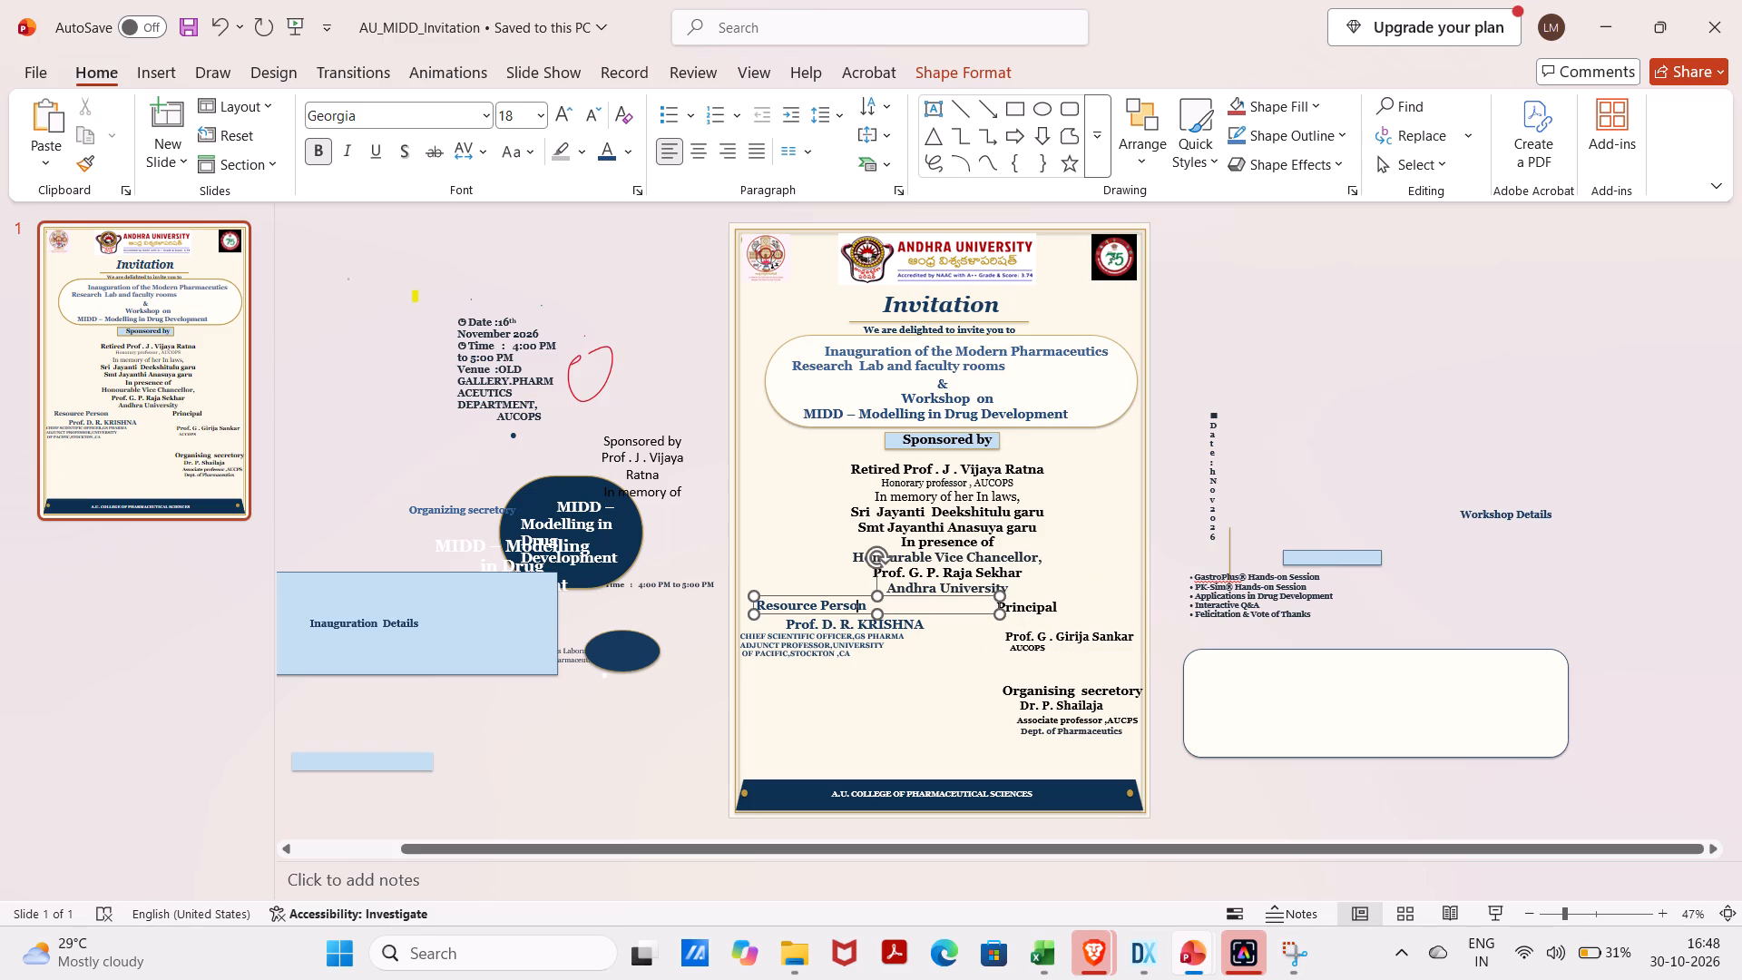
{"action": "left_click", "coordinate": [1043, 601]}
{"action": "left_click", "coordinate": [1043, 601]}
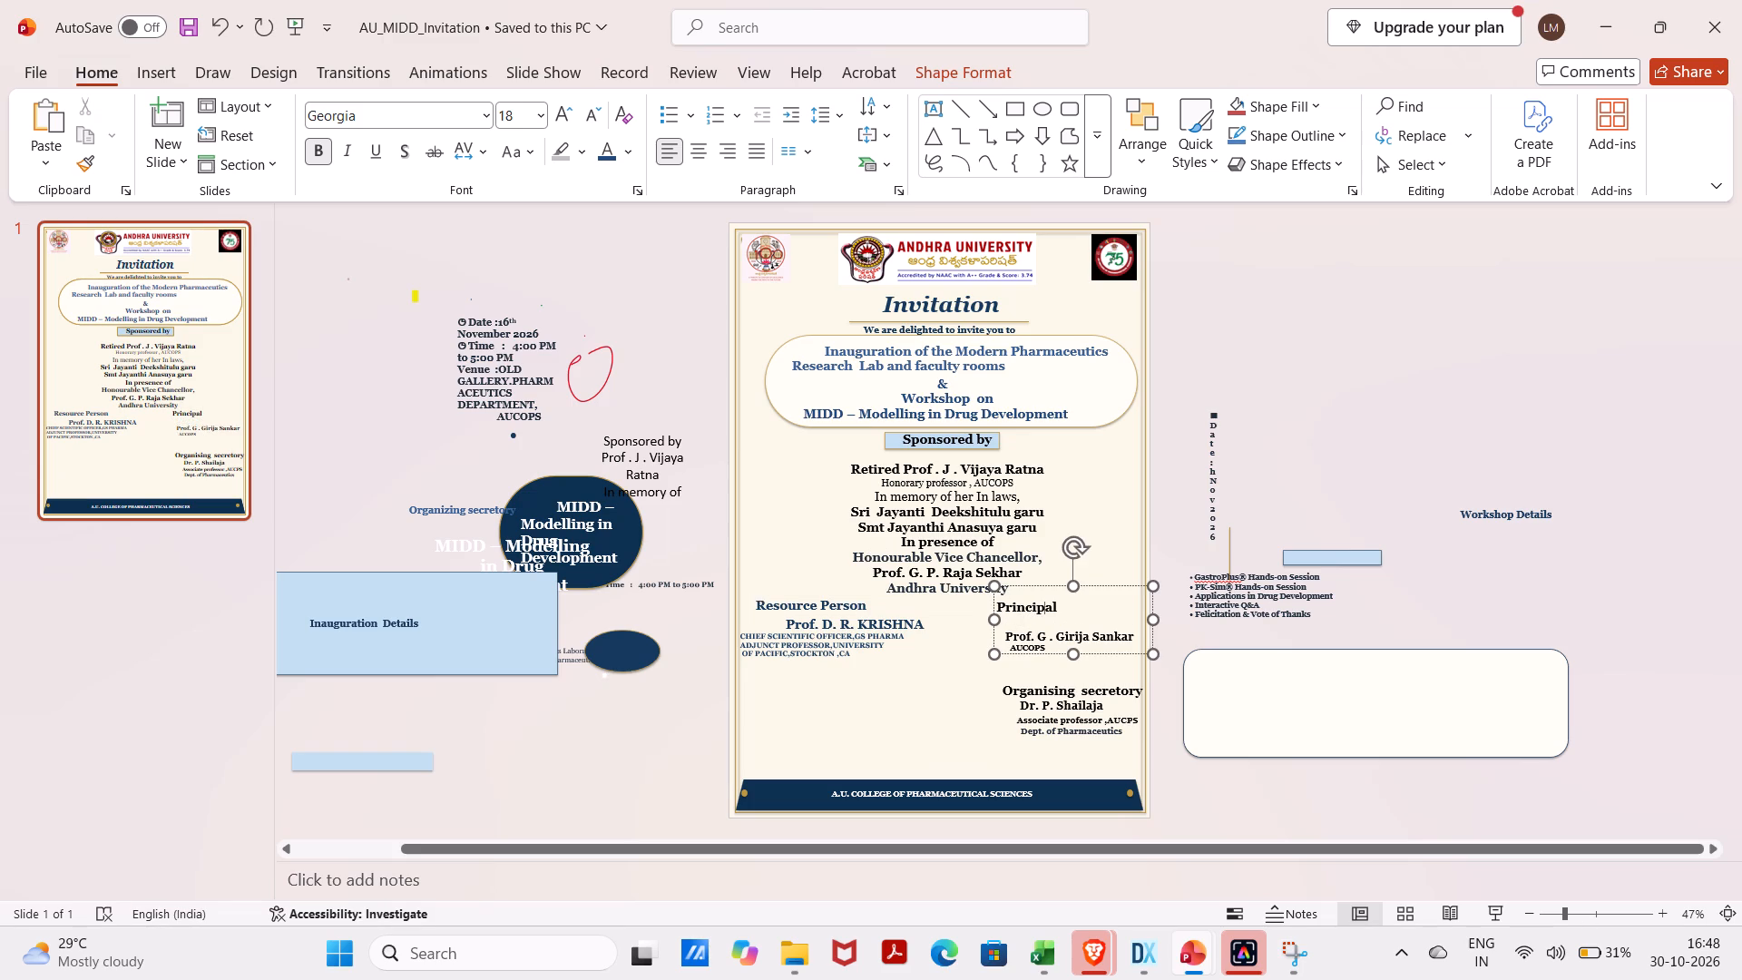
{"action": "left_click", "coordinate": [915, 622]}
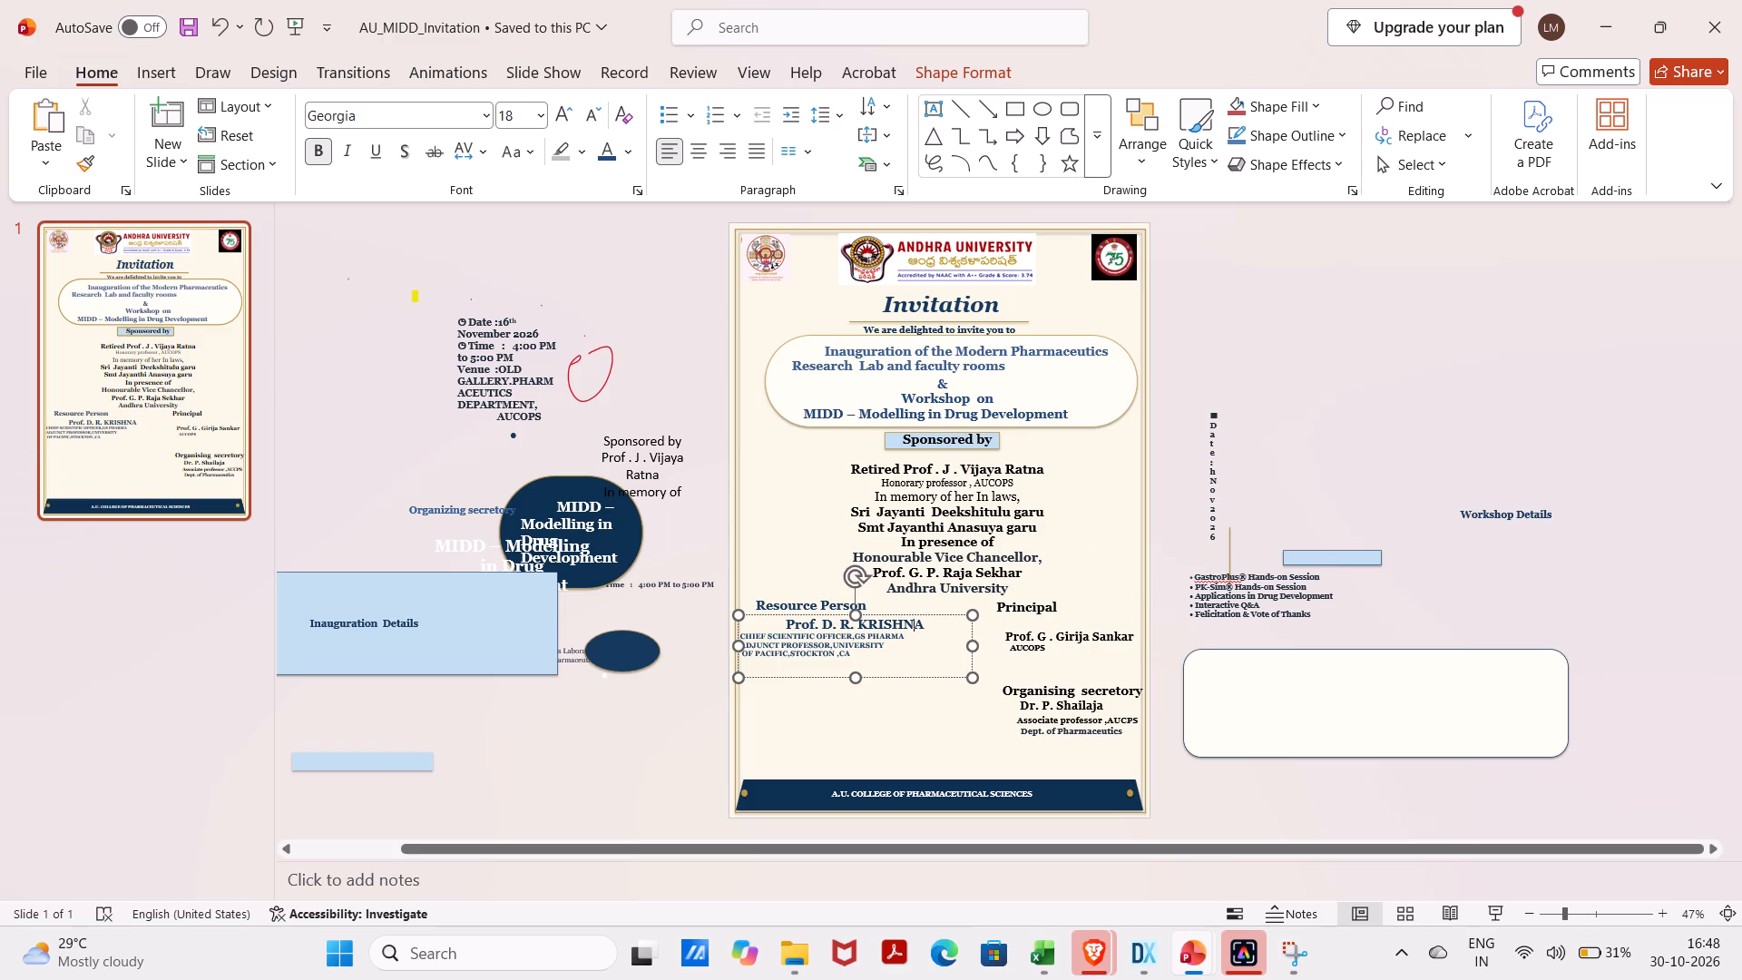
{"action": "left_click", "coordinate": [1134, 636]}
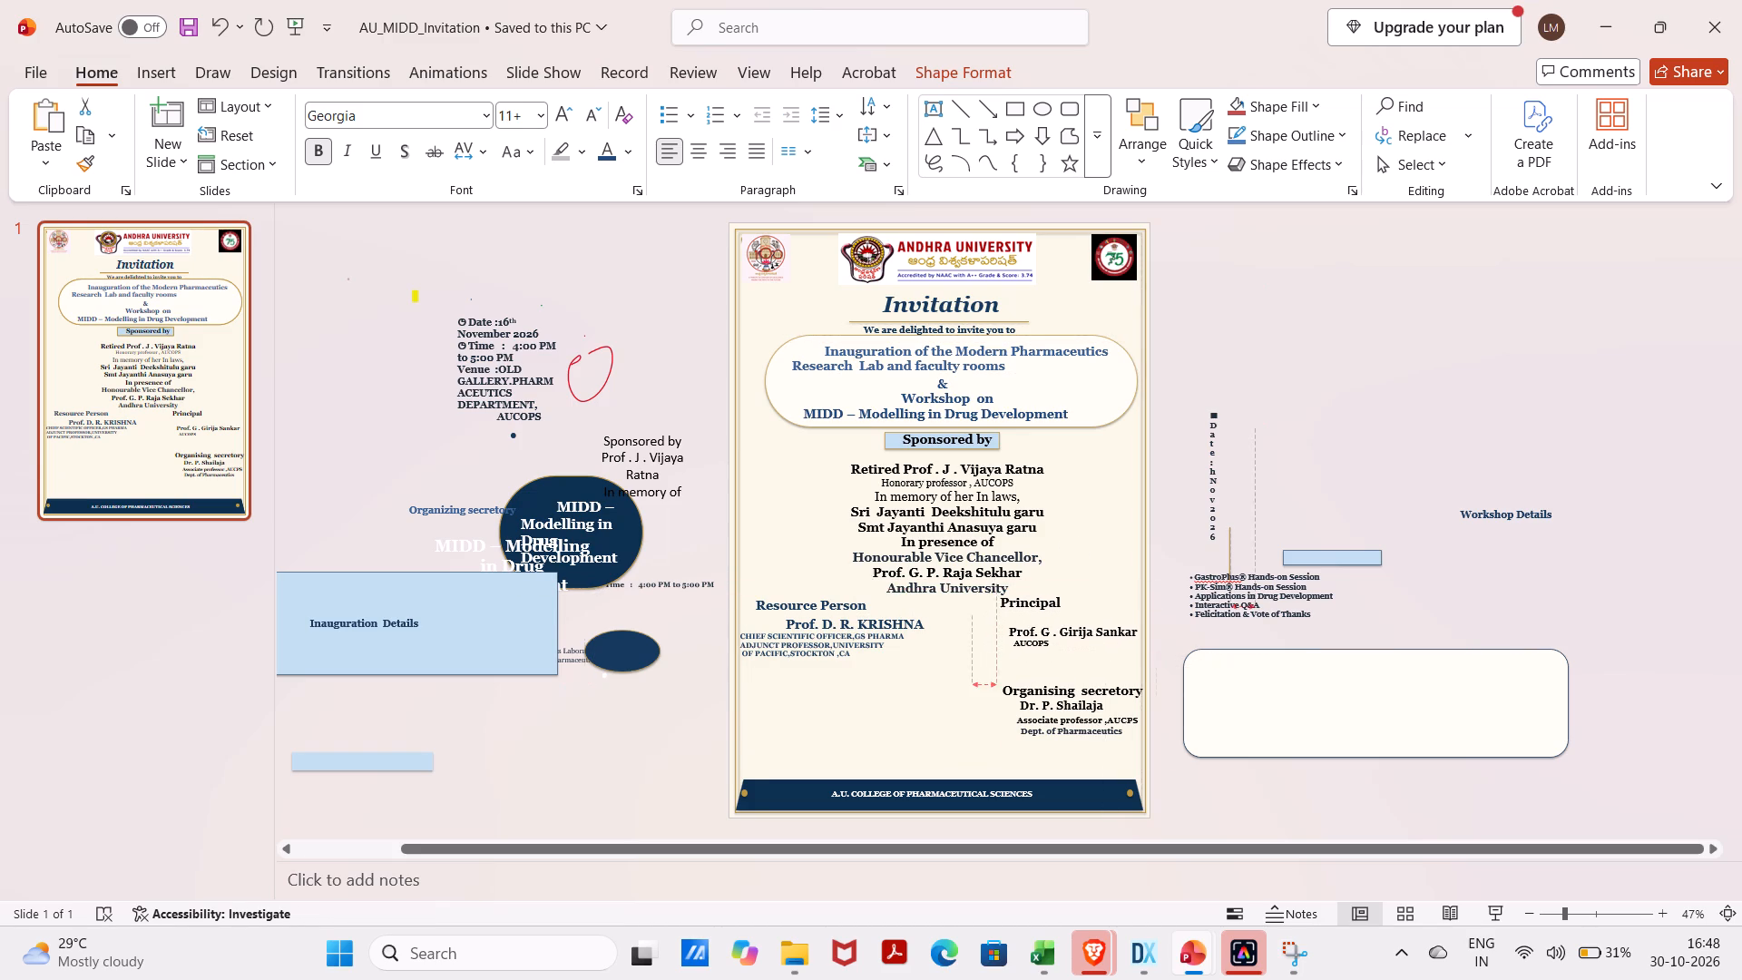
{"action": "left_click", "coordinate": [1140, 635]}
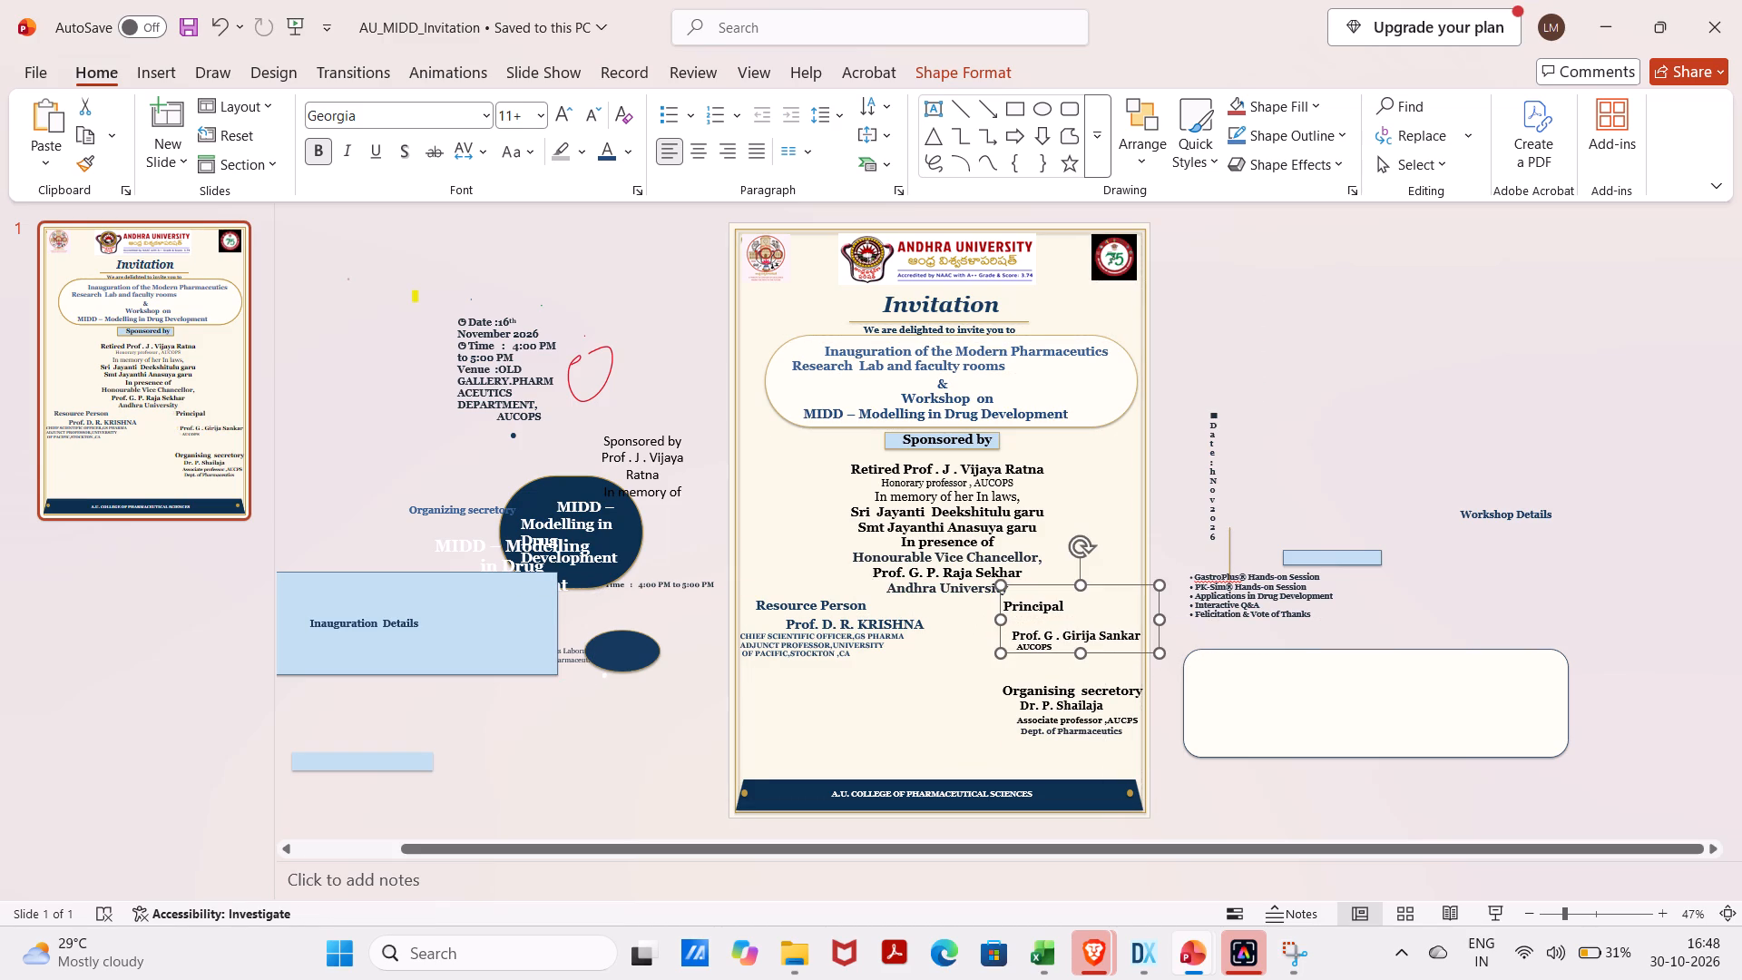
{"action": "left_click_drag", "start_coordinate": [1136, 642], "coordinate": [1016, 636]}
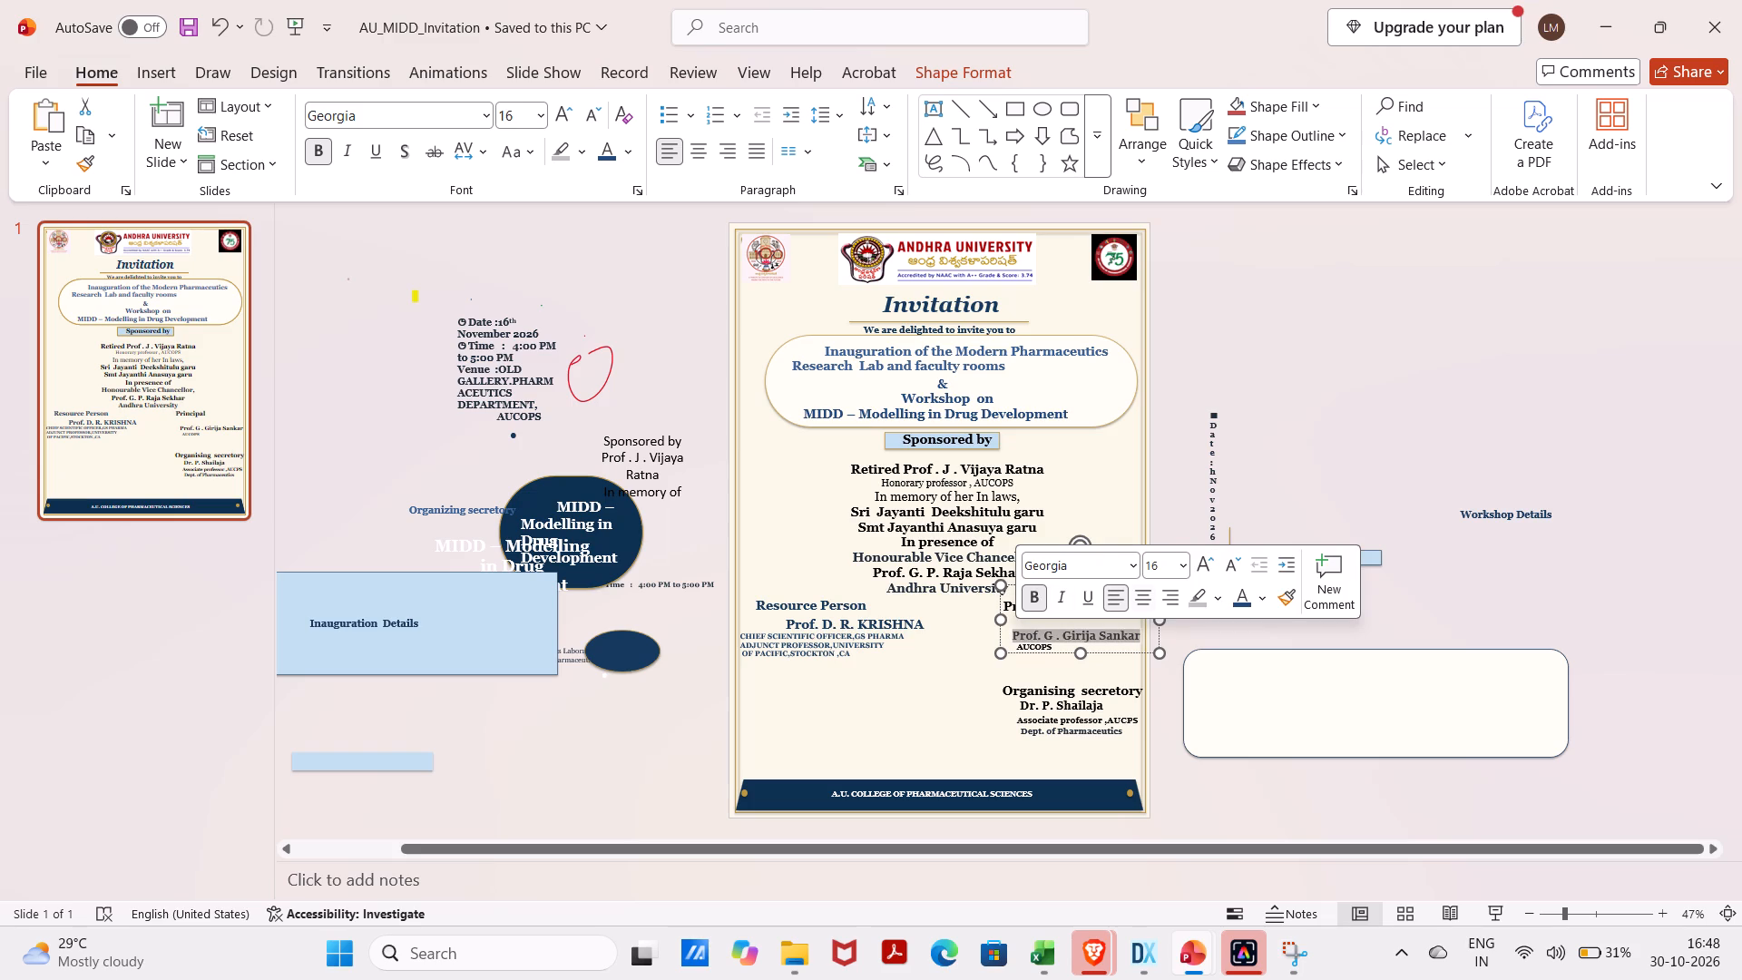
{"action": "left_click", "coordinate": [1180, 572]}
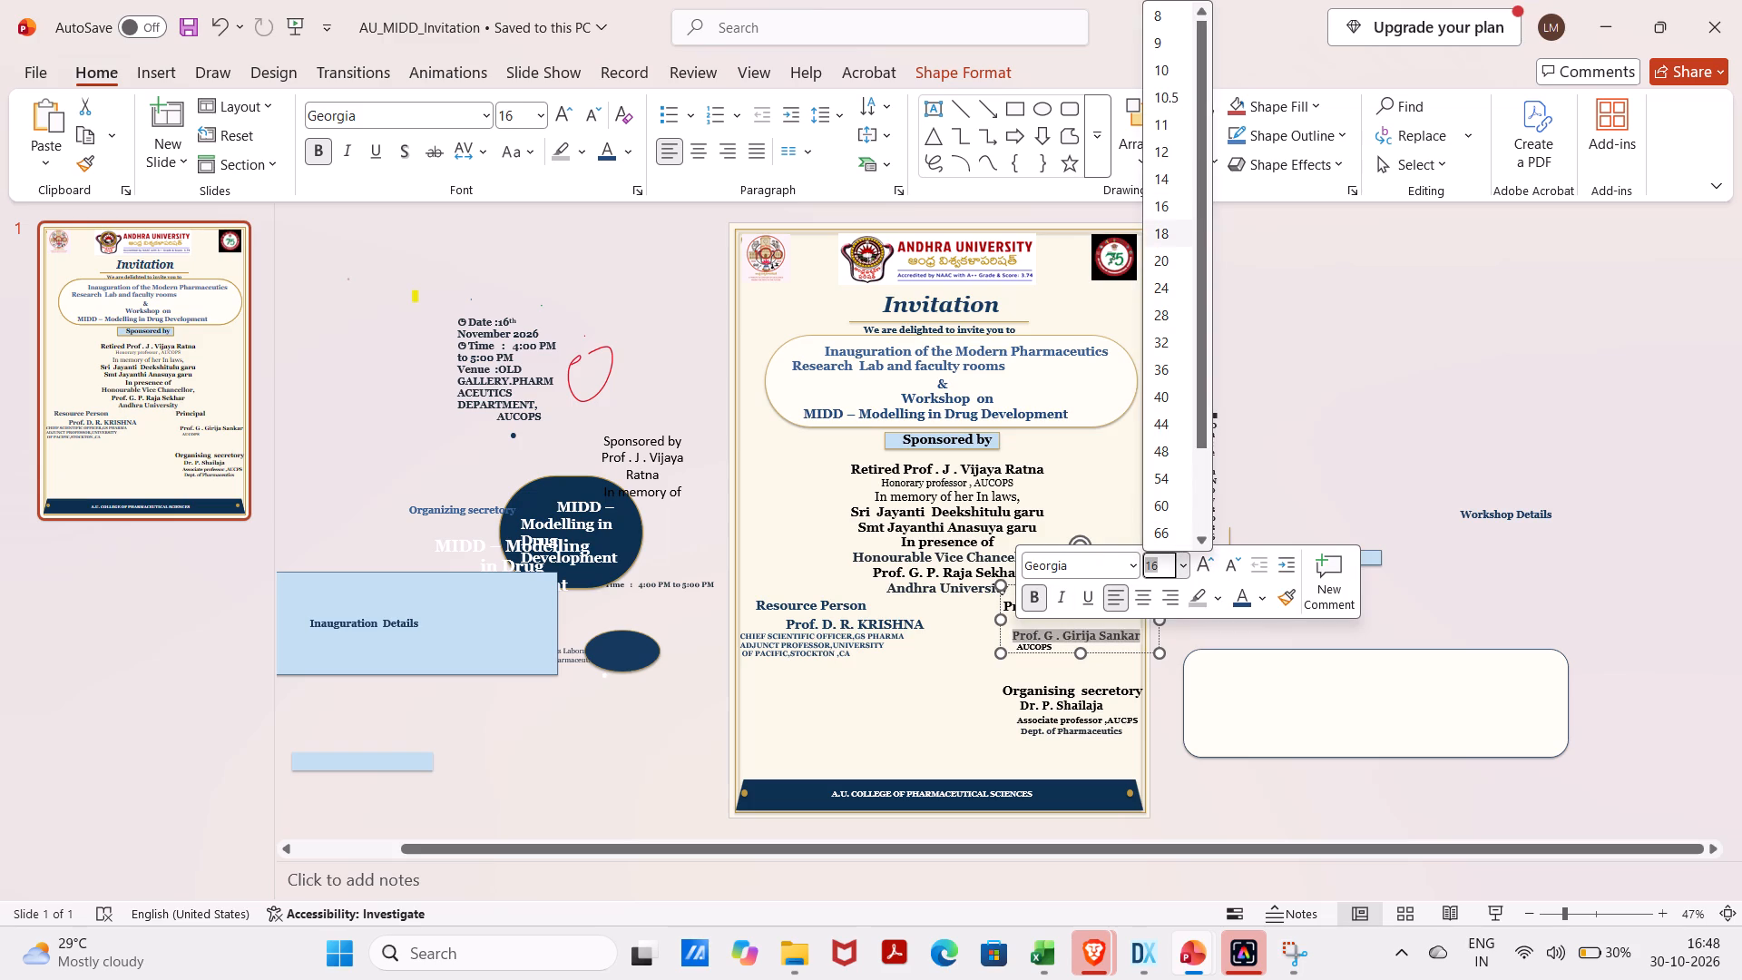
{"action": "left_click", "coordinate": [1168, 236]}
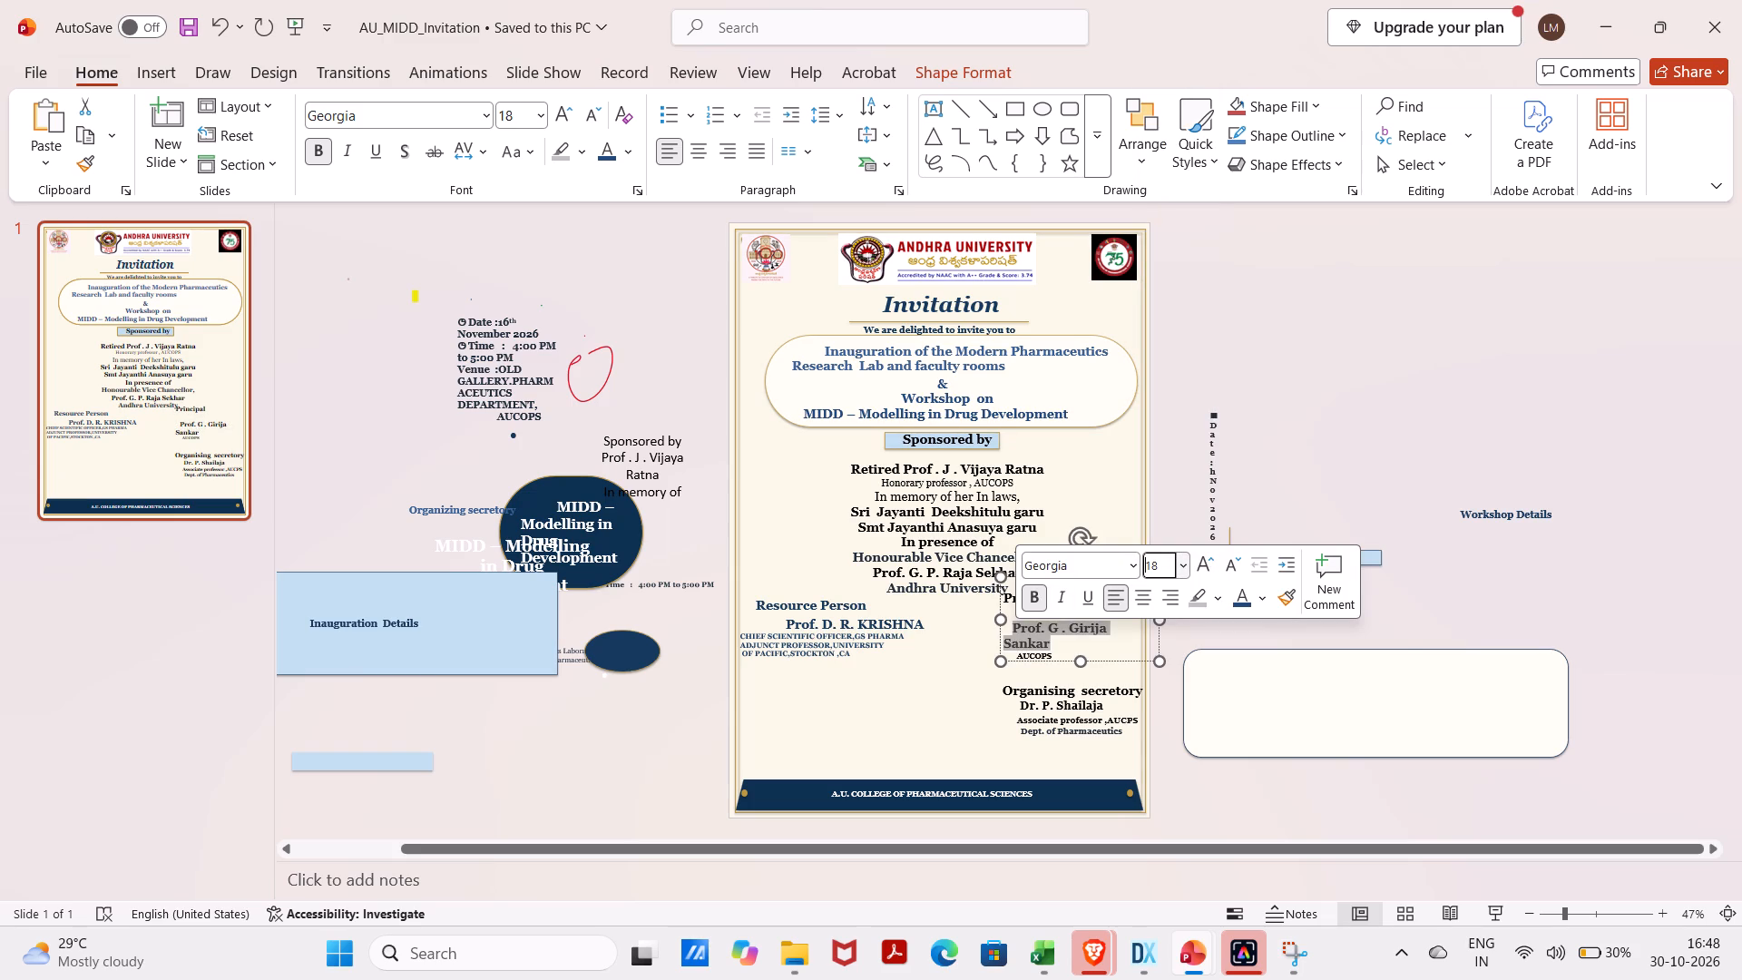
{"action": "left_click", "coordinate": [964, 652]}
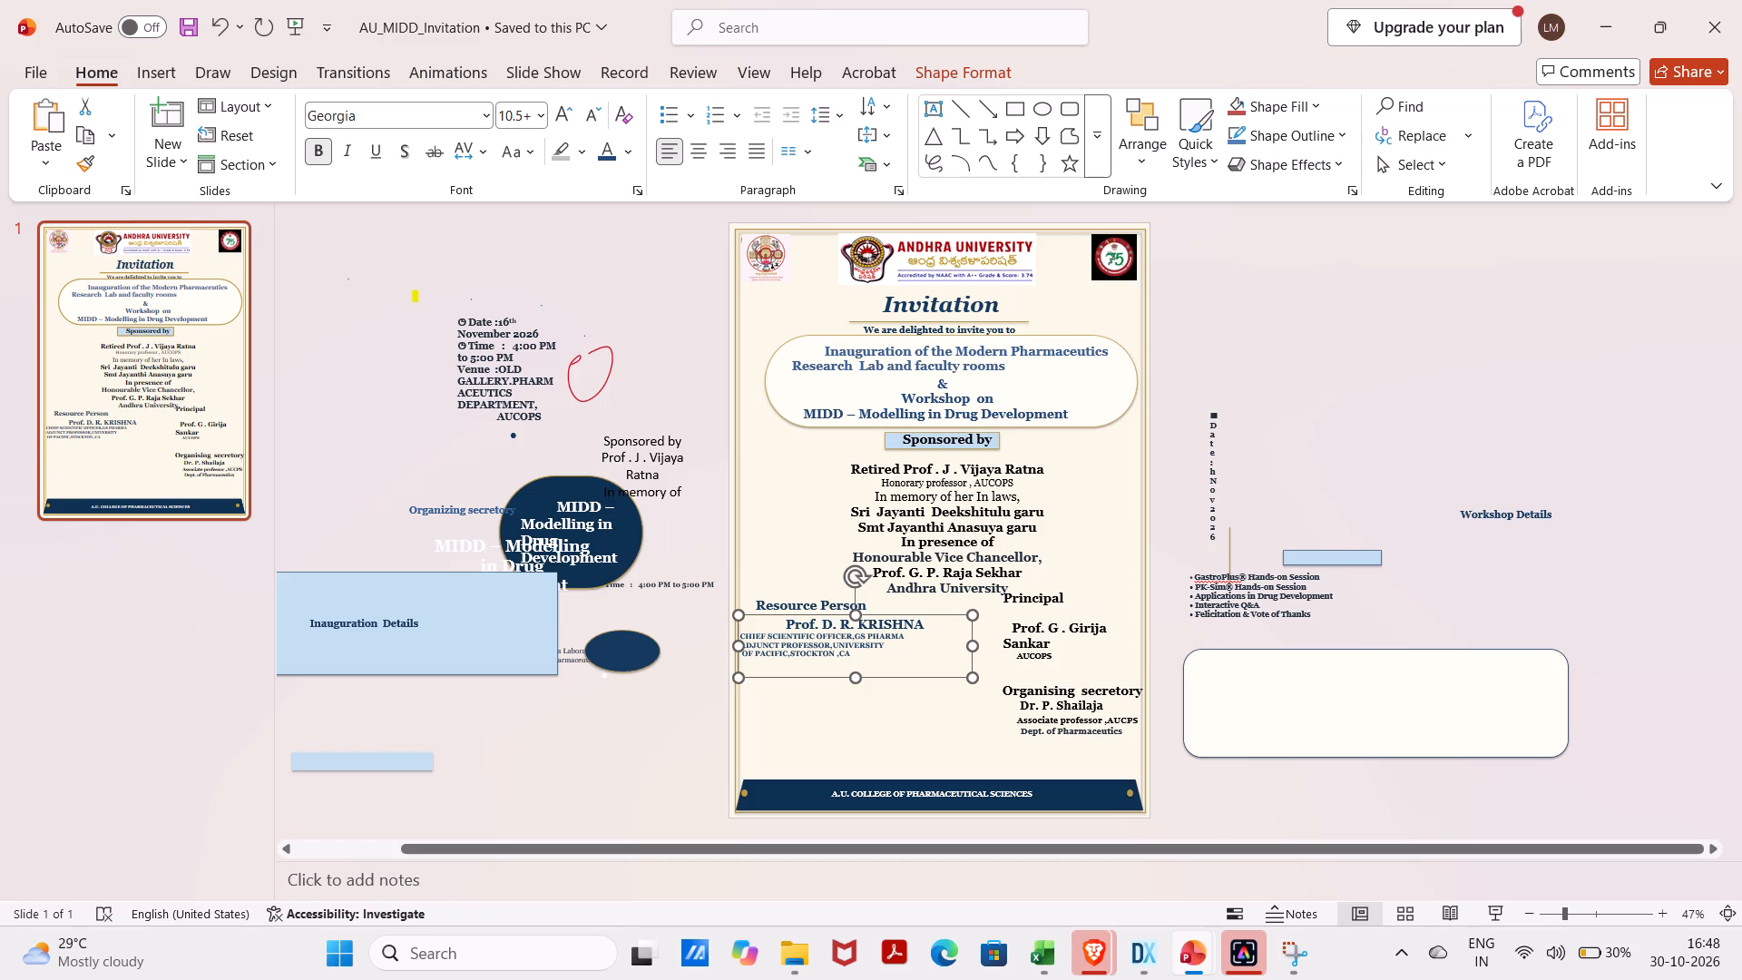
Widen the "Principal" text box on both sides so the principal's name fits on one line.
{"action": "left_click", "coordinate": [1106, 640]}
{"action": "left_click_drag", "start_coordinate": [1163, 618], "coordinate": [1178, 614]}
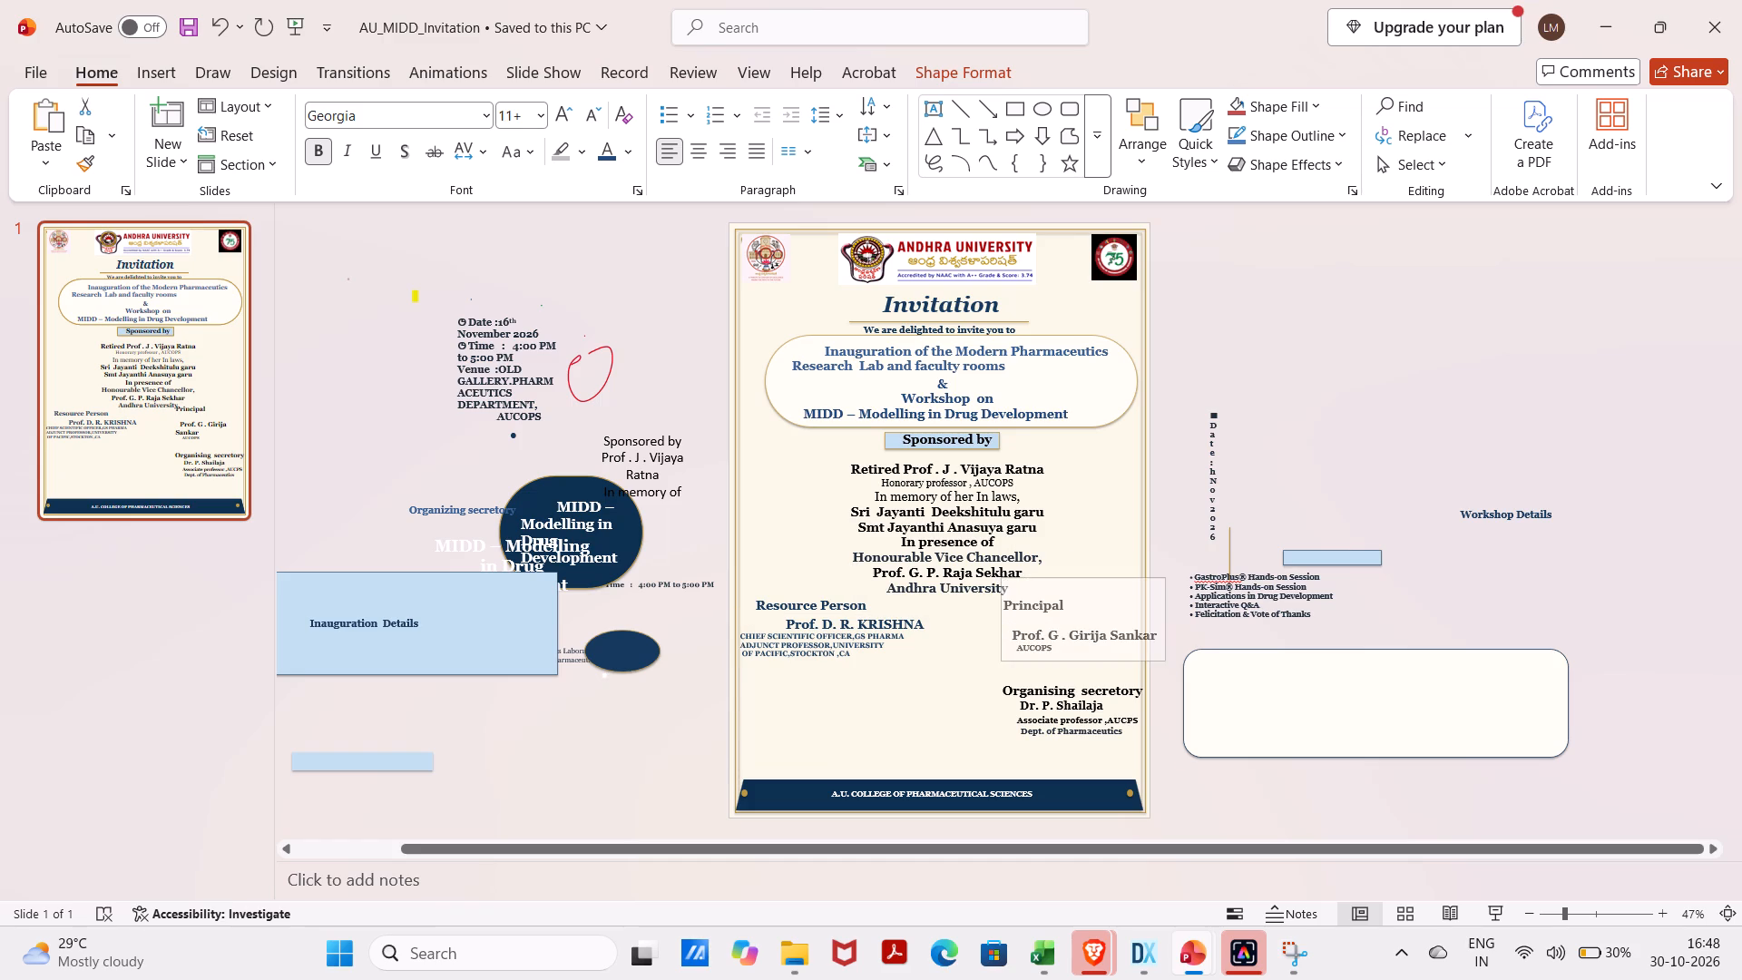
{"action": "left_click_drag", "start_coordinate": [1178, 614], "coordinate": [1193, 614]}
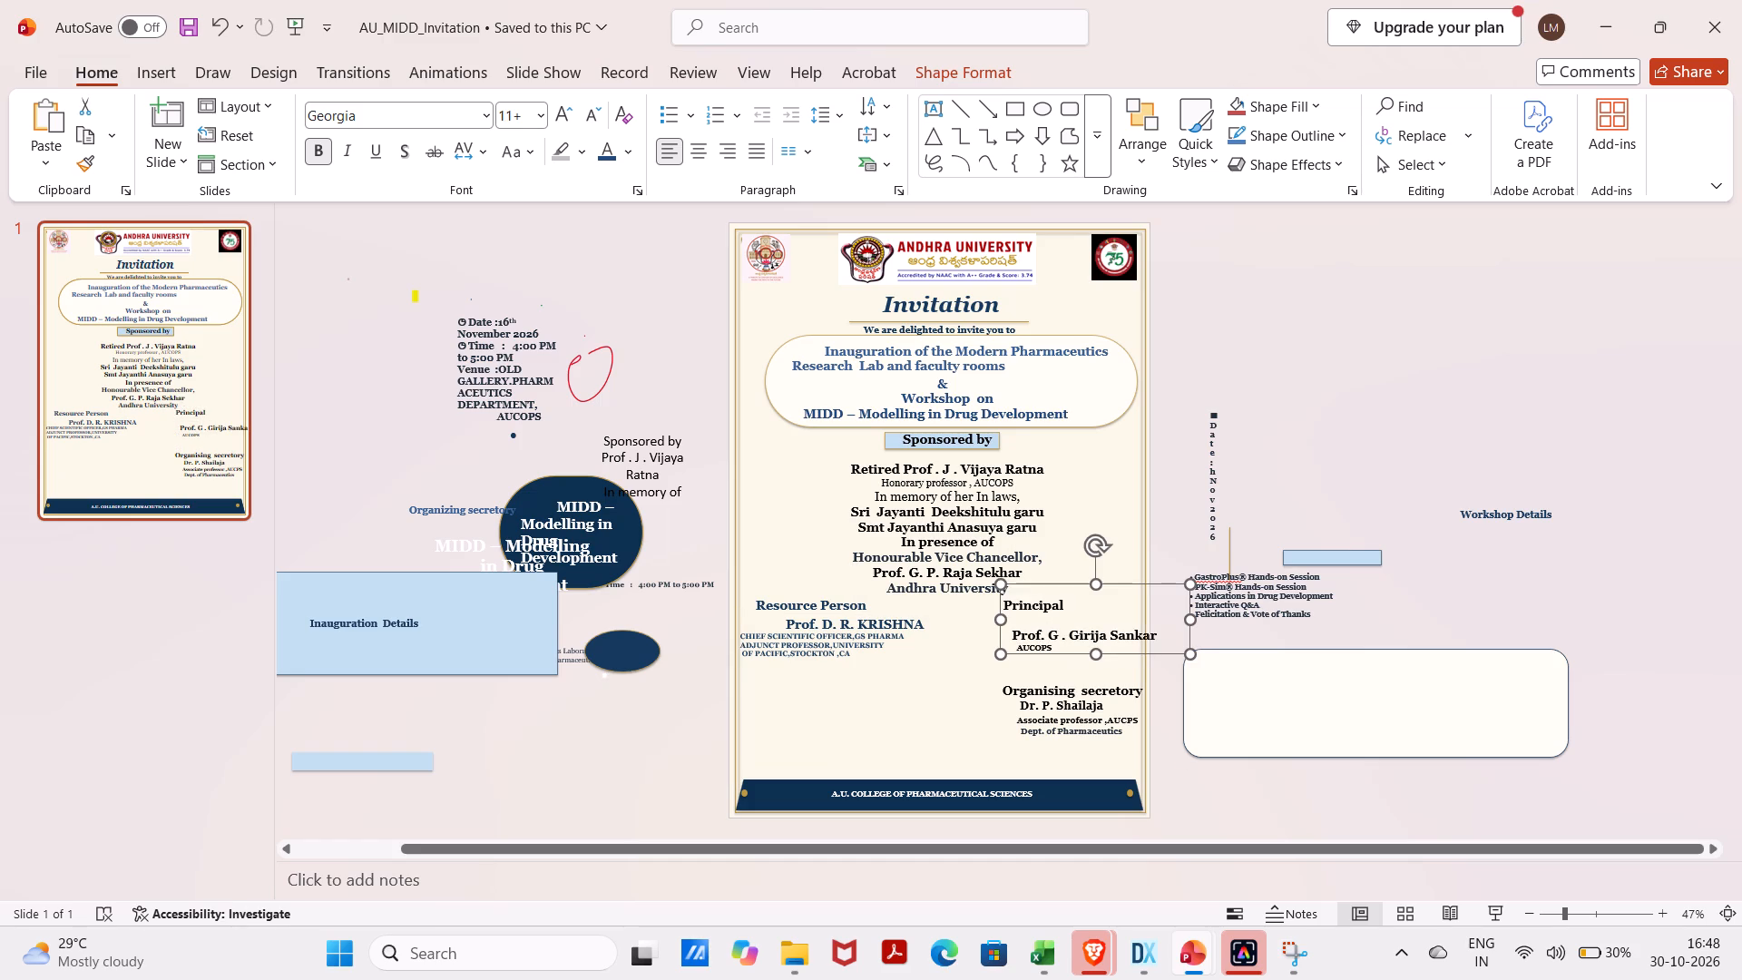
{"action": "left_click_drag", "start_coordinate": [1001, 625], "coordinate": [984, 628]}
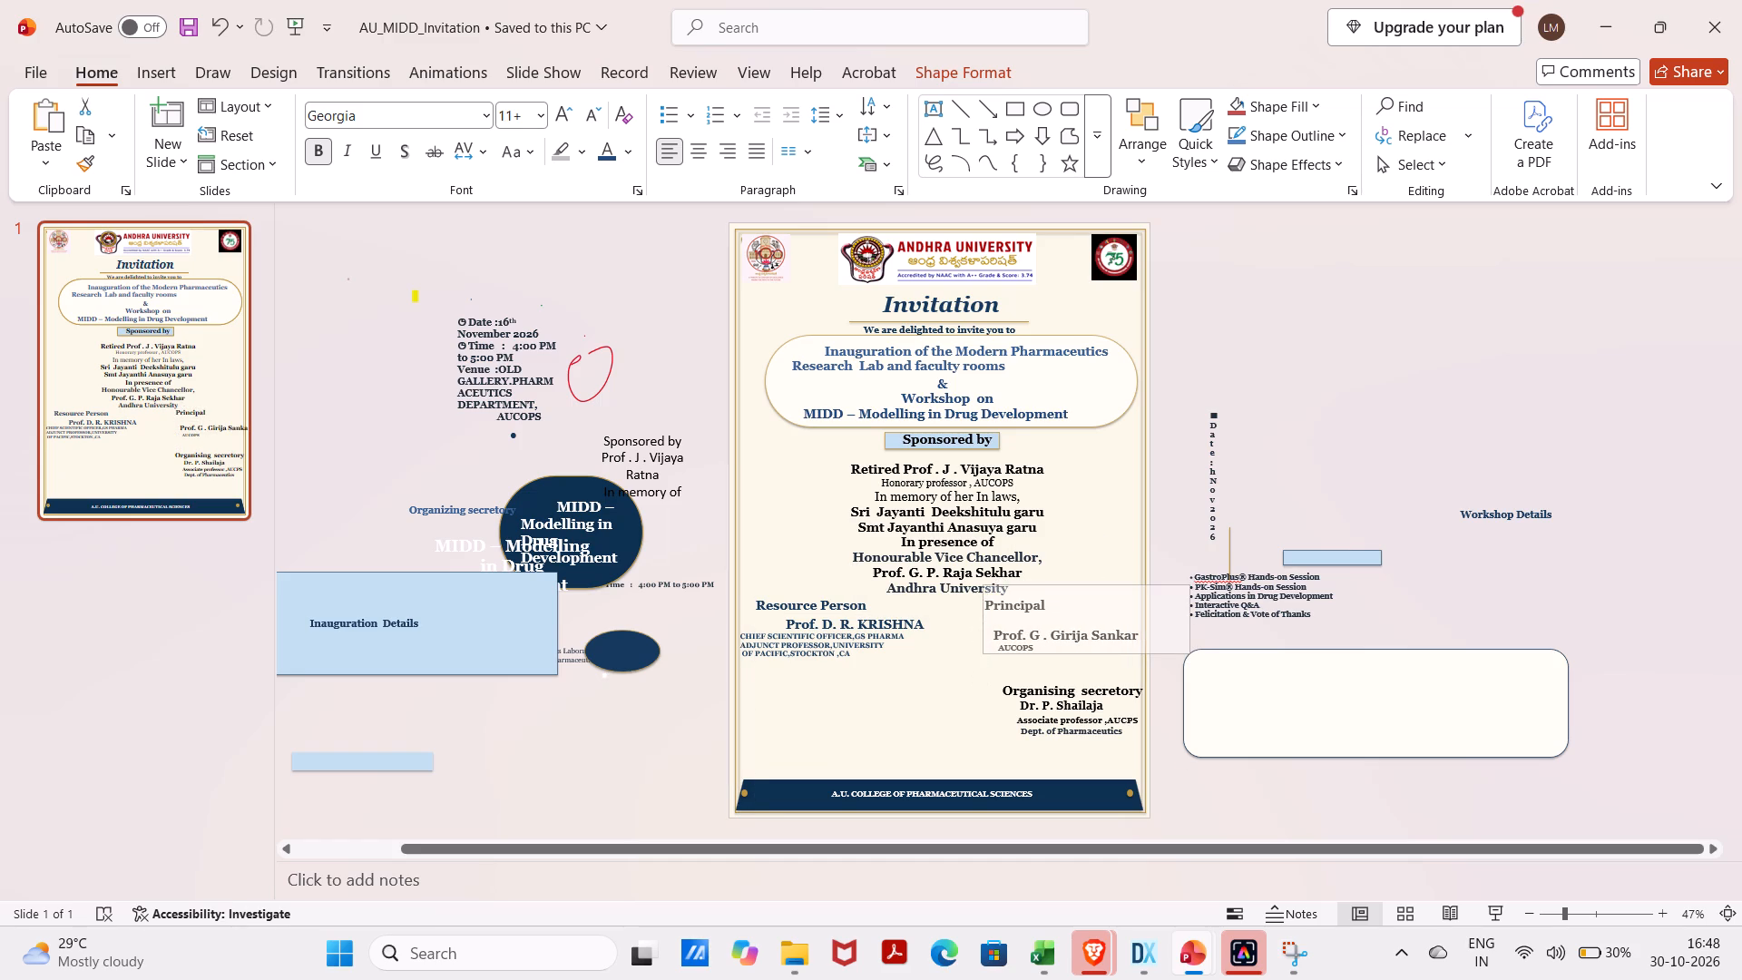
{"action": "left_click_drag", "start_coordinate": [984, 628], "coordinate": [985, 628]}
Remove the blank line and the leading spaces before the principal's name so it sits directly under "Principal".
{"action": "left_click", "coordinate": [996, 638]}
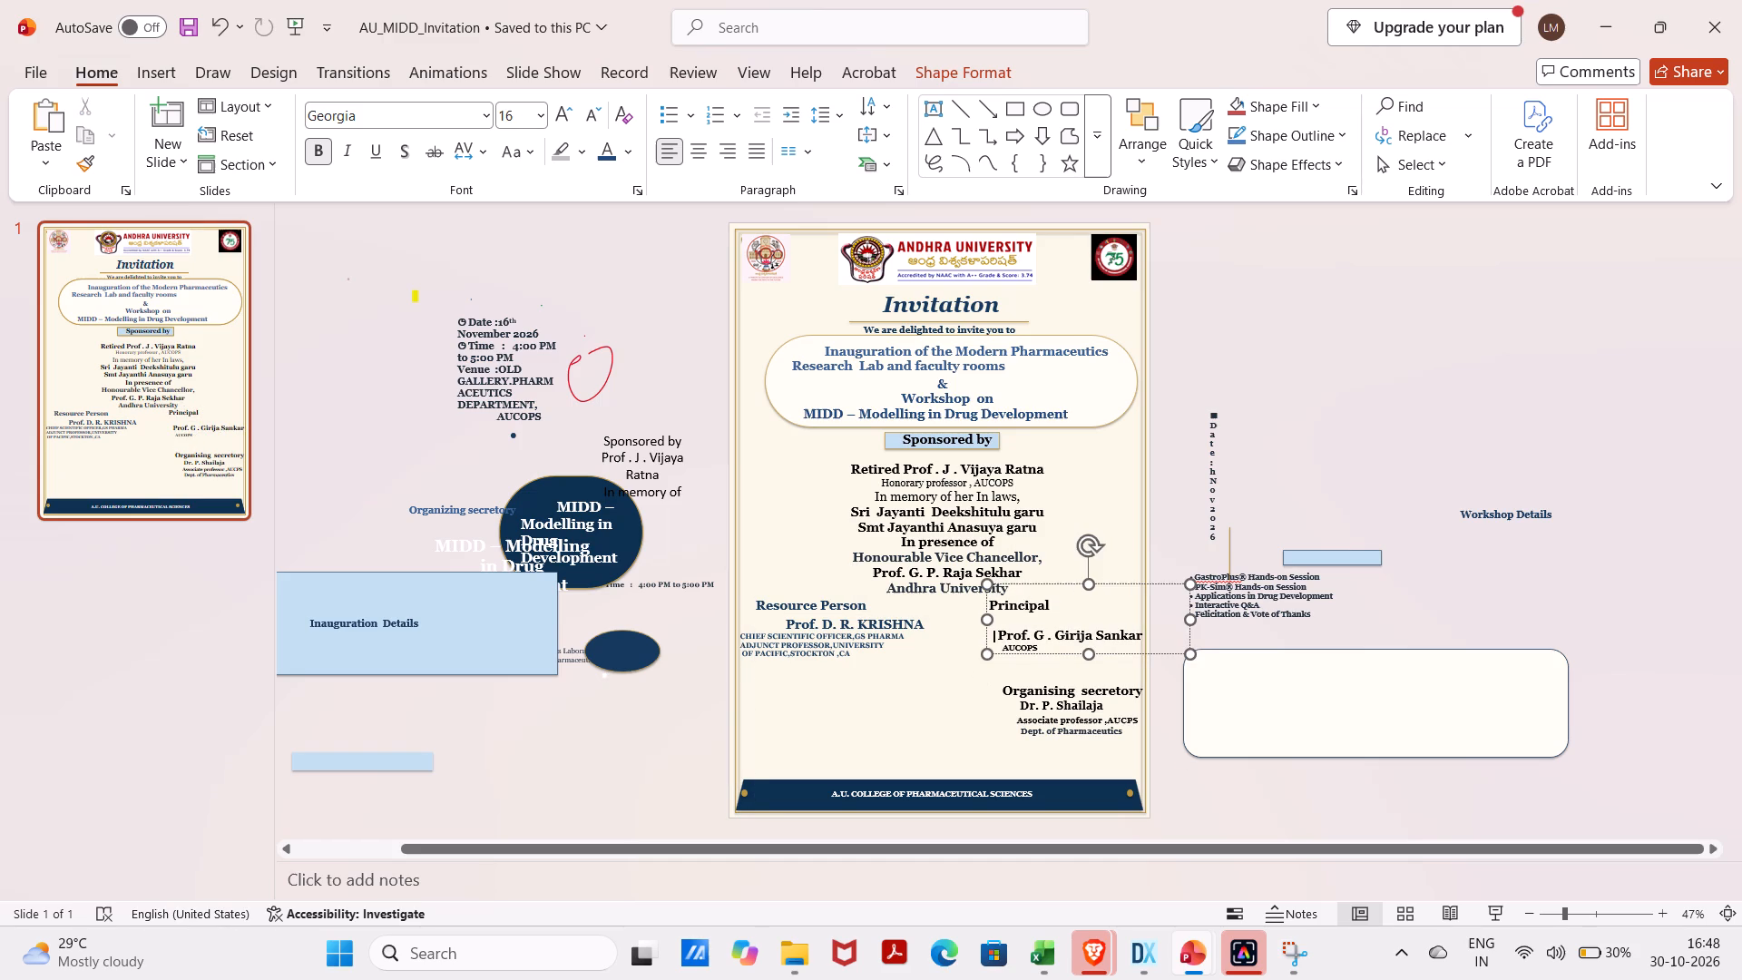
{"action": "key", "text": "BackSpace"}
{"action": "key", "text": "BackSpace"}
{"action": "key", "text": "BackSpace"}
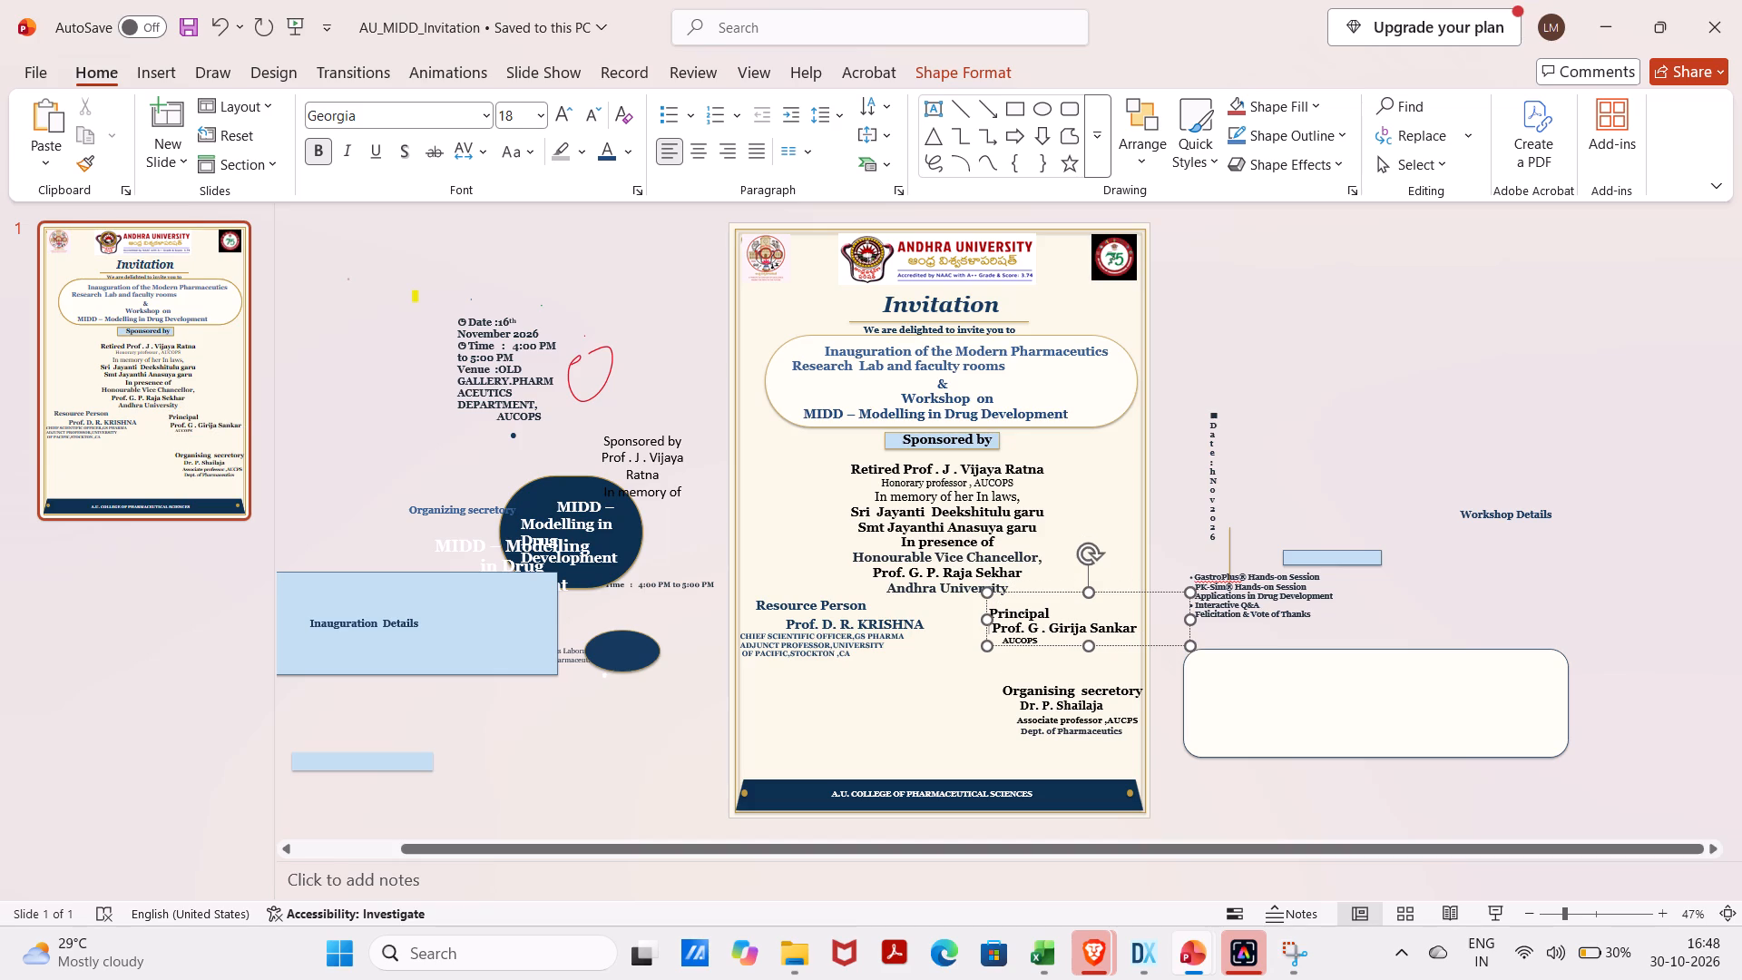
Shift the "Organising secretary" text toward the slide's centre and narrow its text box to end within the slide.
{"action": "left_click", "coordinate": [1004, 708]}
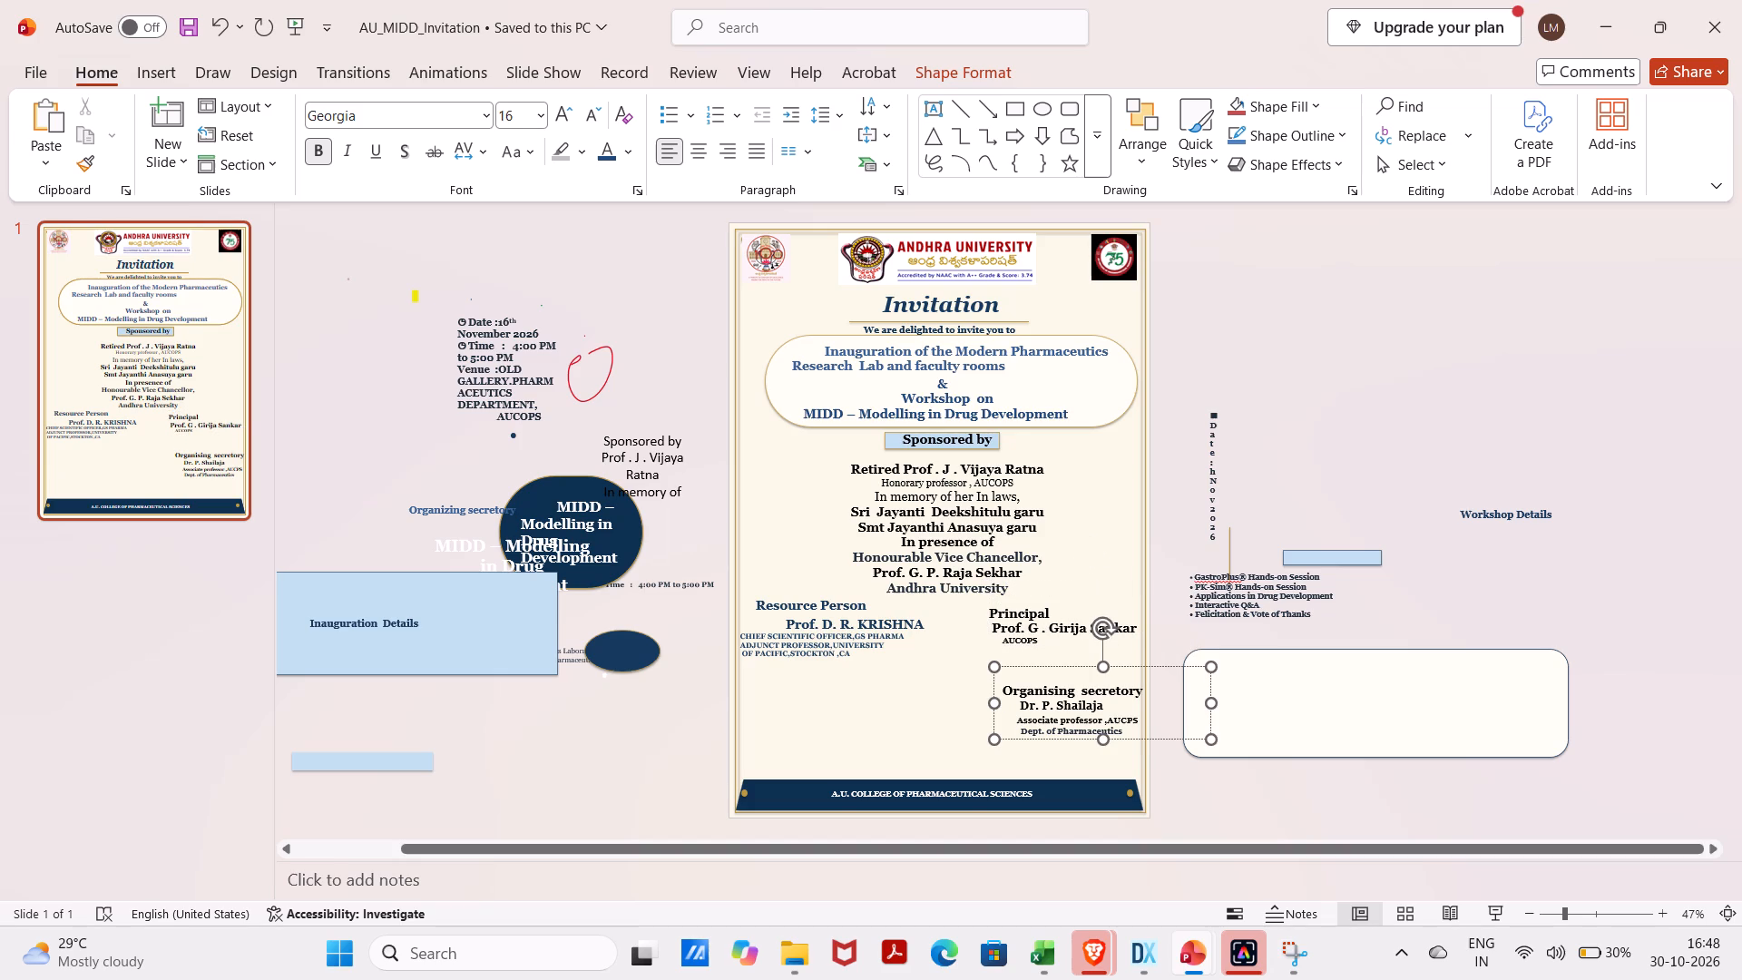
{"action": "left_click_drag", "start_coordinate": [990, 707], "coordinate": [875, 673]}
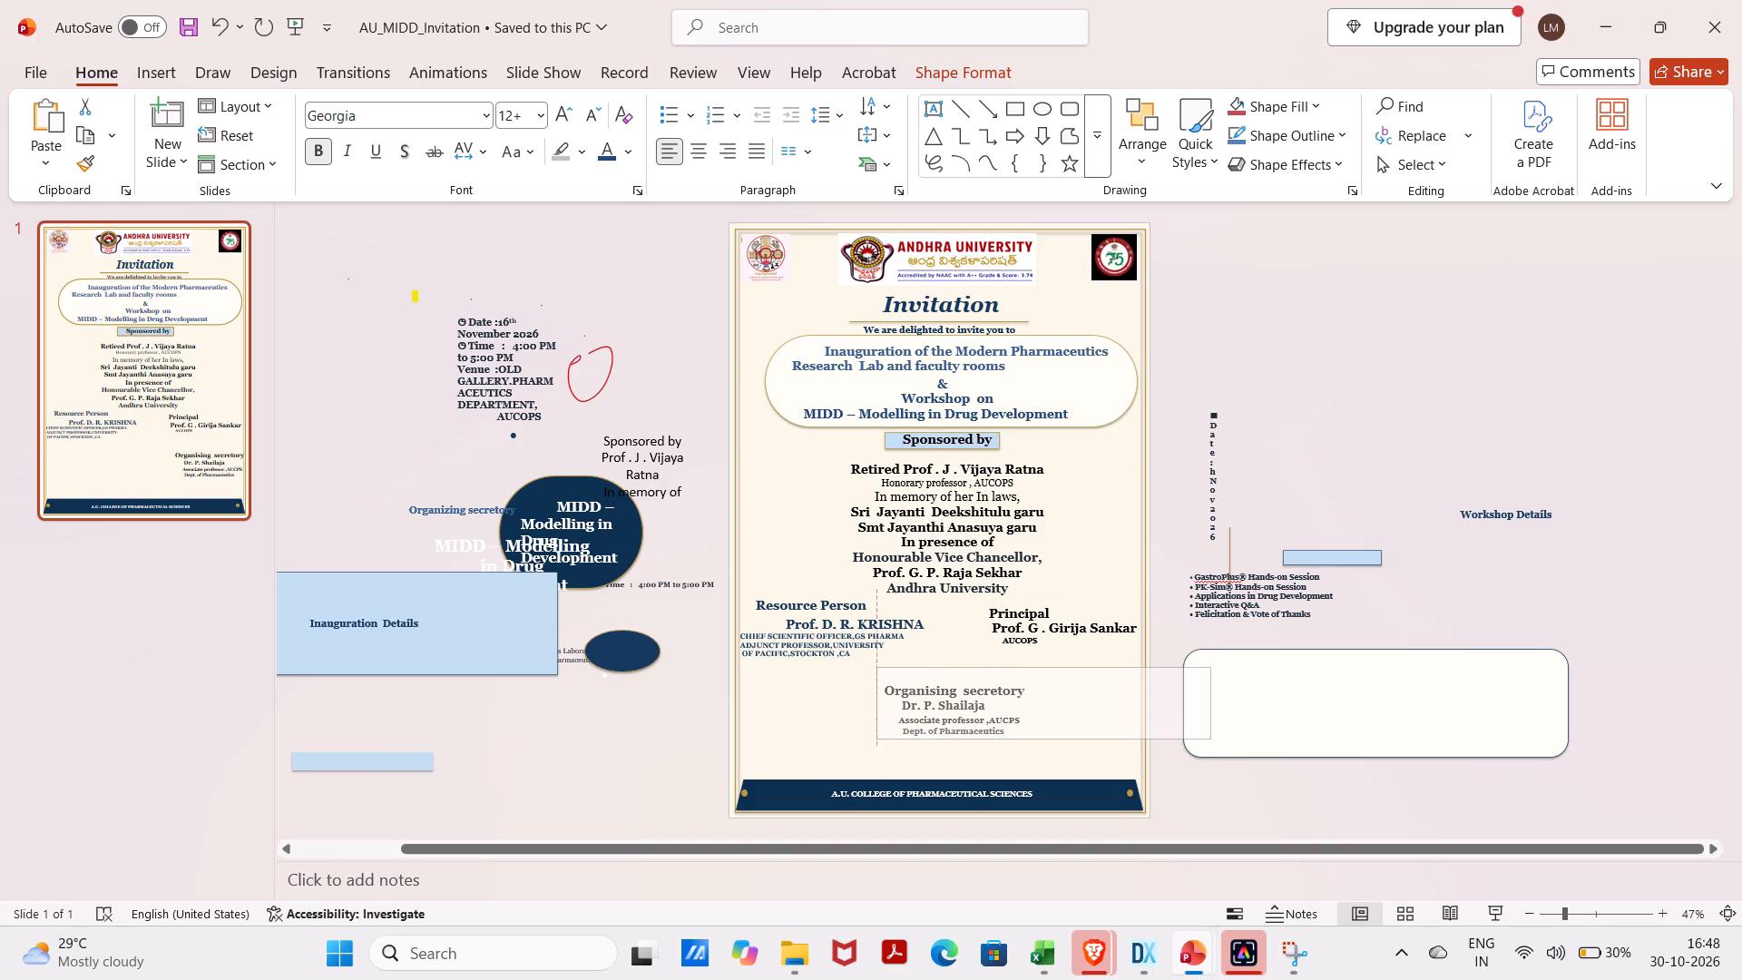
{"action": "left_click_drag", "start_coordinate": [875, 673], "coordinate": [877, 651]}
{"action": "left_click", "coordinate": [1329, 425]}
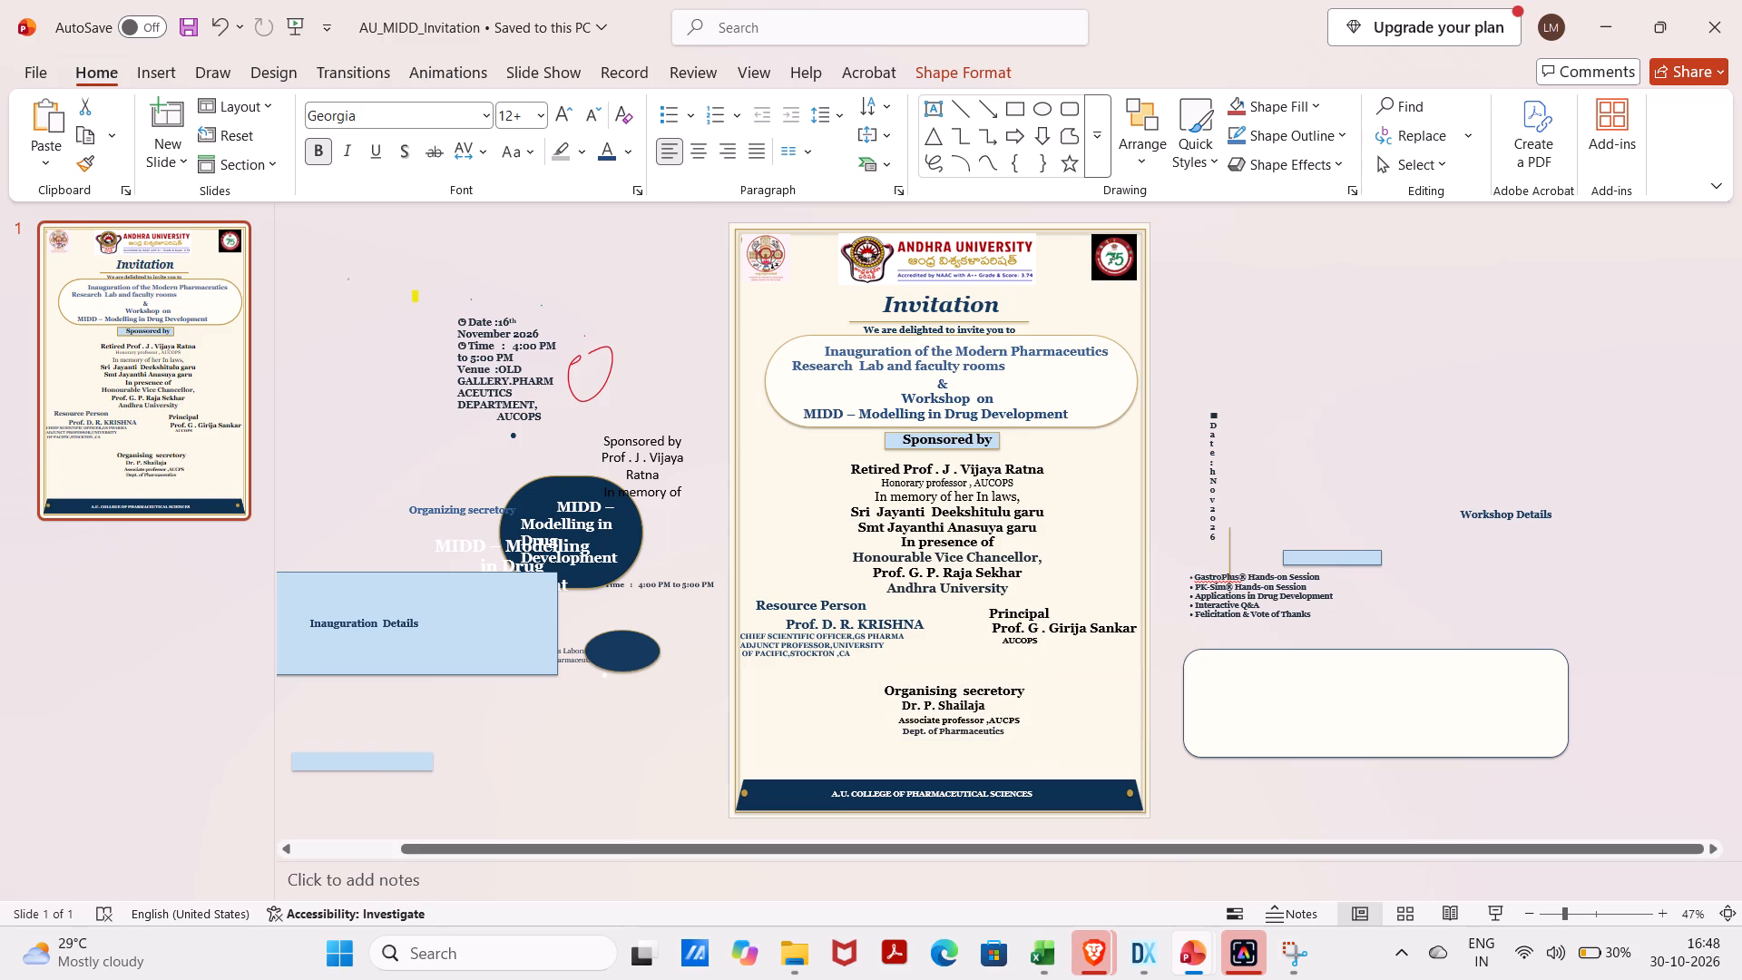
{"action": "left_click", "coordinate": [1030, 708]}
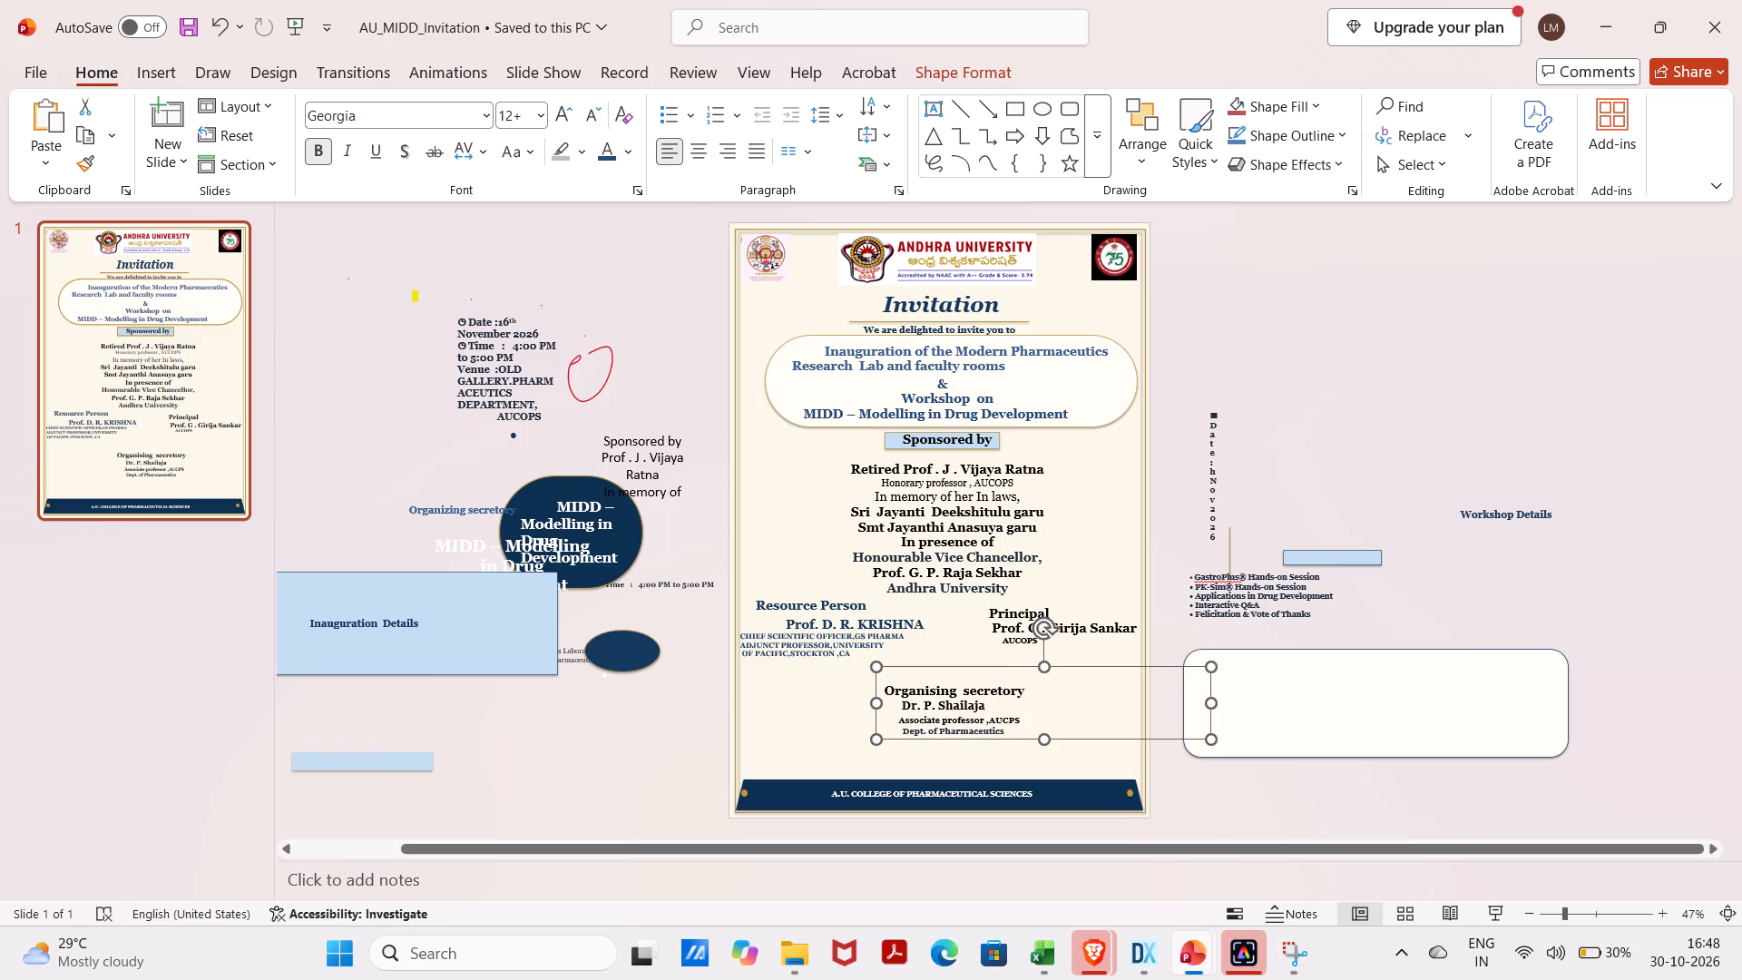
{"action": "left_click_drag", "start_coordinate": [1212, 744], "coordinate": [1093, 735]}
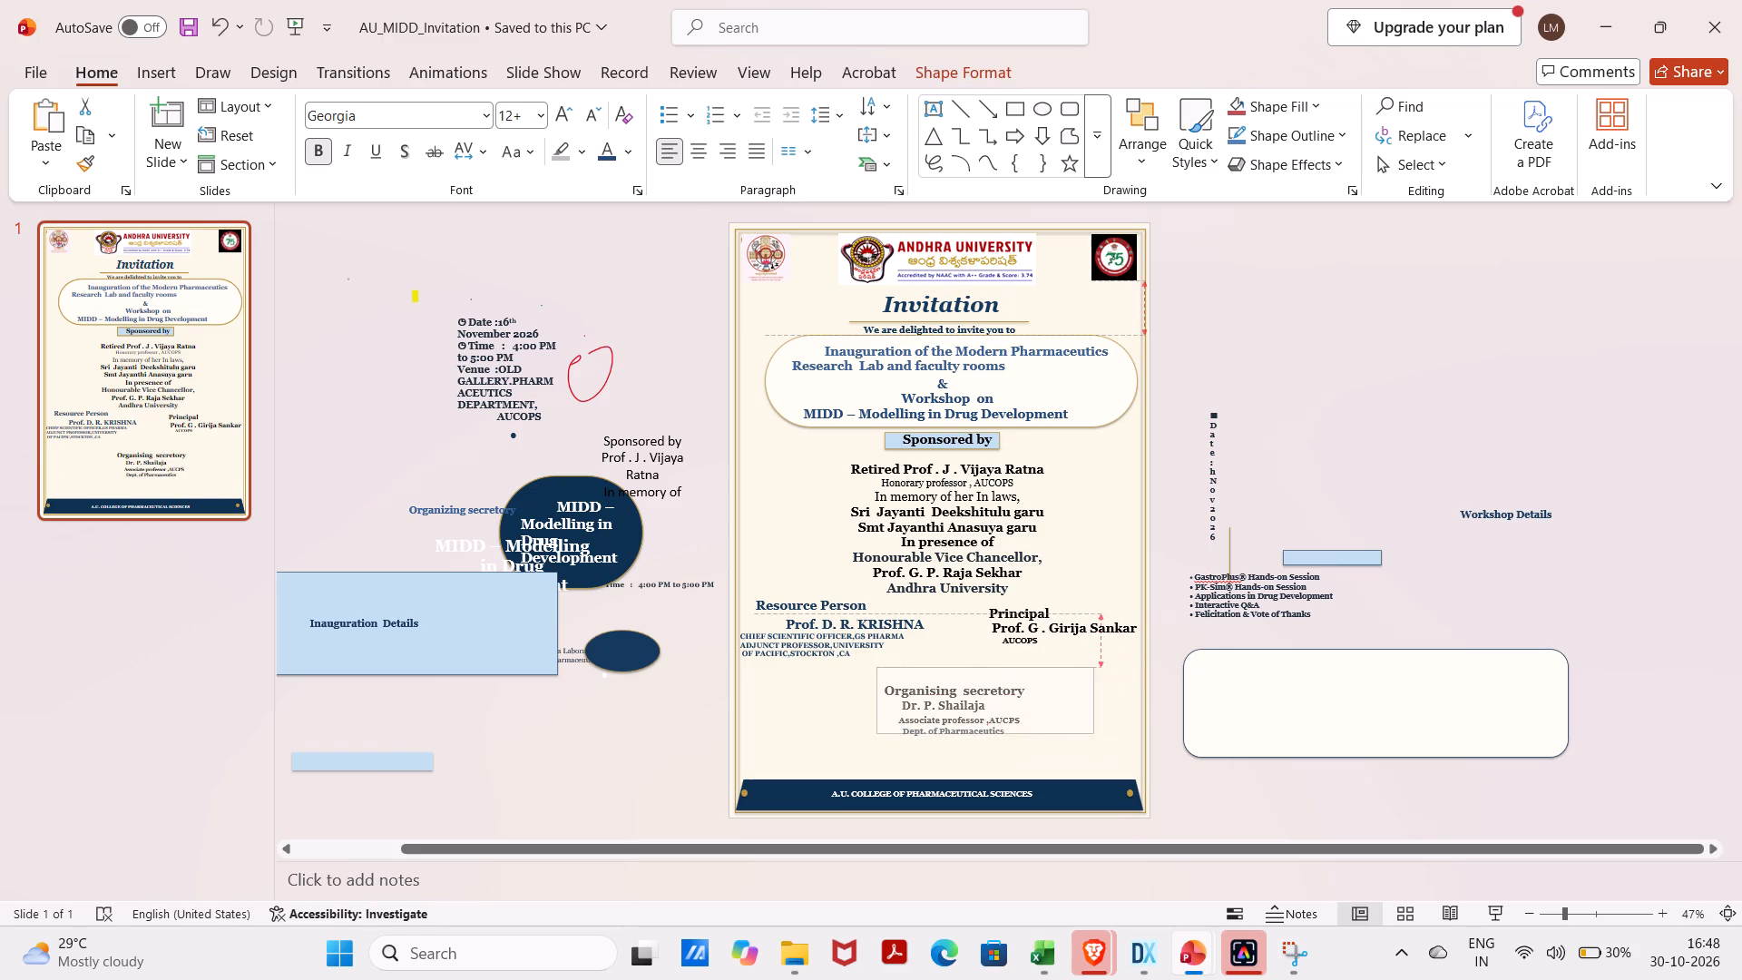
{"action": "left_click_drag", "start_coordinate": [1093, 735], "coordinate": [1090, 745]}
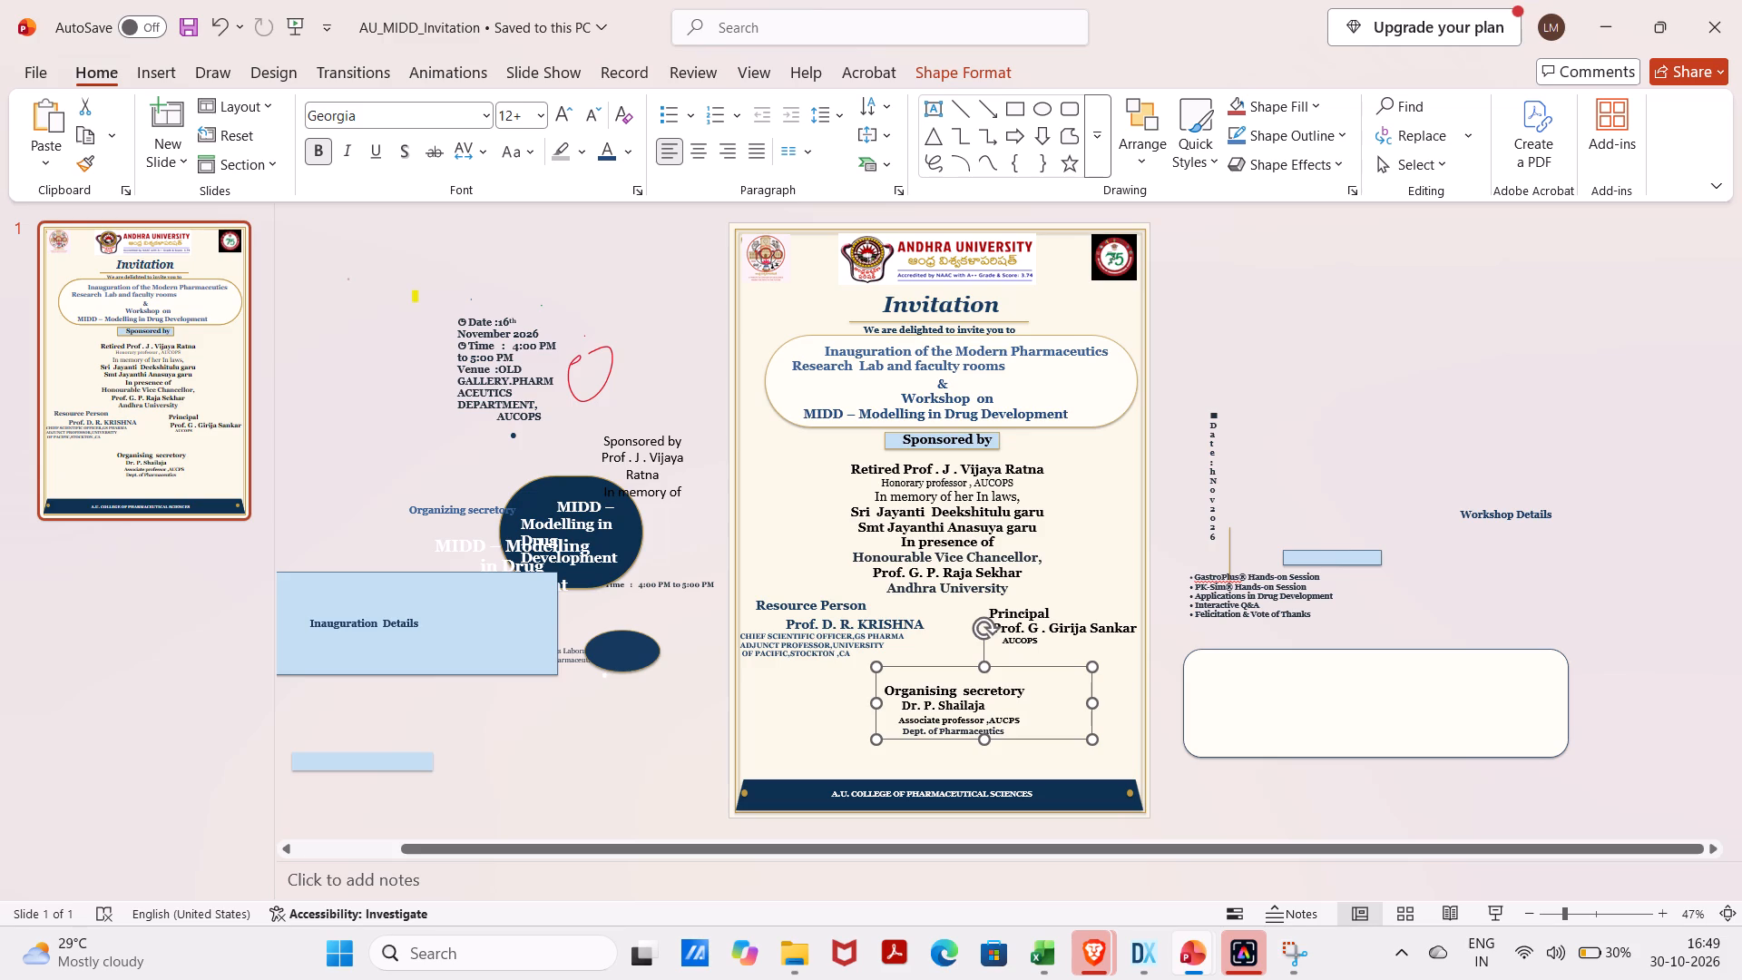
Copy the "Date :16th November 2026" line from the off-slide text box into a new text box near the slide's lower-left corner.
{"action": "left_click_drag", "start_coordinate": [540, 333], "coordinate": [467, 321]}
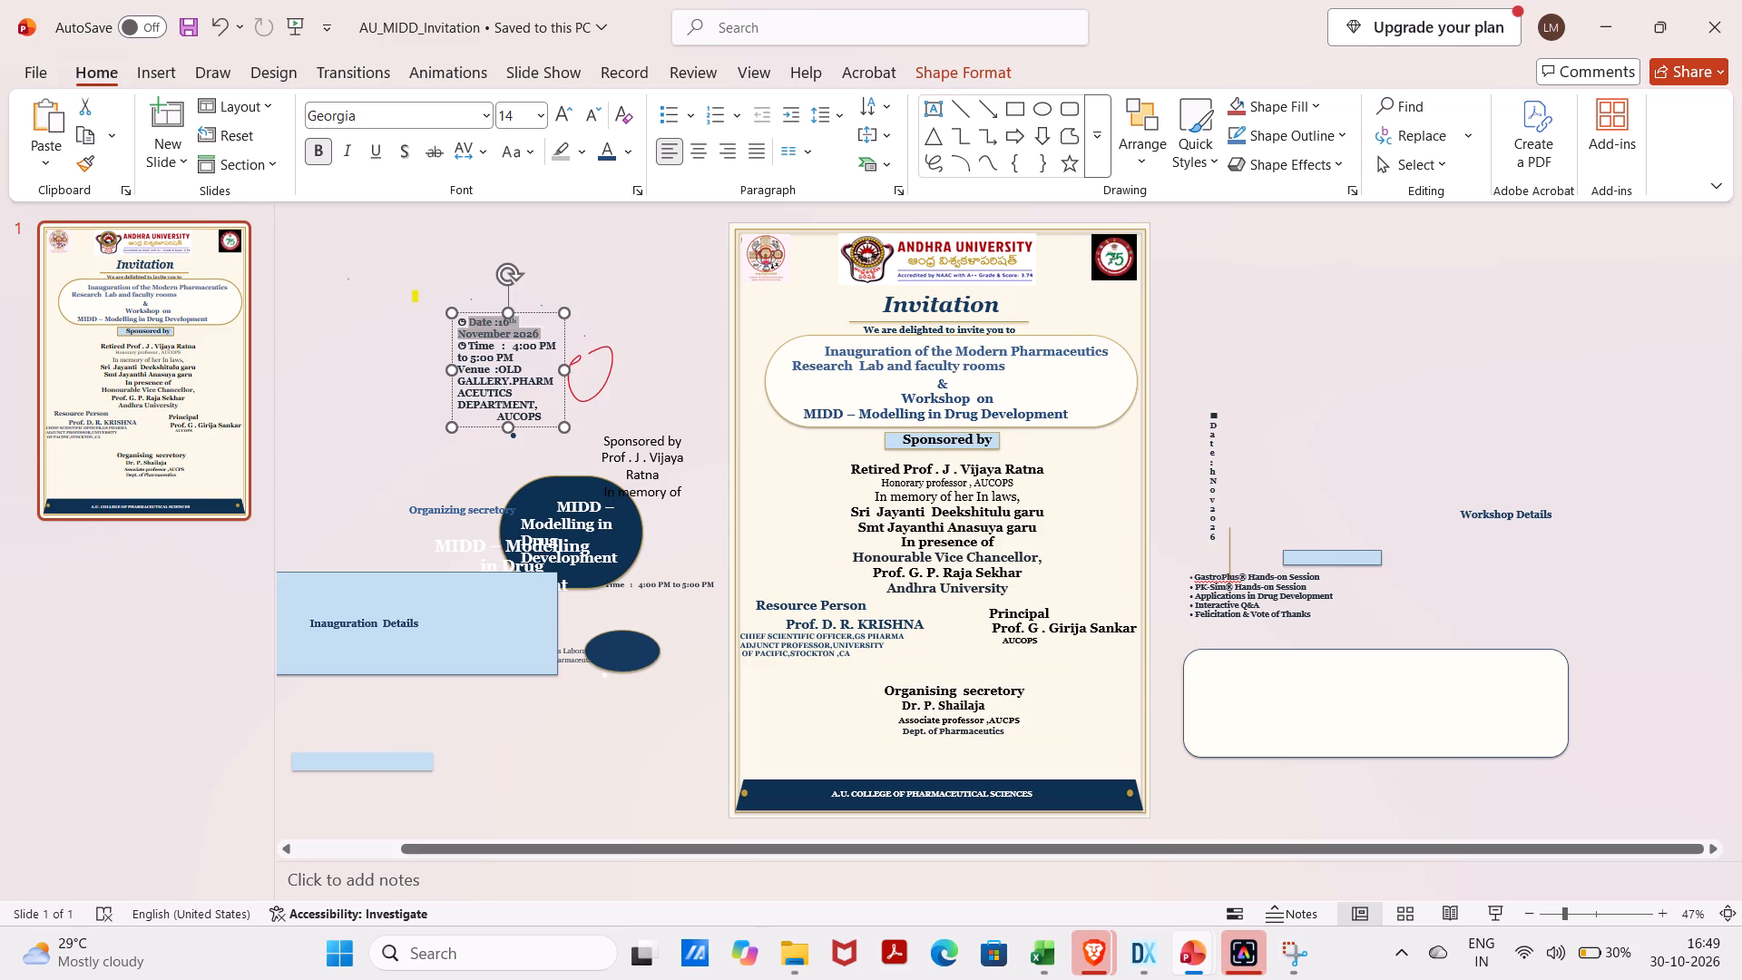
{"action": "left_click_drag", "start_coordinate": [467, 321], "coordinate": [461, 318]}
{"action": "key", "text": "ctrl+c"}
{"action": "left_click", "coordinate": [757, 757]}
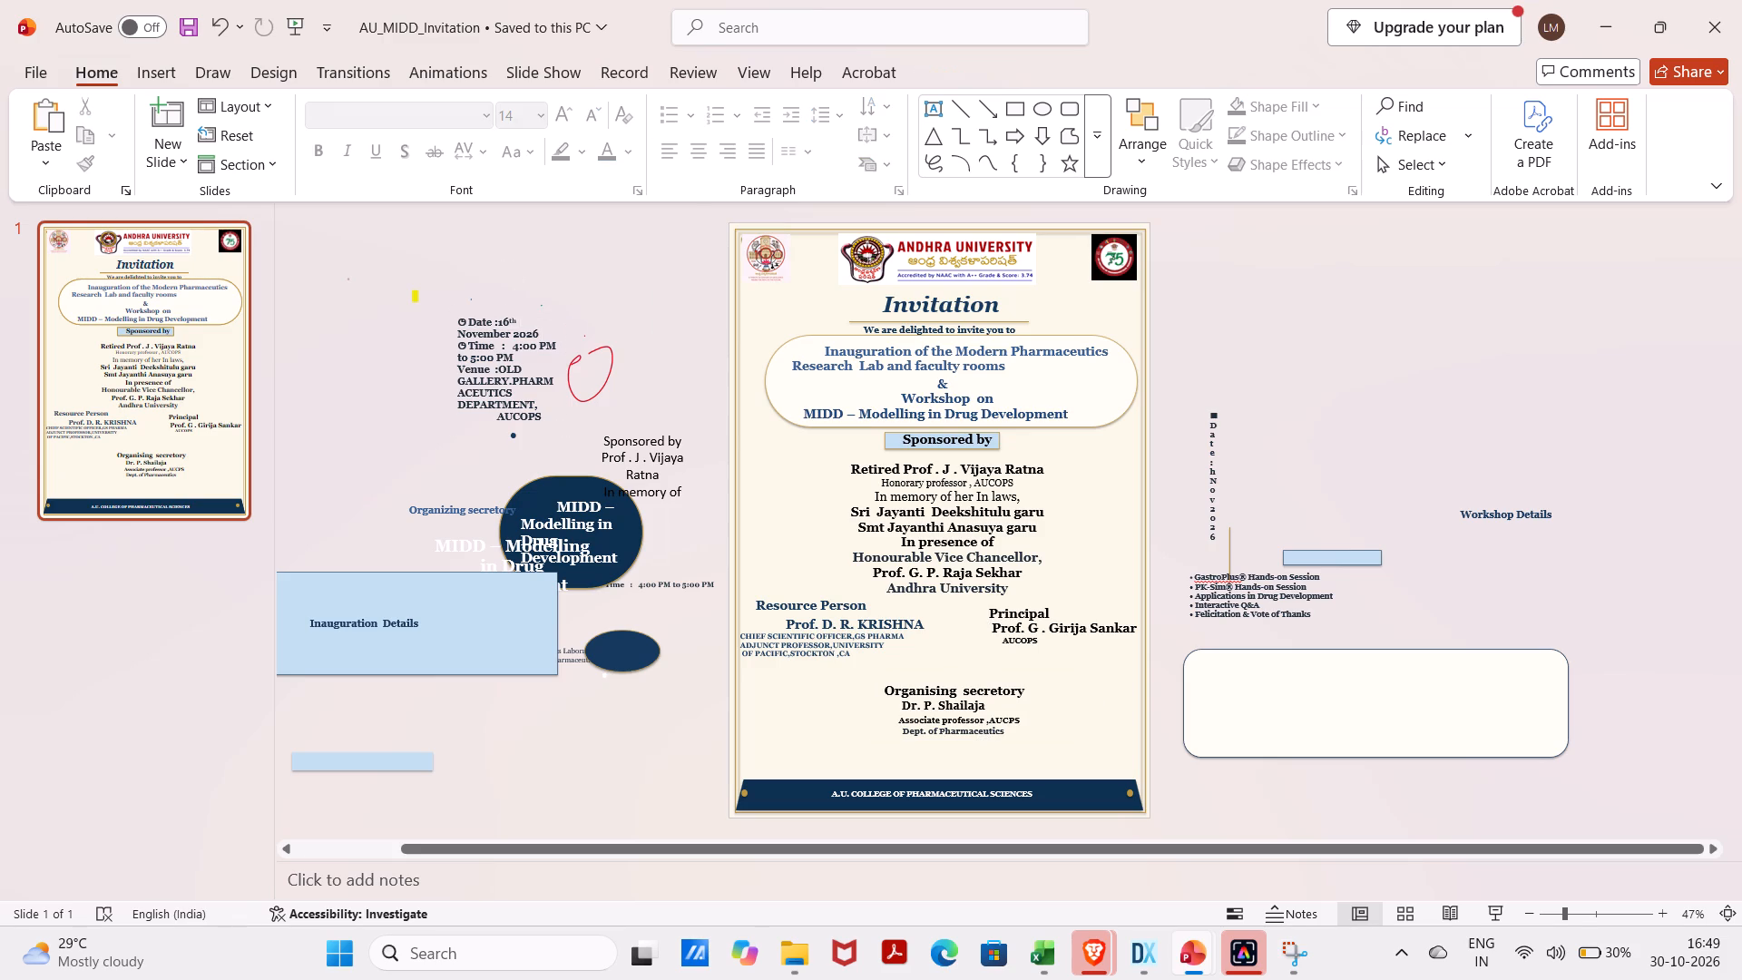
{"action": "double_click", "coordinate": [757, 763]}
{"action": "key", "text": "ctrl+v"}
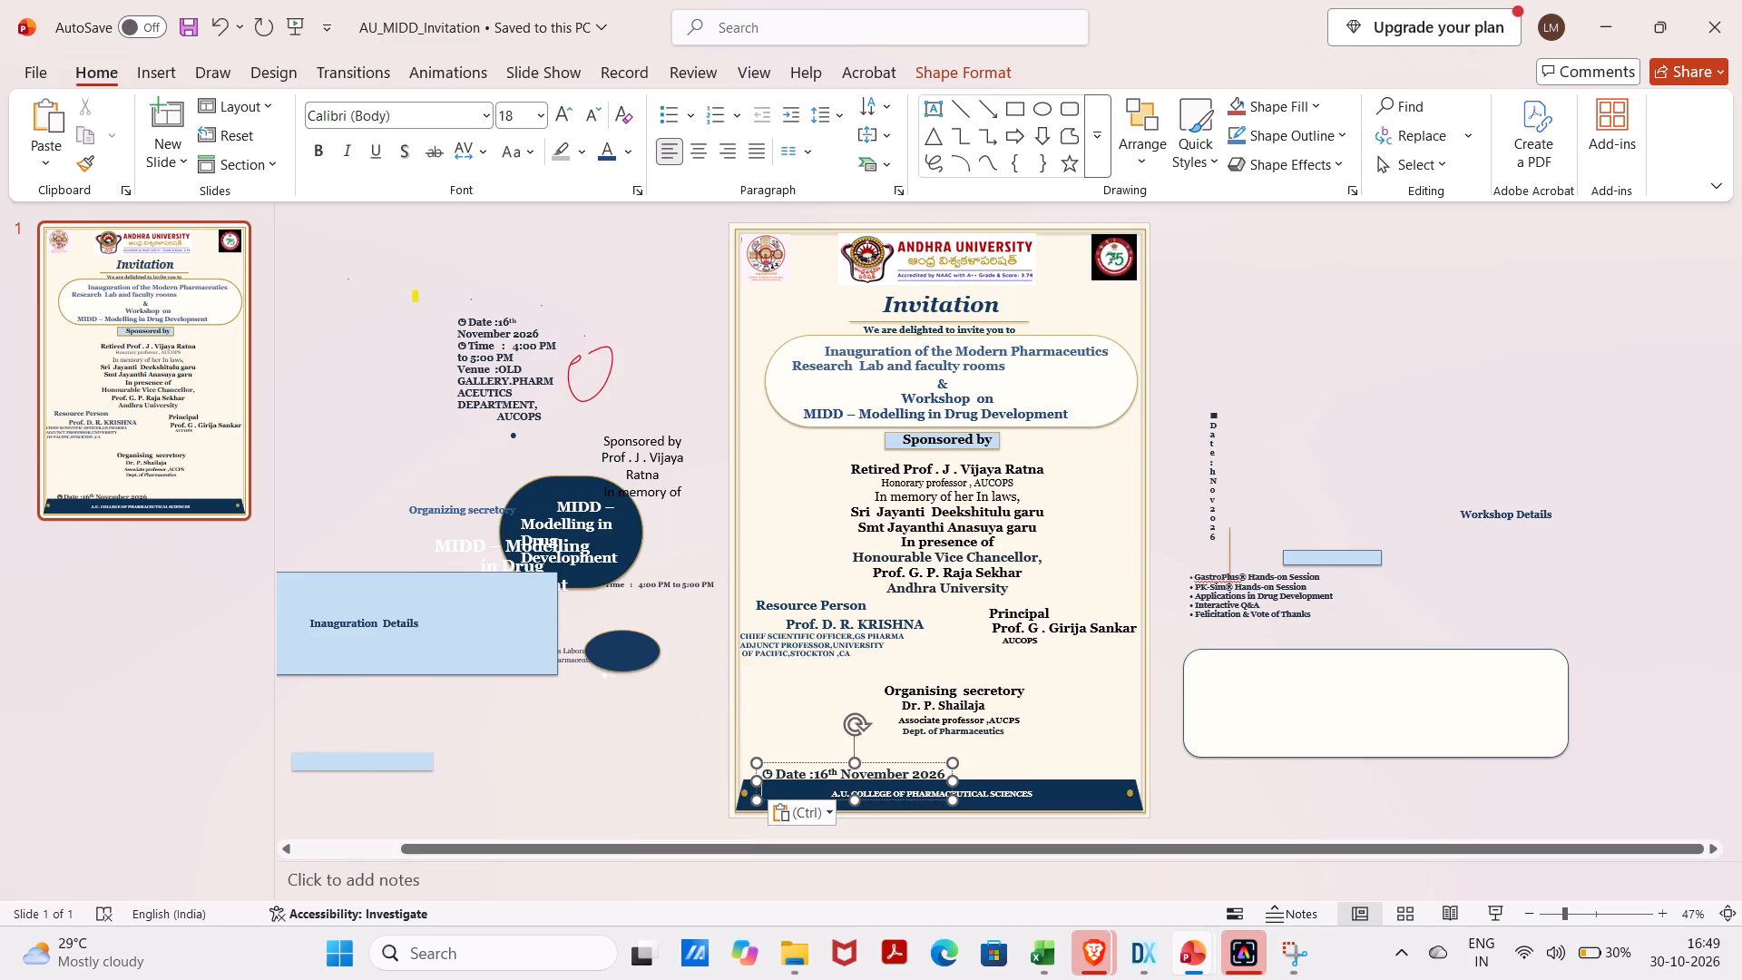
Narrow the new date text box and shift it against the slide's left border so the date wraps just above the footer band.
{"action": "left_click_drag", "start_coordinate": [955, 779], "coordinate": [832, 760]}
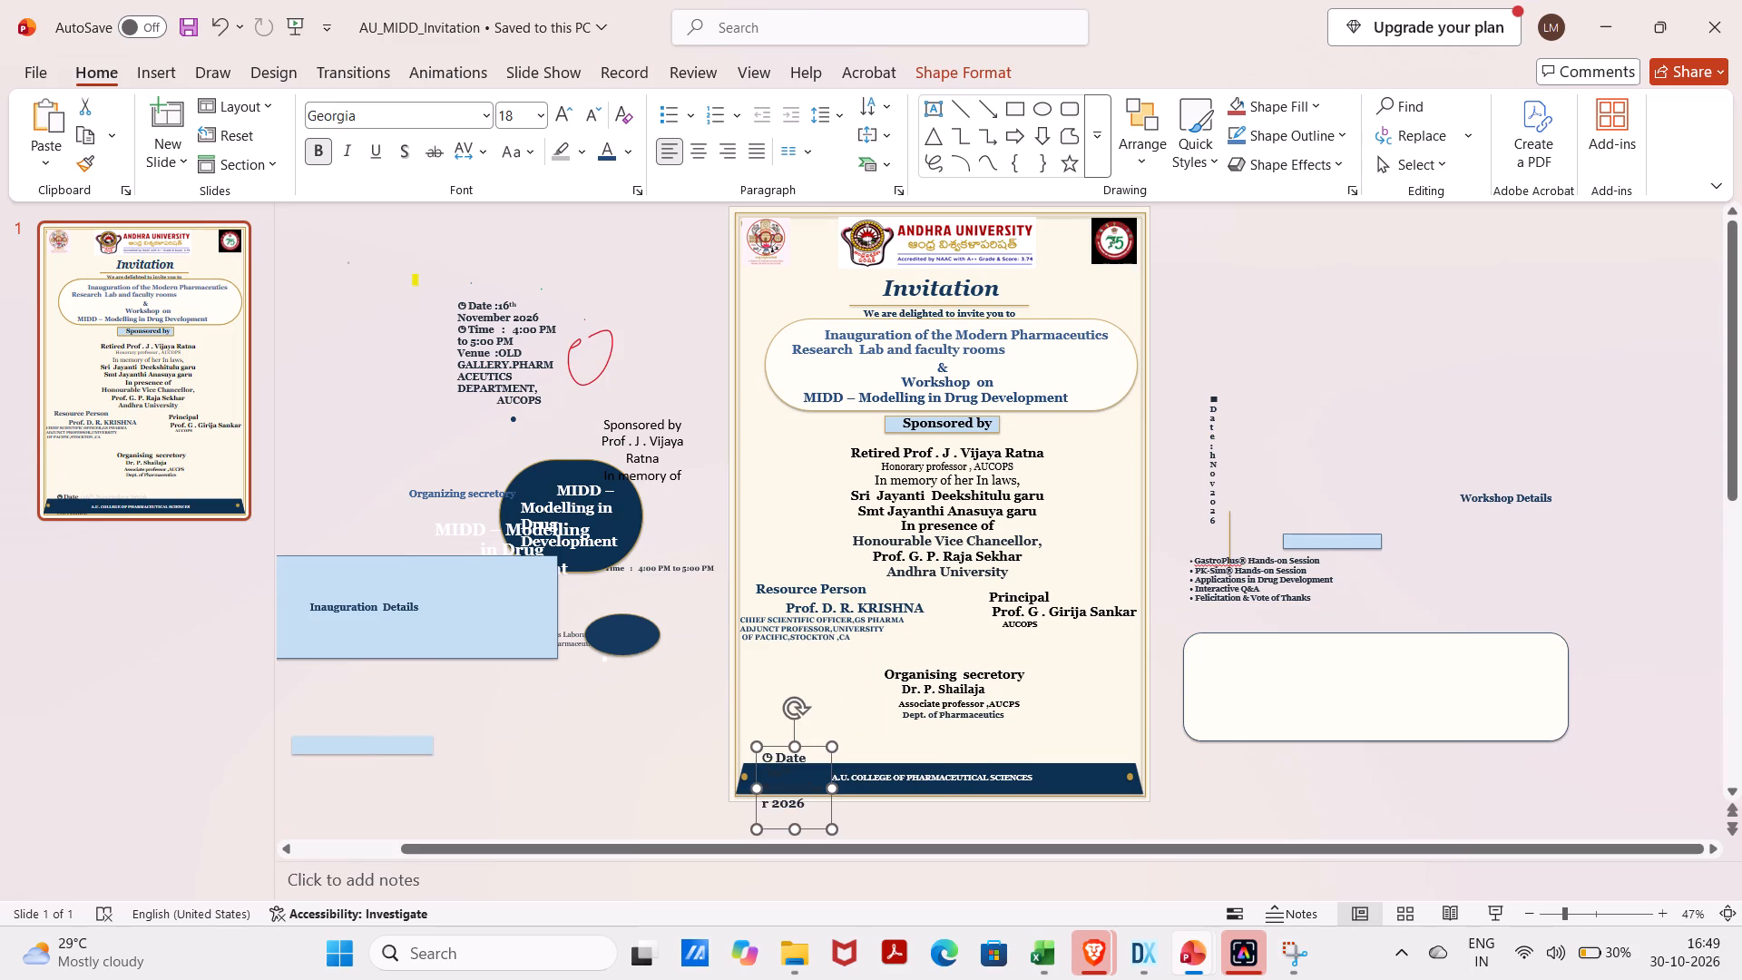
{"action": "left_click_drag", "start_coordinate": [758, 746], "coordinate": [736, 722]}
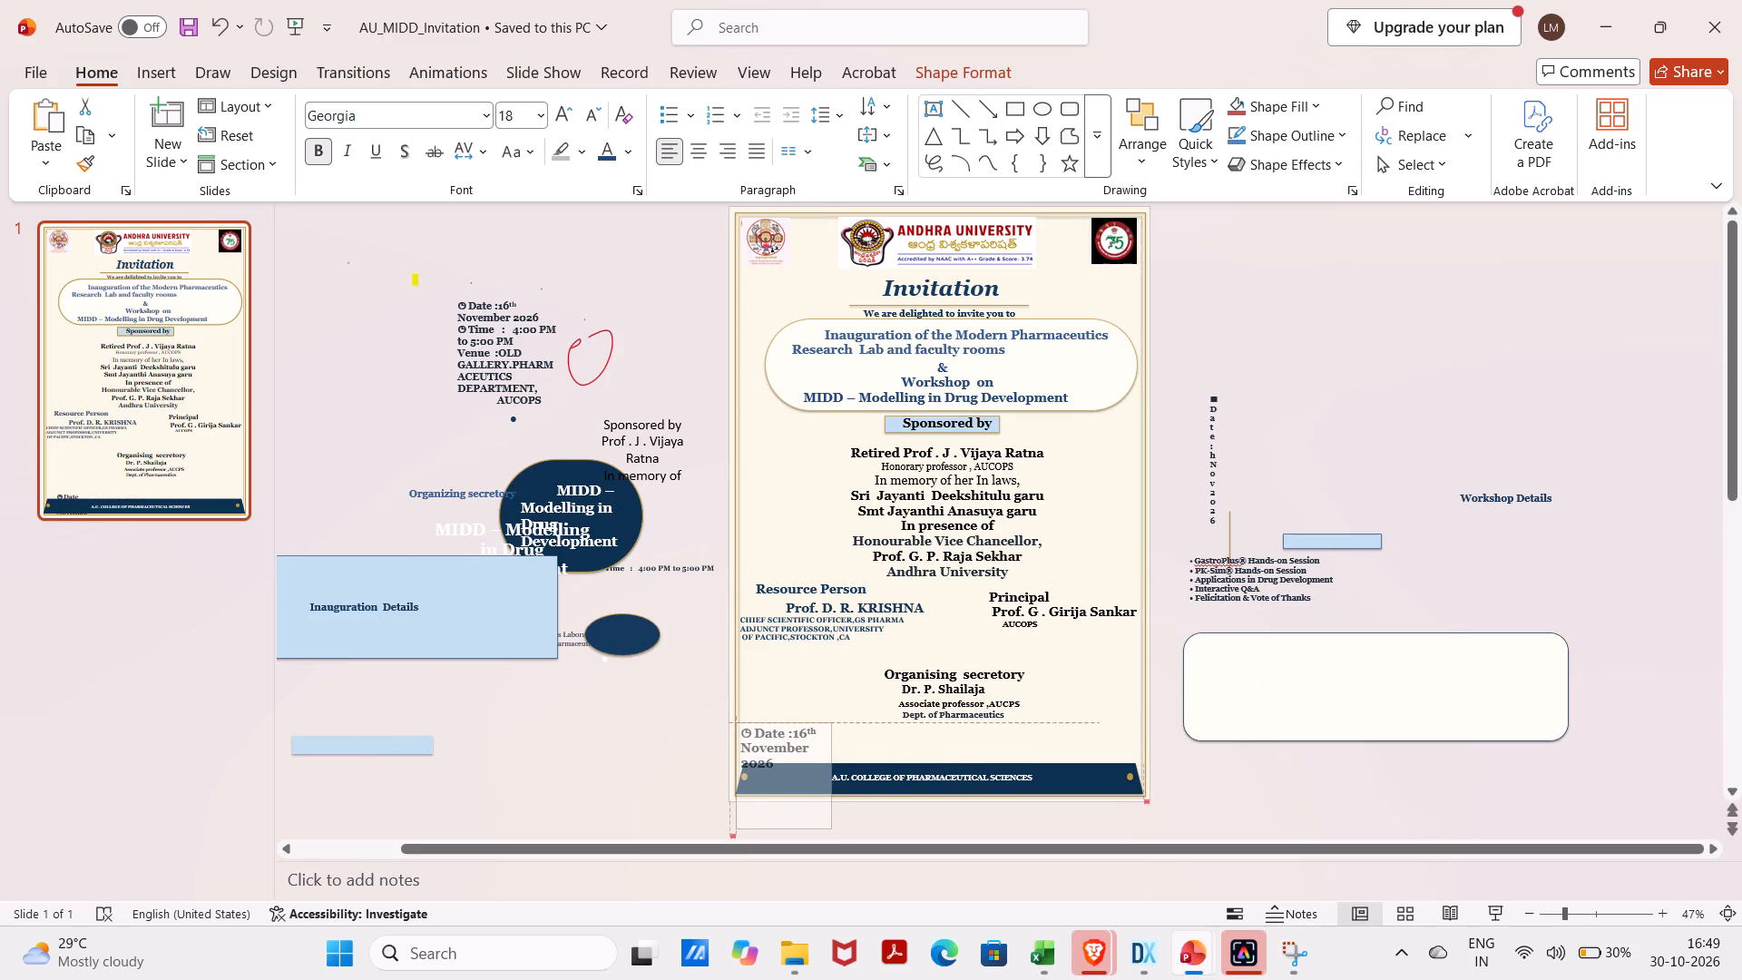
{"action": "left_click_drag", "start_coordinate": [736, 722], "coordinate": [742, 716]}
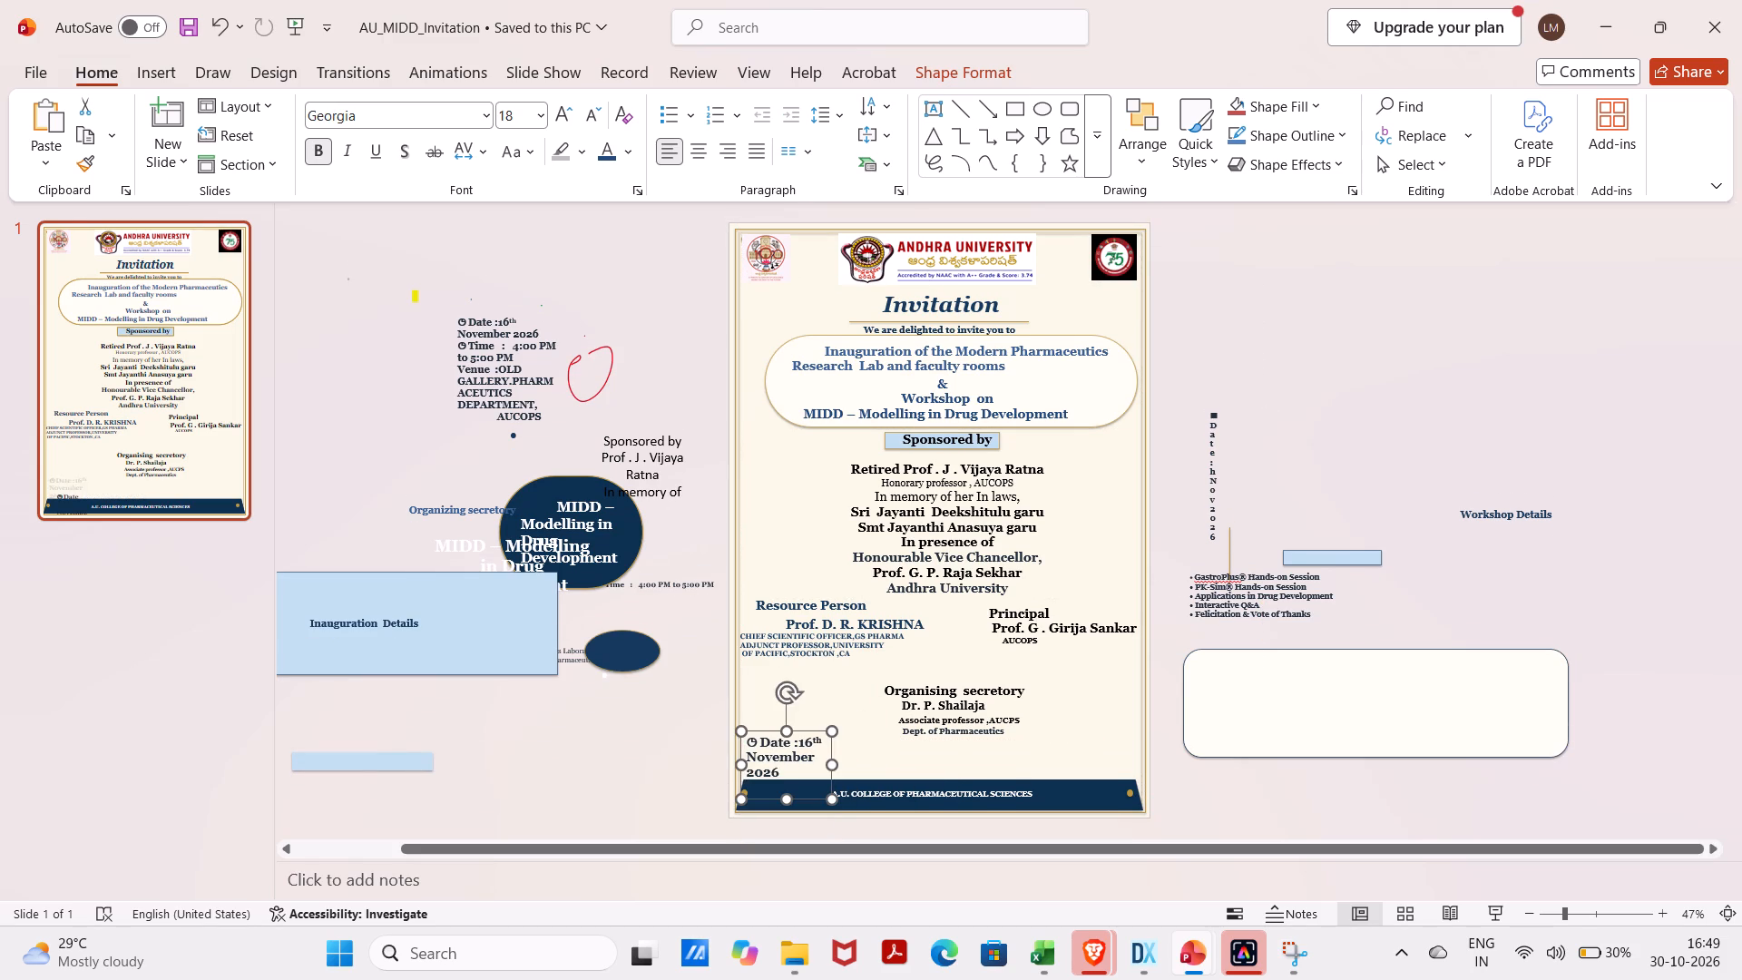
{"action": "left_click", "coordinate": [832, 733]}
{"action": "left_click_drag", "start_coordinate": [834, 805], "coordinate": [822, 783]}
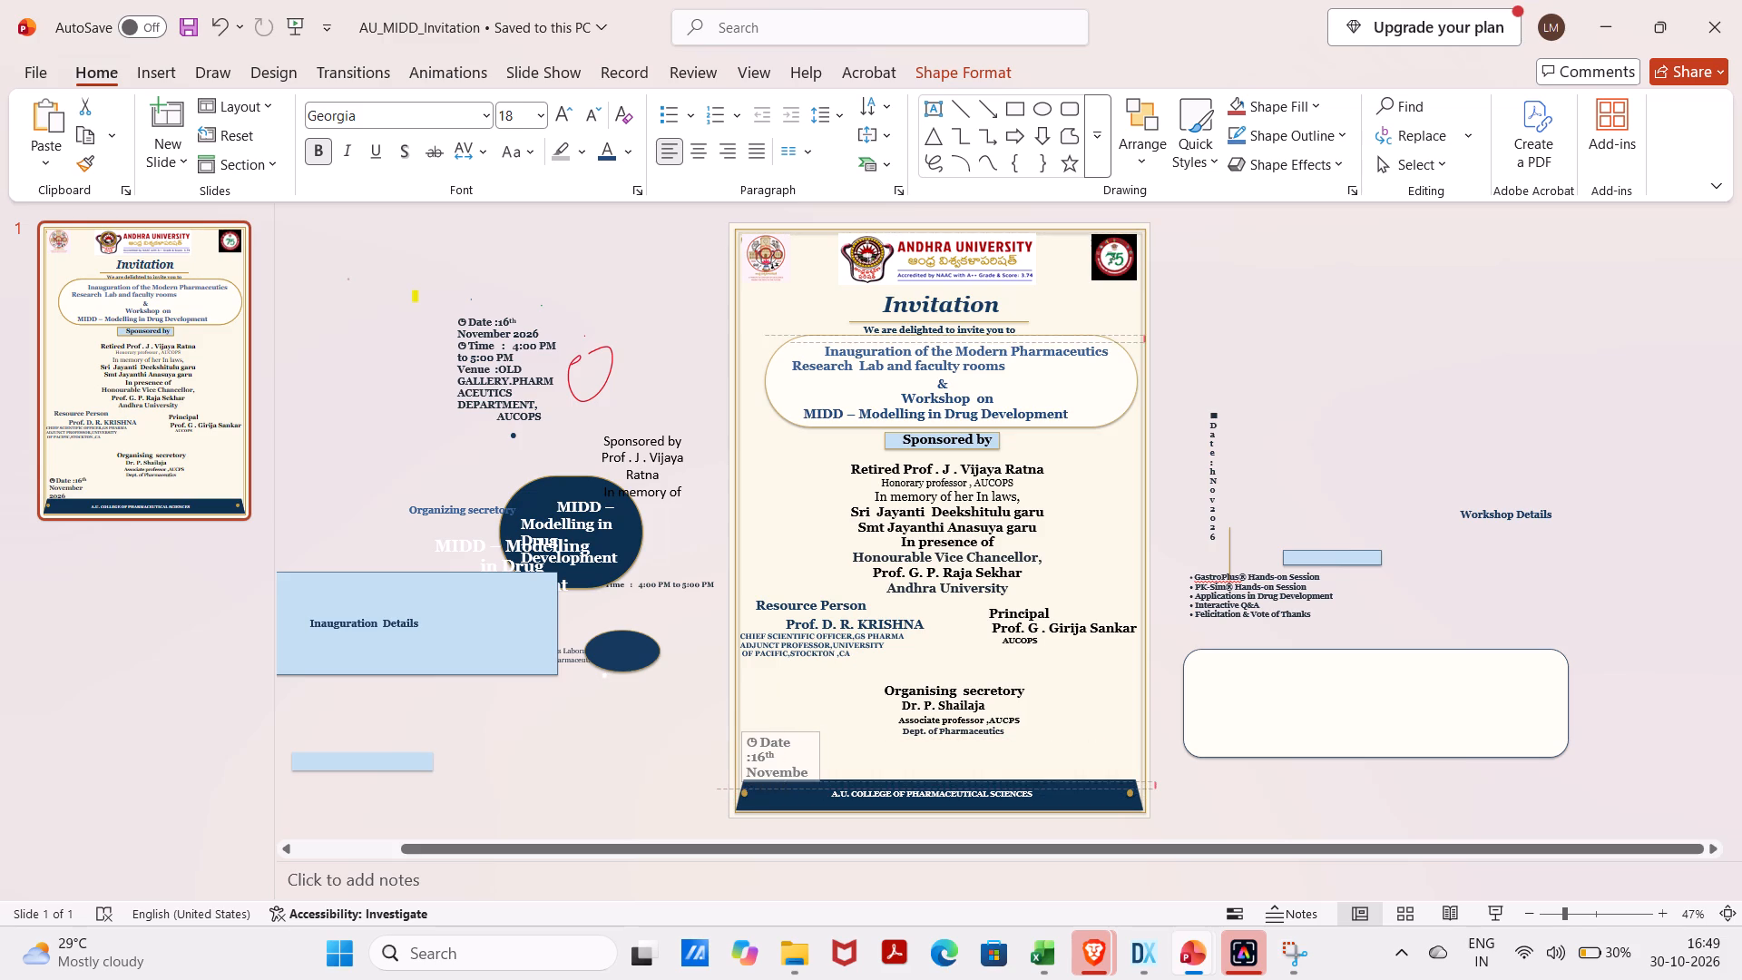
{"action": "left_click_drag", "start_coordinate": [822, 783], "coordinate": [831, 778]}
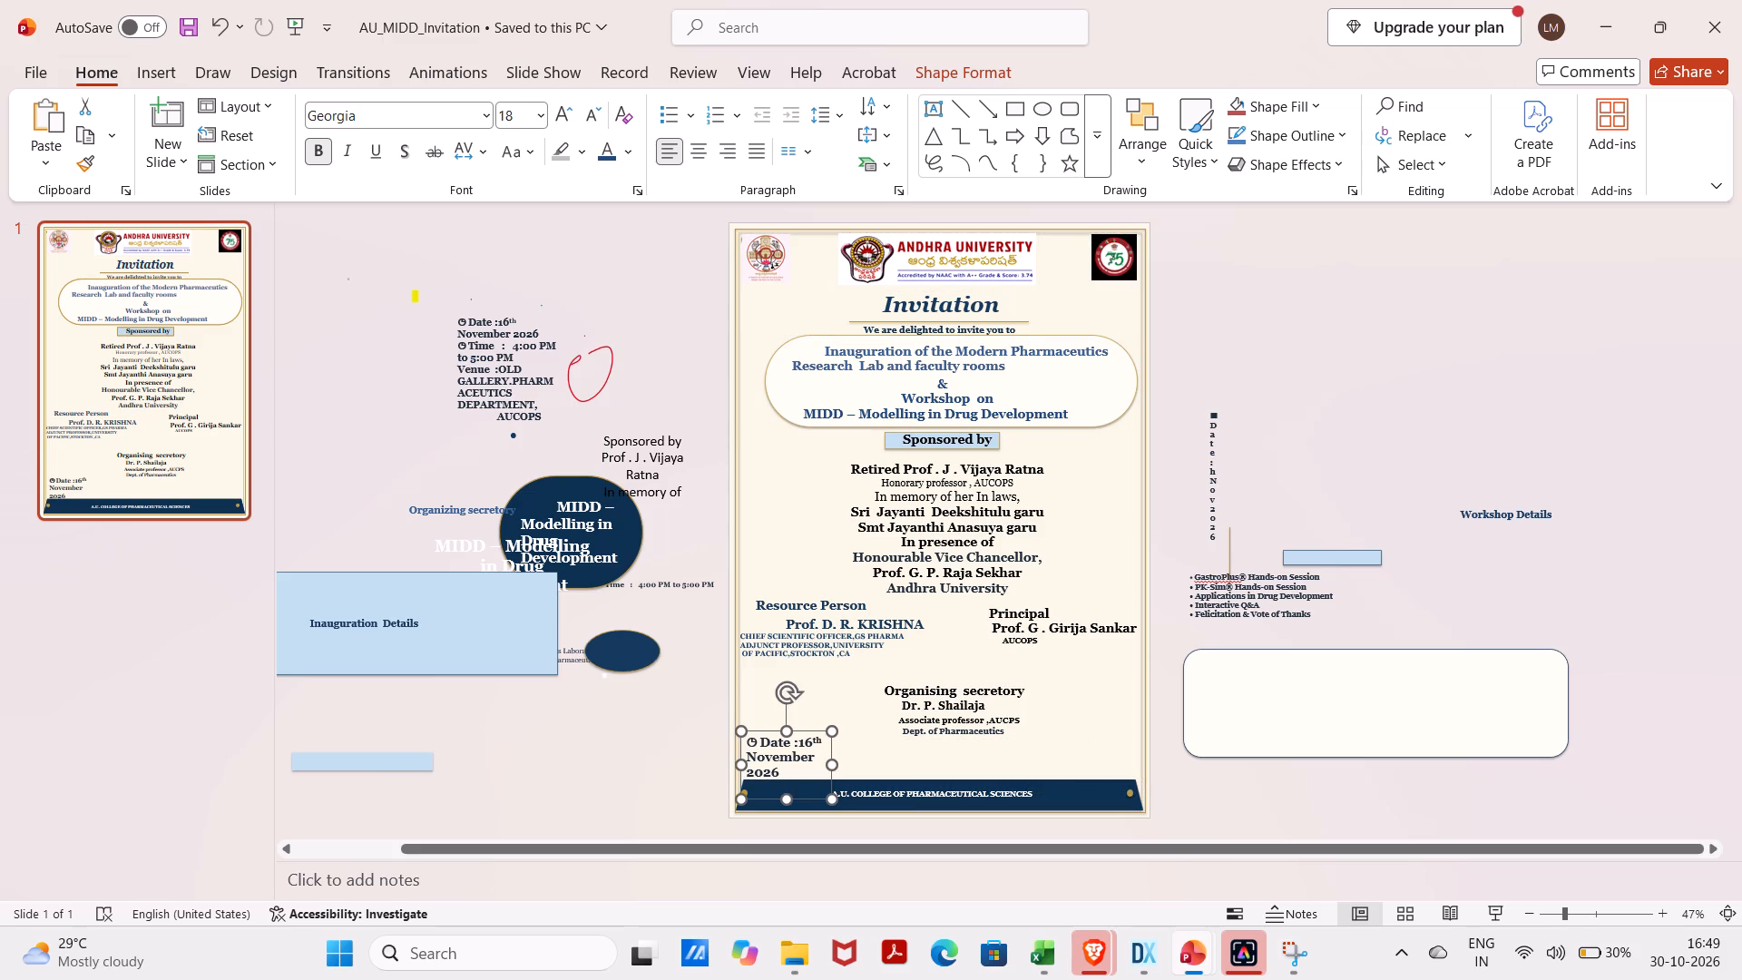
Set the font size of the "Date :16th November 2026" text above the footer band to 12.
{"action": "left_click_drag", "start_coordinate": [785, 769], "coordinate": [749, 741]}
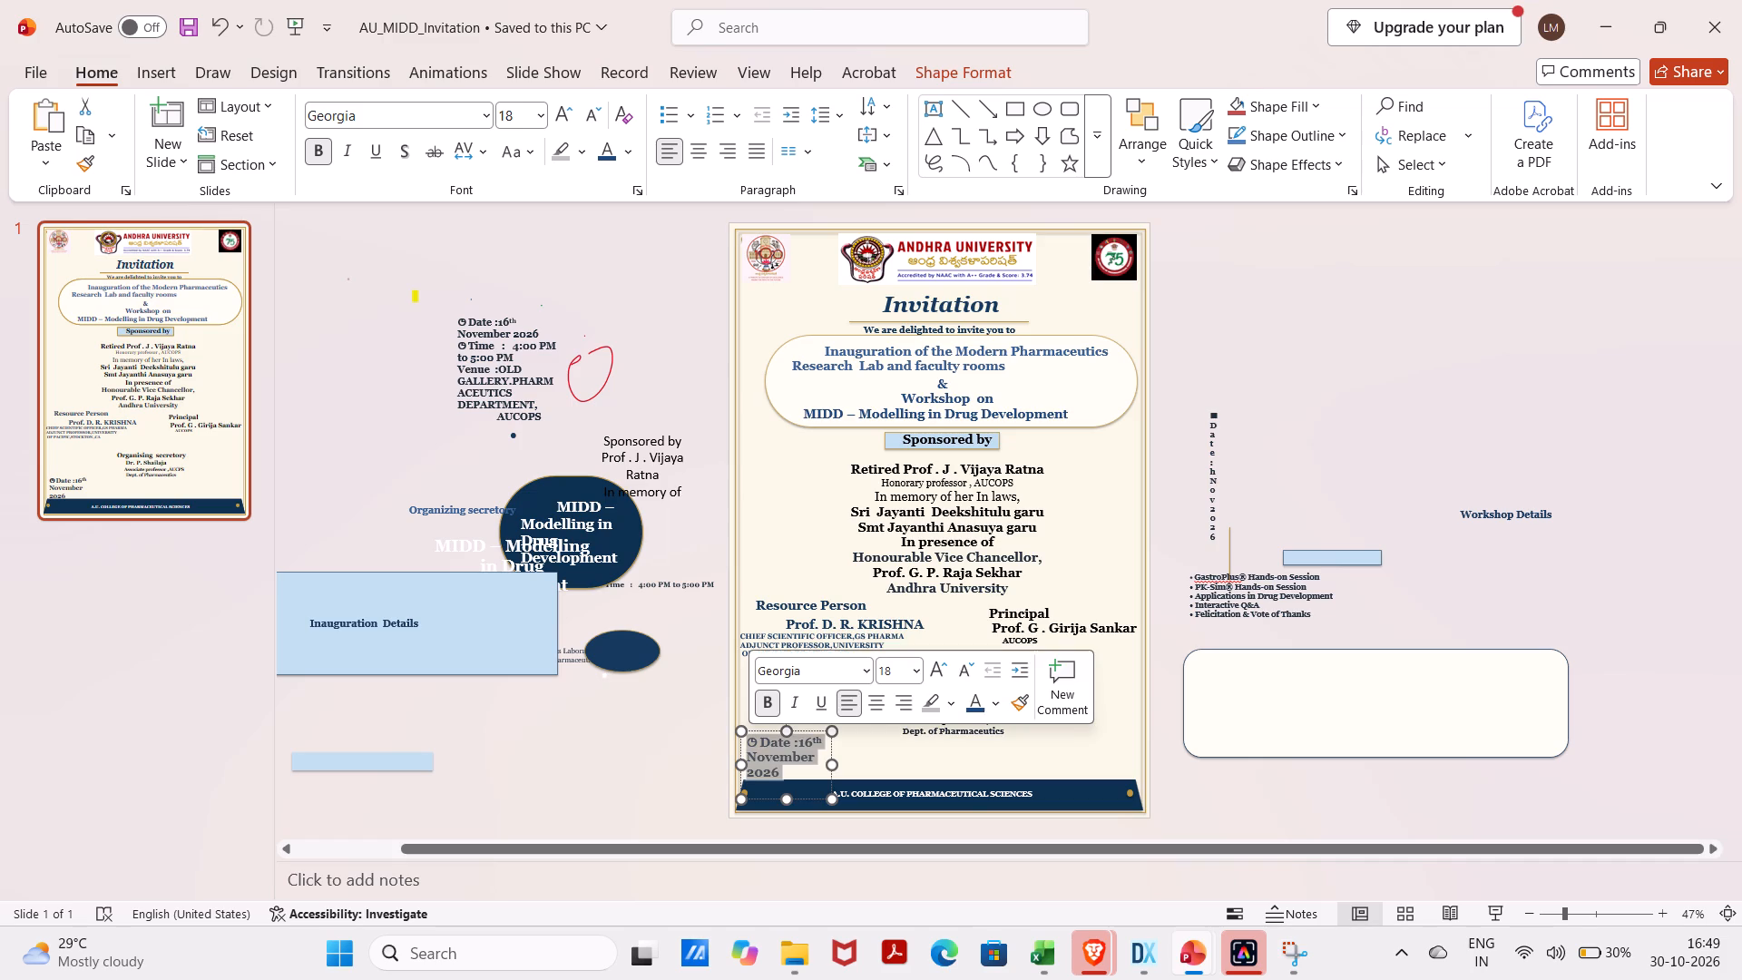
{"action": "left_click", "coordinate": [918, 664]}
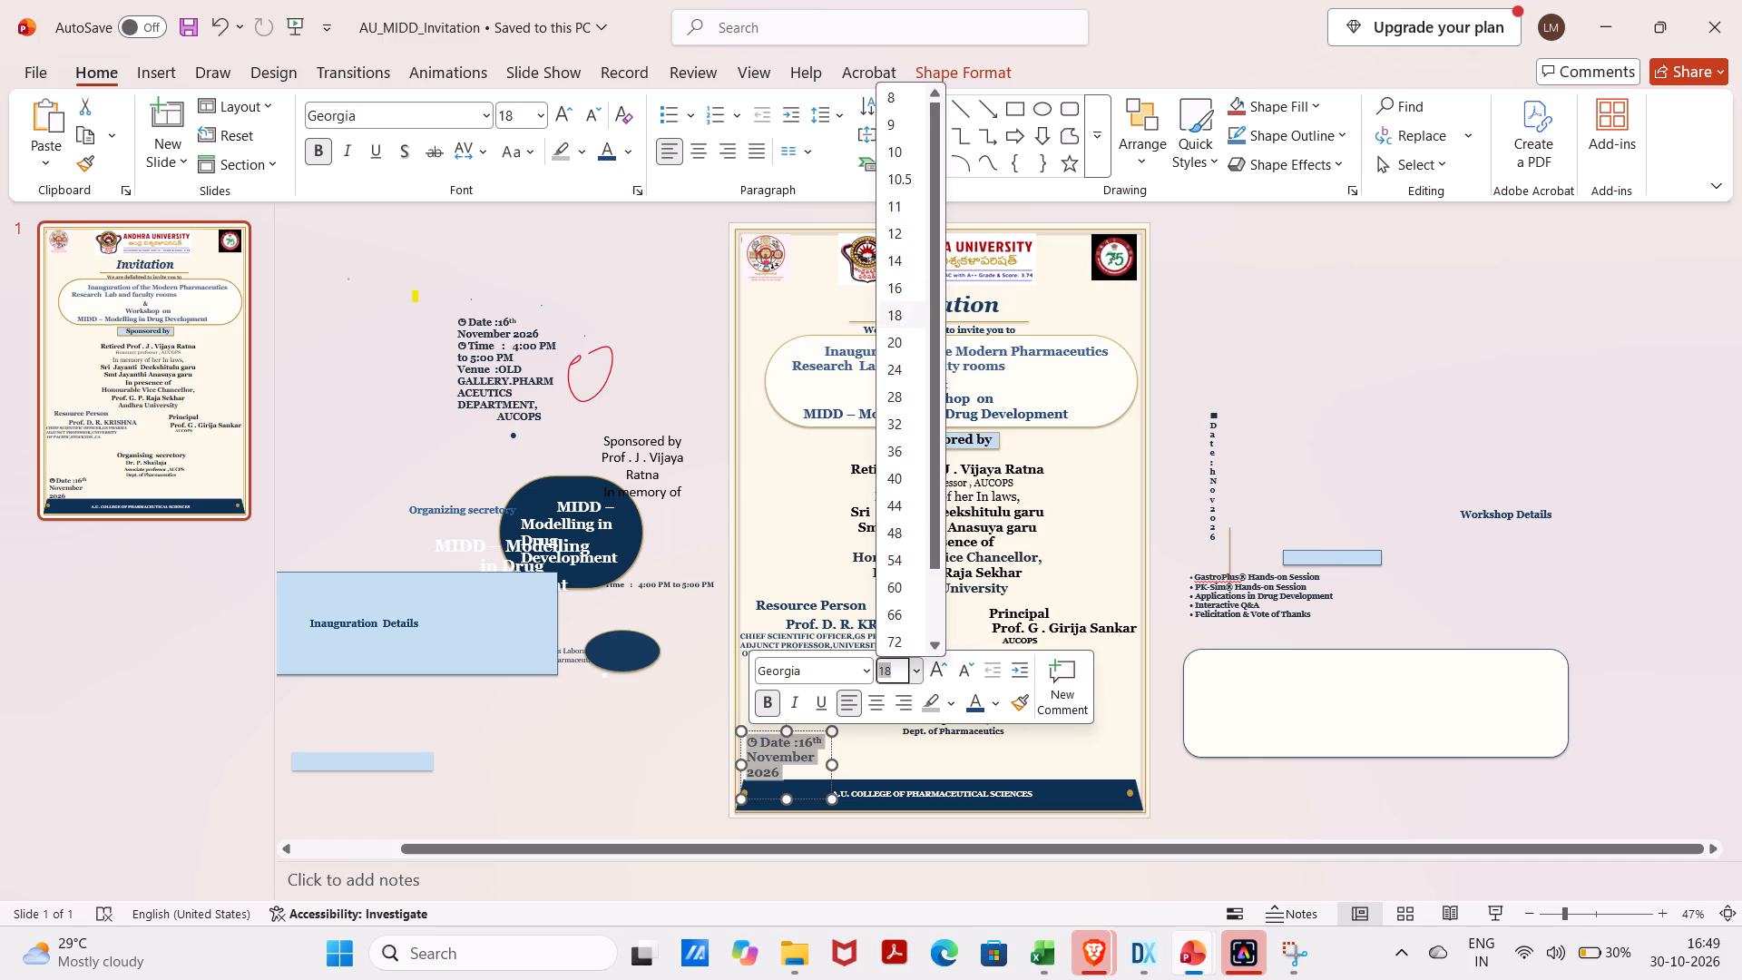
{"action": "left_click", "coordinate": [898, 238]}
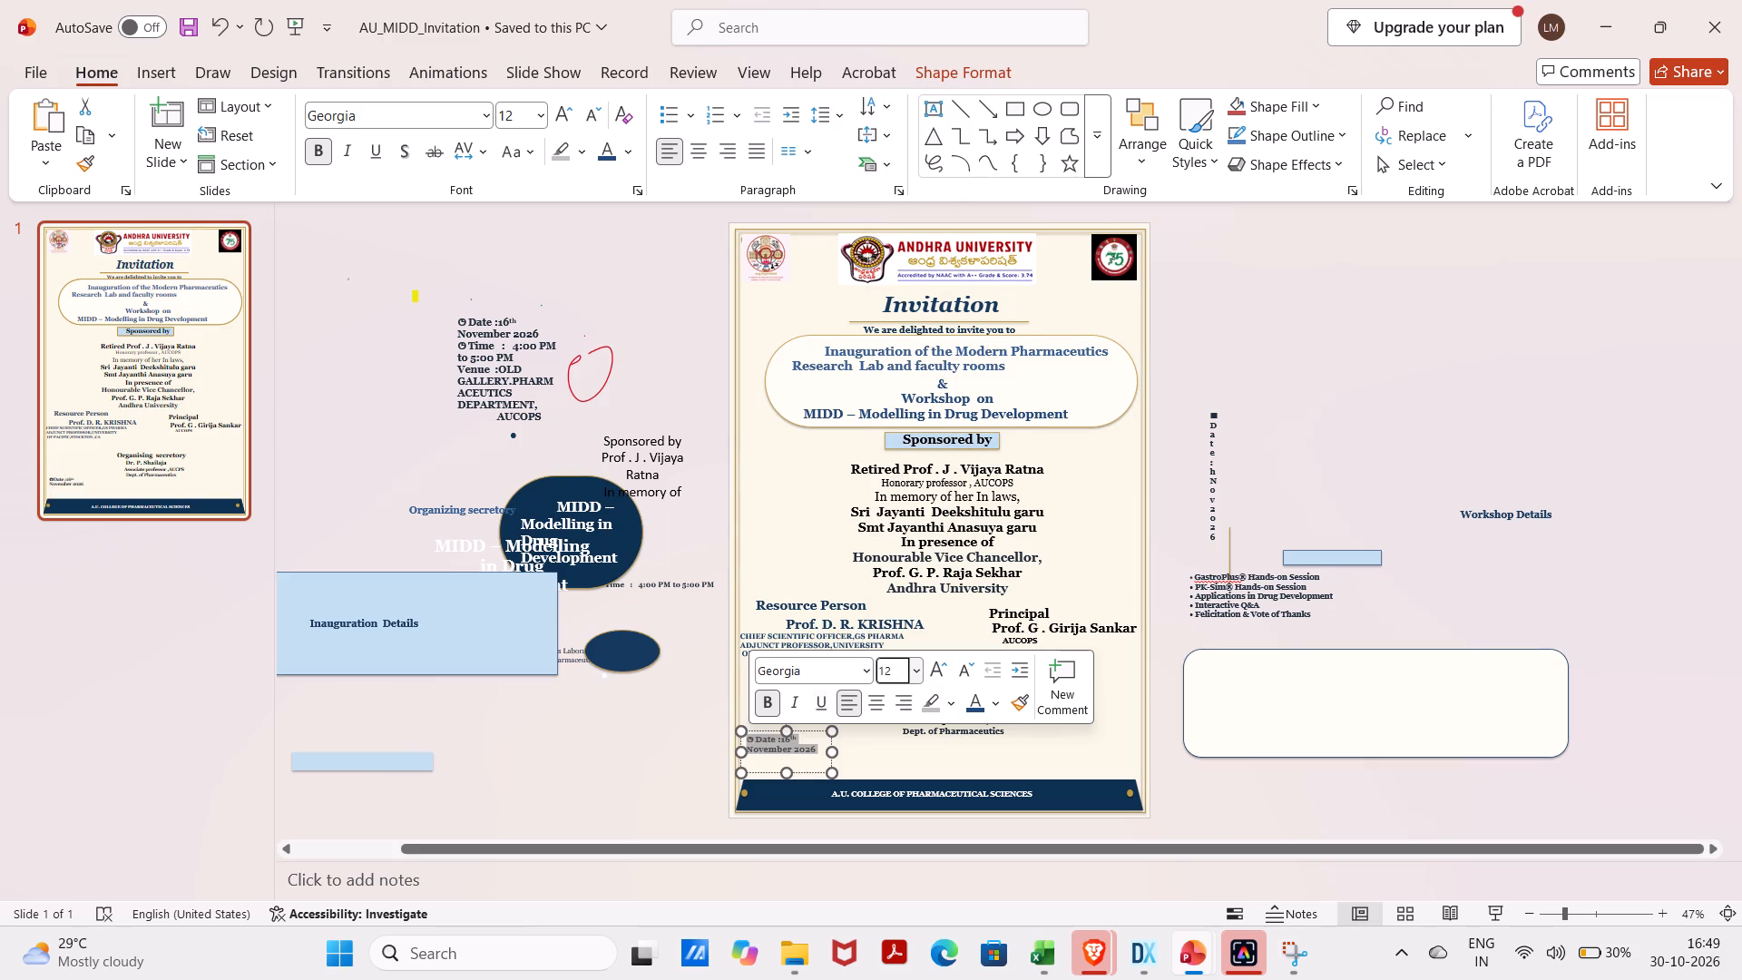
{"action": "left_click", "coordinate": [866, 760]}
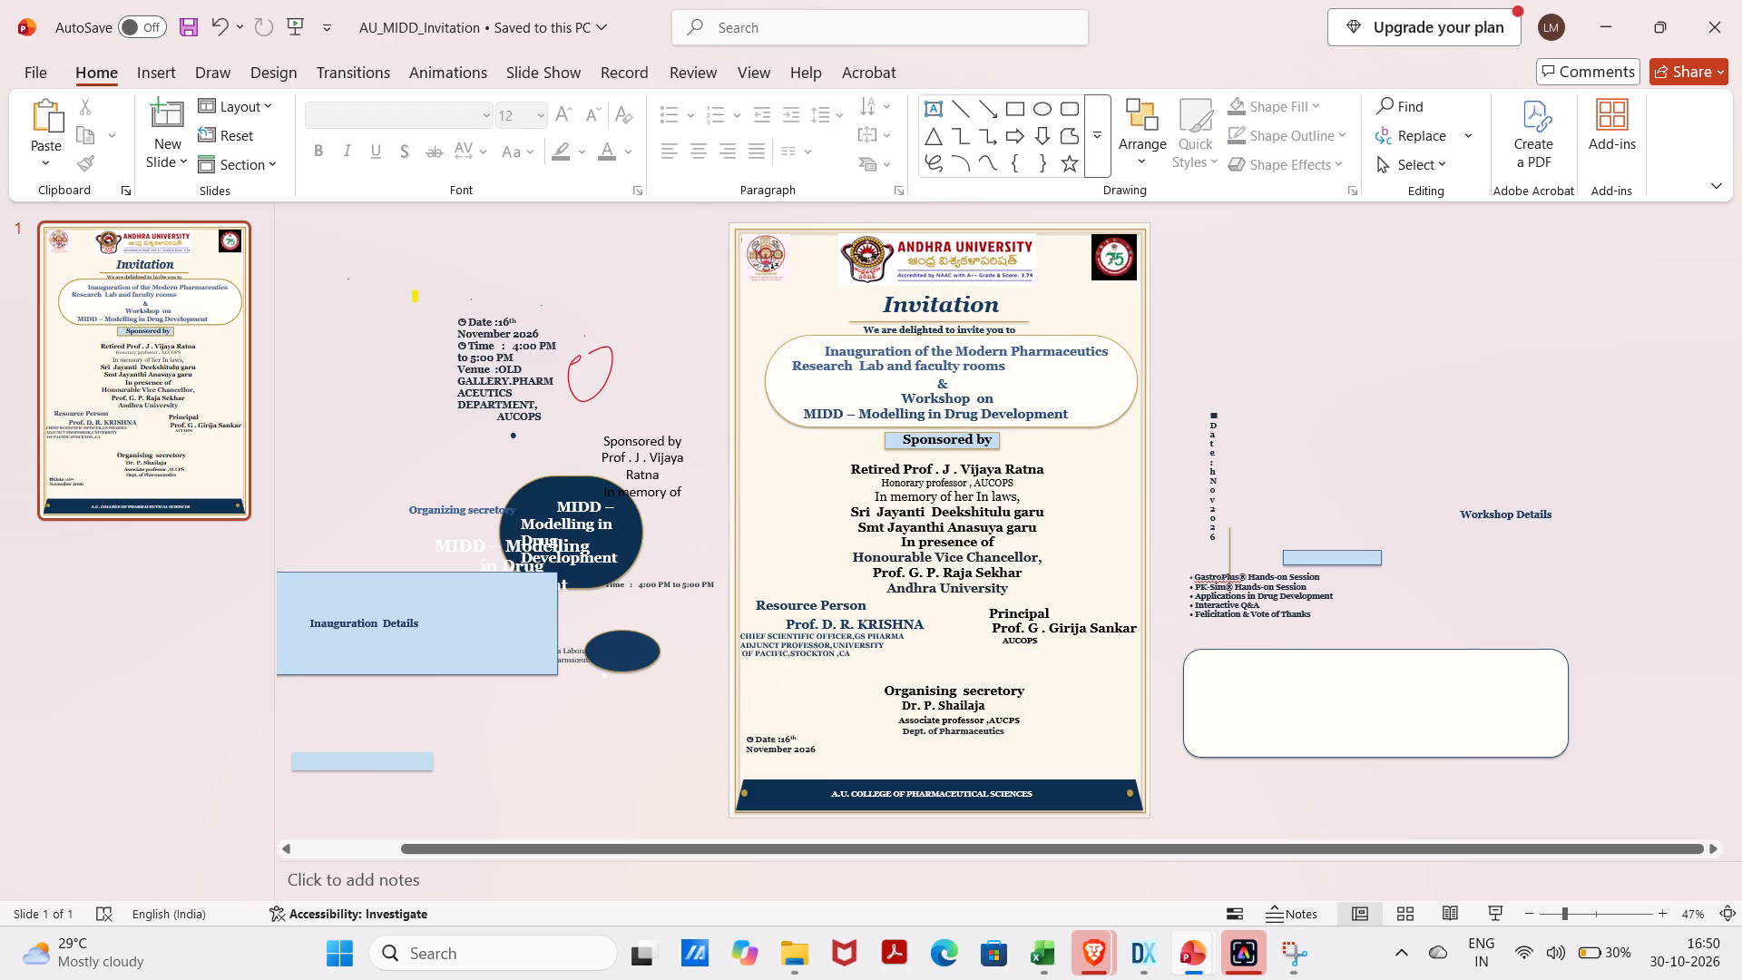
Copy the "Time : 4:00 PM to 5:00 PM" line from the off-slide date and venue text box.
{"action": "left_click_drag", "start_coordinate": [523, 350], "coordinate": [471, 352]}
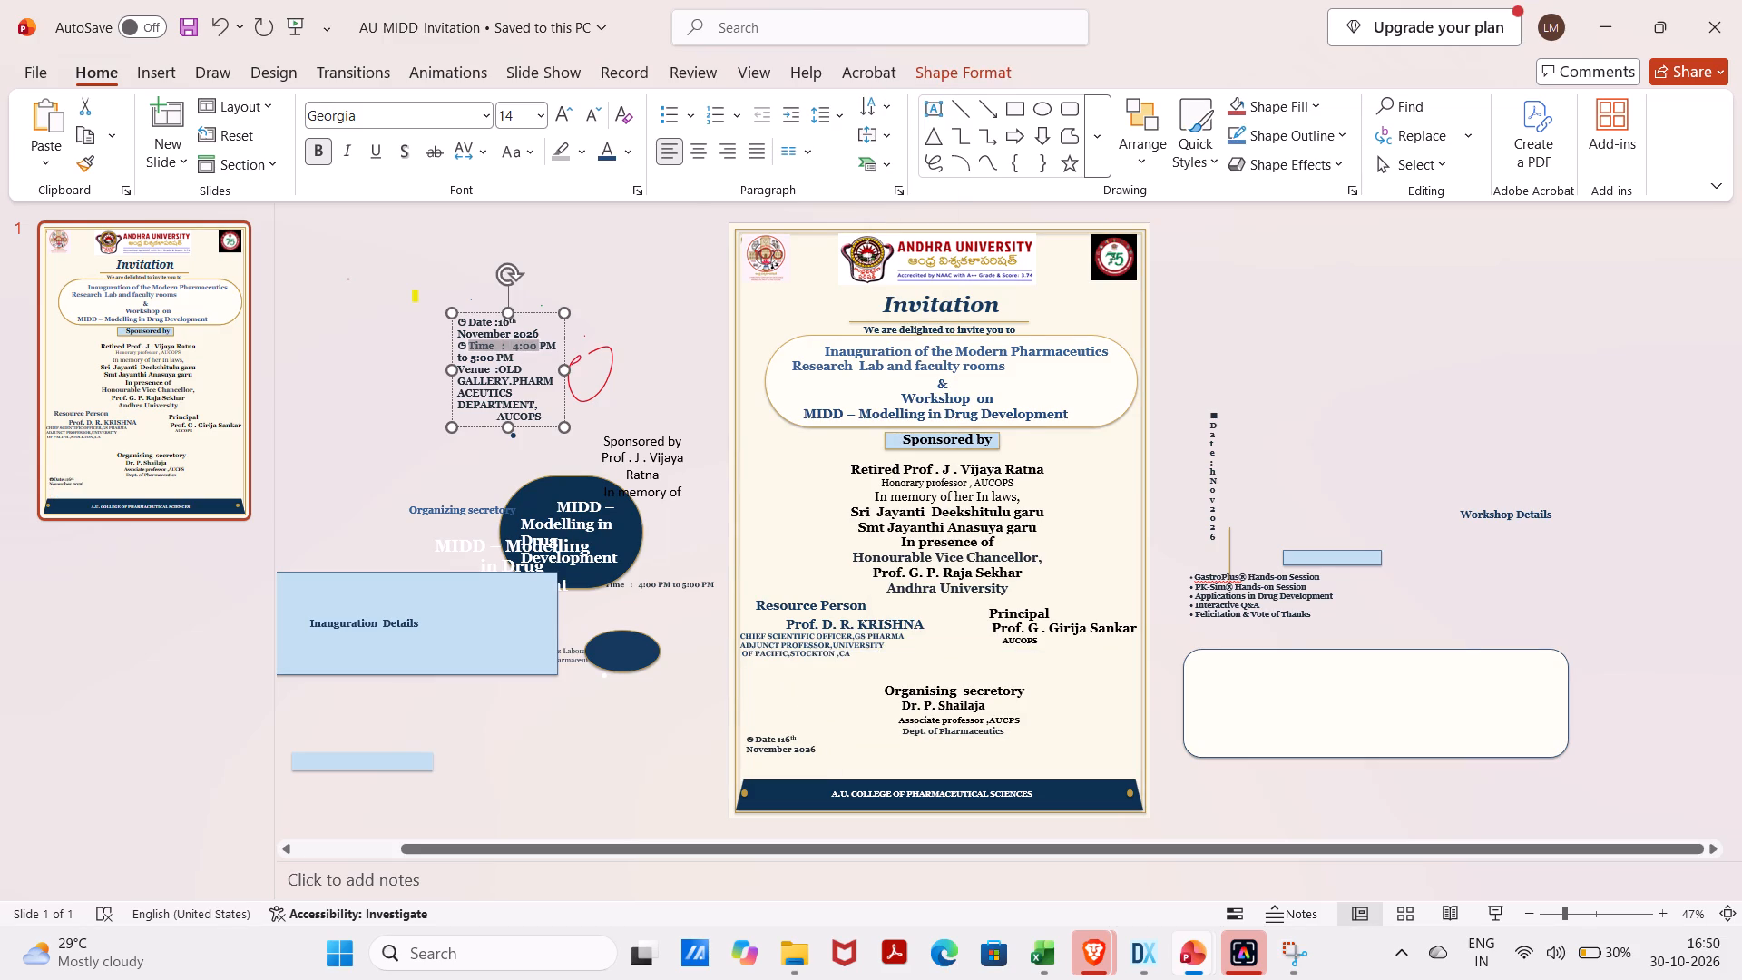
{"action": "left_click_drag", "start_coordinate": [471, 352], "coordinate": [504, 353]}
{"action": "left_click", "coordinate": [520, 353]}
{"action": "left_click_drag", "start_coordinate": [518, 353], "coordinate": [461, 349]}
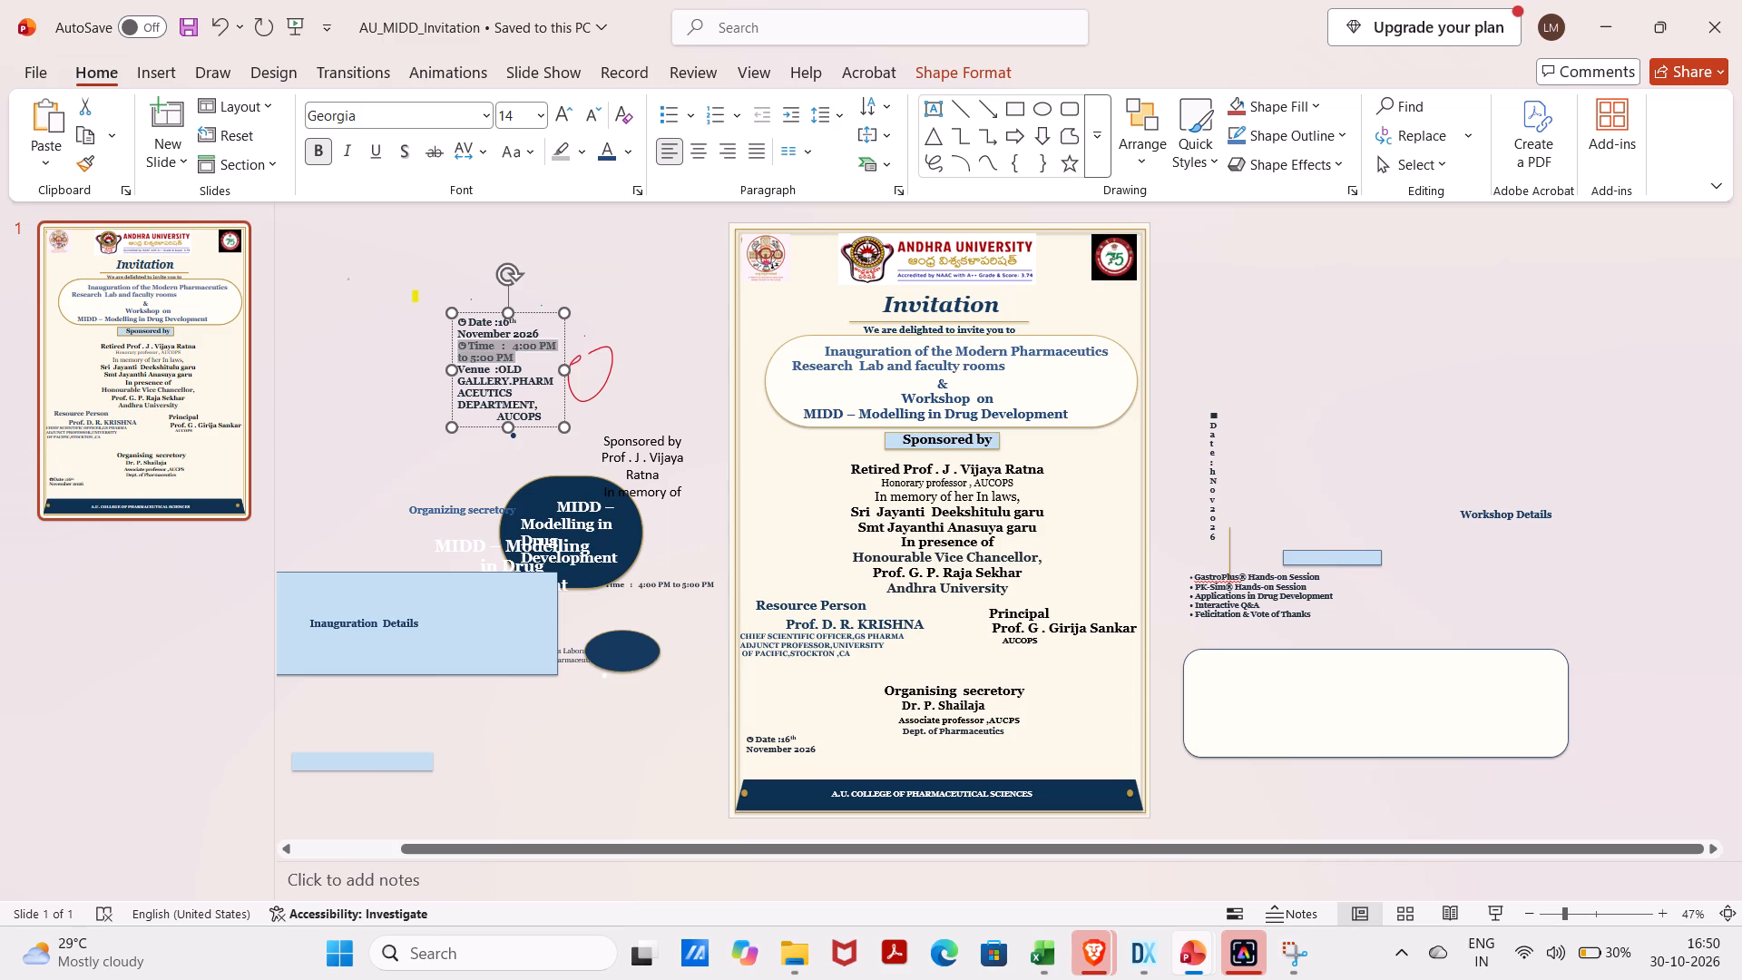
{"action": "left_click_drag", "start_coordinate": [461, 349], "coordinate": [462, 349]}
{"action": "key", "text": "ctrl+c"}
{"action": "left_click", "coordinate": [910, 759]}
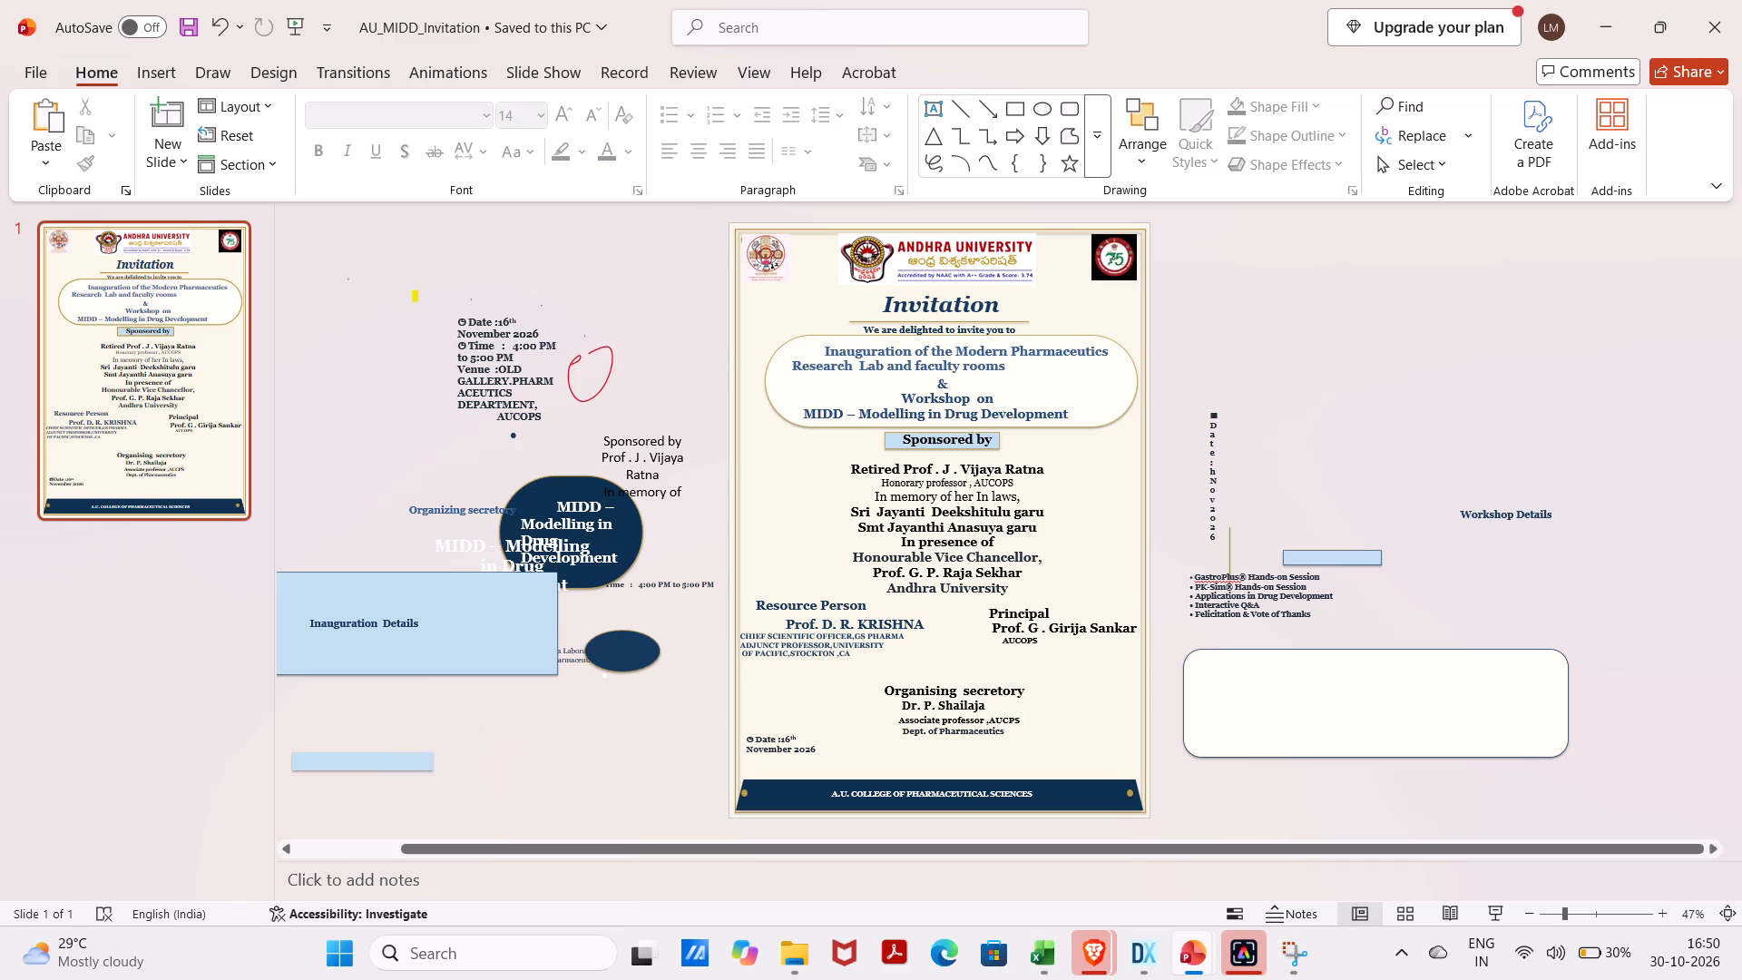
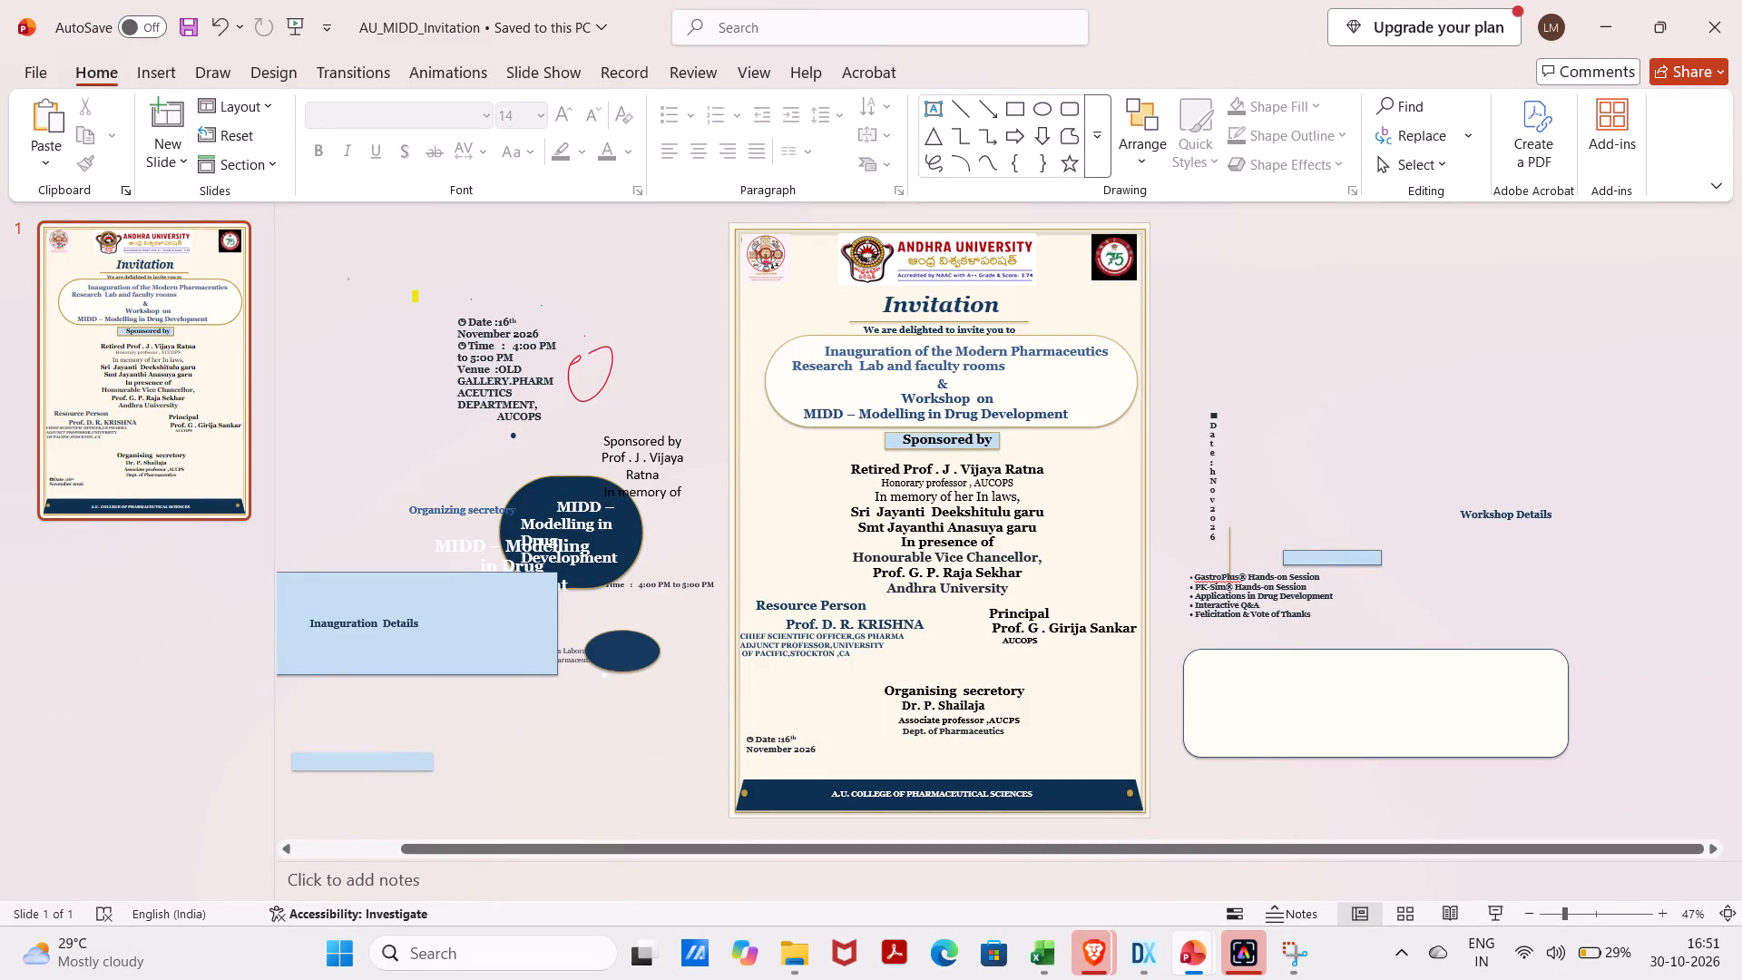
Copy the "Time : 4:00 PM to 5:00 PM" line from the off-slide text box into a new text box below the organising secretary block.
{"action": "left_click_drag", "start_coordinate": [518, 356], "coordinate": [463, 344]}
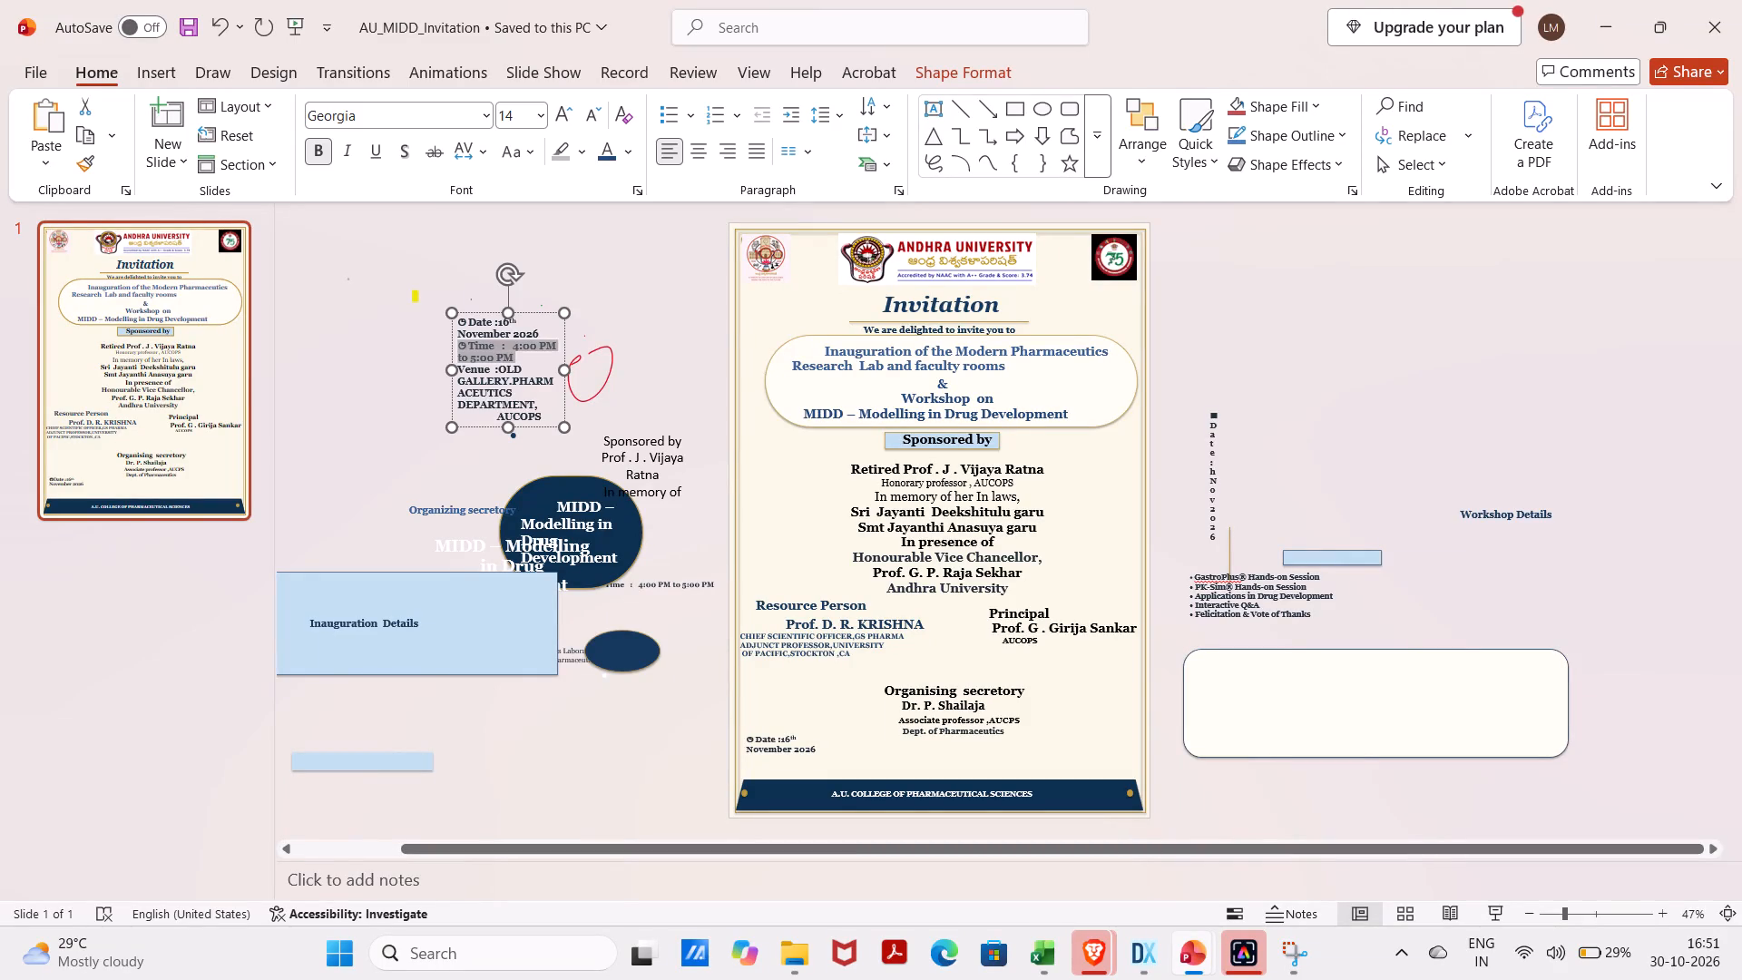
{"action": "left_click_drag", "start_coordinate": [463, 344], "coordinate": [457, 344]}
{"action": "key", "text": "ctrl+c"}
{"action": "left_click", "coordinate": [876, 747]}
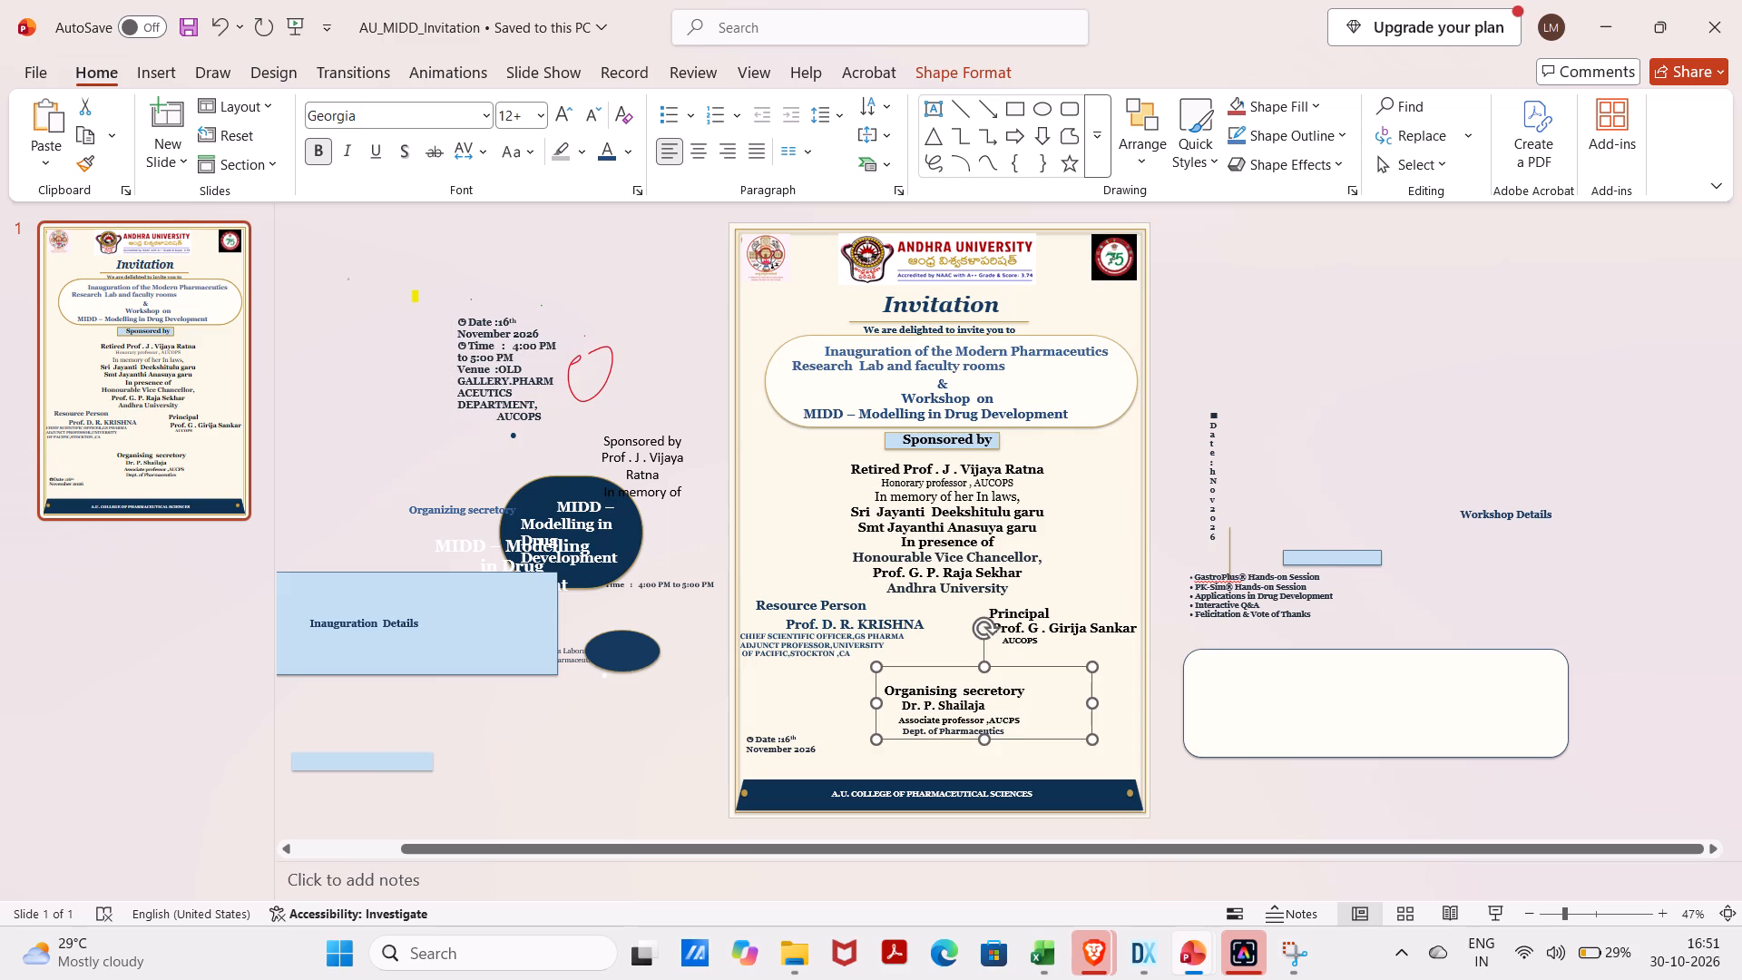
{"action": "left_click", "coordinate": [886, 764]}
{"action": "double_click", "coordinate": [883, 761]}
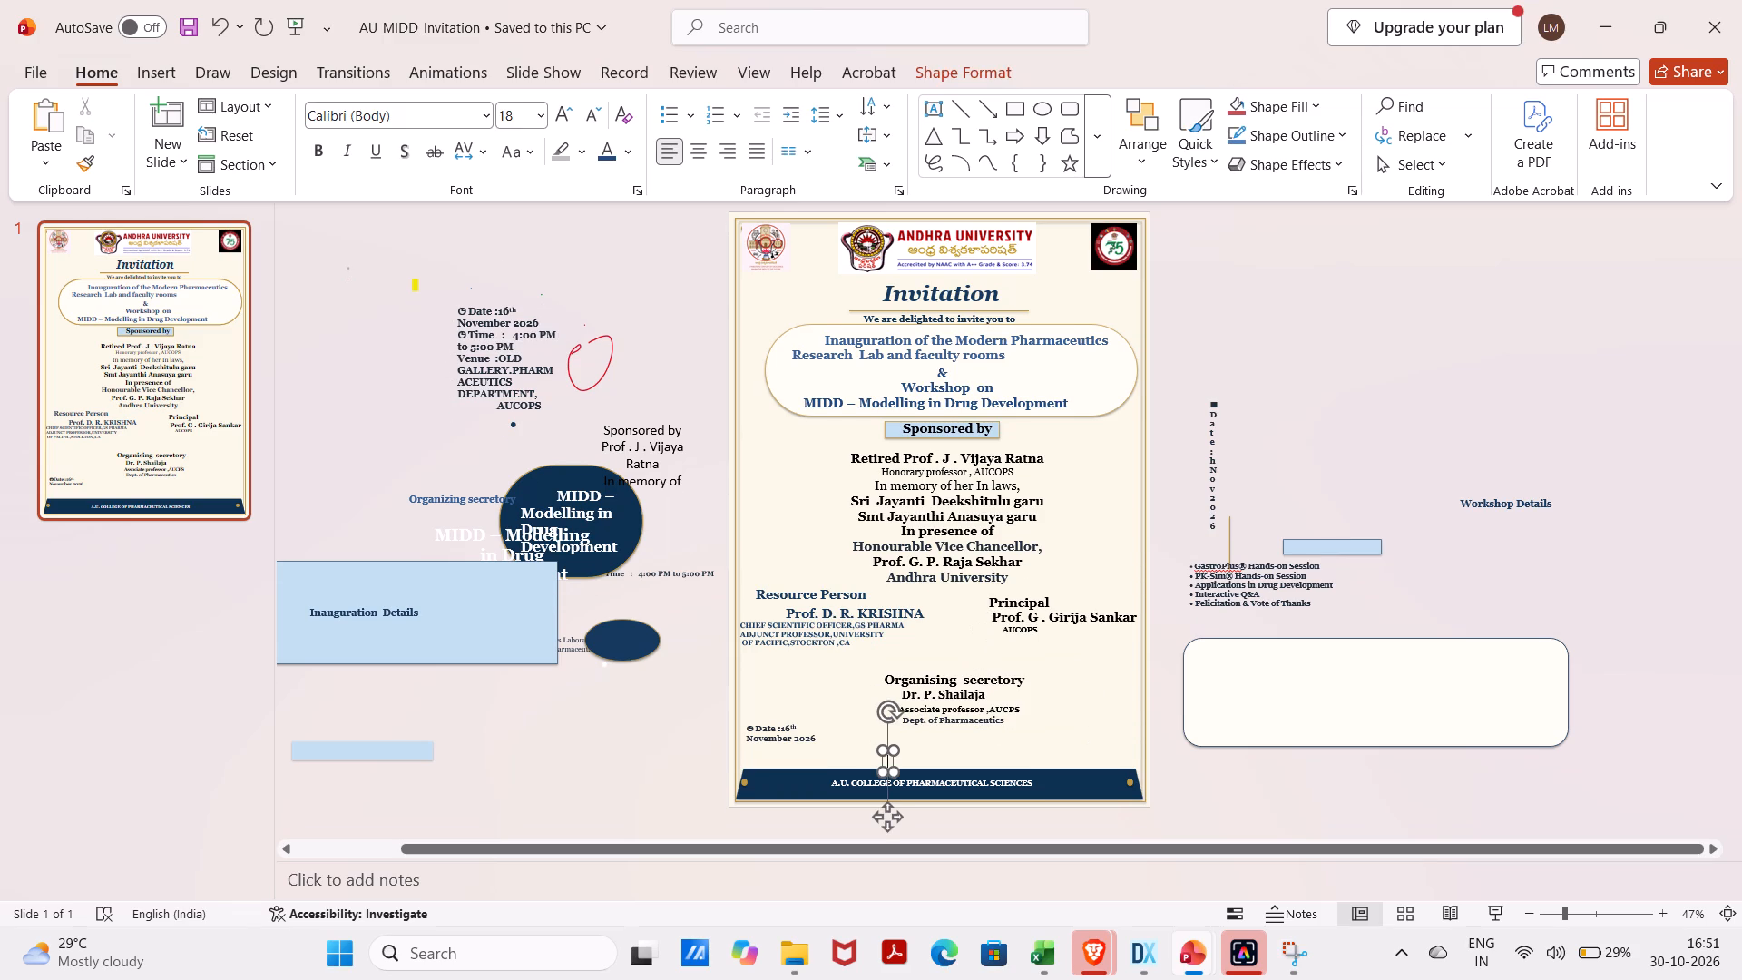
{"action": "key", "text": "ctrl+v"}
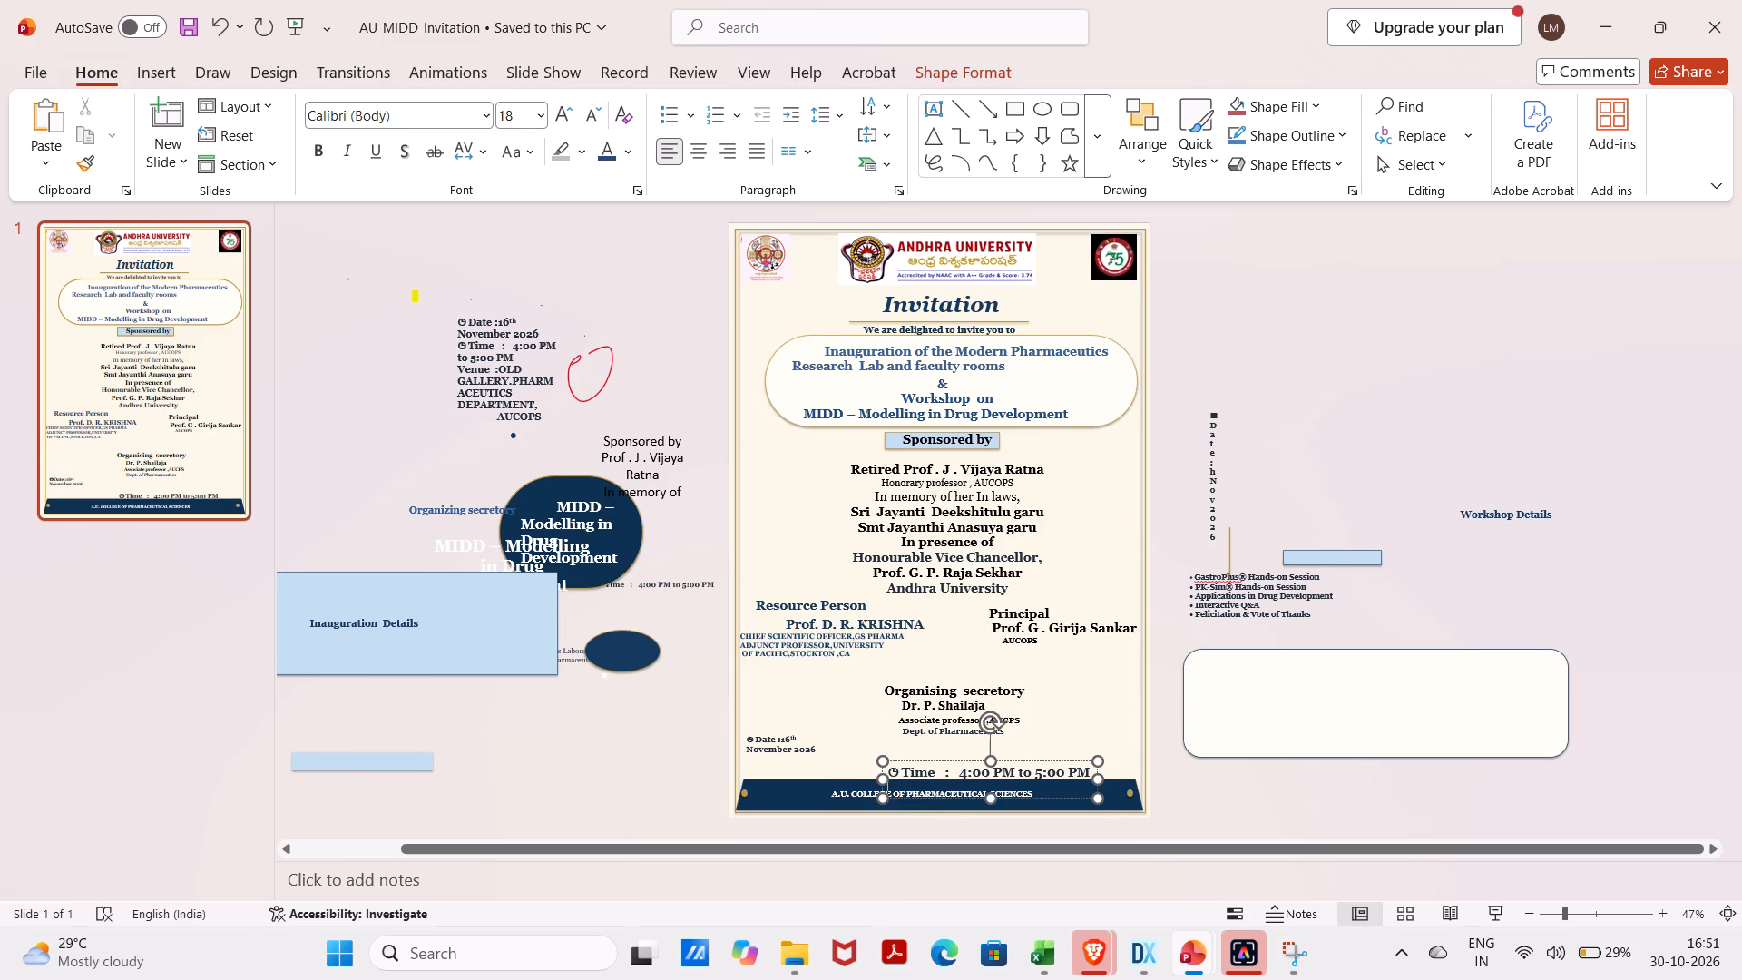
Narrow the new time text box and extend its upper-left corner so the time text fits above the footer band.
{"action": "left_click_drag", "start_coordinate": [1100, 779], "coordinate": [1045, 758]}
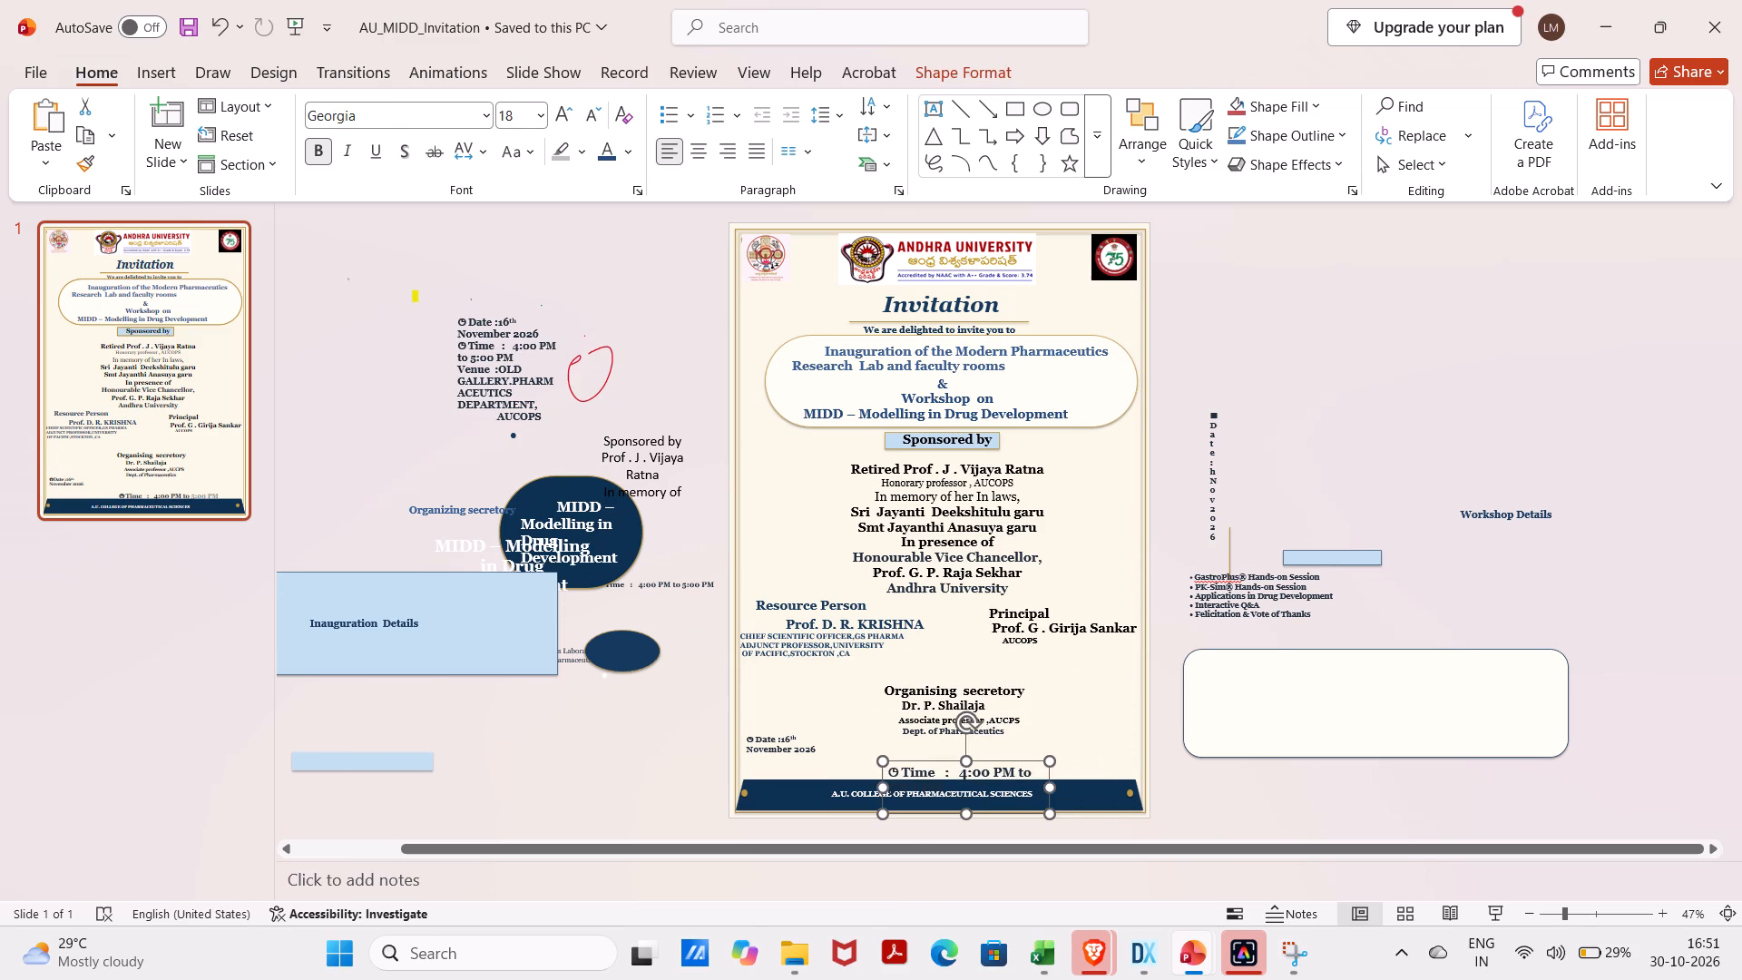
{"action": "left_click_drag", "start_coordinate": [885, 757], "coordinate": [849, 737]}
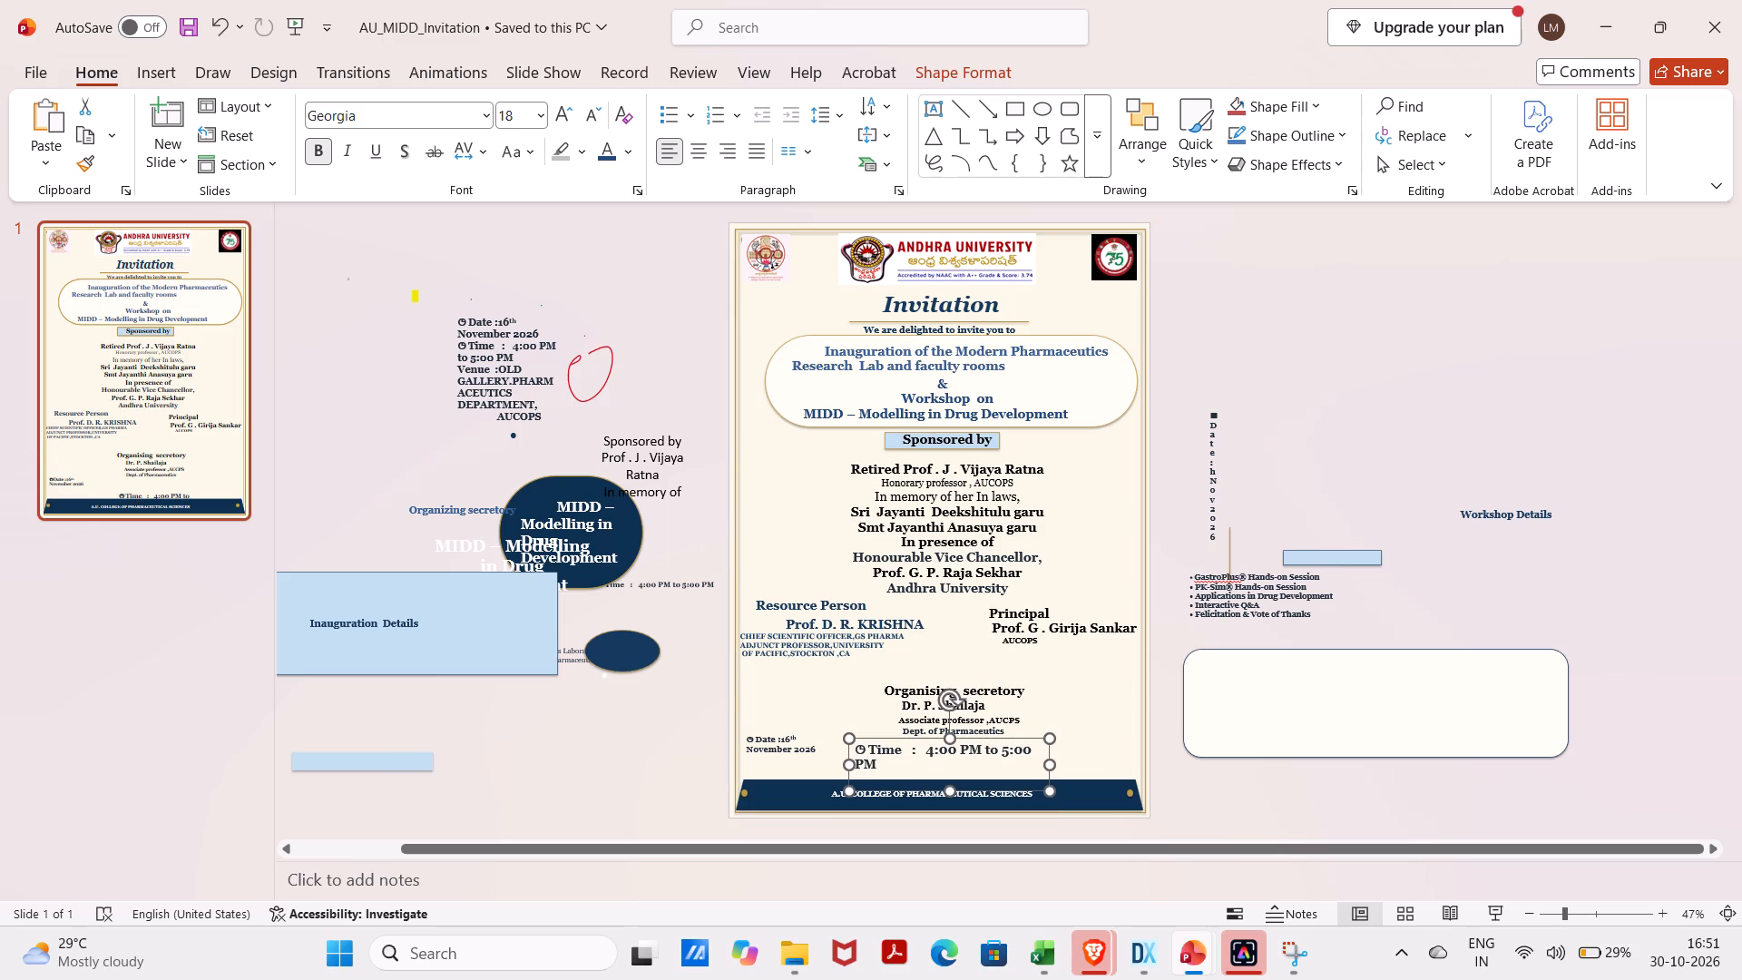
Set the font size of the "Time : 4:00 PM to 5:00 PM" text above the footer band to 14.
{"action": "left_click_drag", "start_coordinate": [894, 760], "coordinate": [859, 750]}
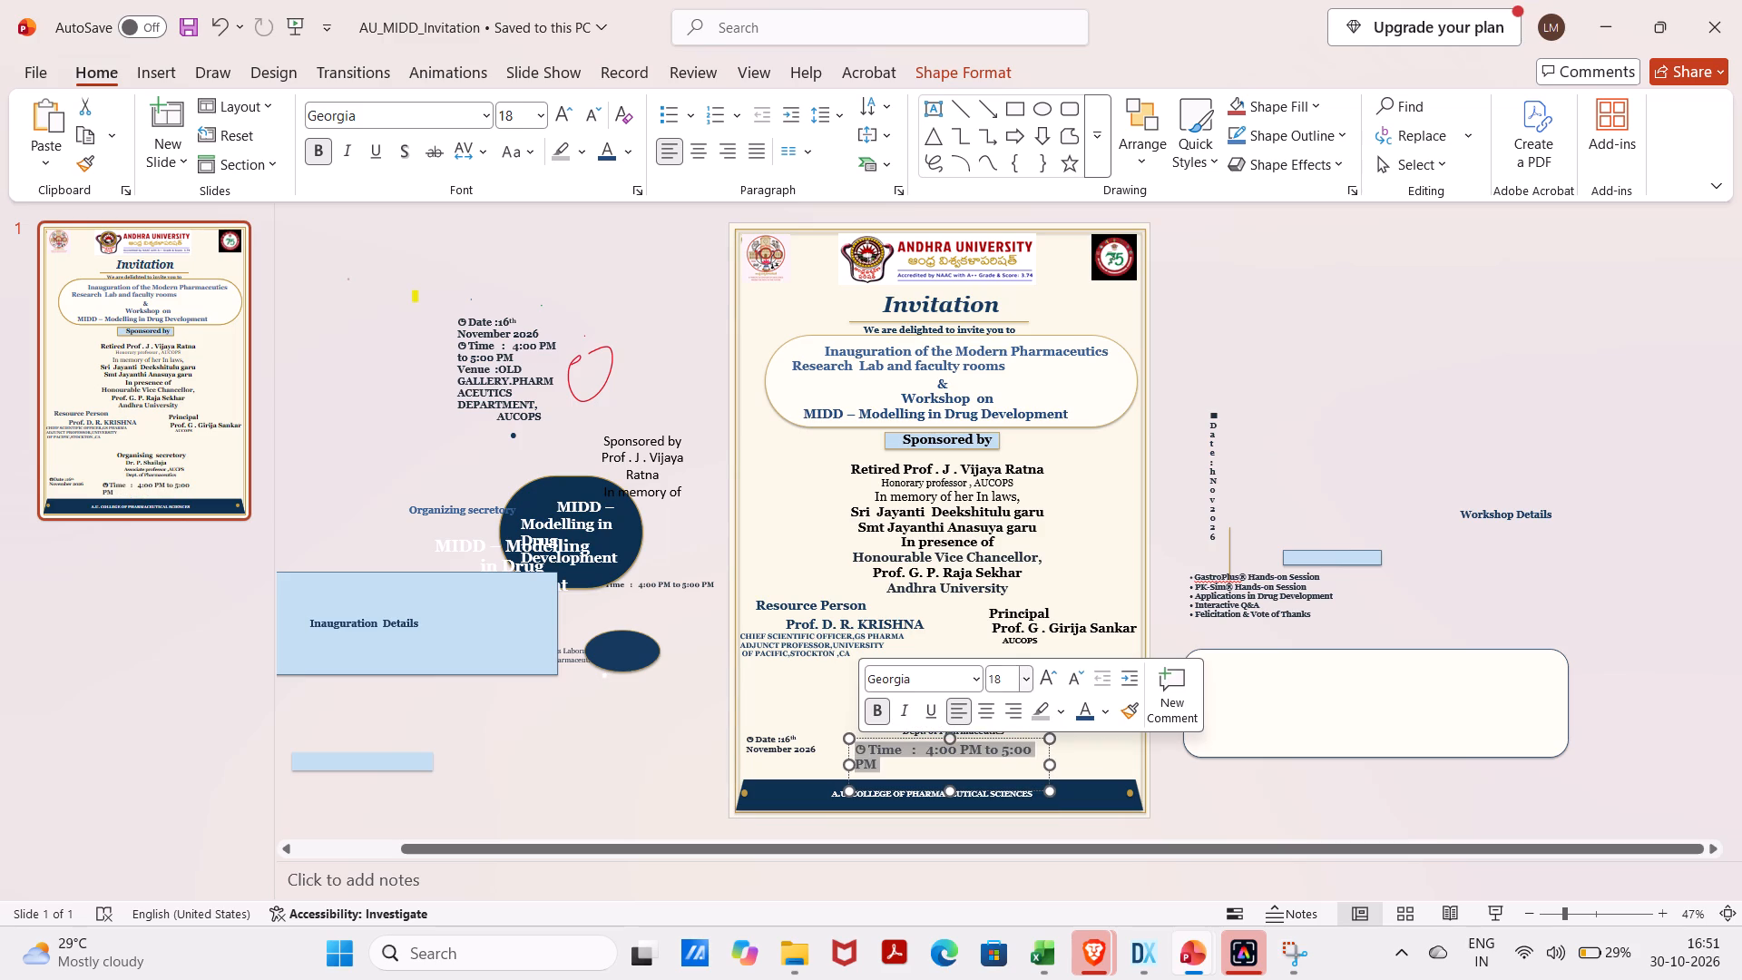
{"action": "left_click", "coordinate": [1022, 671]}
{"action": "left_click", "coordinate": [1014, 240]}
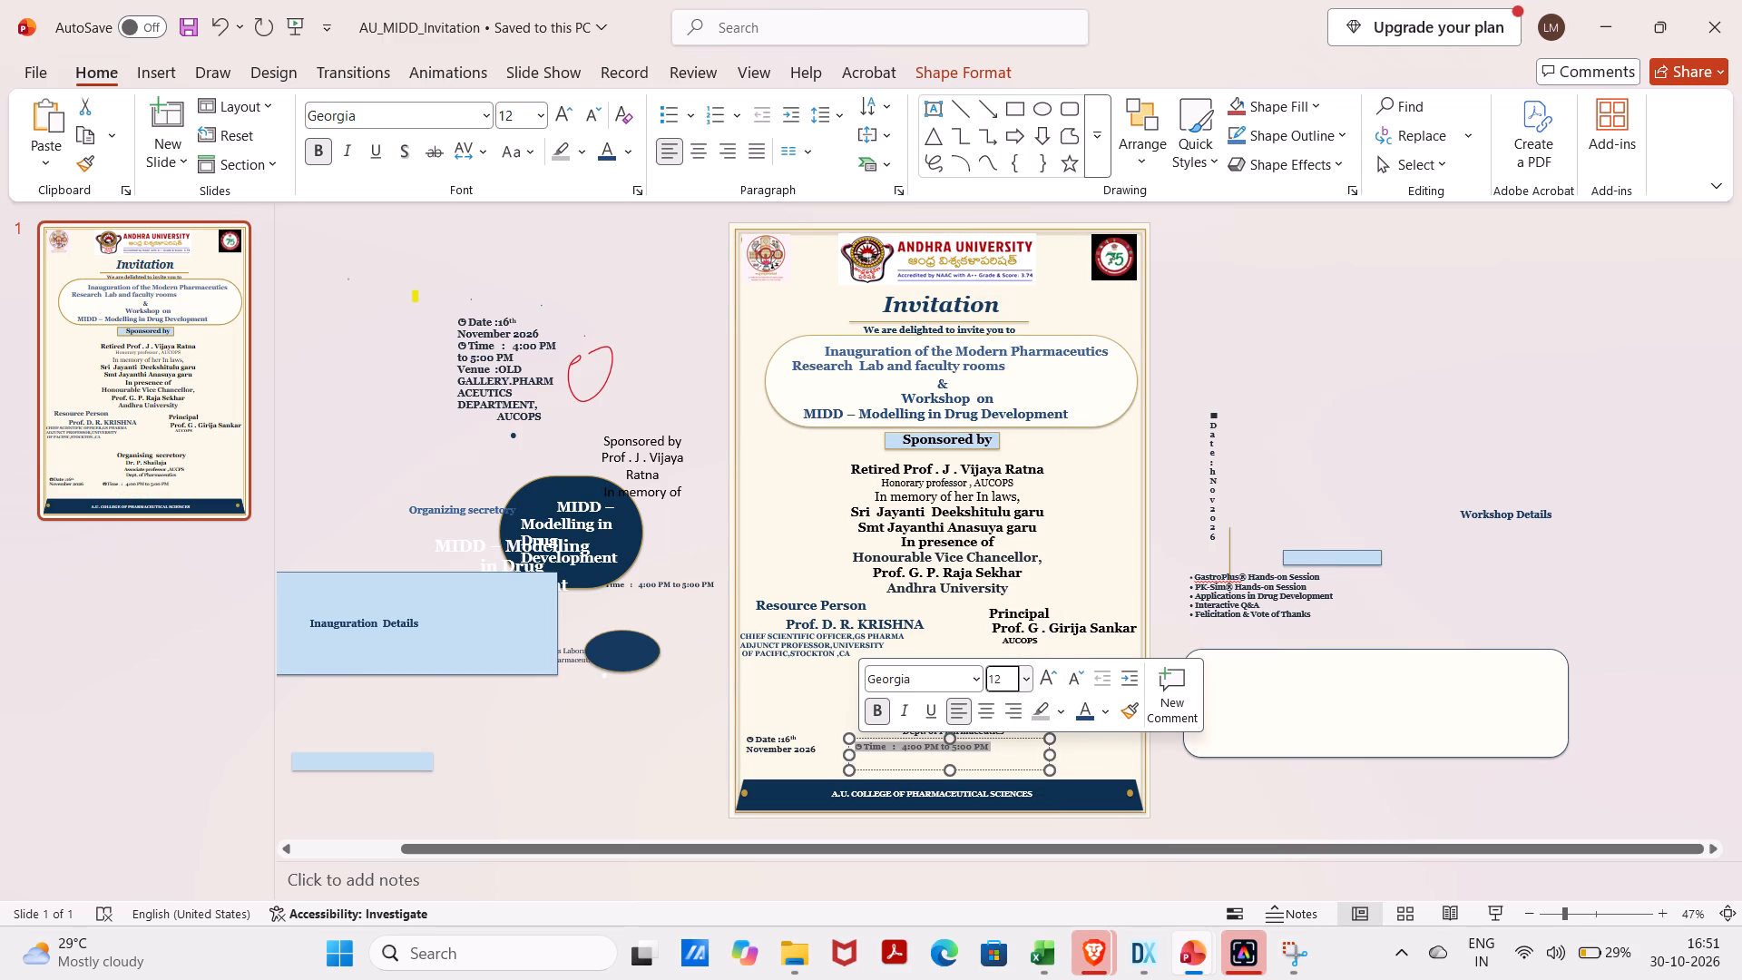
{"action": "left_click", "coordinate": [1032, 677]}
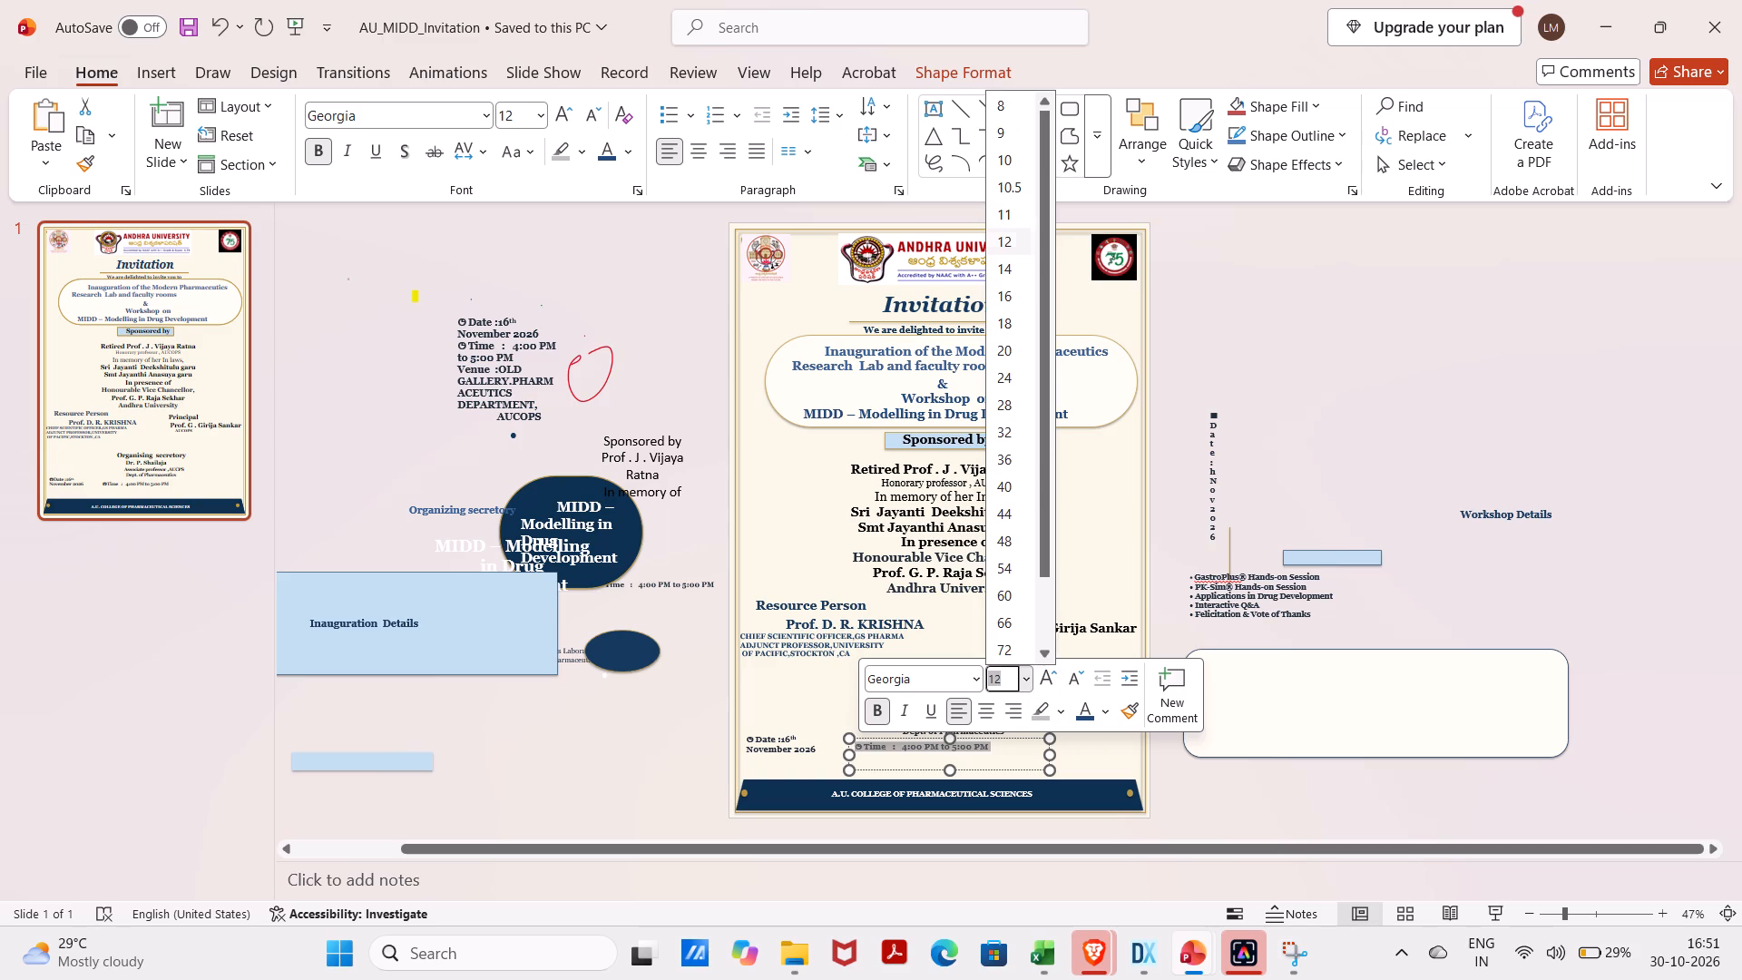
{"action": "left_click", "coordinate": [1004, 276]}
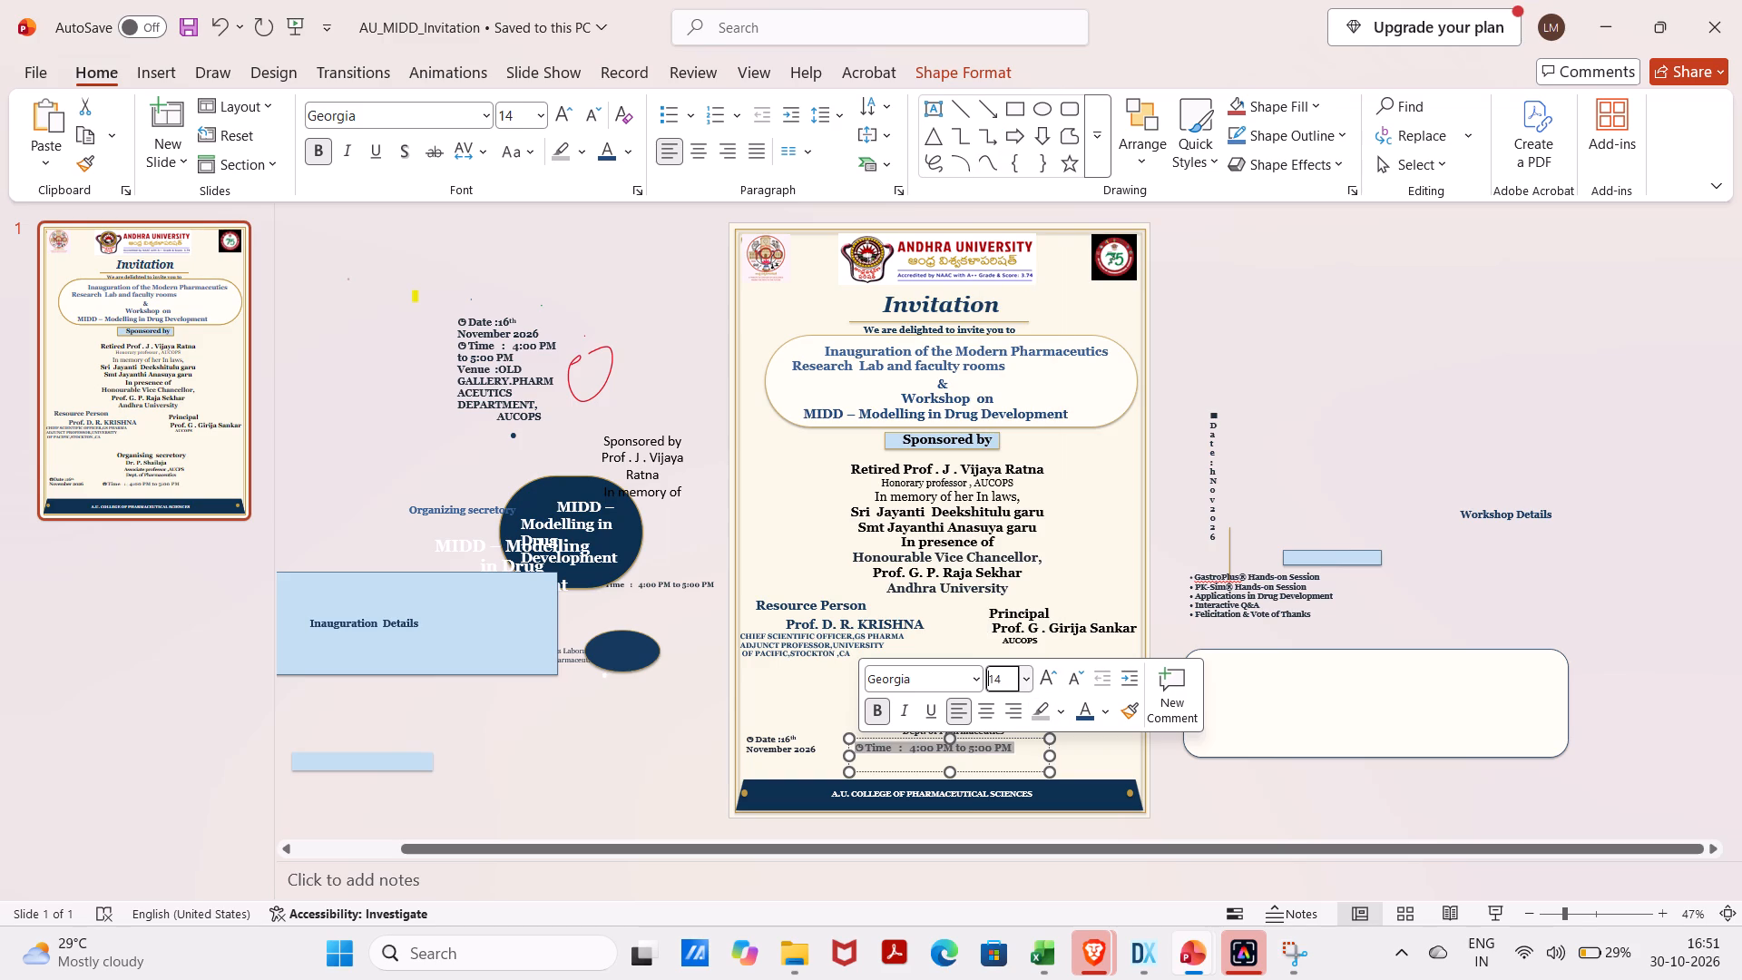
Break the time text after "Time :" so "4:00 PM to 5:00 PM" sits on its own line.
{"action": "left_click", "coordinate": [908, 753]}
{"action": "key", "text": "Return"}
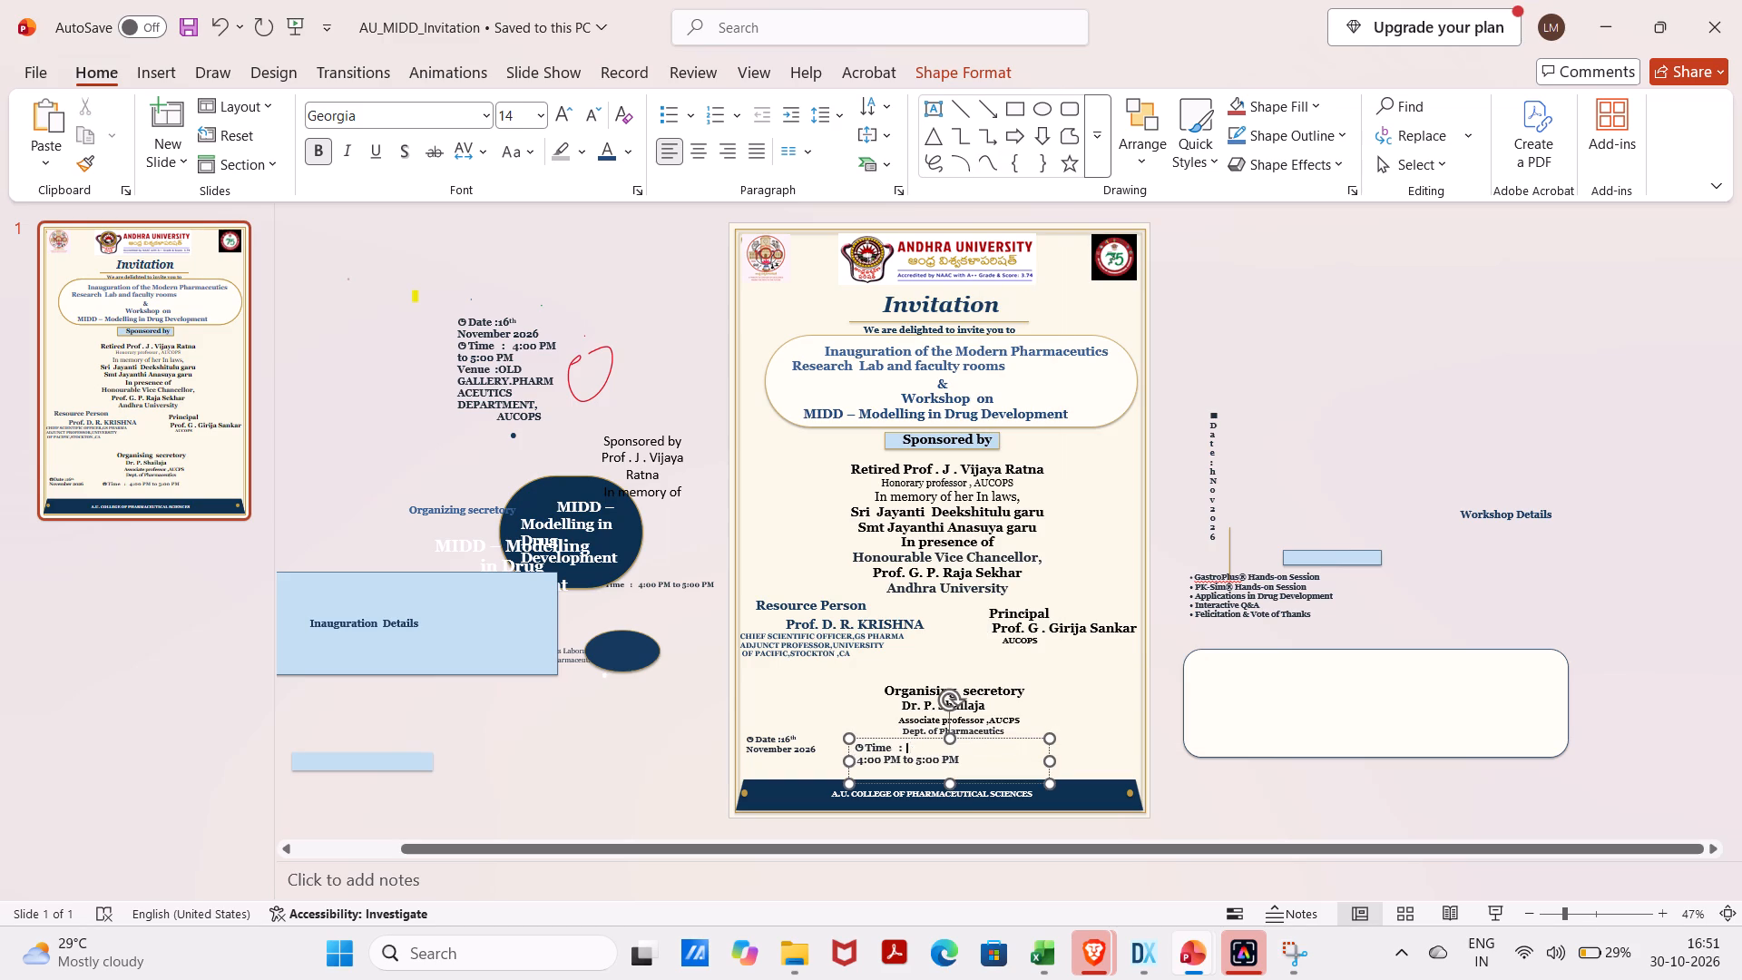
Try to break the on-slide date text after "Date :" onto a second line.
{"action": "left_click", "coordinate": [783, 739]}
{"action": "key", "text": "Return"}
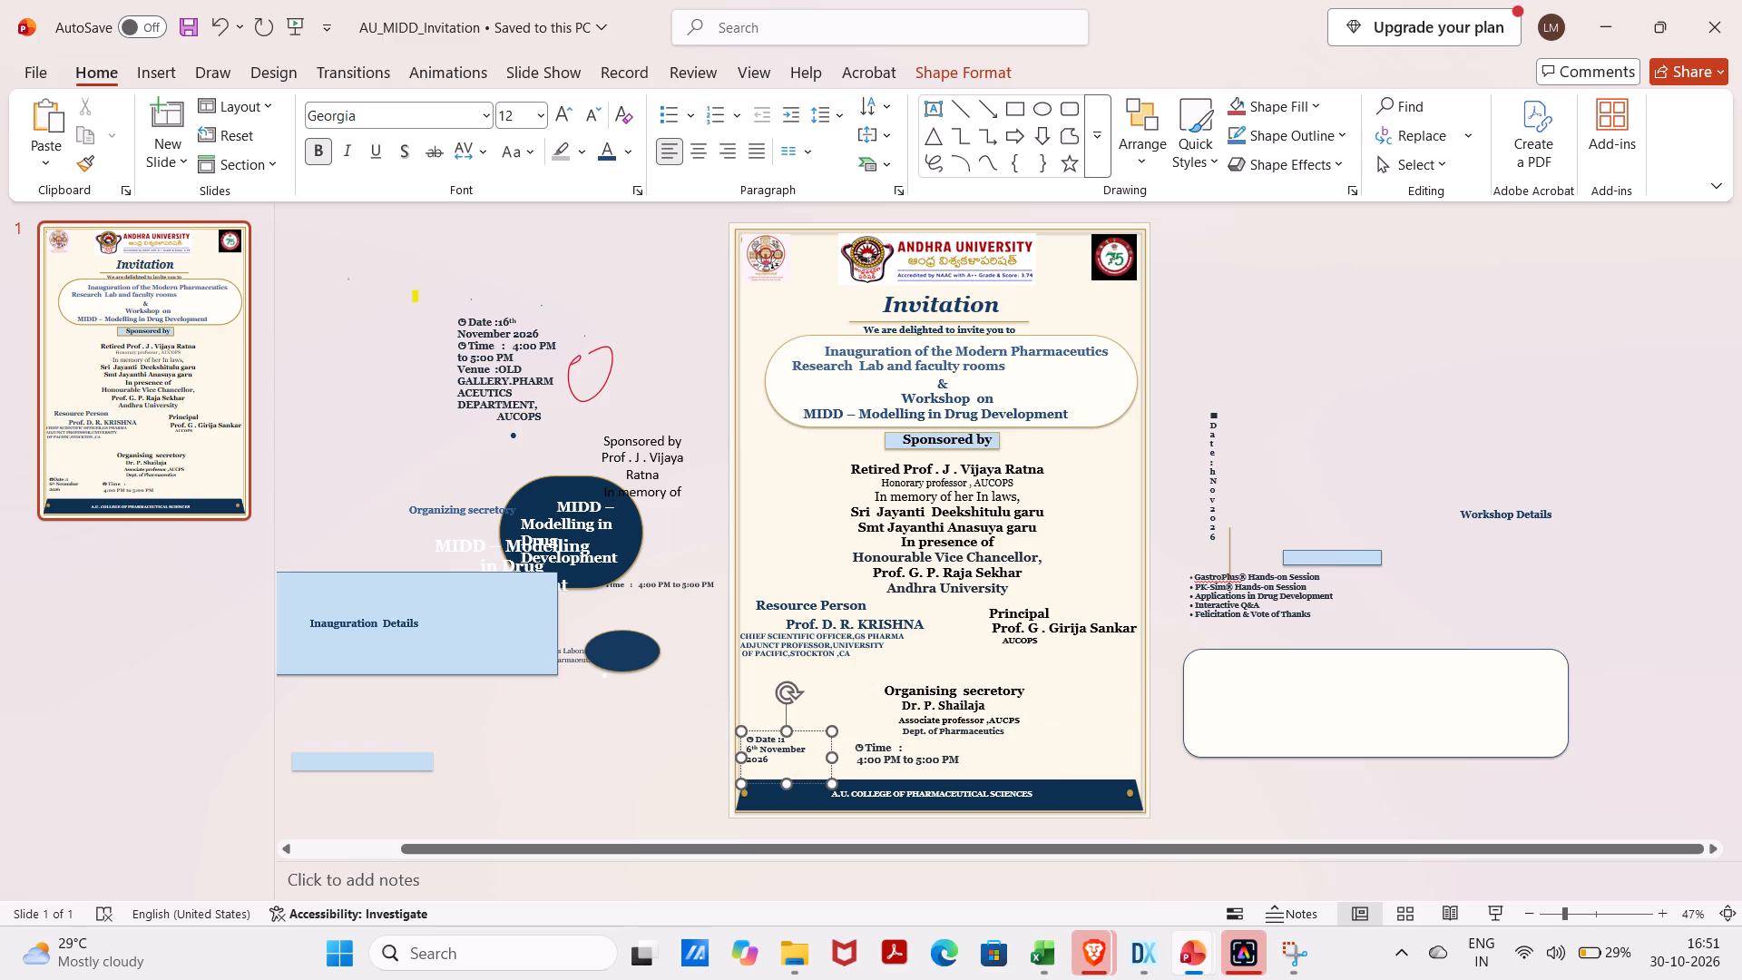
Delete the on-slide date text box above the footer band.
{"action": "left_click", "coordinate": [787, 737]}
{"action": "key", "text": "BackSpace"}
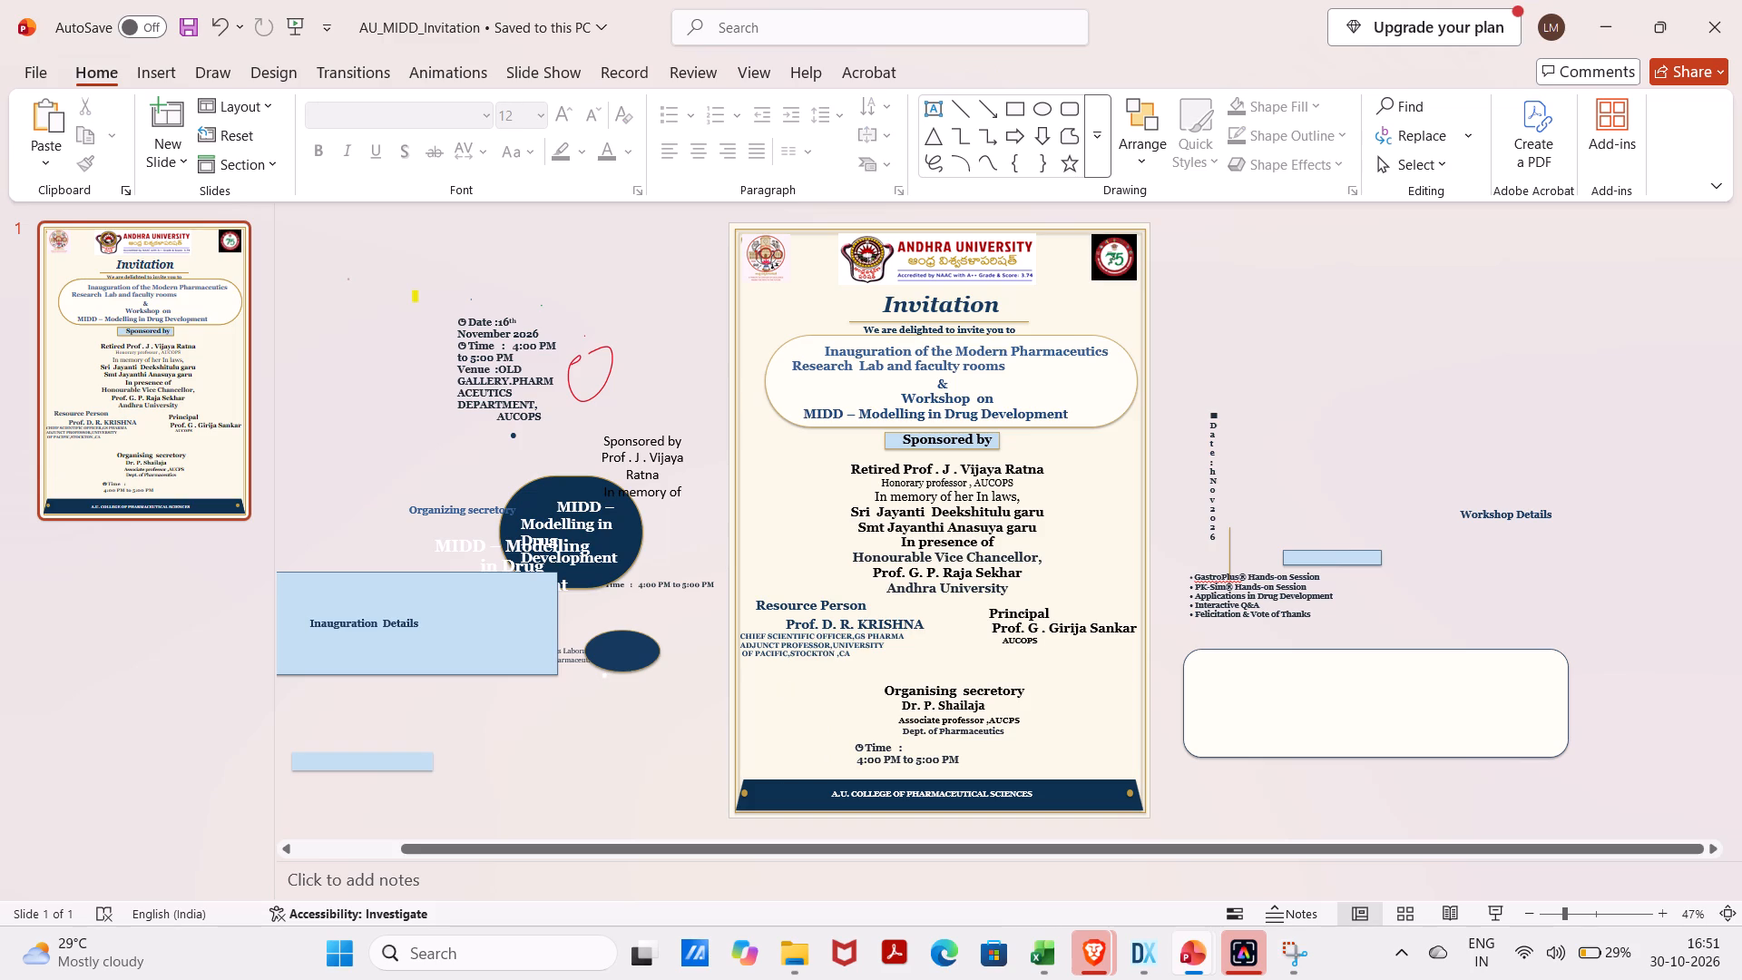
Copy the "Date :16th November 2026" line from the off-slide text box into a new text box near the slide's lower-left corner.
{"action": "left_click_drag", "start_coordinate": [543, 334], "coordinate": [539, 334]}
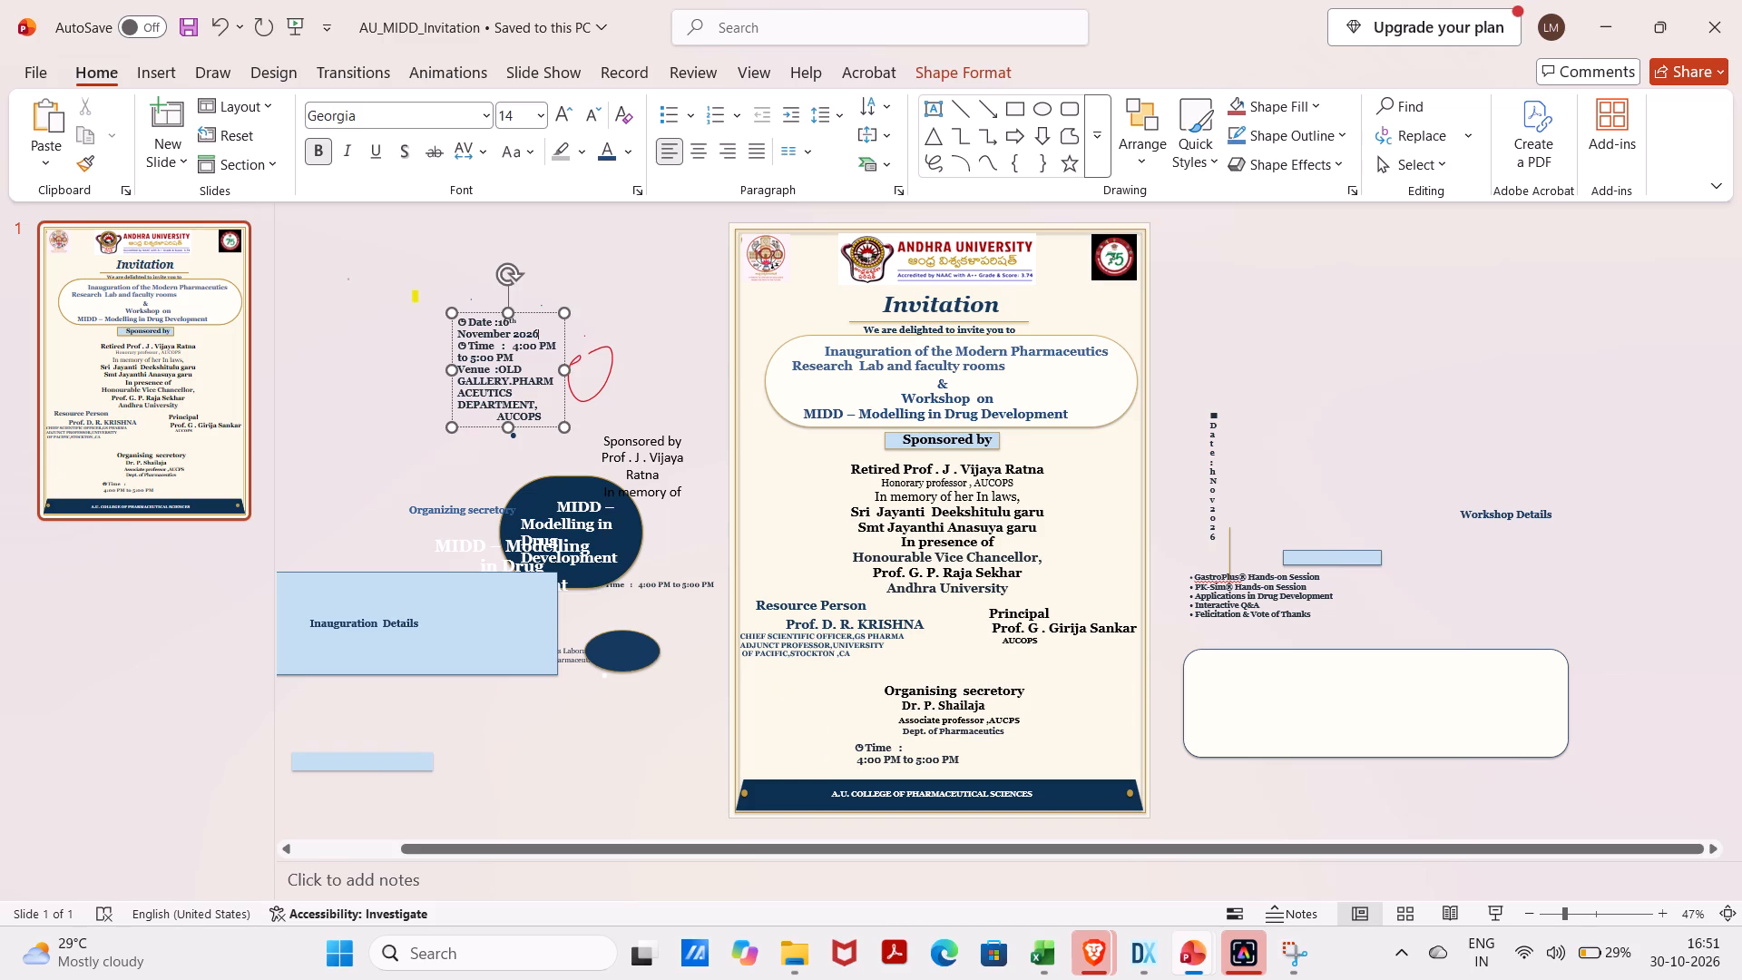
{"action": "left_click_drag", "start_coordinate": [539, 334], "coordinate": [465, 321]}
{"action": "key", "text": "ctrl+c"}
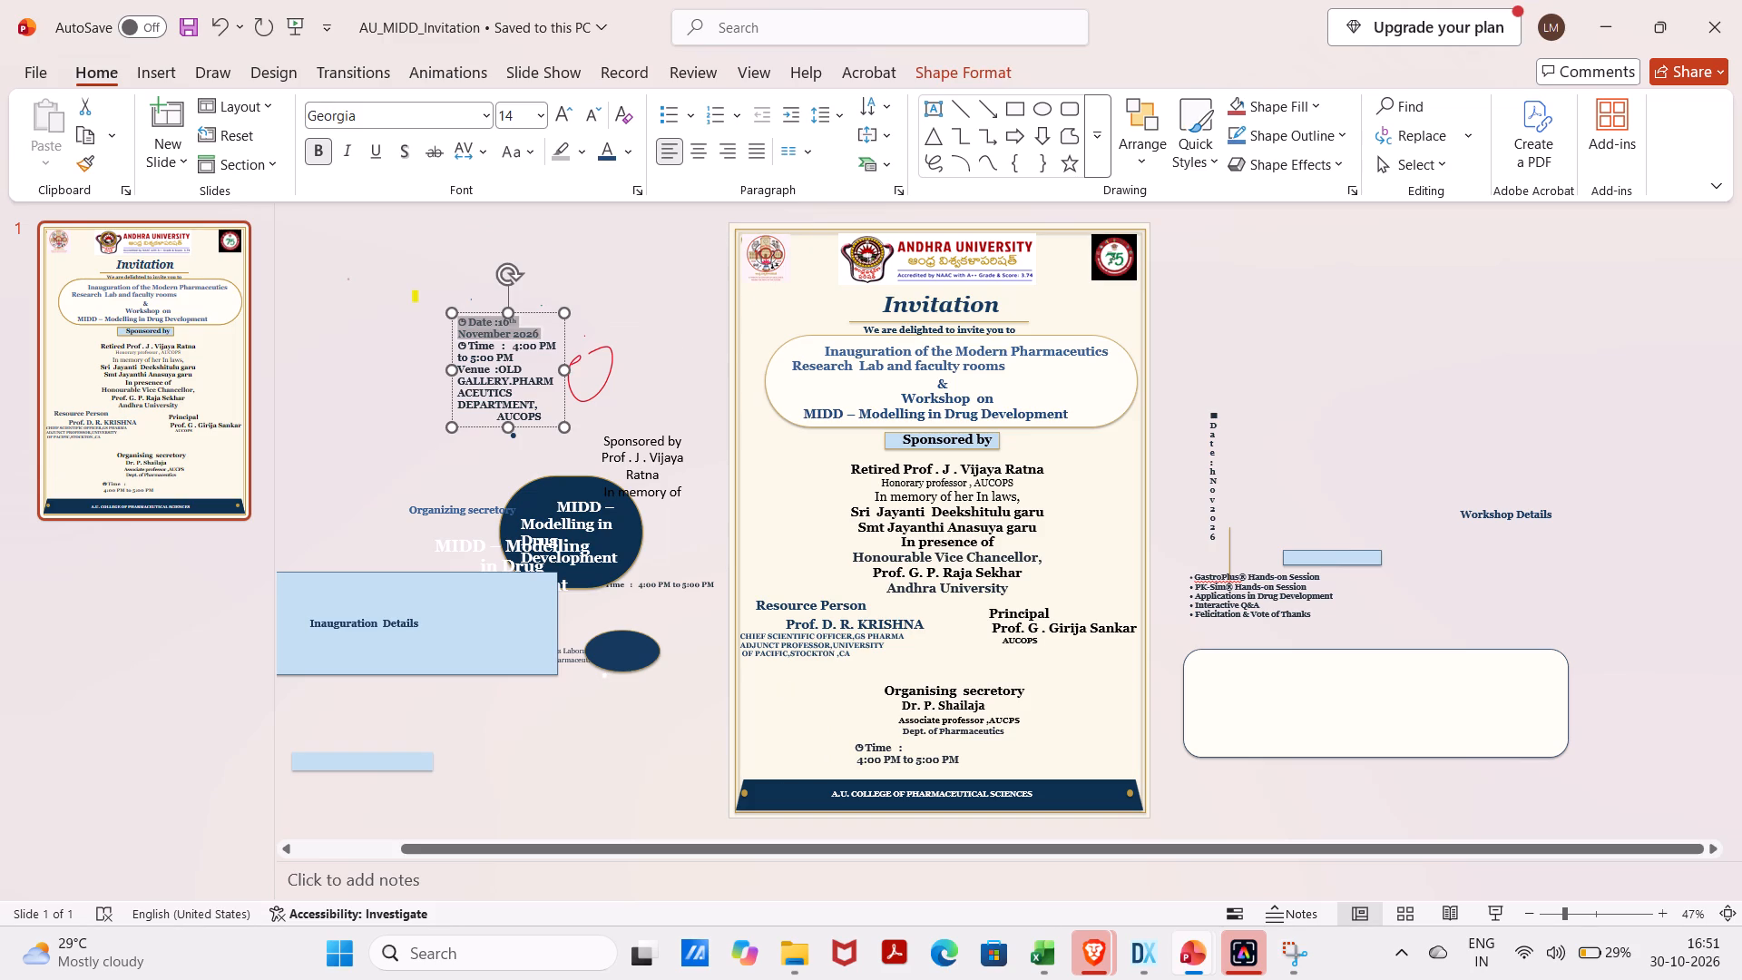
{"action": "left_click", "coordinate": [773, 748]}
{"action": "double_click", "coordinate": [768, 754]}
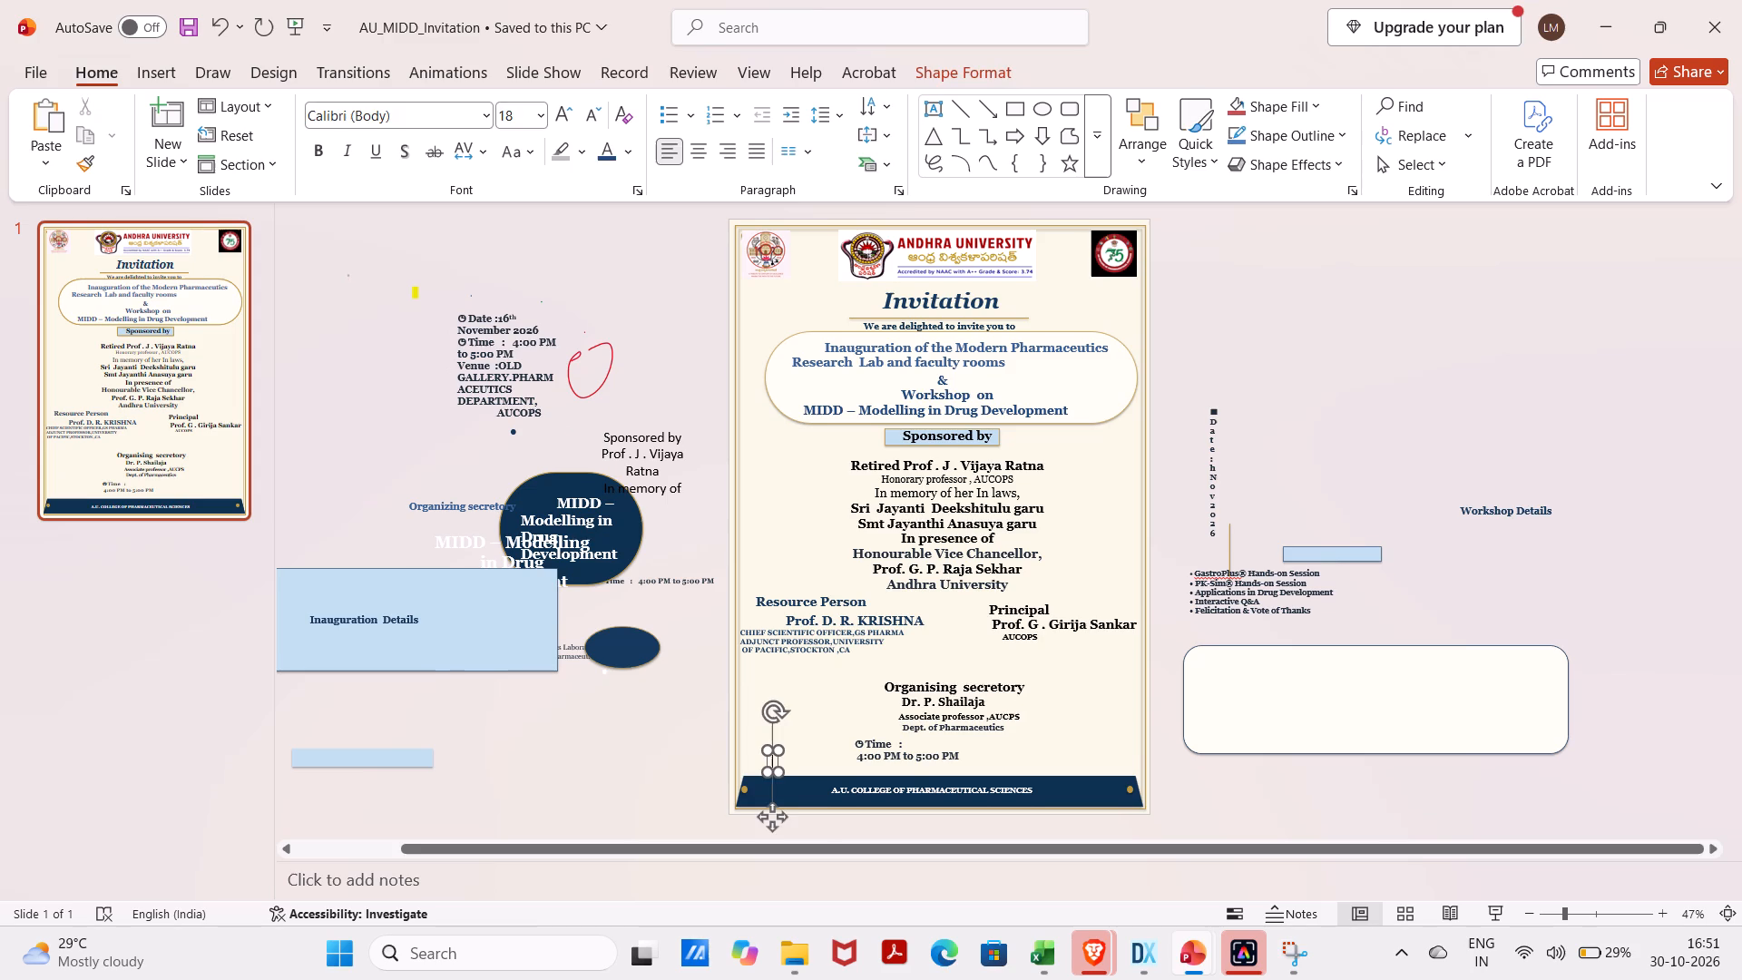
{"action": "key", "text": "ctrl+v"}
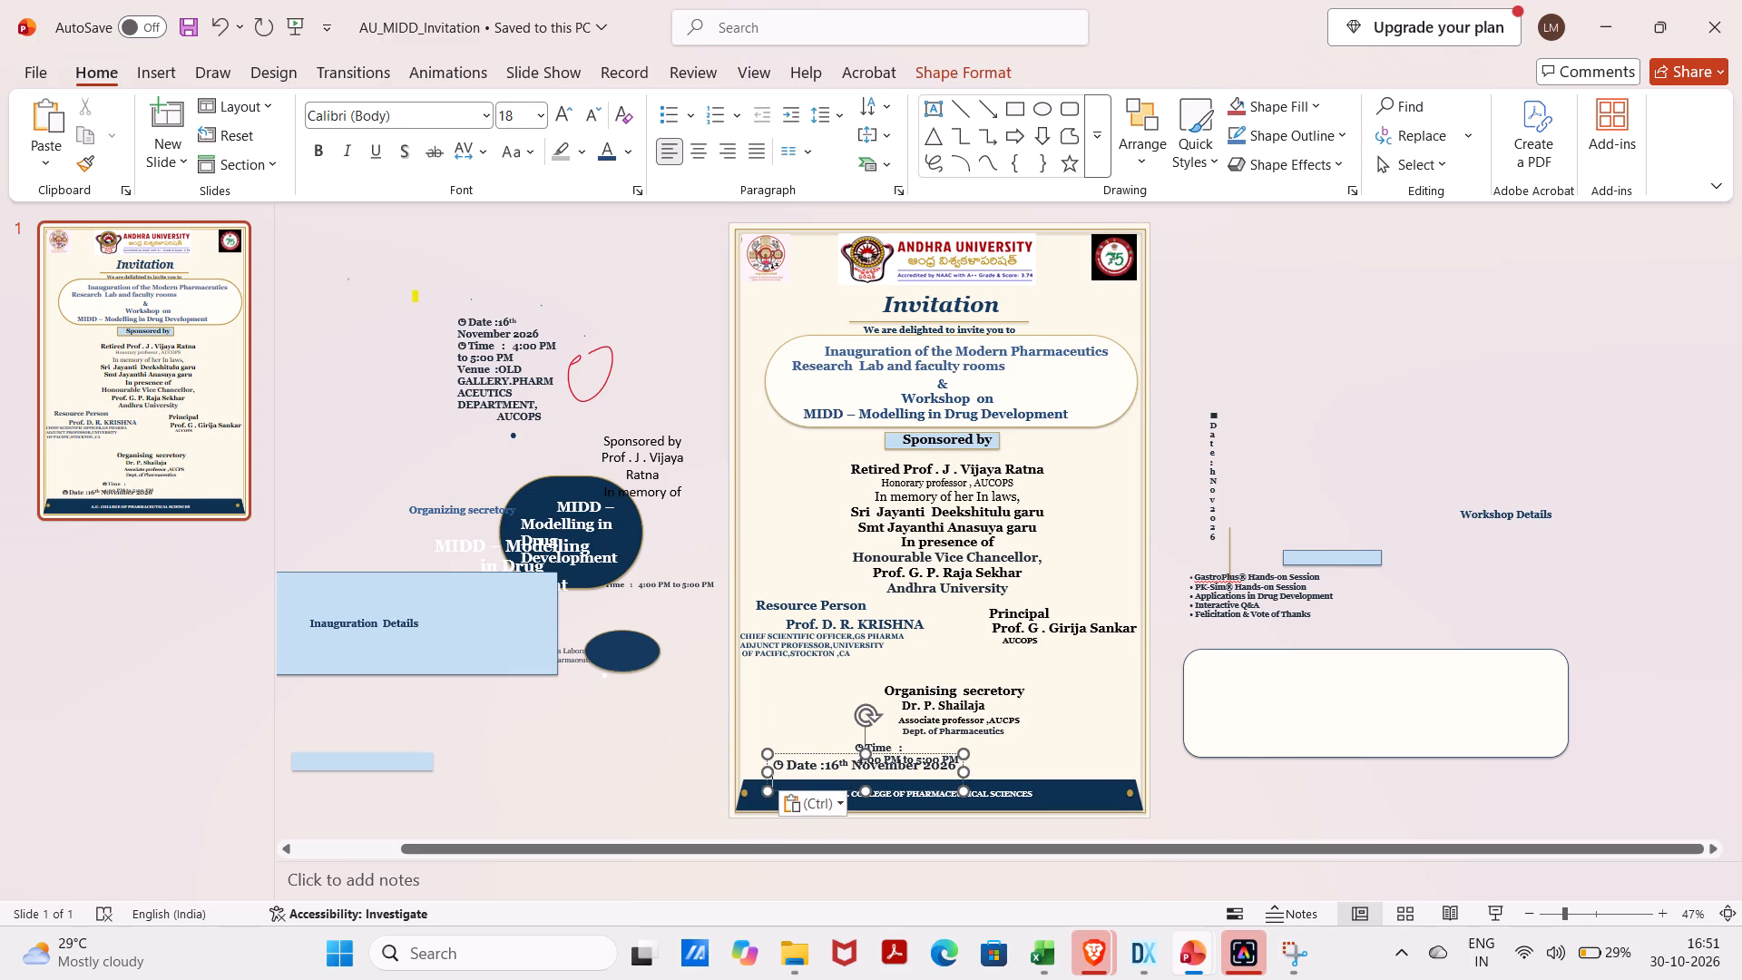
Put "16th November 2026" on its own line below "Date :" and extend the text box up to the slide's left border.
{"action": "left_click", "coordinate": [824, 768]}
{"action": "key", "text": "Return"}
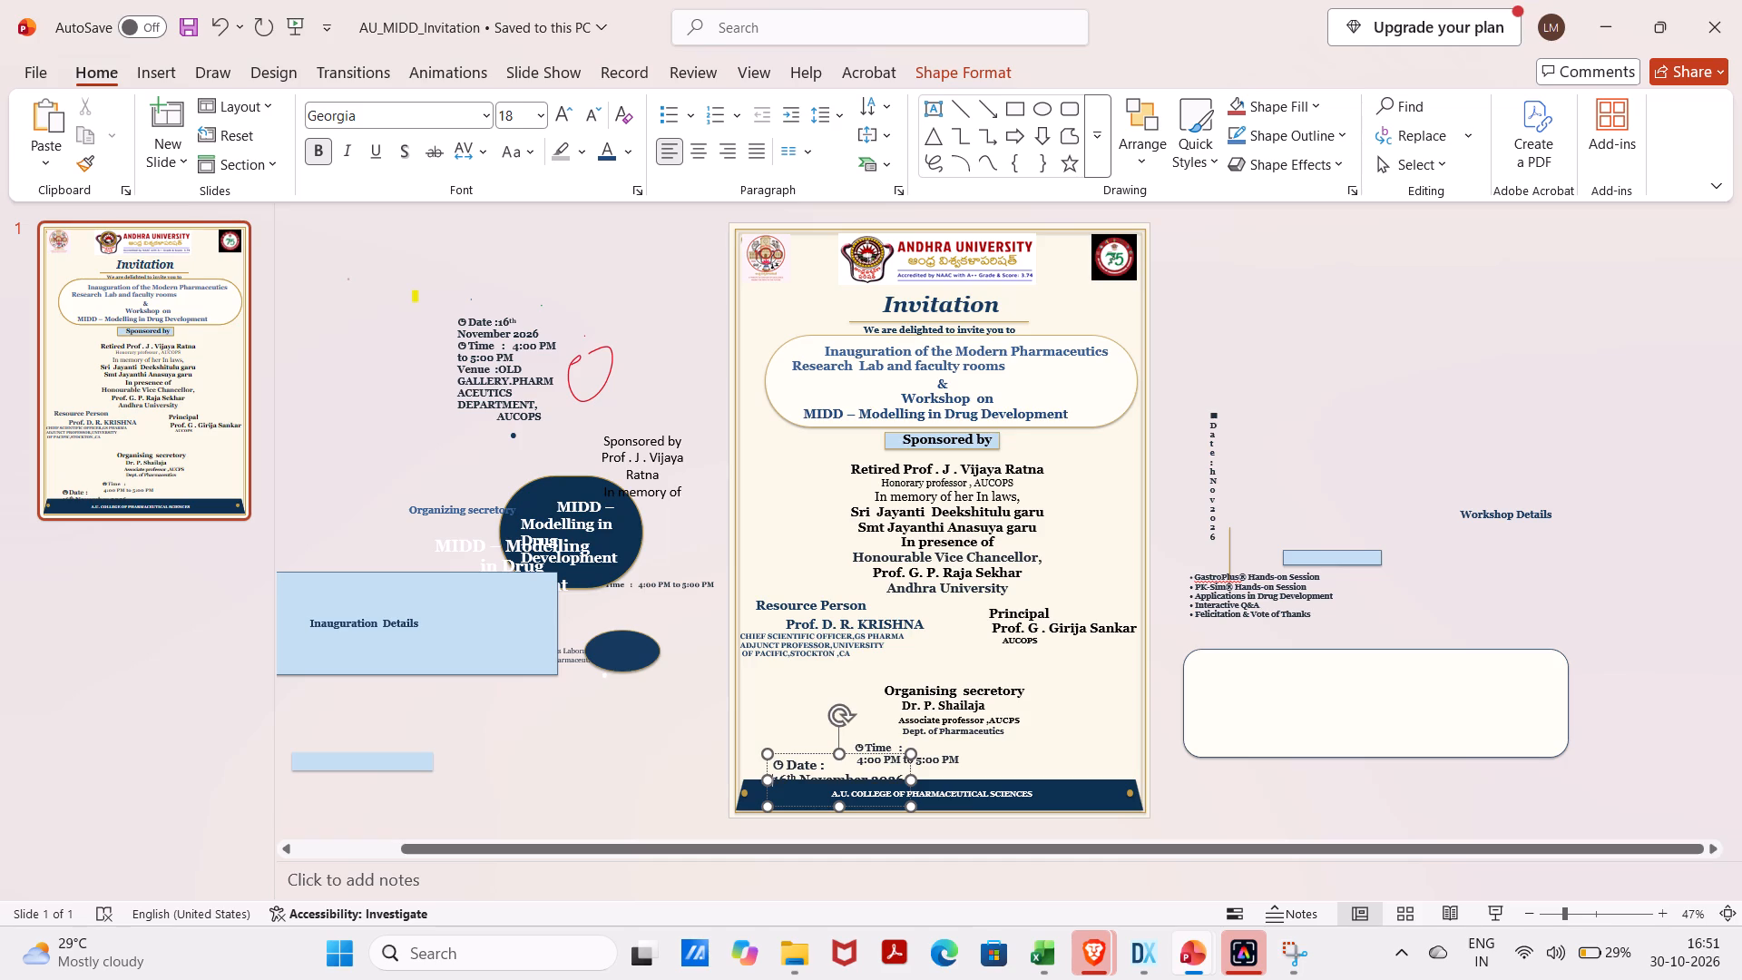
{"action": "left_click_drag", "start_coordinate": [770, 758], "coordinate": [734, 733]}
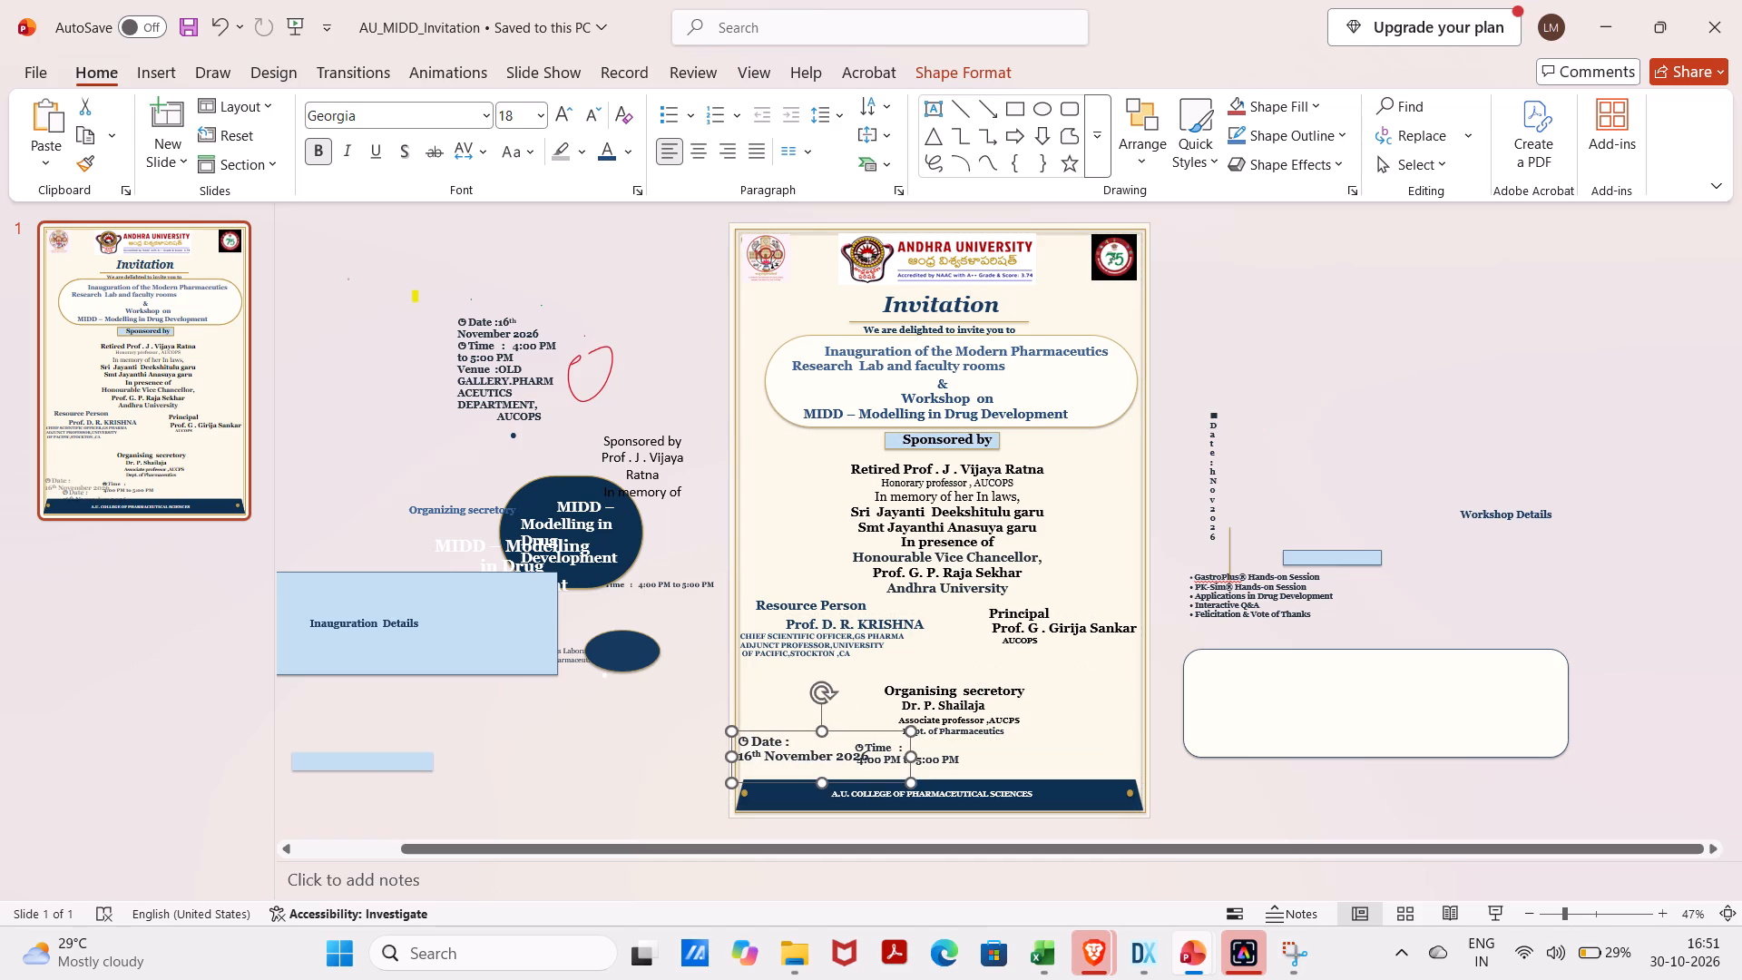
Set the font size of the two-line date text above the footer band to 14.
{"action": "left_click_drag", "start_coordinate": [866, 754], "coordinate": [777, 746]}
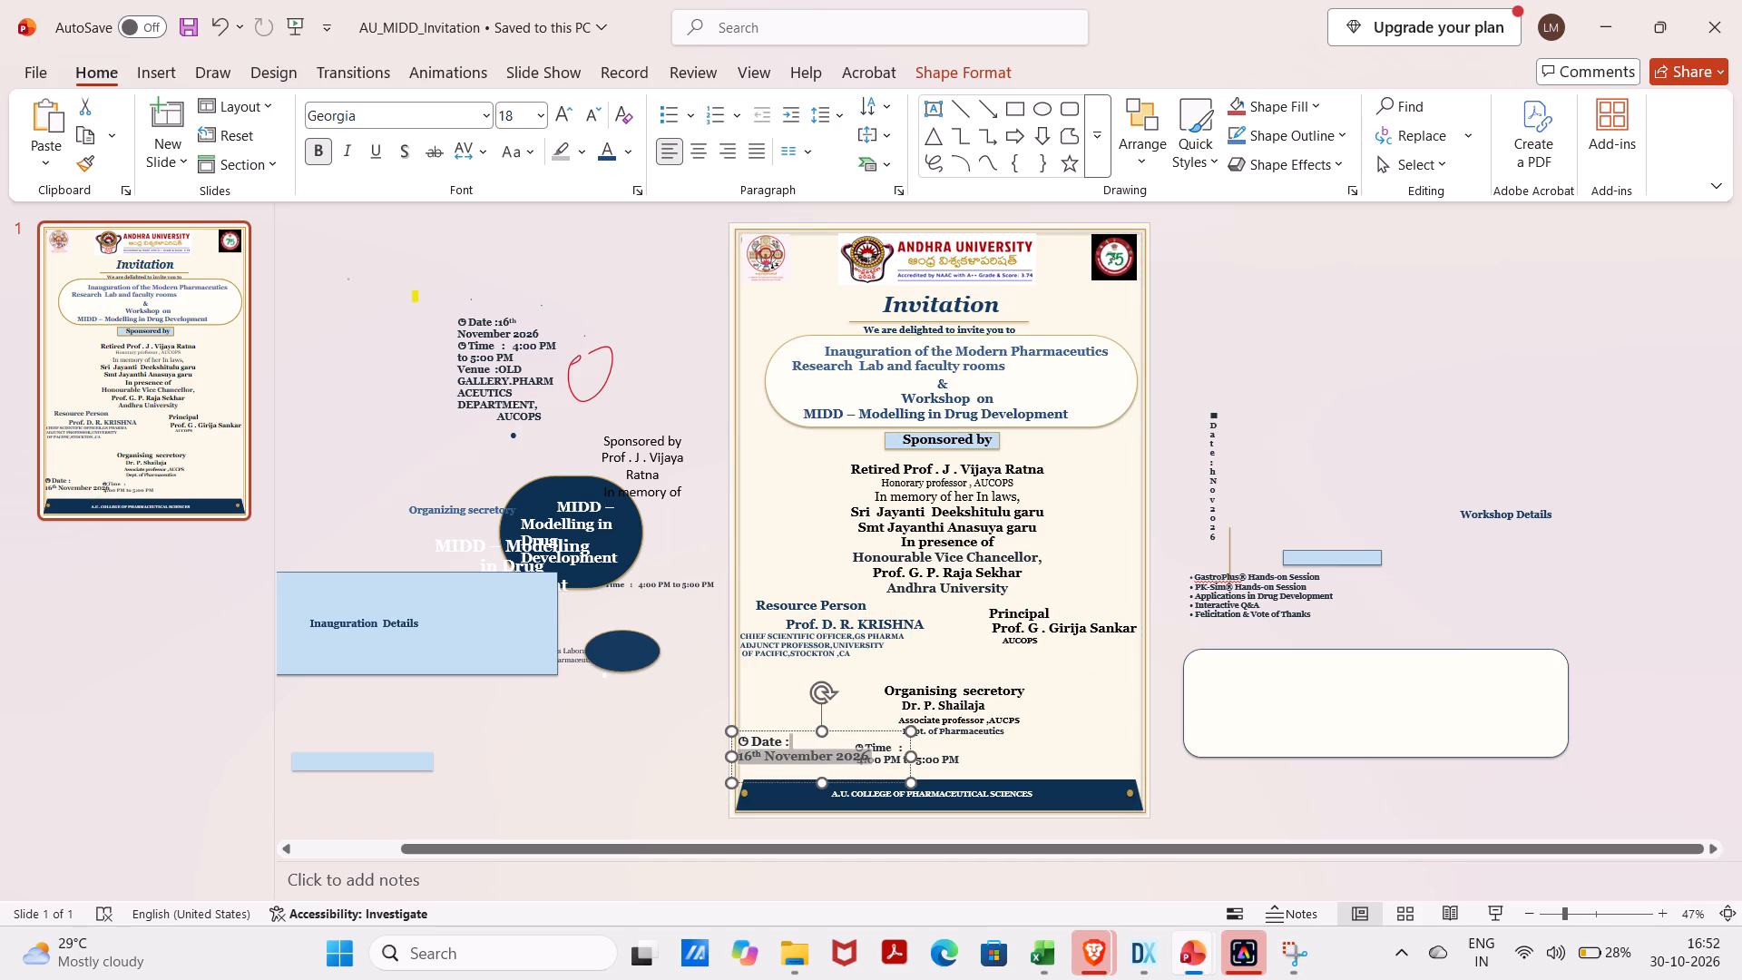
{"action": "left_click_drag", "start_coordinate": [777, 746], "coordinate": [741, 739]}
{"action": "left_click", "coordinate": [910, 666]}
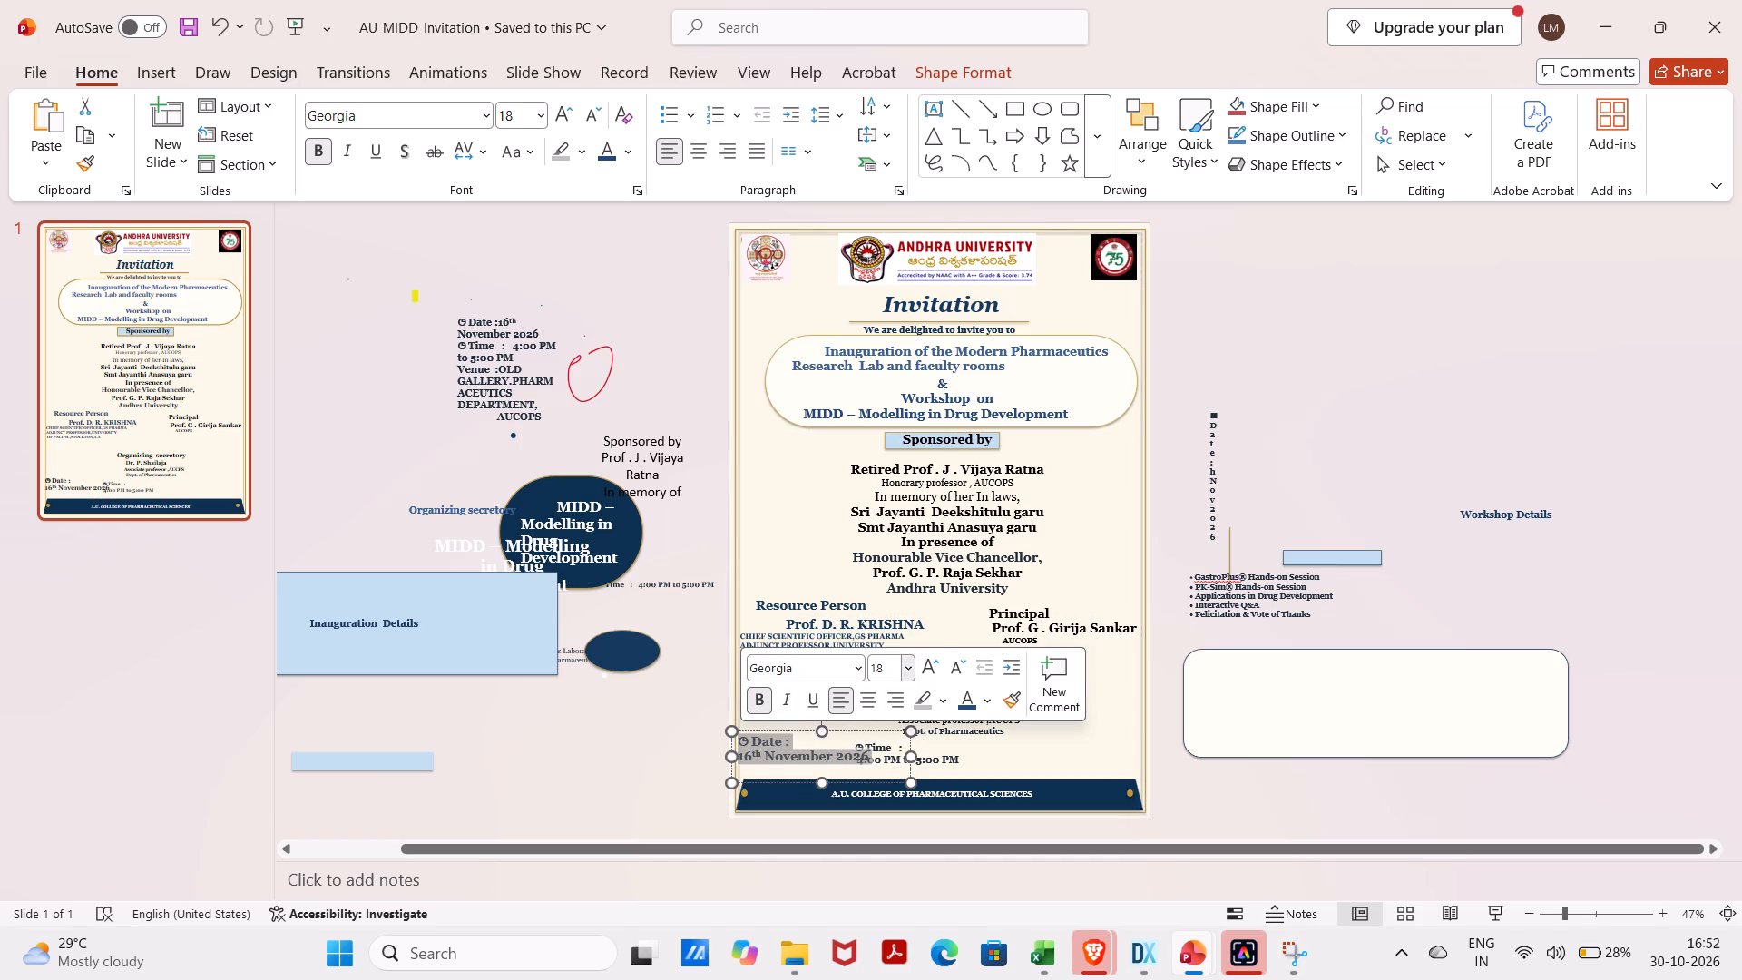
{"action": "left_click", "coordinate": [887, 251]}
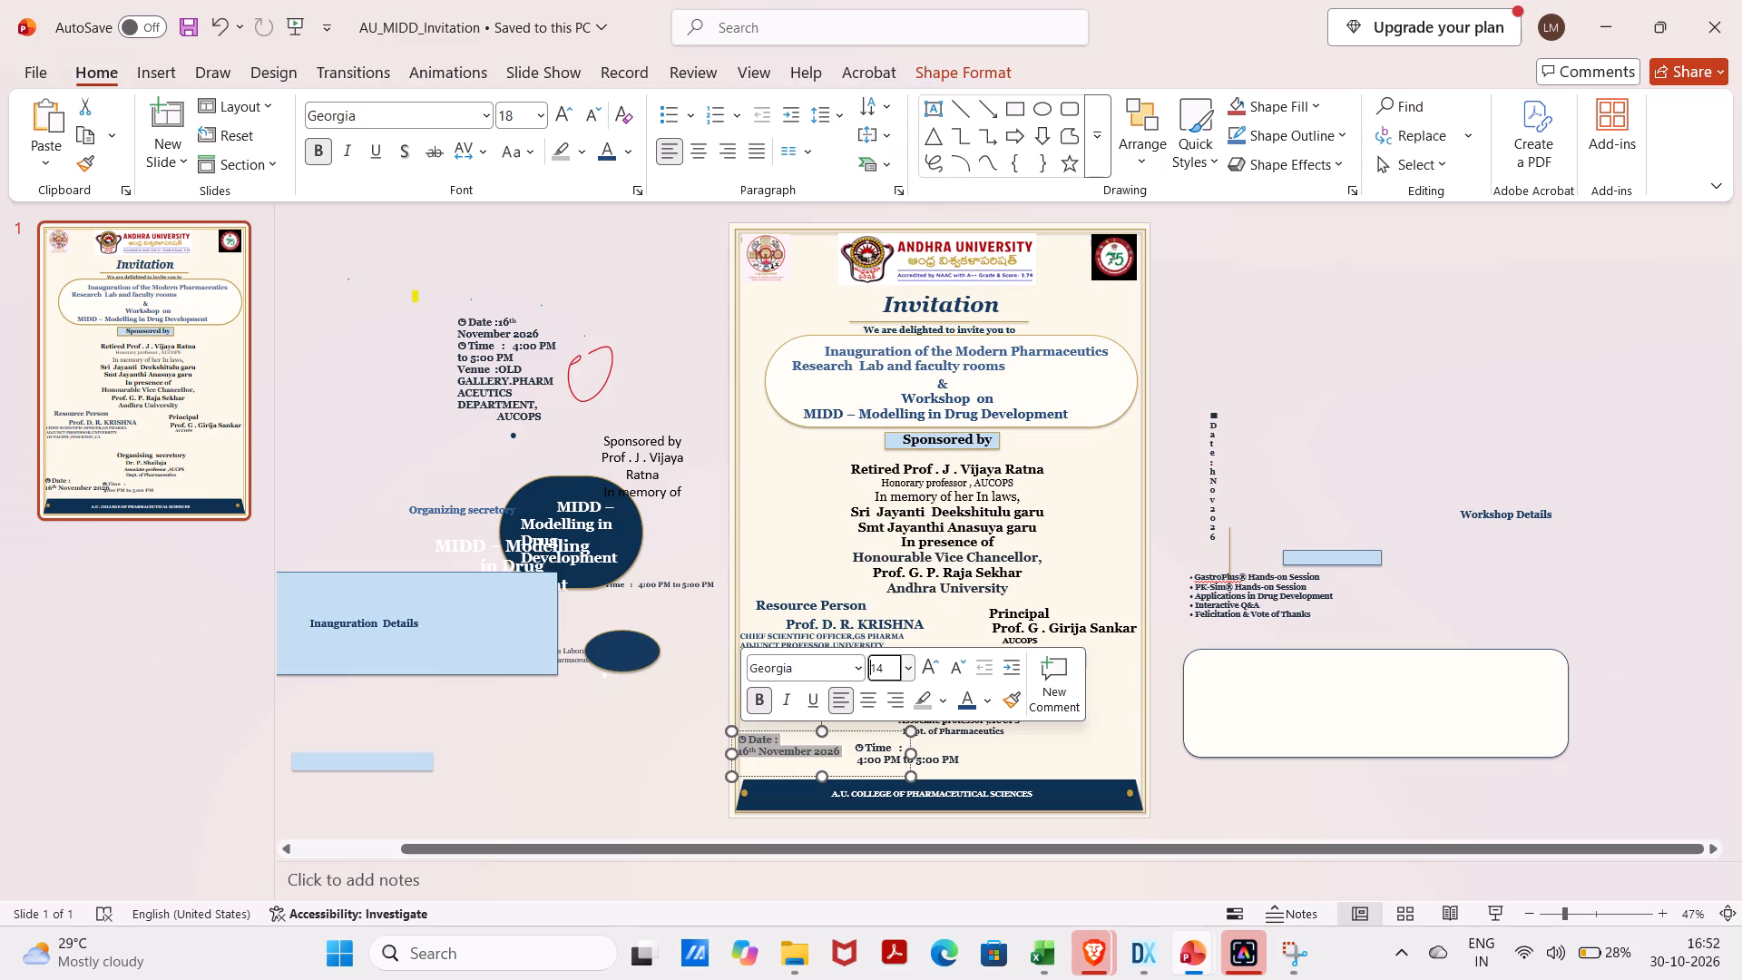
{"action": "left_click", "coordinate": [840, 768]}
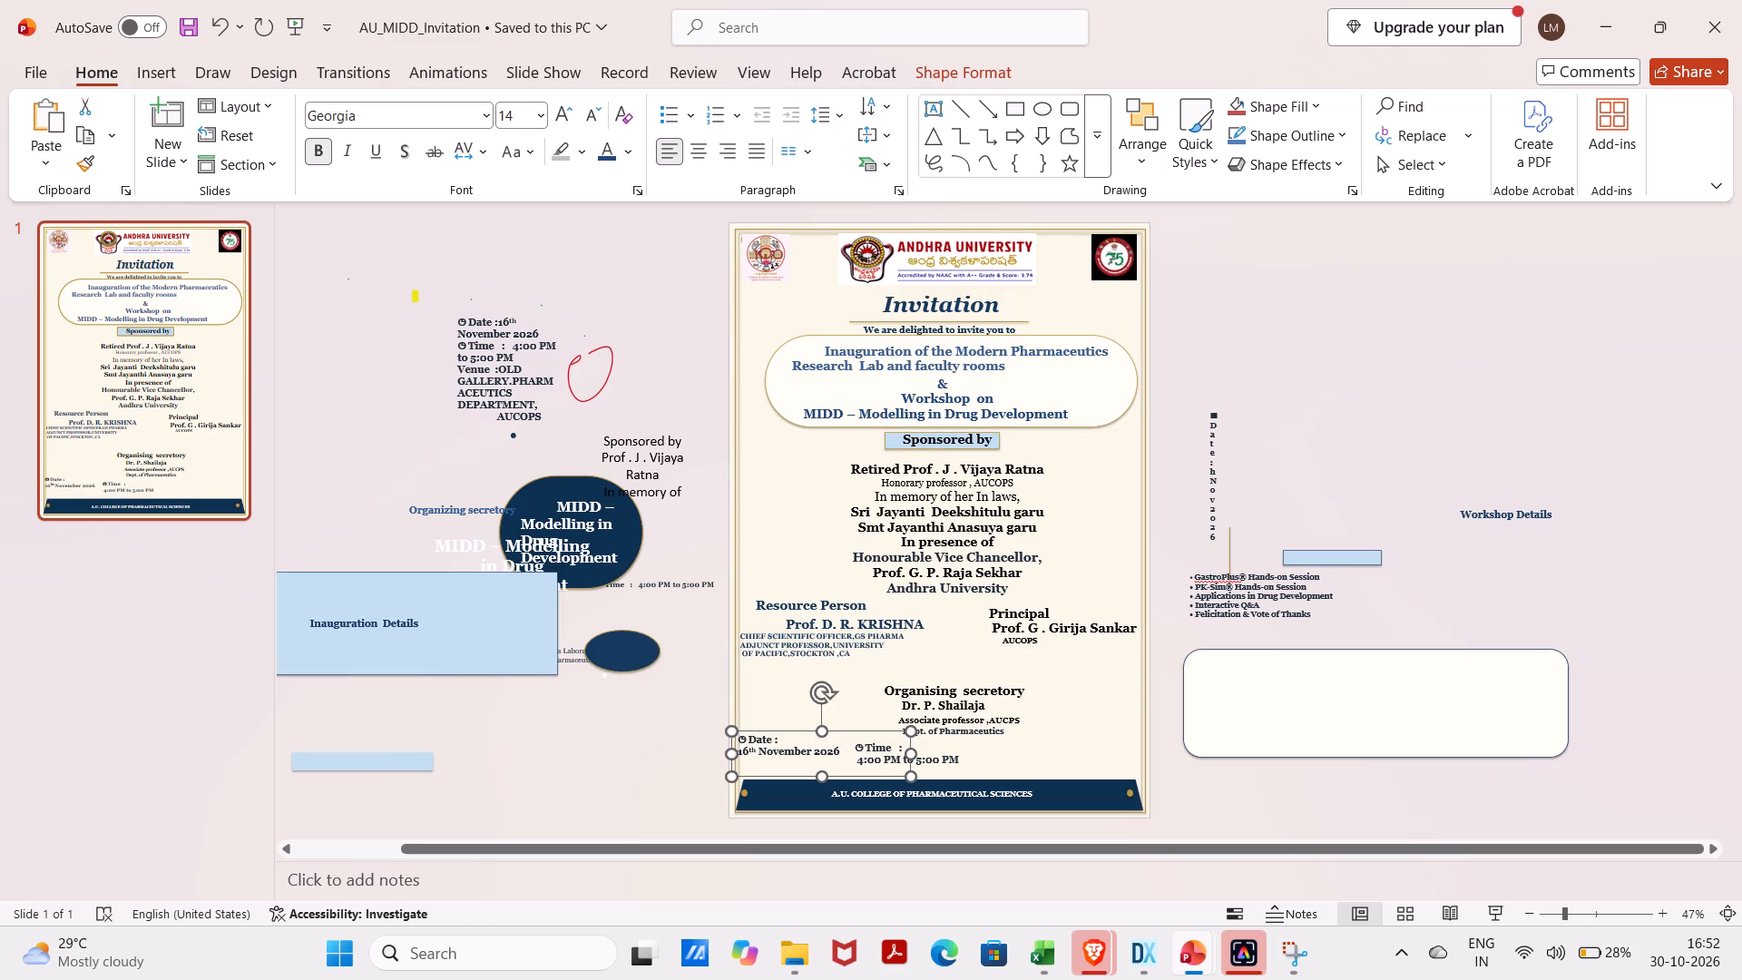
{"action": "left_click", "coordinate": [1009, 753]}
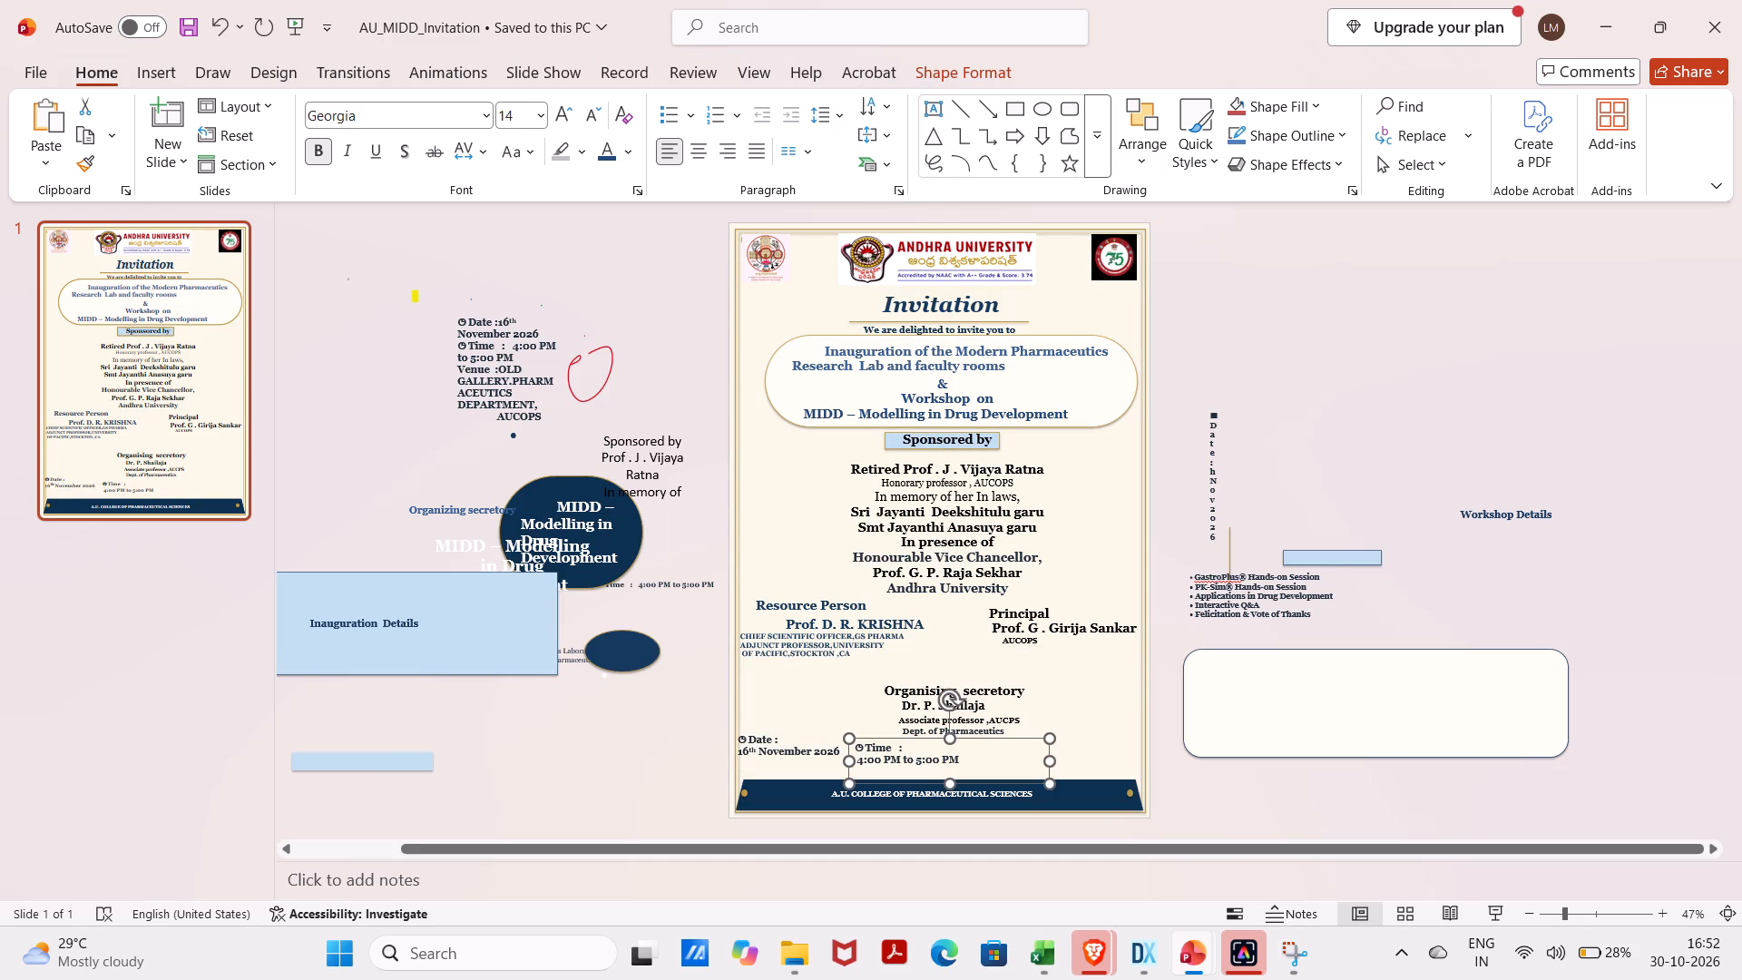
Copy the "Venue :OLD GALLERY.PHARMACEUTICS DEPARTMENT, AUCOPS" text from the off-slide text box into a new text box near the slide's lower-right corner.
{"action": "left_click_drag", "start_coordinate": [541, 414], "coordinate": [465, 371]}
{"action": "key", "text": "ctrl+c"}
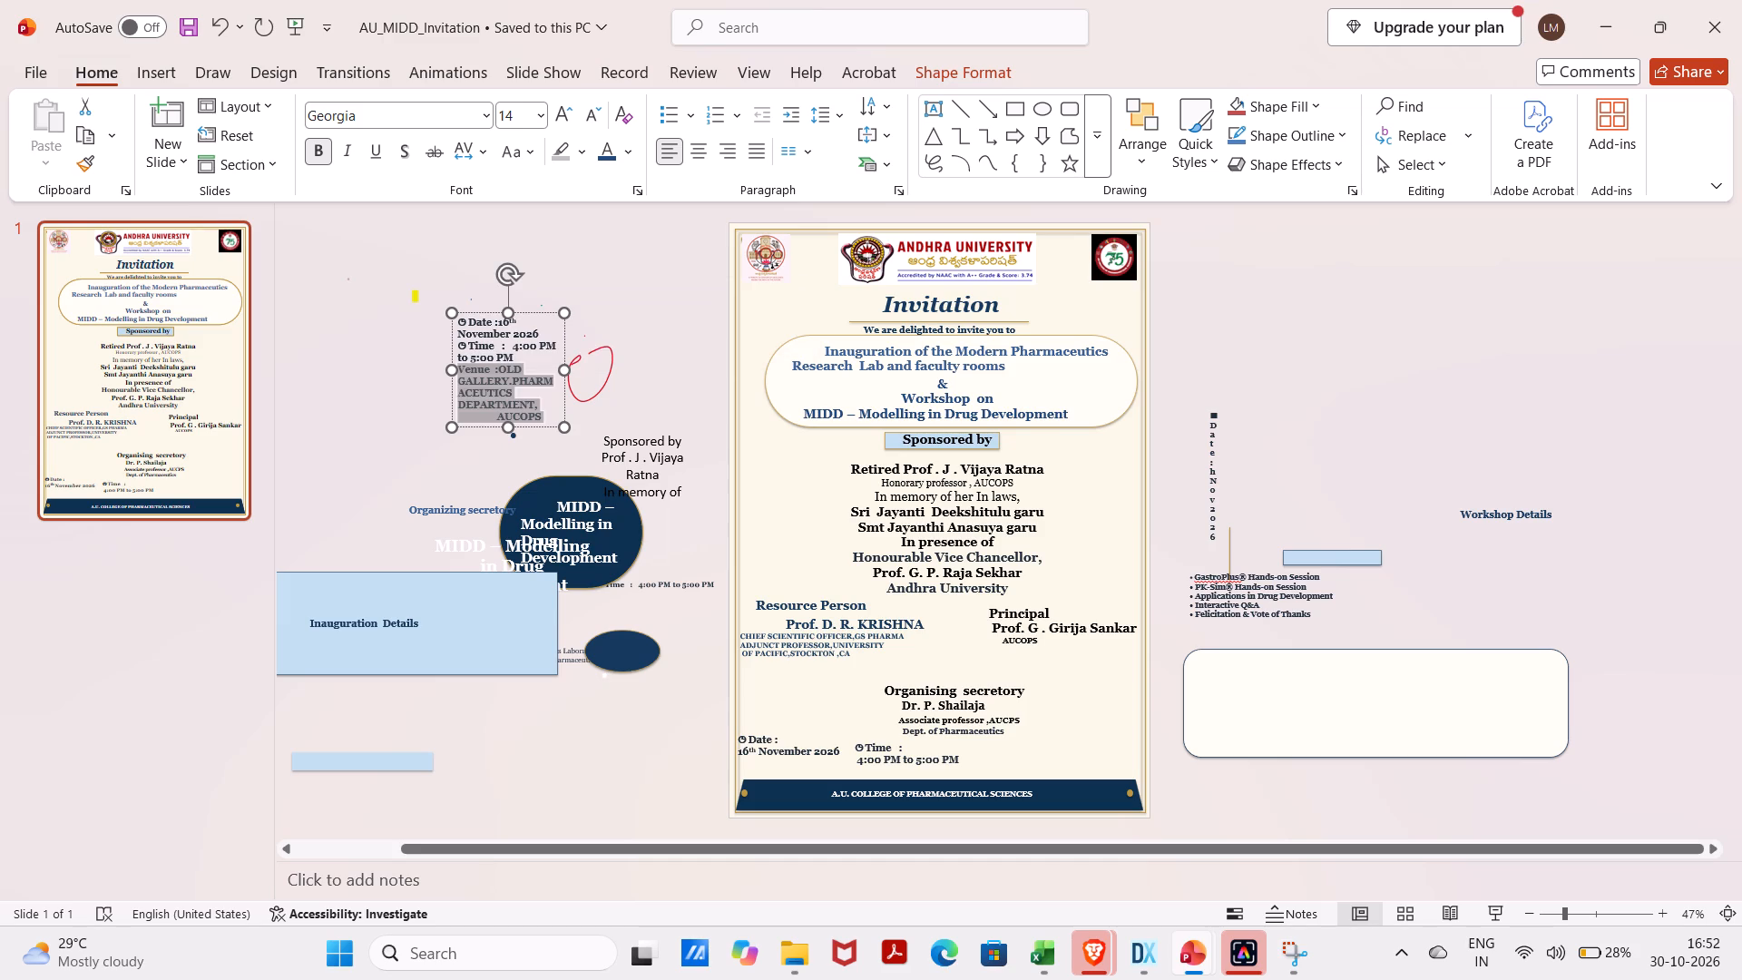
{"action": "double_click", "coordinate": [1045, 754]}
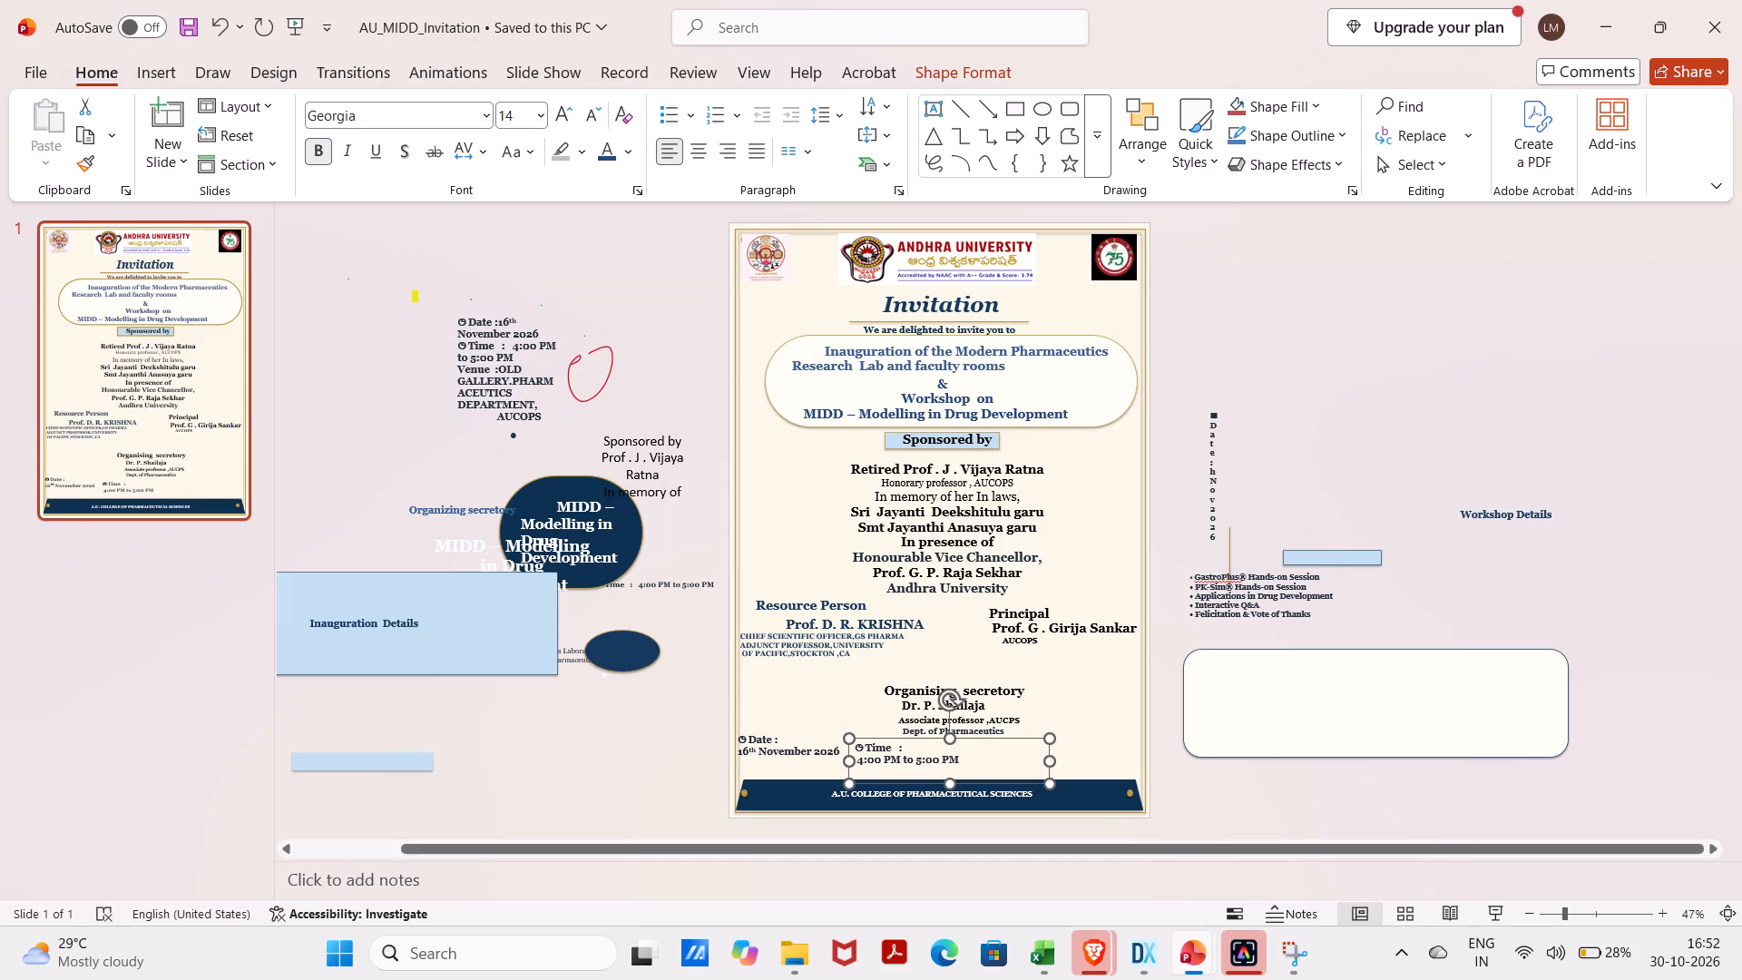
{"action": "left_click", "coordinate": [1076, 762]}
{"action": "key", "text": "ctrl+v"}
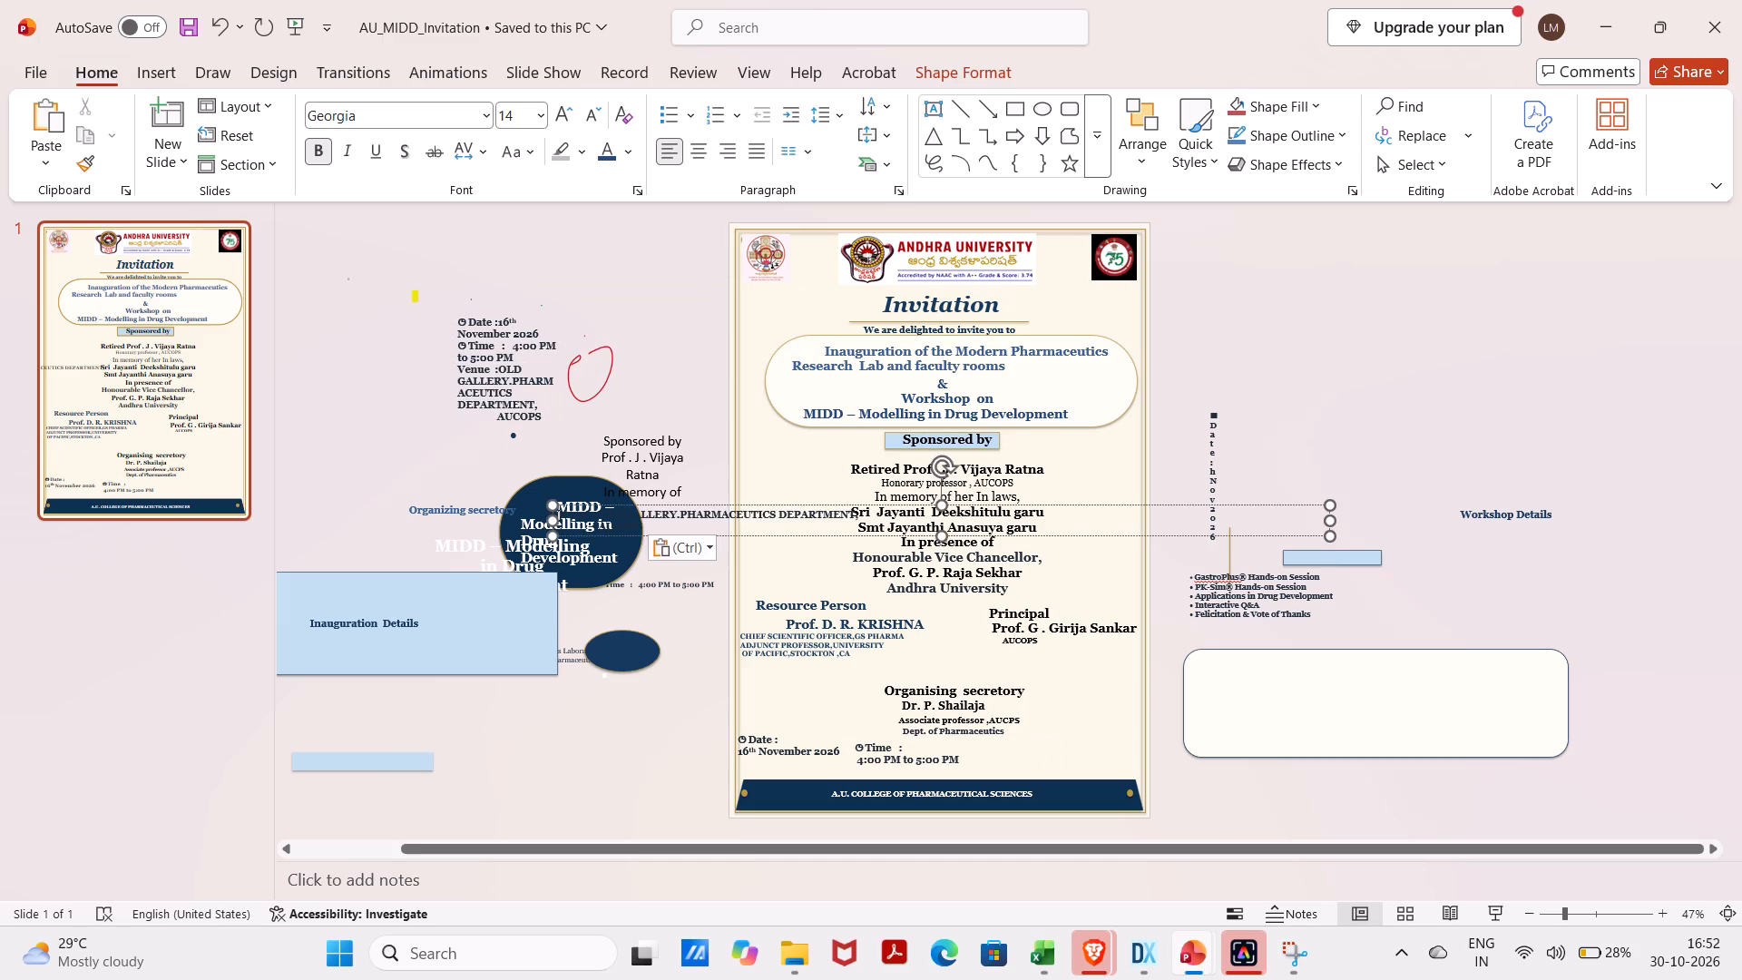
{"action": "triple_click", "coordinate": [1063, 757]}
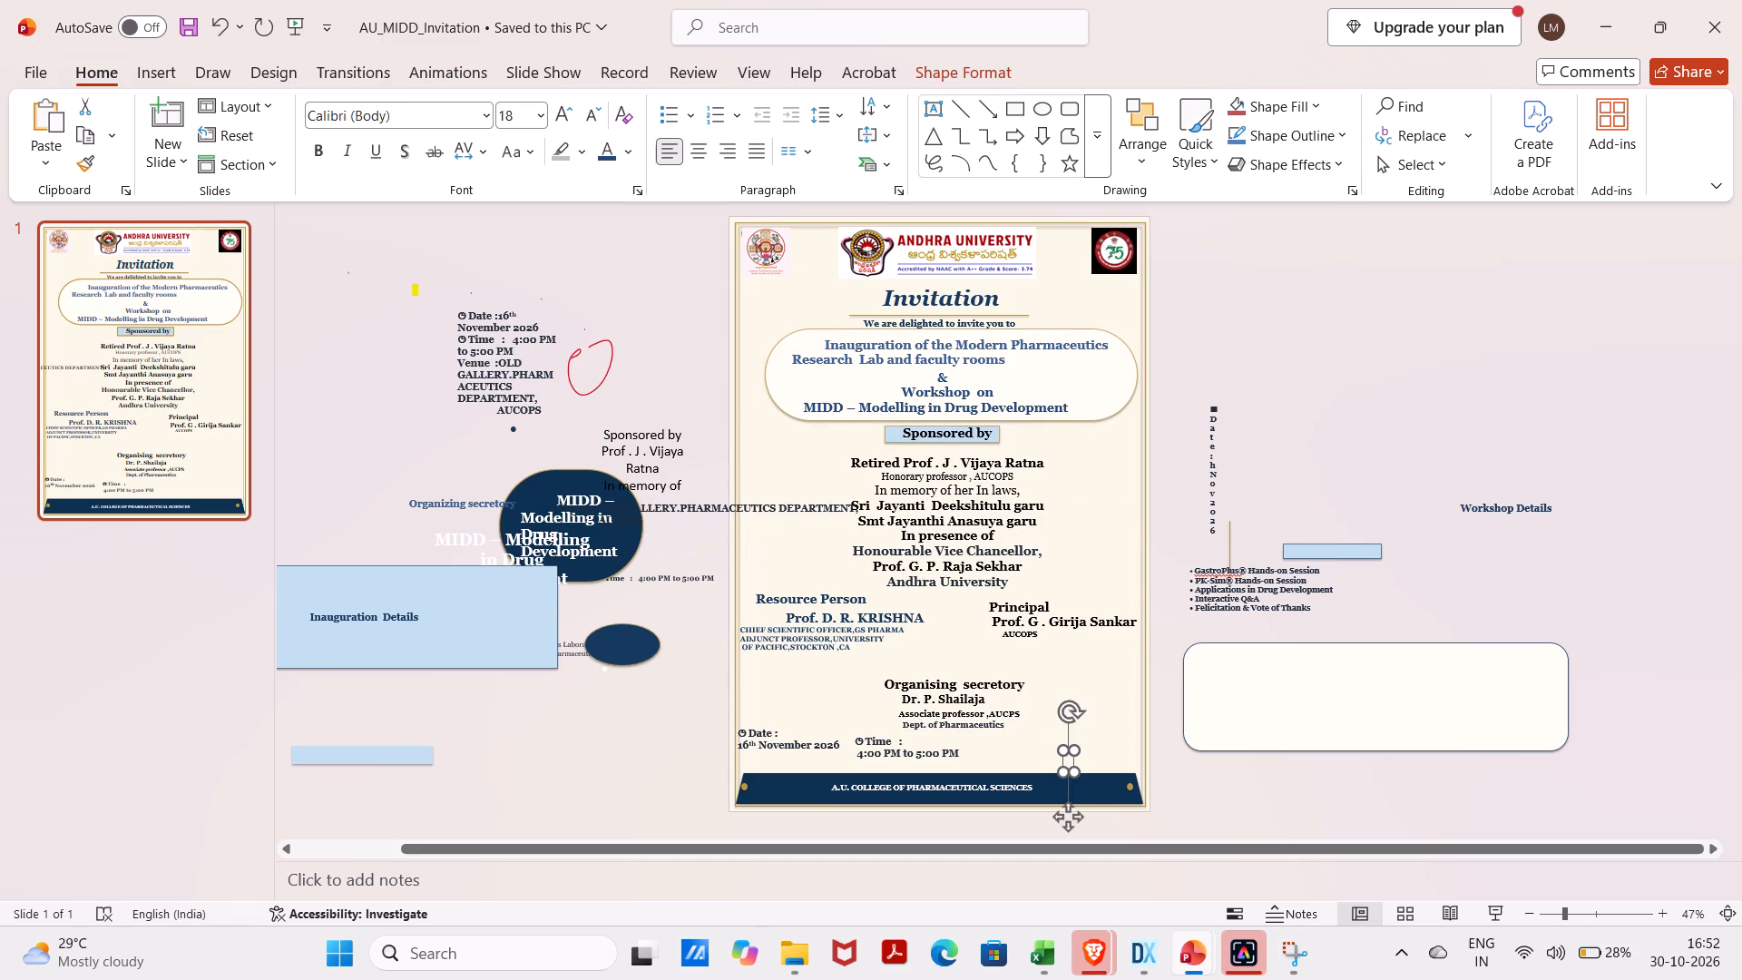
{"action": "key", "text": "ctrl+v"}
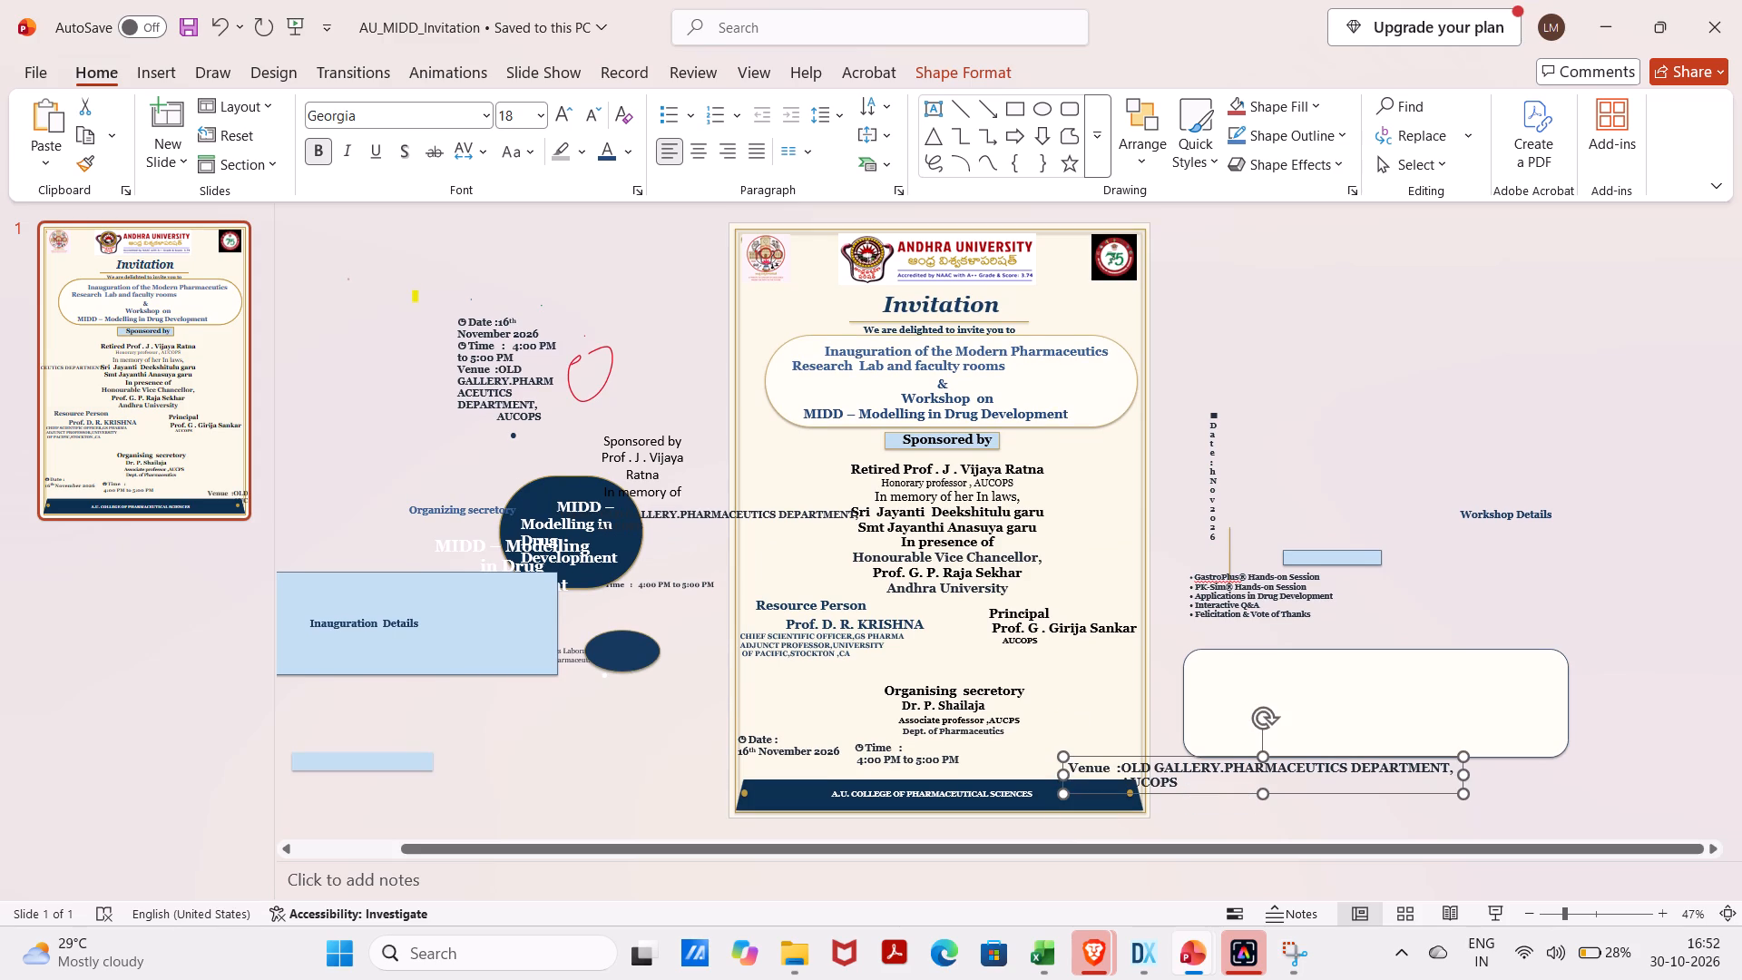
Set the font size of the new venue text near the slide's lower-right corner to 14.
{"action": "left_click_drag", "start_coordinate": [1194, 781], "coordinate": [1071, 768]}
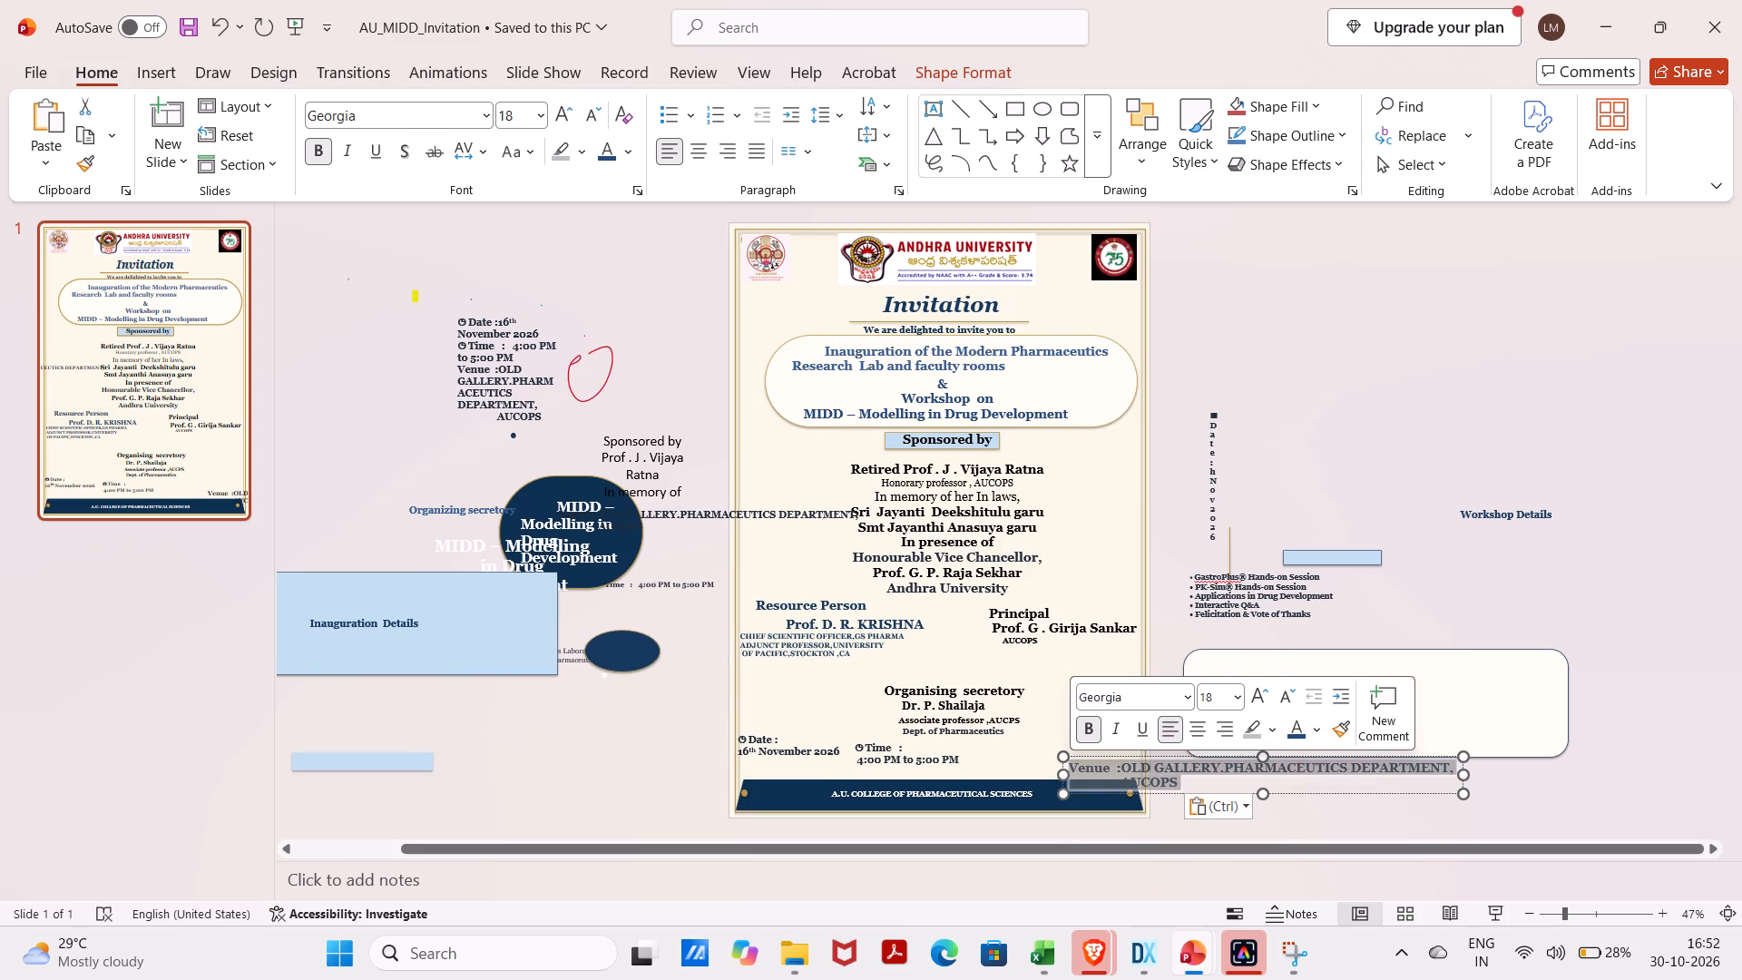
{"action": "left_click", "coordinate": [1236, 702]}
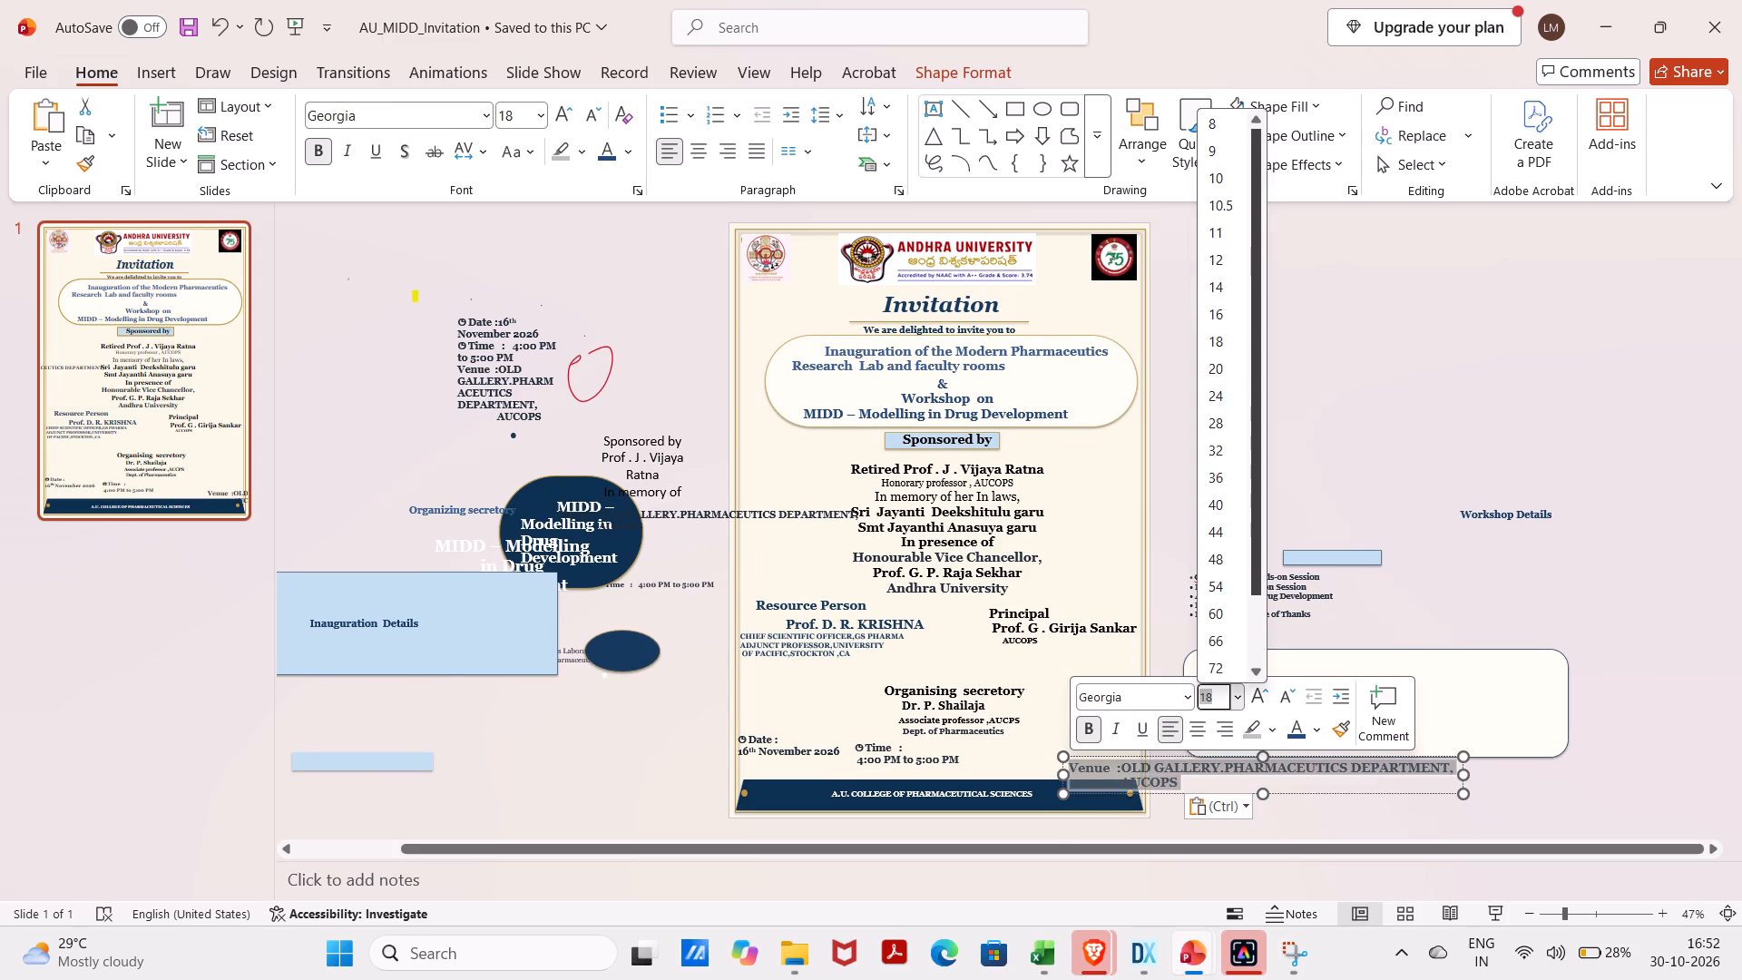
{"action": "left_click", "coordinate": [1225, 284]}
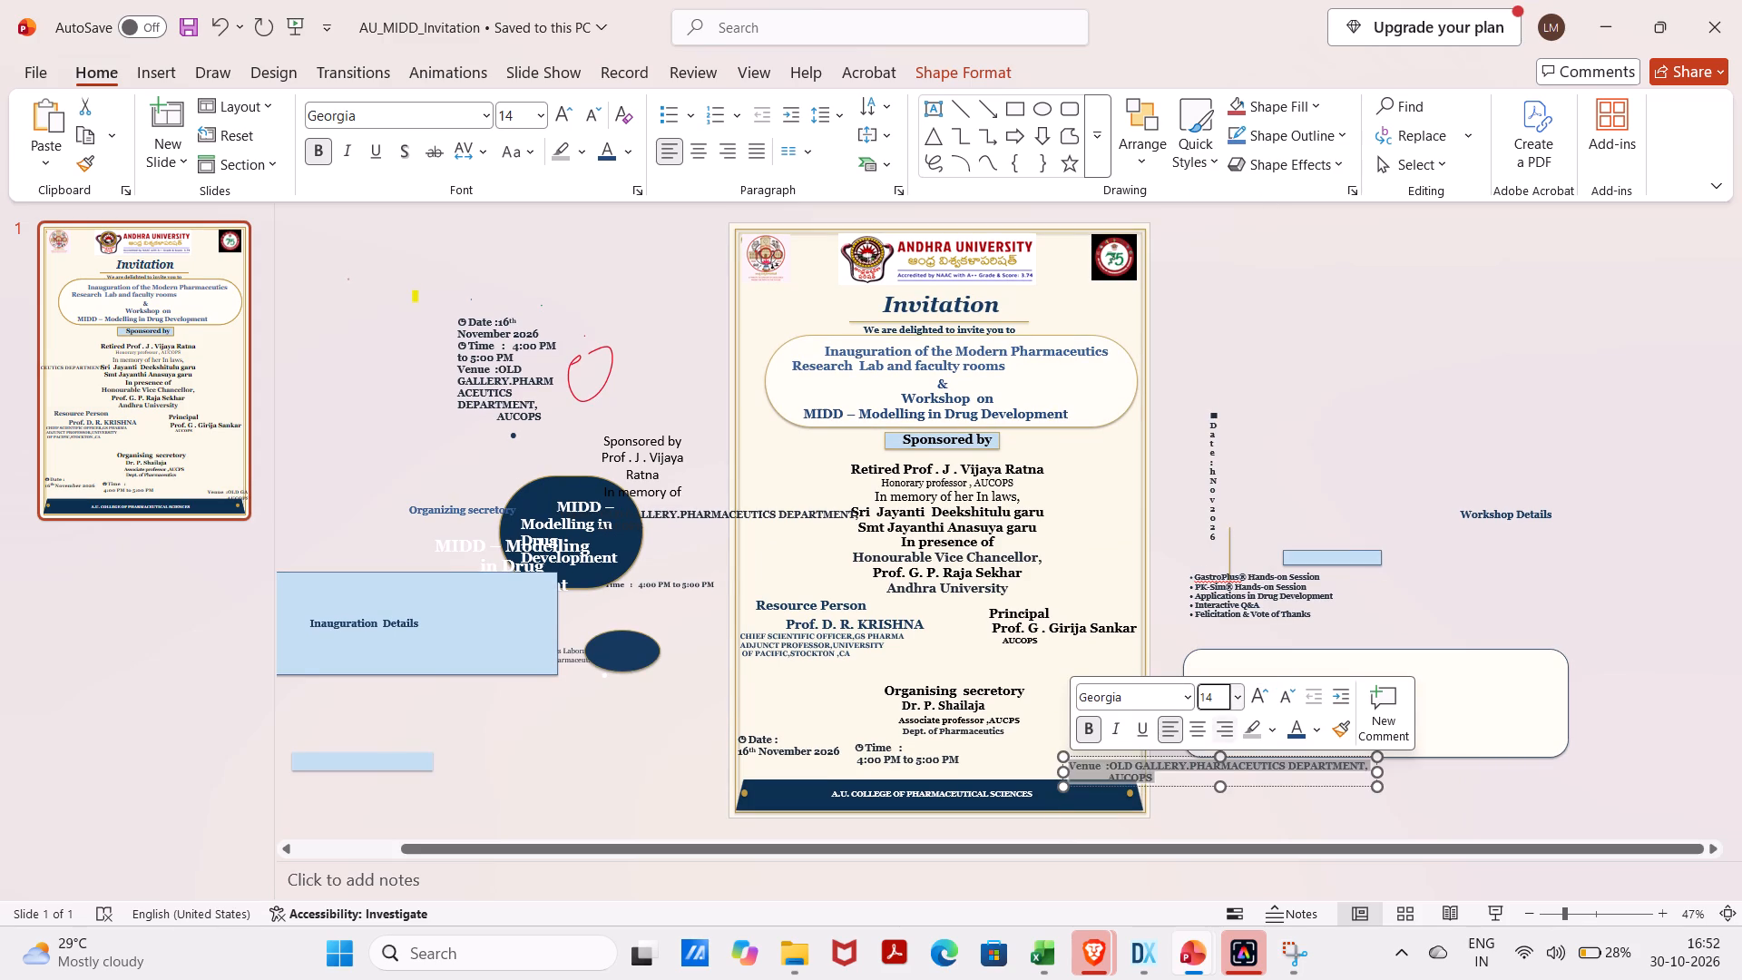
Break the new venue text after "Venue :" and before "DEPARTMENT,", and extend its text box up and left above the footer band.
{"action": "left_click", "coordinate": [1216, 809]}
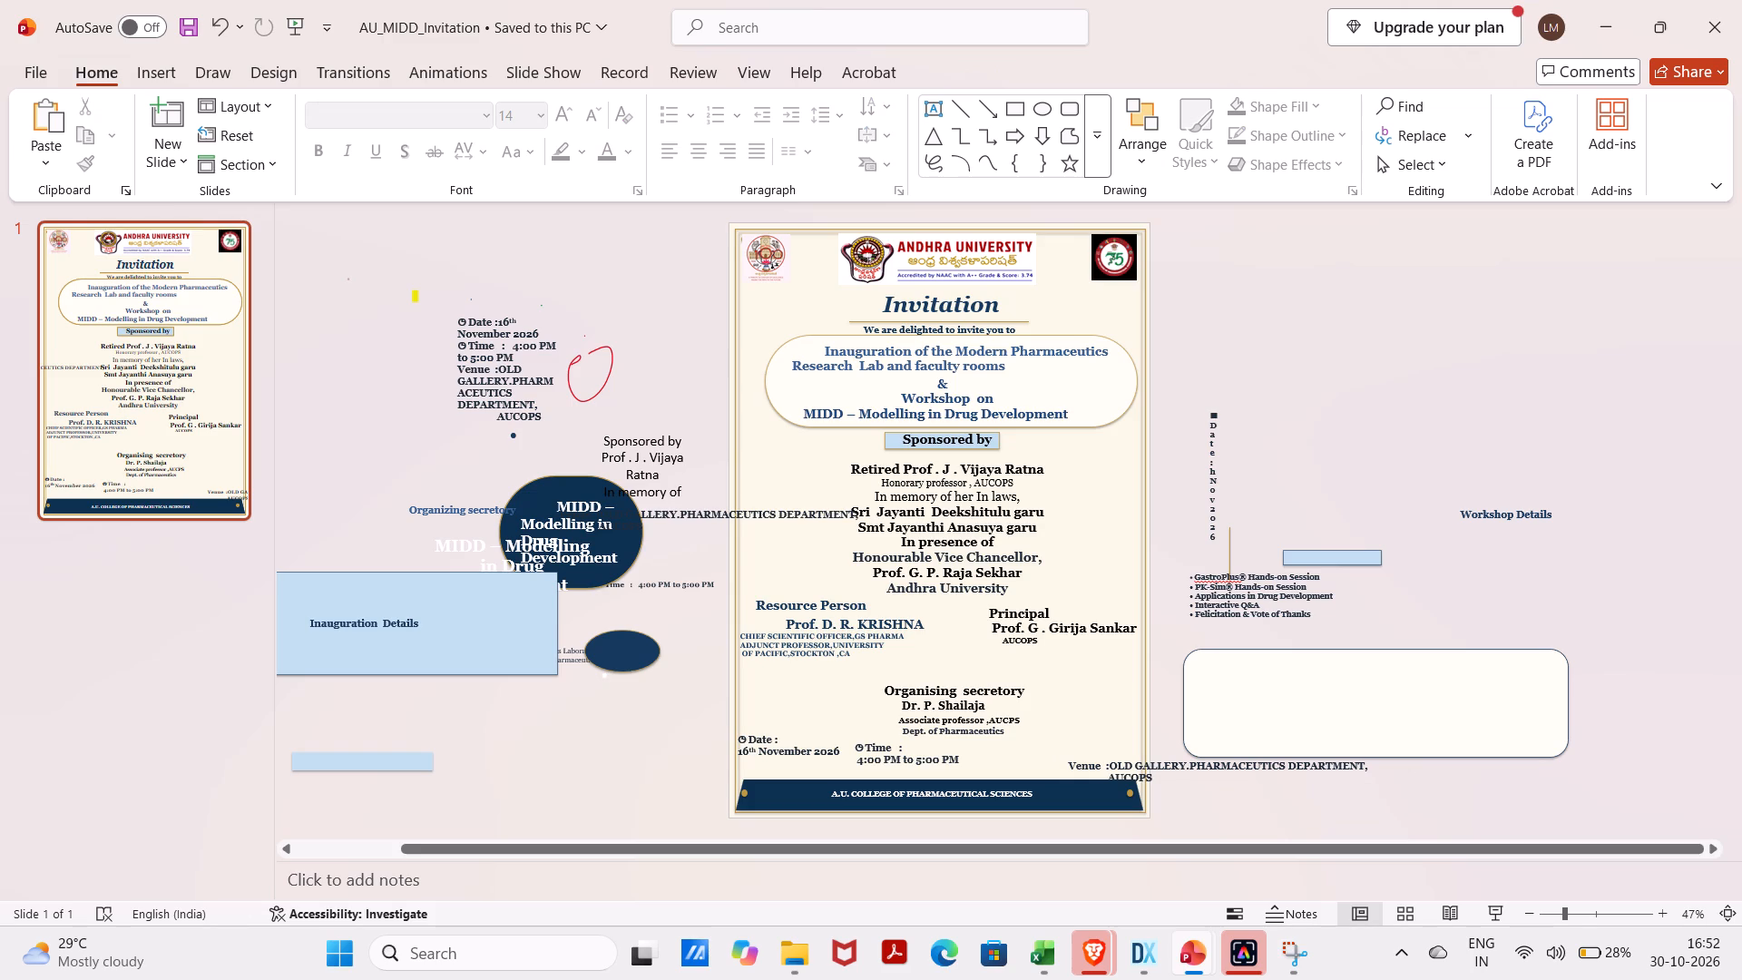
{"action": "left_click", "coordinate": [1112, 769]}
{"action": "key", "text": "Return"}
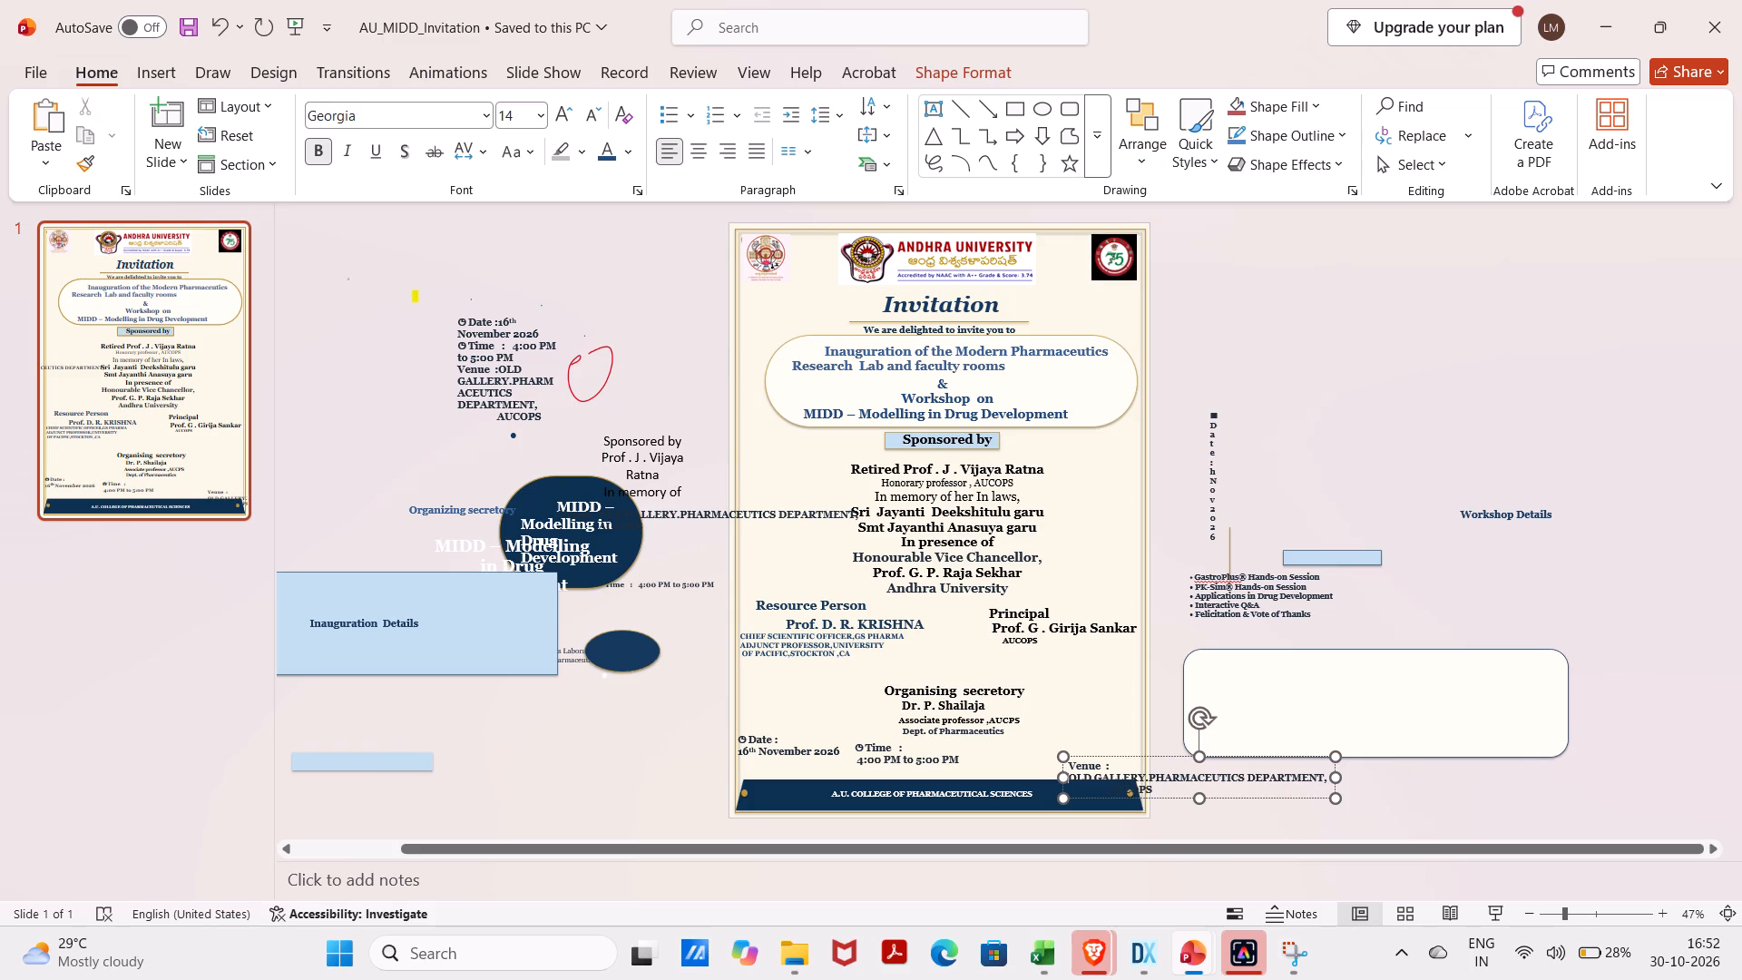
{"action": "key", "text": "Return"}
{"action": "key", "text": "BackSpace"}
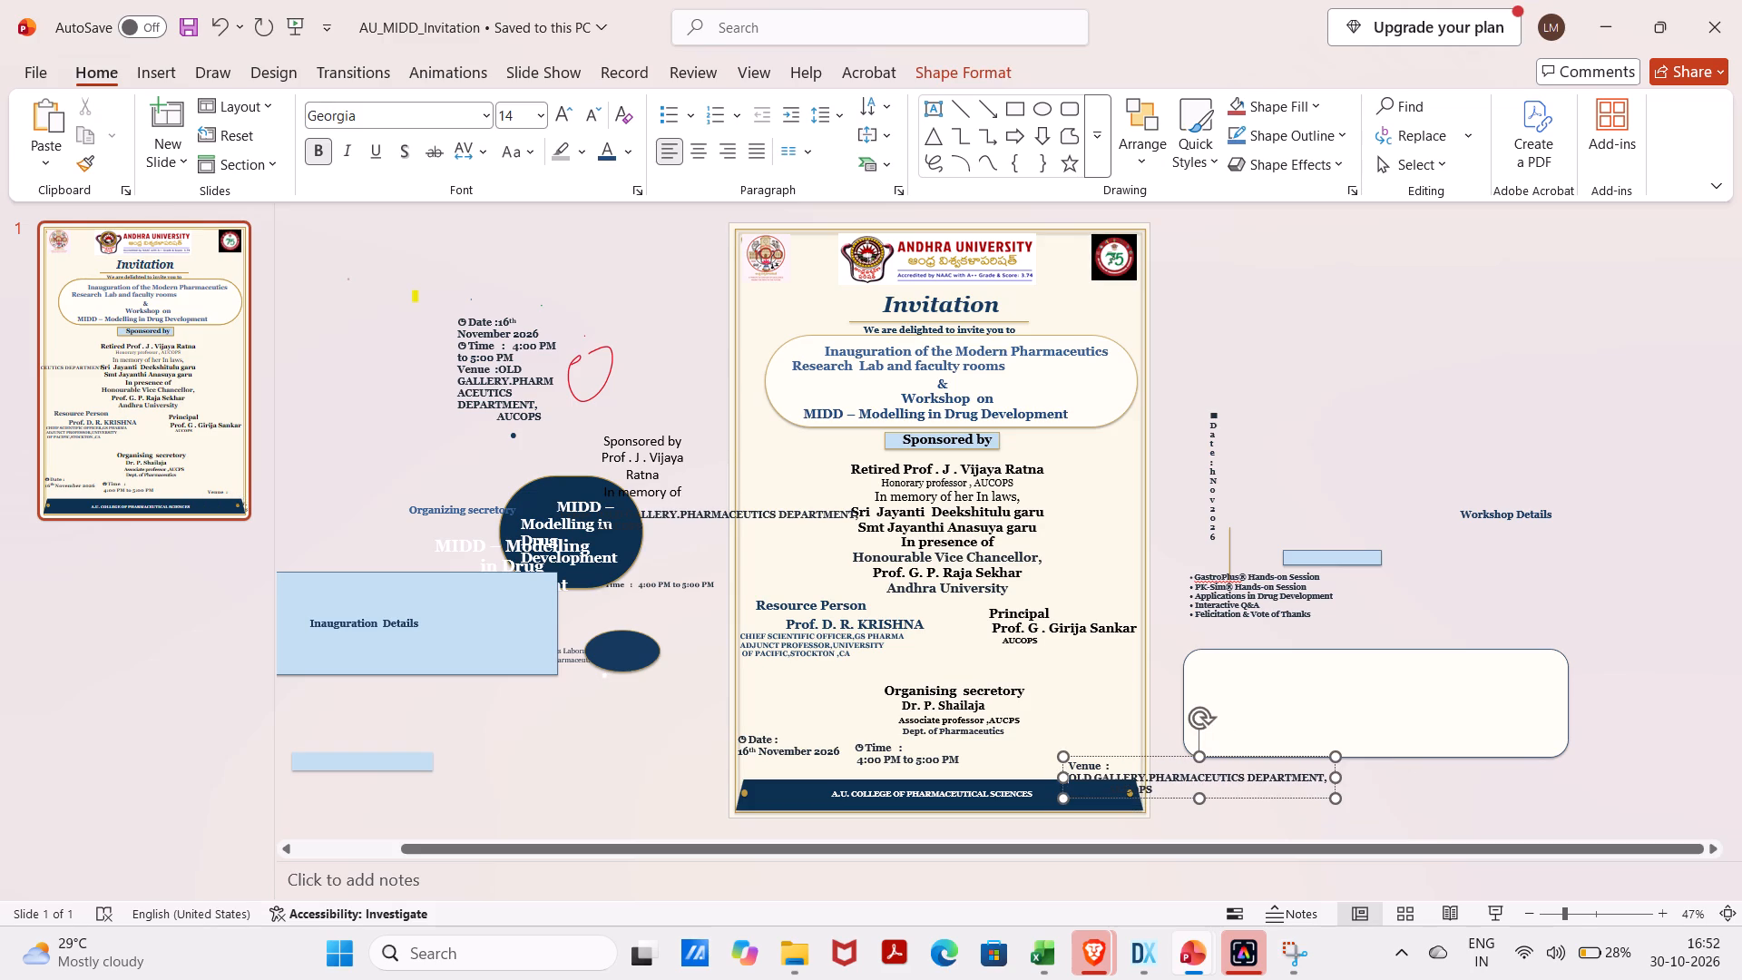
{"action": "left_click", "coordinate": [1248, 776]}
{"action": "key", "text": "Return"}
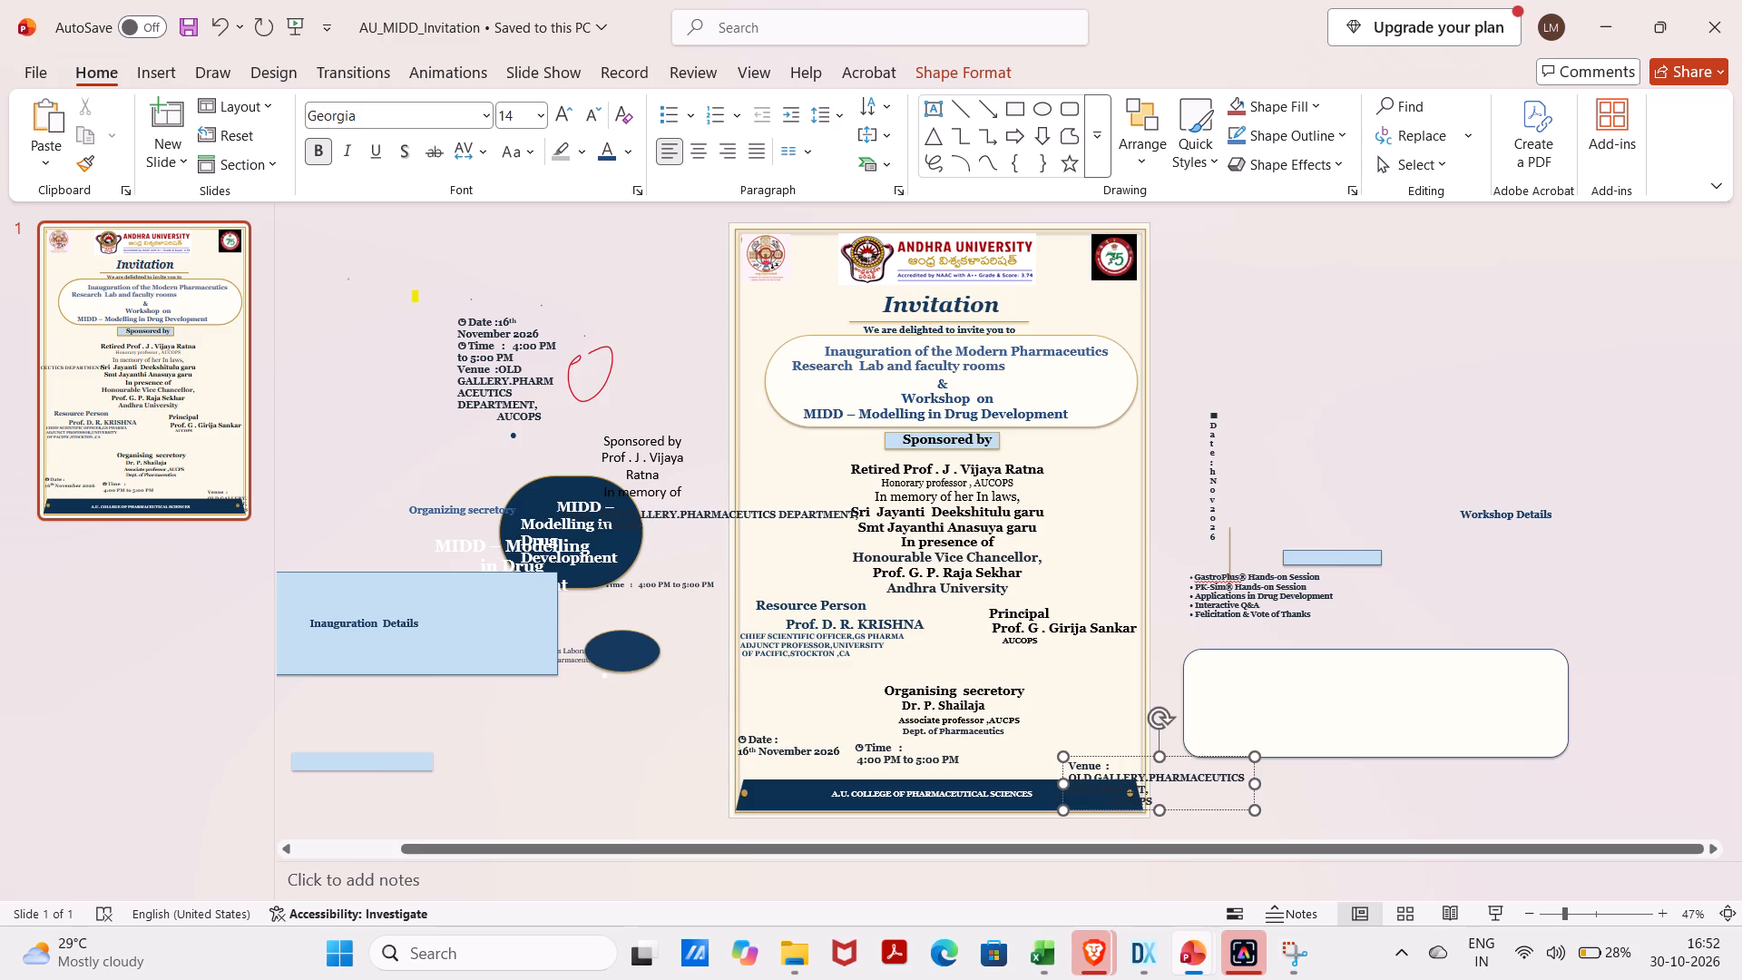
{"action": "left_click_drag", "start_coordinate": [1067, 753], "coordinate": [1032, 730]}
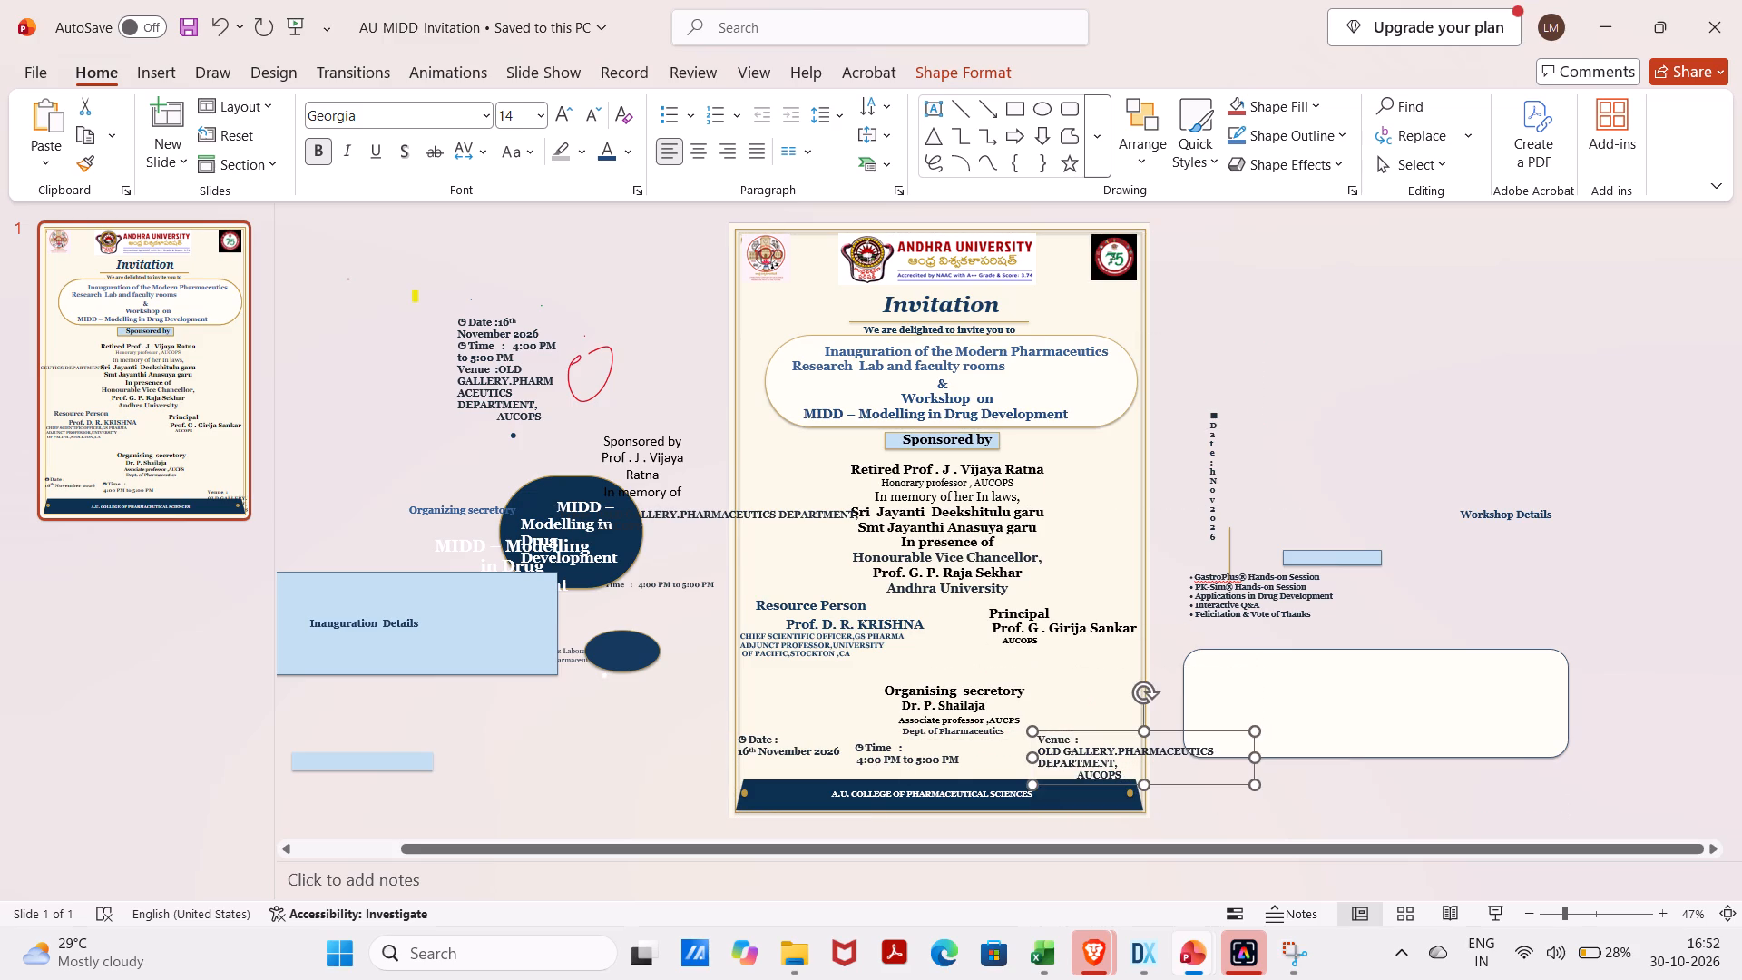
Remove the spaces before "AUCOPS" in the new venue text so it joins the "DEPARTMENT," line.
{"action": "left_click", "coordinate": [1073, 772]}
{"action": "key", "text": "BackSpace"}
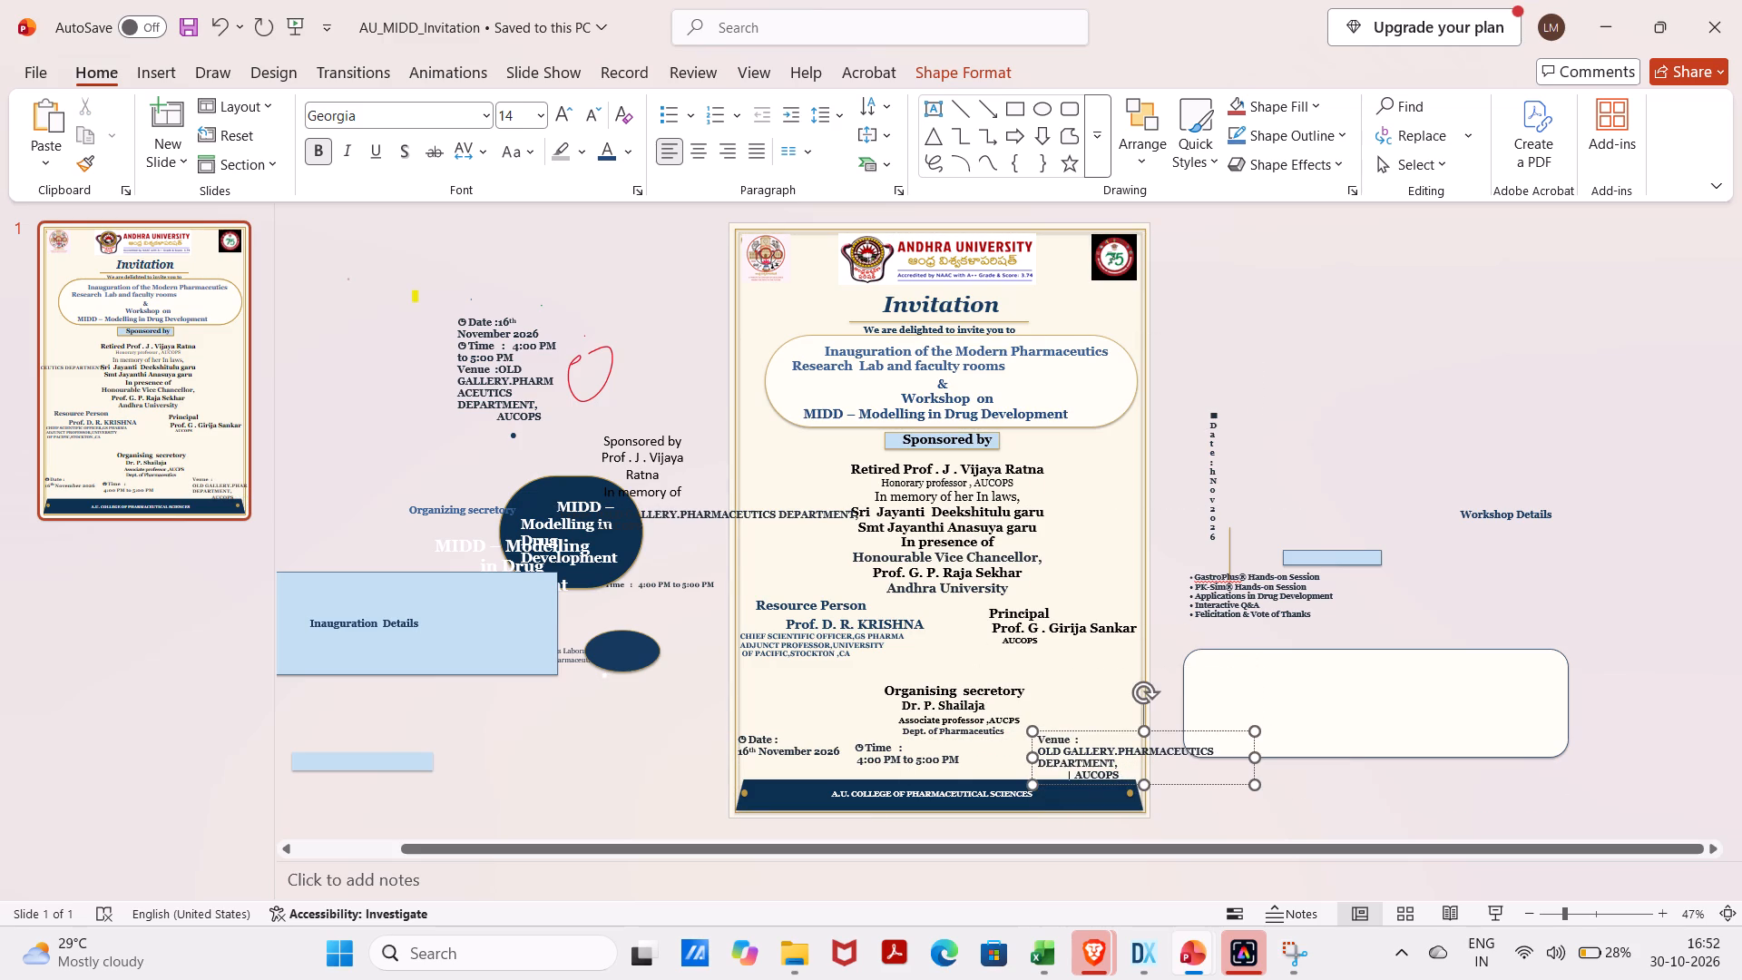
{"action": "key", "text": "BackSpace"}
{"action": "key", "text": "BackSpace"}
{"action": "key", "text": "BackSpace"}
{"action": "key", "text": "BackSpace"}
{"action": "key", "text": "BackSpace"}
{"action": "key", "text": "BackSpace"}
{"action": "key", "text": "BackSpace"}
{"action": "key", "text": "BackSpace"}
{"action": "key", "text": "BackSpace"}
{"action": "key", "text": "BackSpace"}
{"action": "key", "text": "BackSpace"}
{"action": "key", "text": "BackSpace"}
{"action": "key", "text": "BackSpace"}
{"action": "key", "text": "BackSpace"}
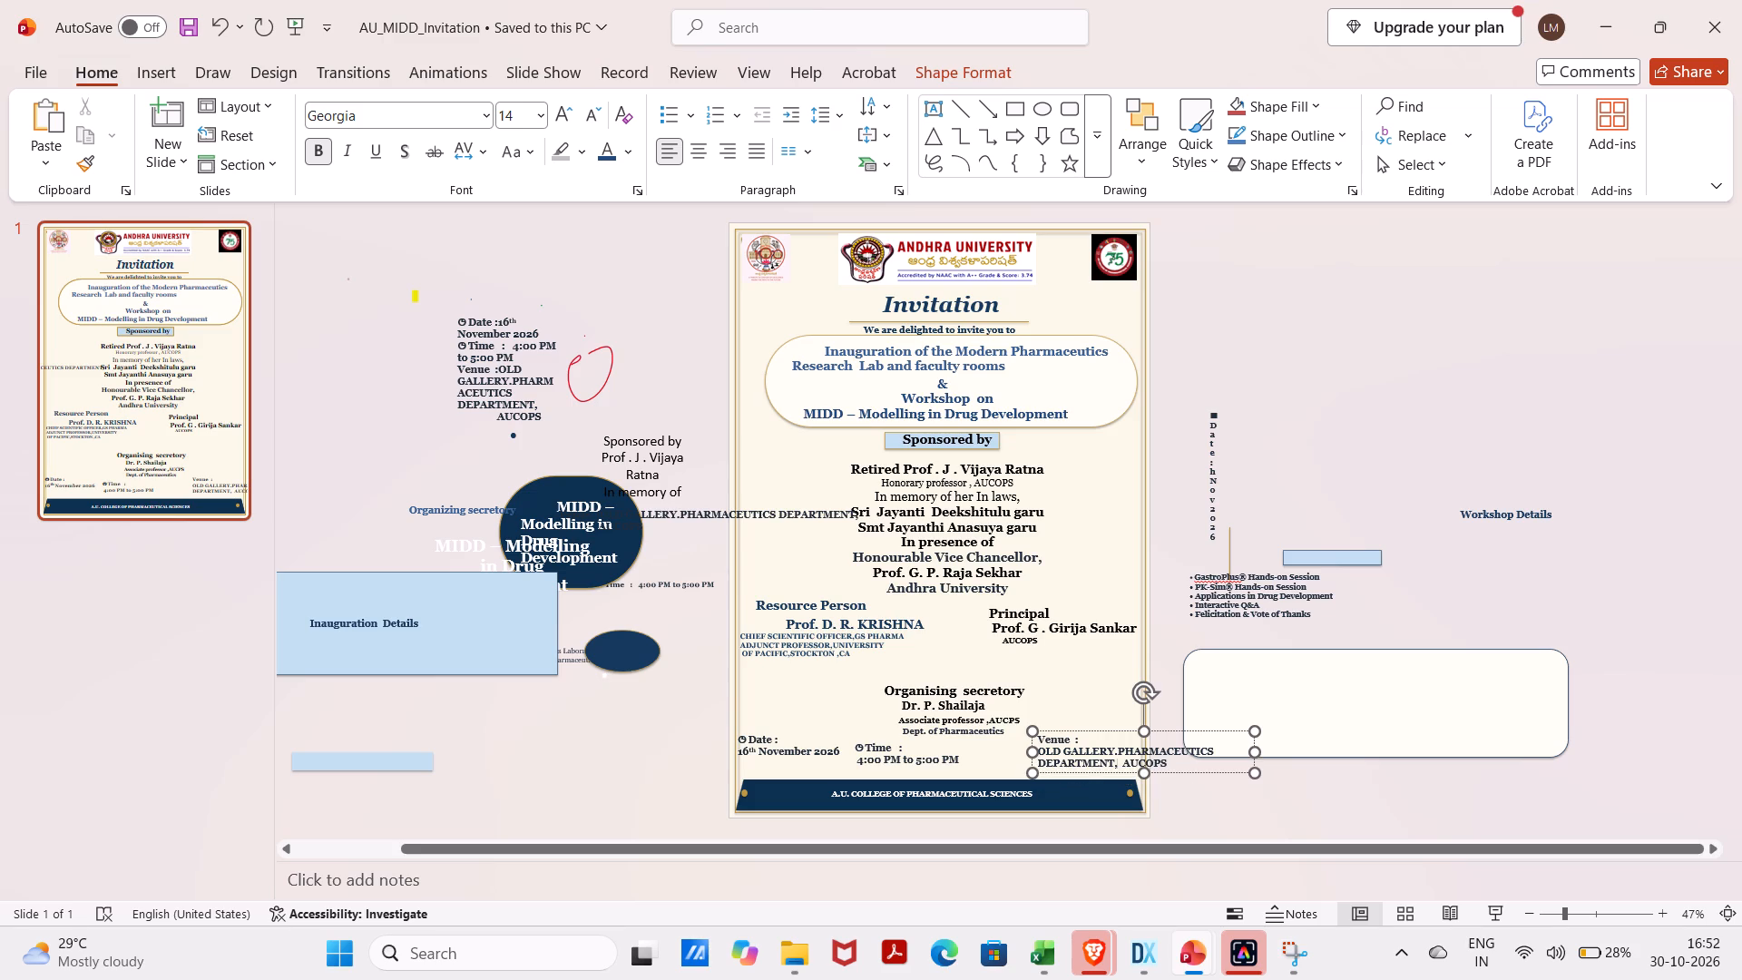
Extend the left side of the new venue text box until it starts just beside the time text.
{"action": "left_click_drag", "start_coordinate": [1038, 770], "coordinate": [1031, 777]}
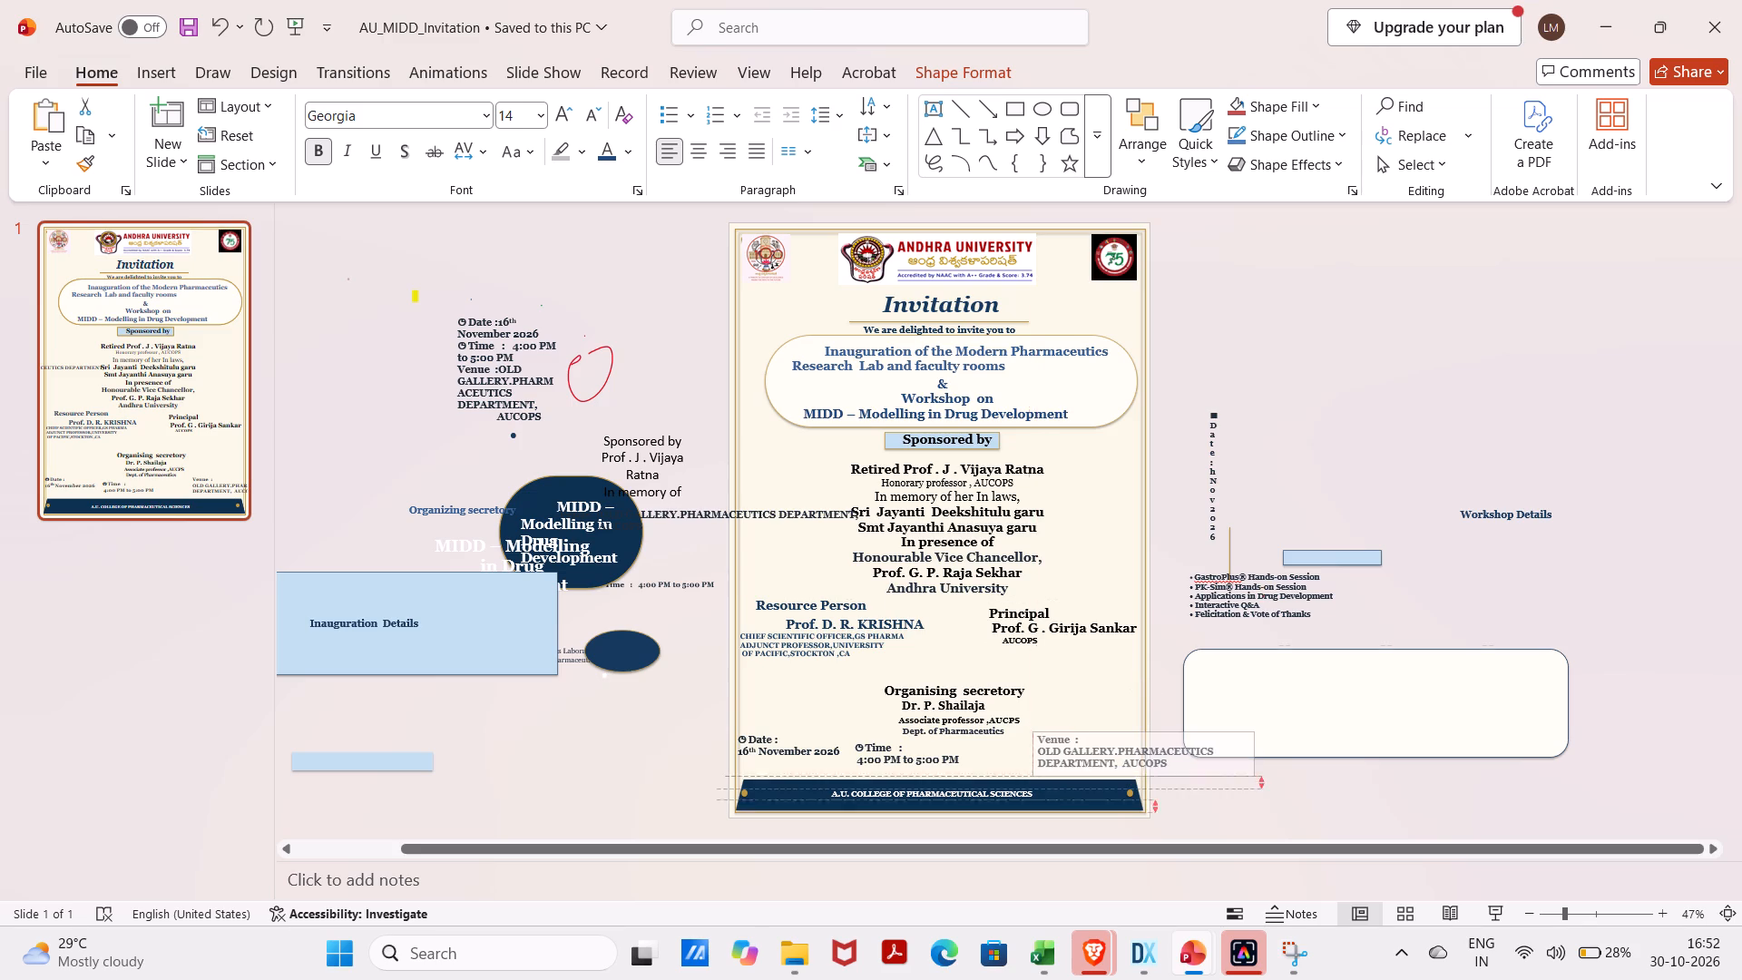
{"action": "left_click_drag", "start_coordinate": [1031, 777], "coordinate": [991, 798]}
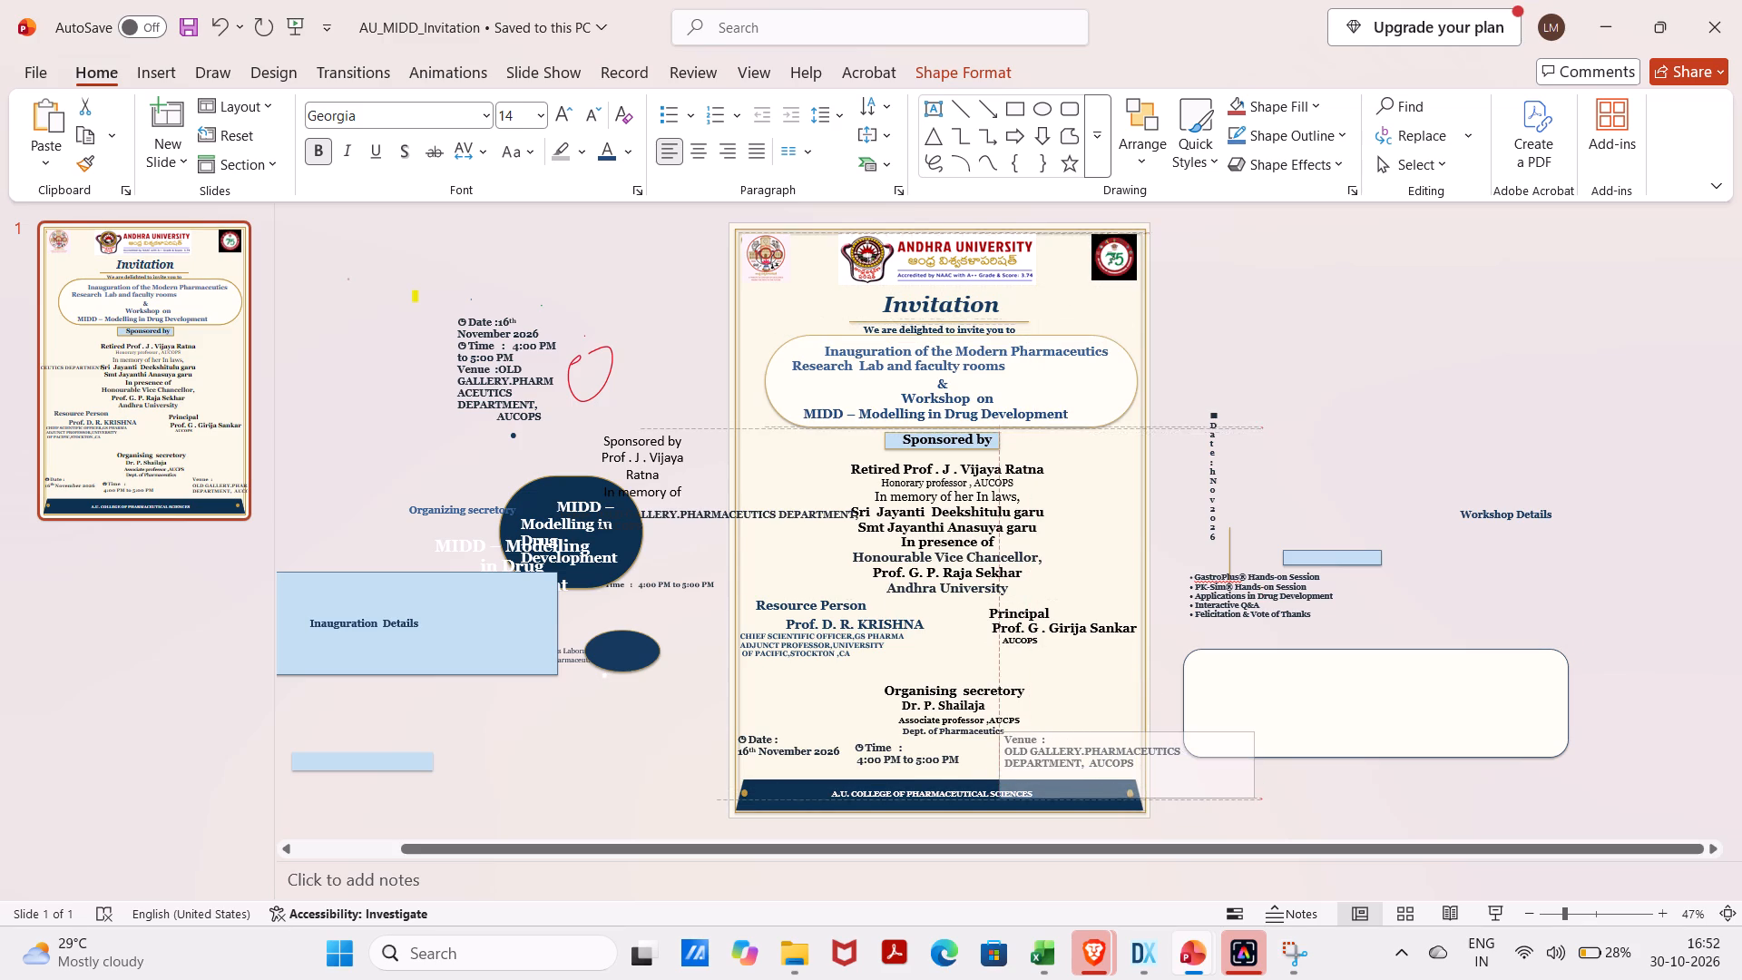
{"action": "left_click_drag", "start_coordinate": [991, 798], "coordinate": [971, 804]}
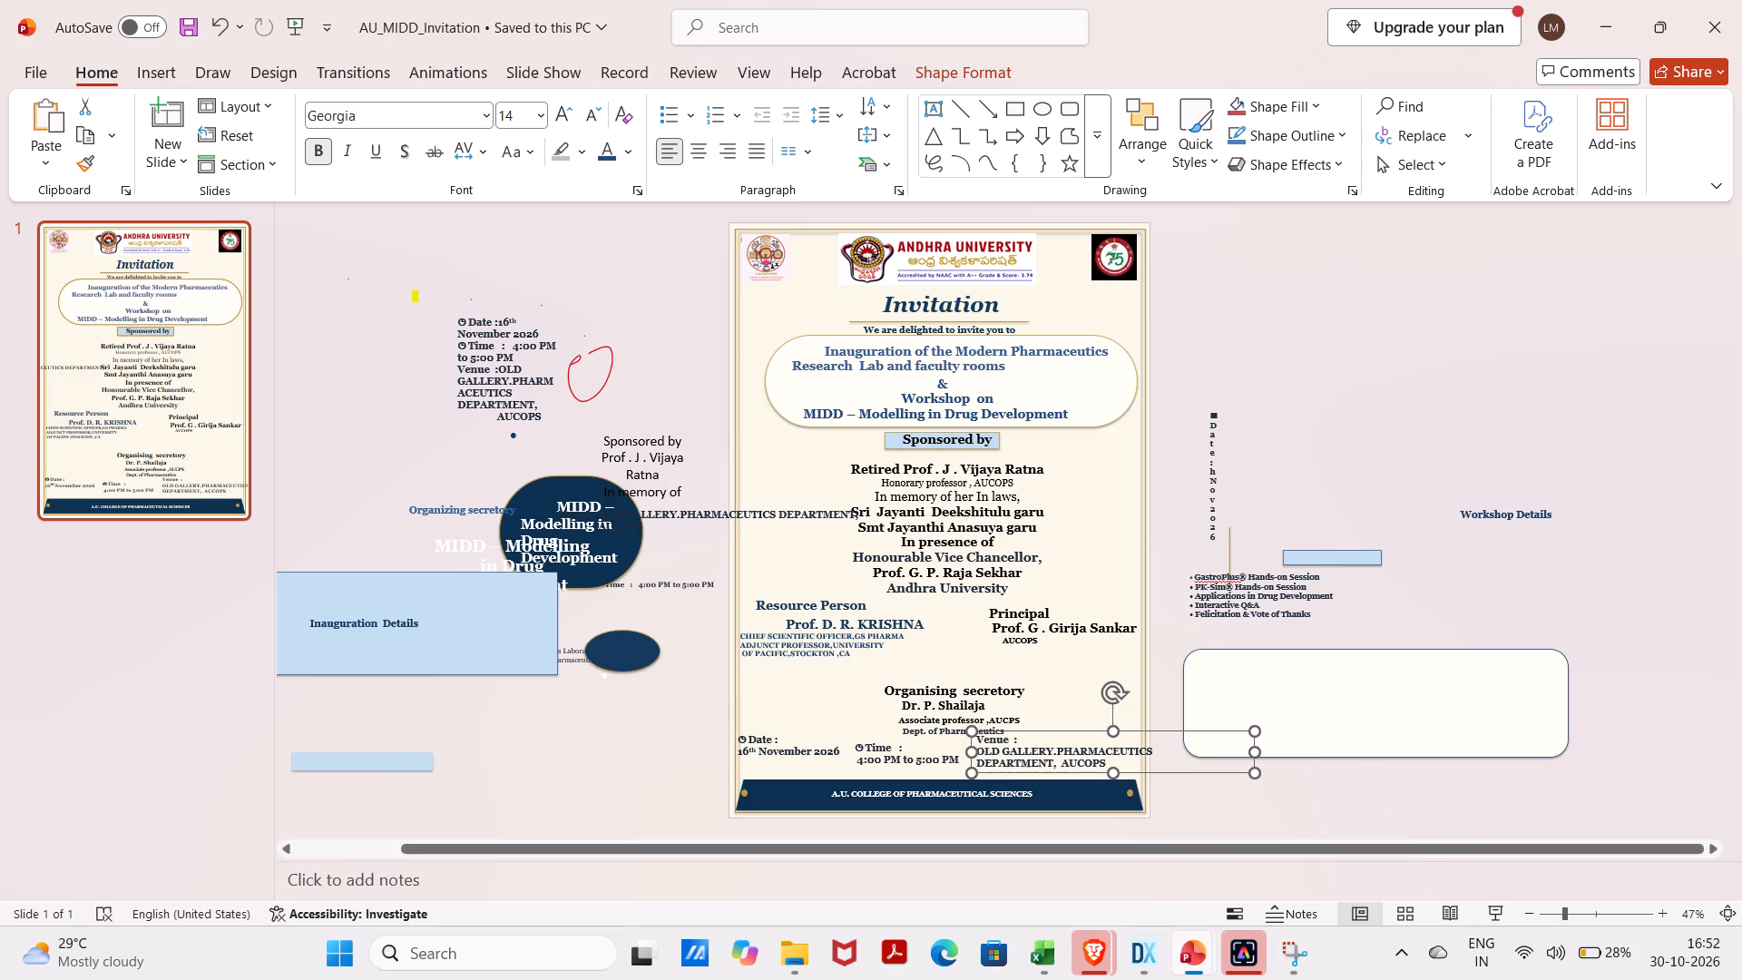
Set the font size of "OLD GALLERY.PHARMACEUTICS DEPARTMENT, AUCOPS" below "Venue :" to 12, keeping it bold.
{"action": "left_click_drag", "start_coordinate": [1105, 764], "coordinate": [989, 757]}
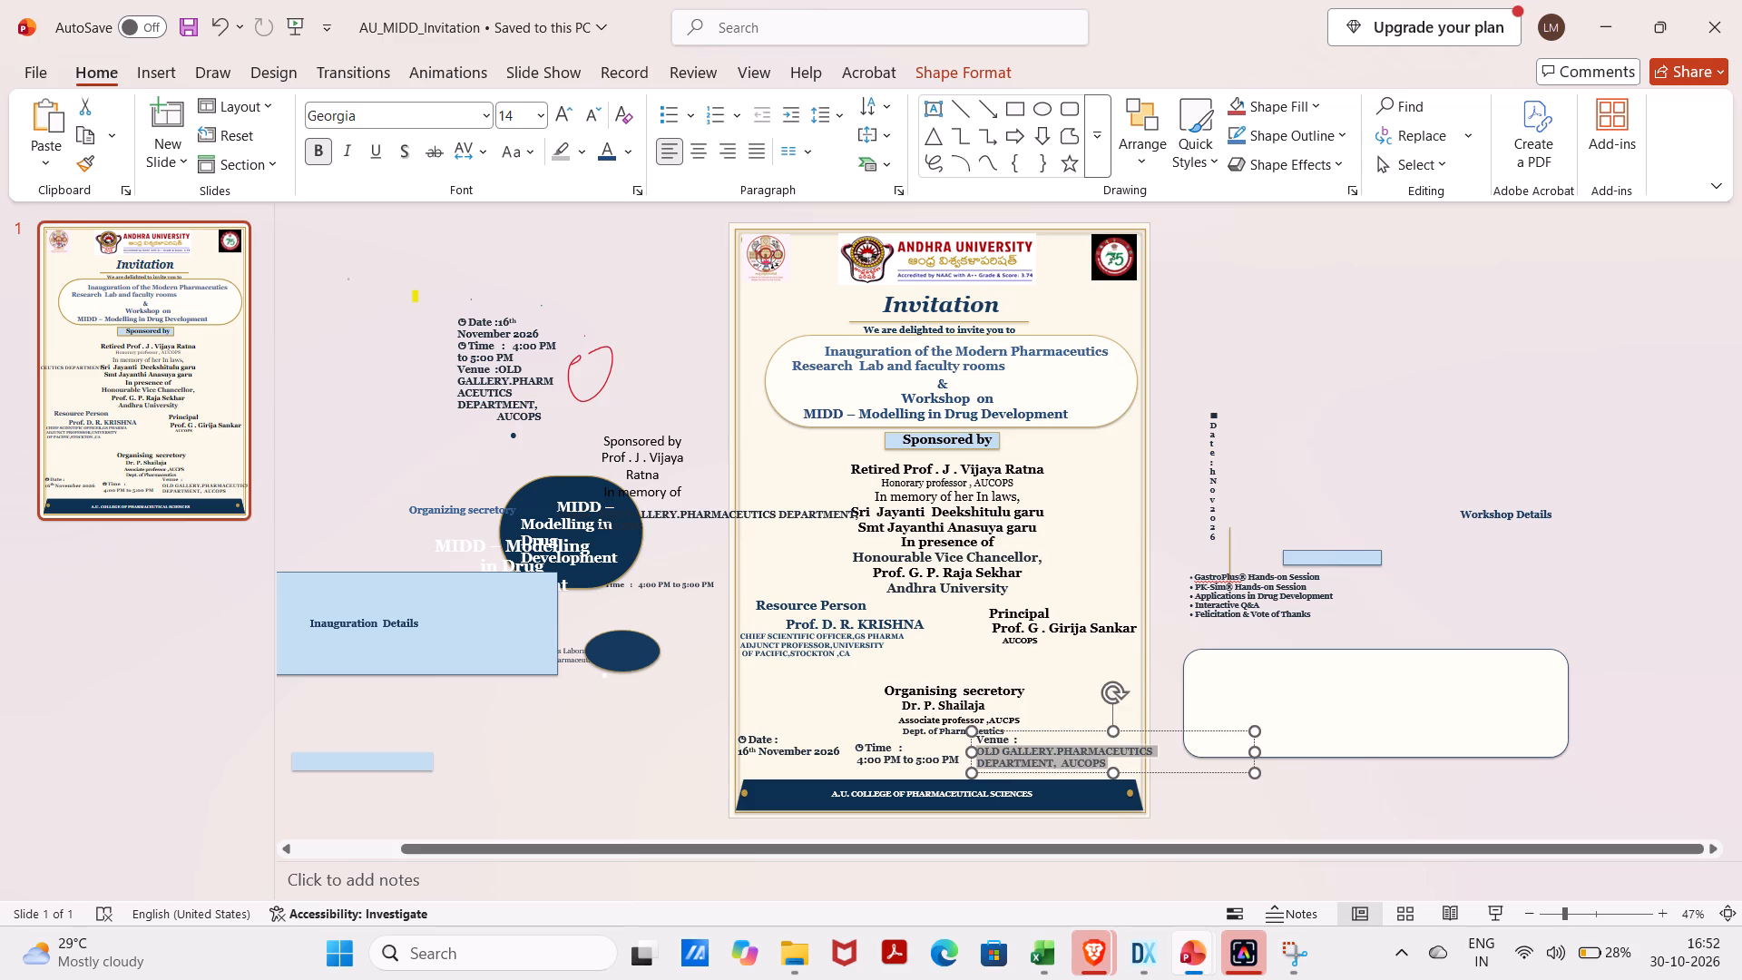
{"action": "left_click_drag", "start_coordinate": [989, 757], "coordinate": [983, 755]}
{"action": "left_click", "coordinate": [1001, 714]}
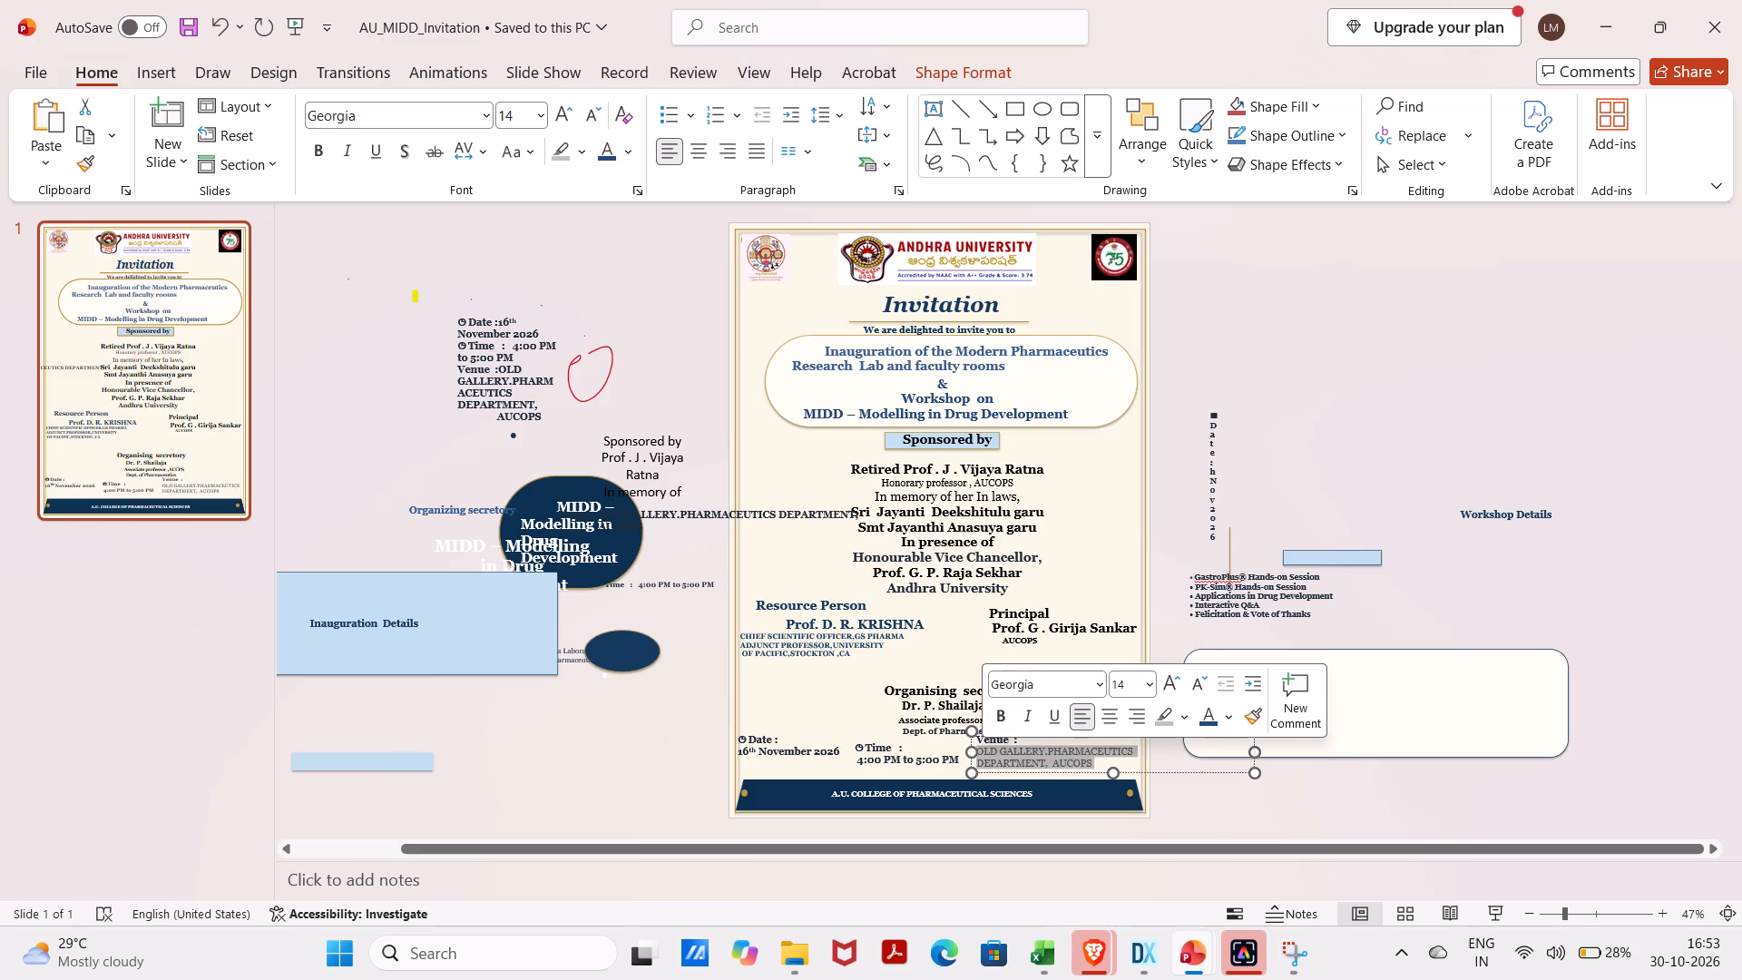
{"action": "left_click", "coordinate": [993, 723]}
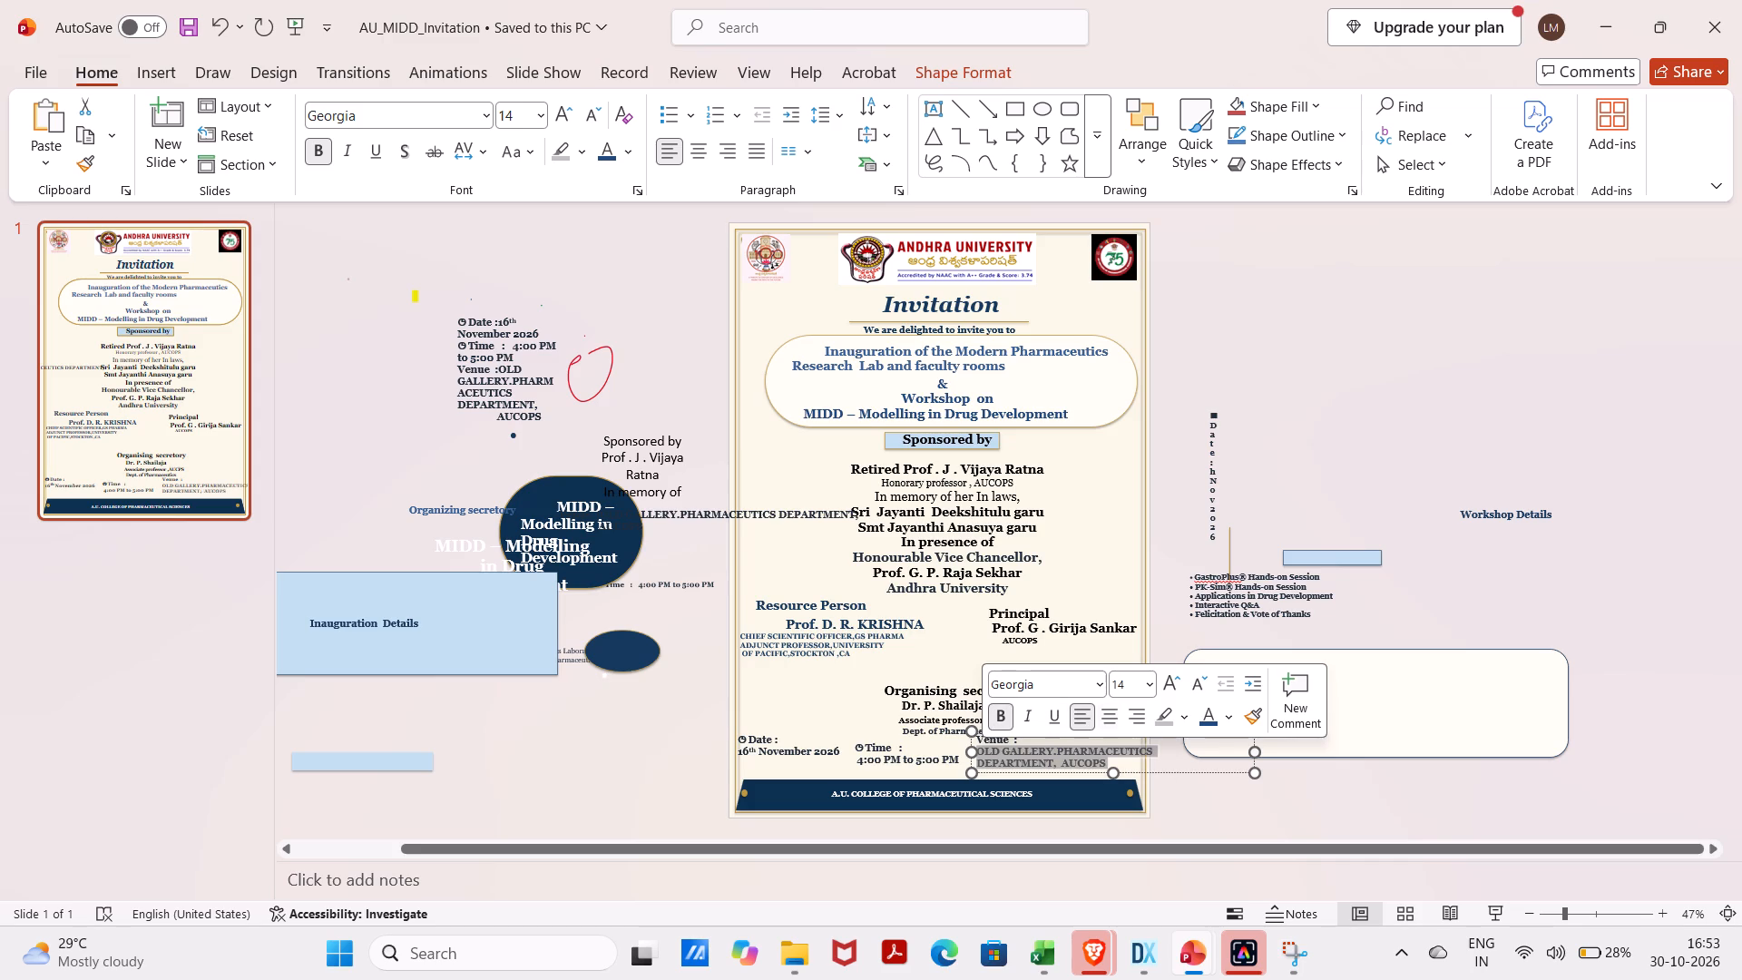
{"action": "left_click", "coordinate": [1150, 681]}
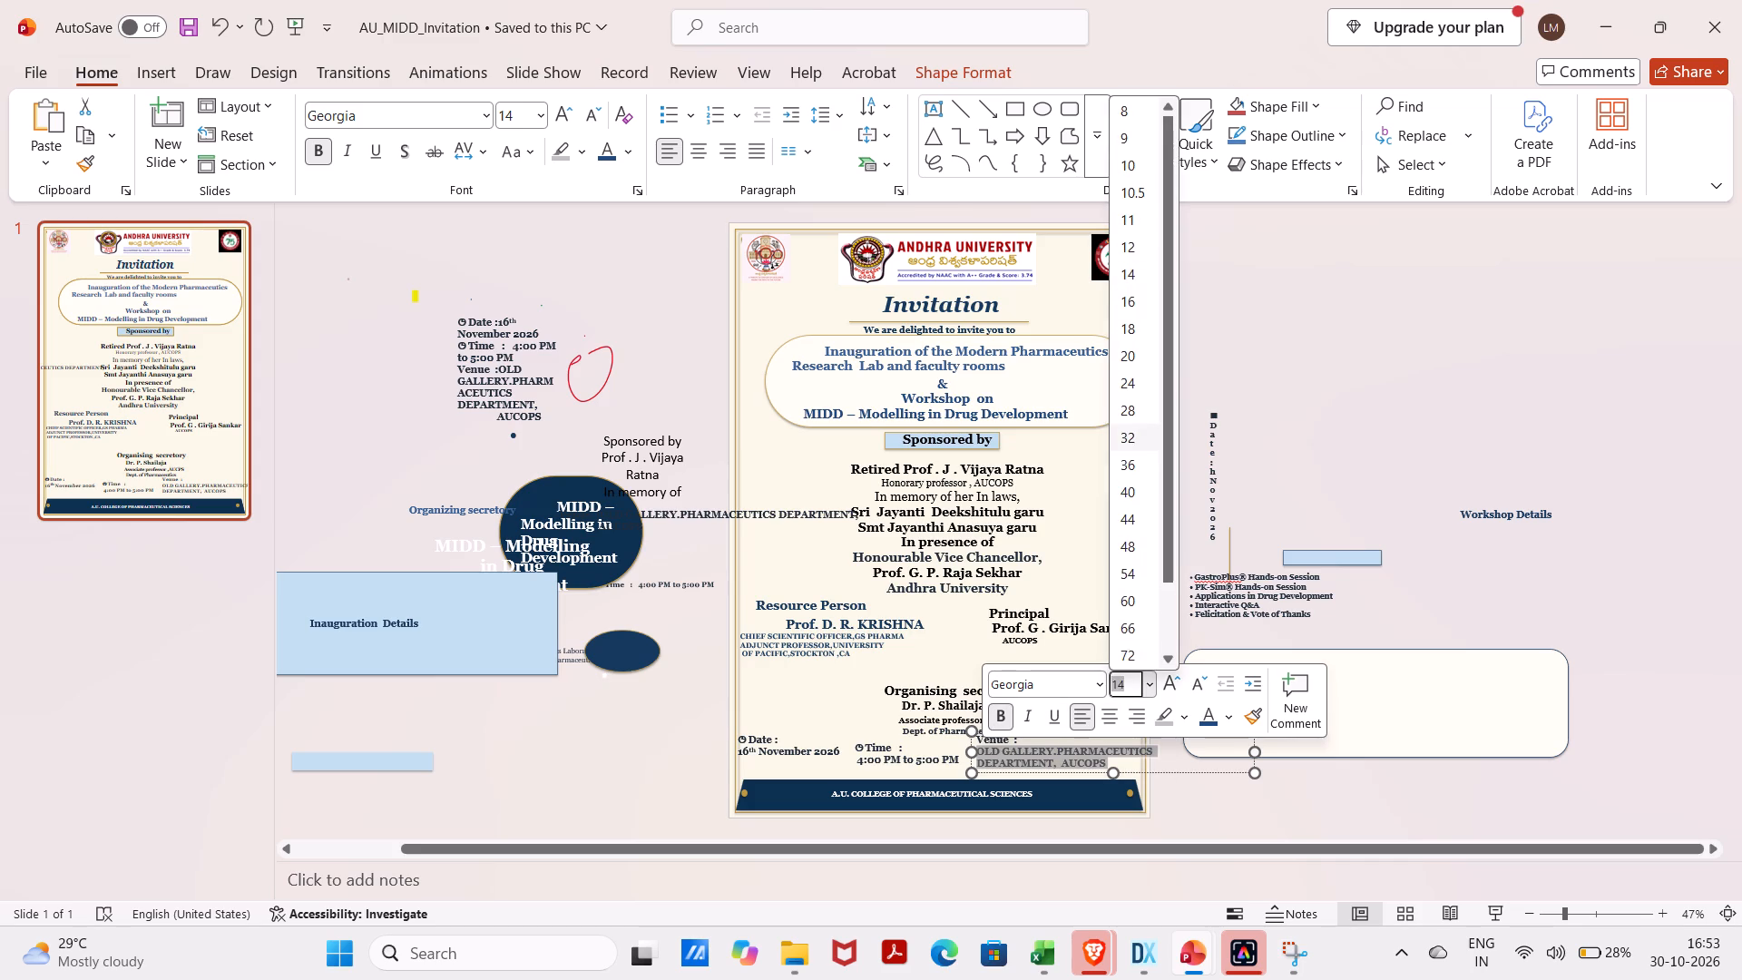
{"action": "left_click", "coordinate": [1126, 252]}
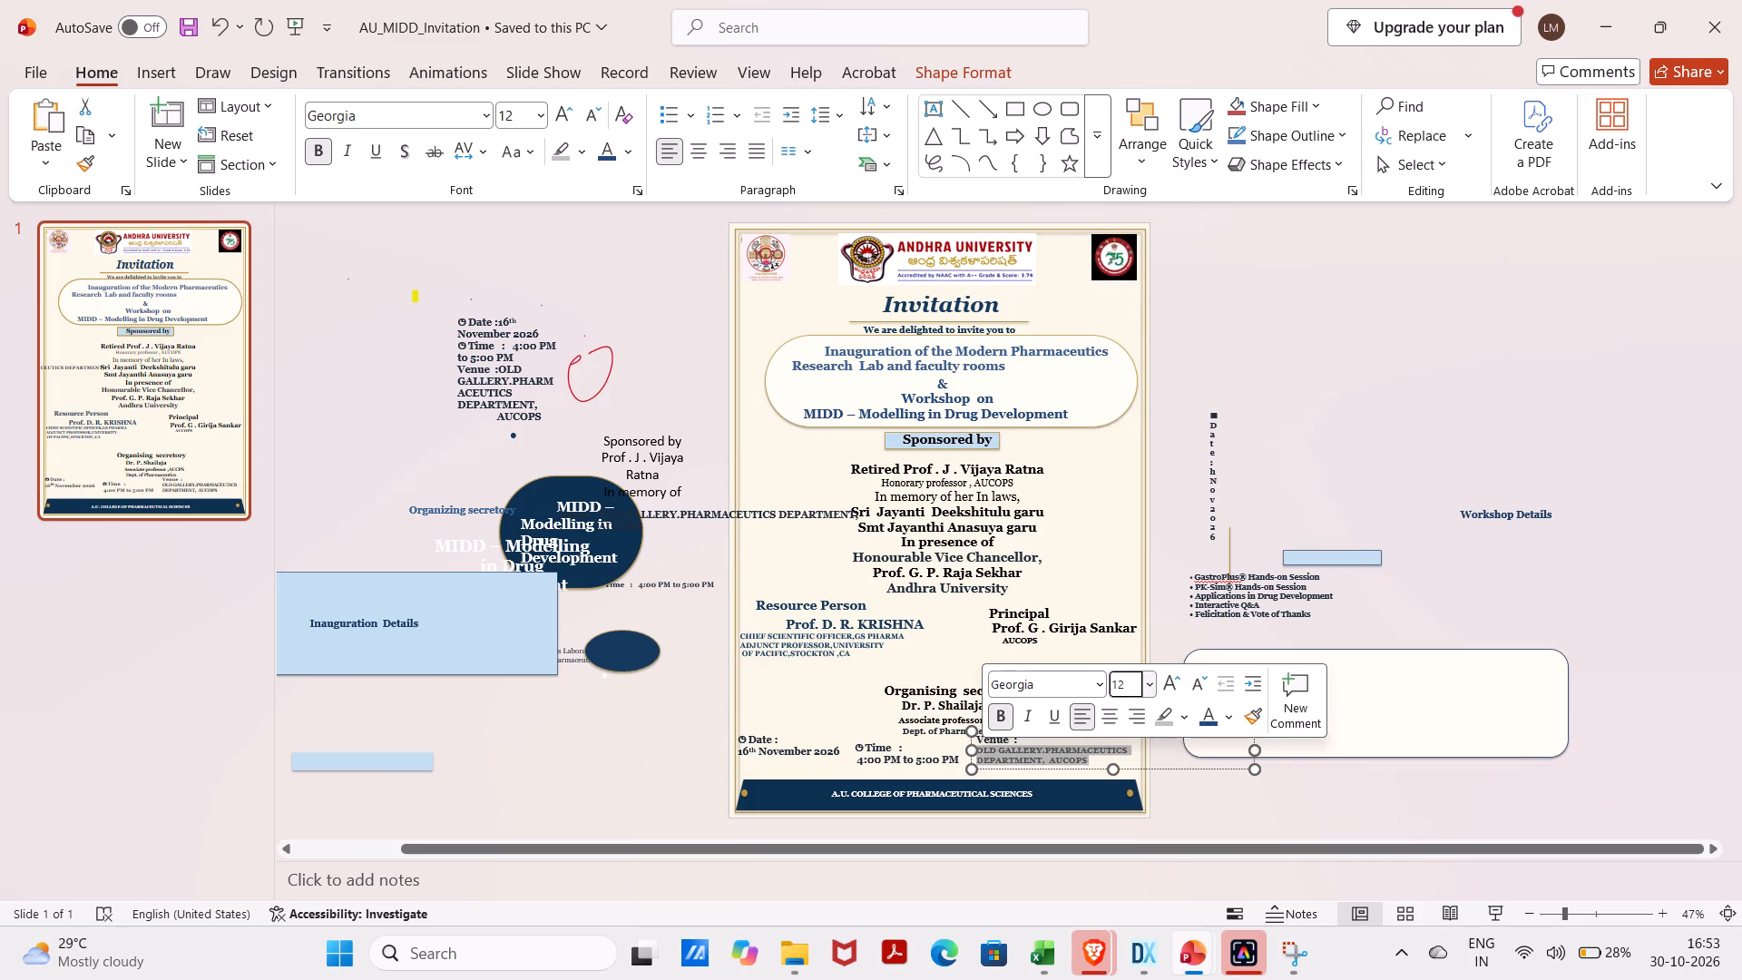
{"action": "left_click", "coordinate": [1285, 397]}
Shift the venue, time and date text slightly down and right so the three blocks sit just above the footer band.
{"action": "left_click", "coordinate": [1114, 755]}
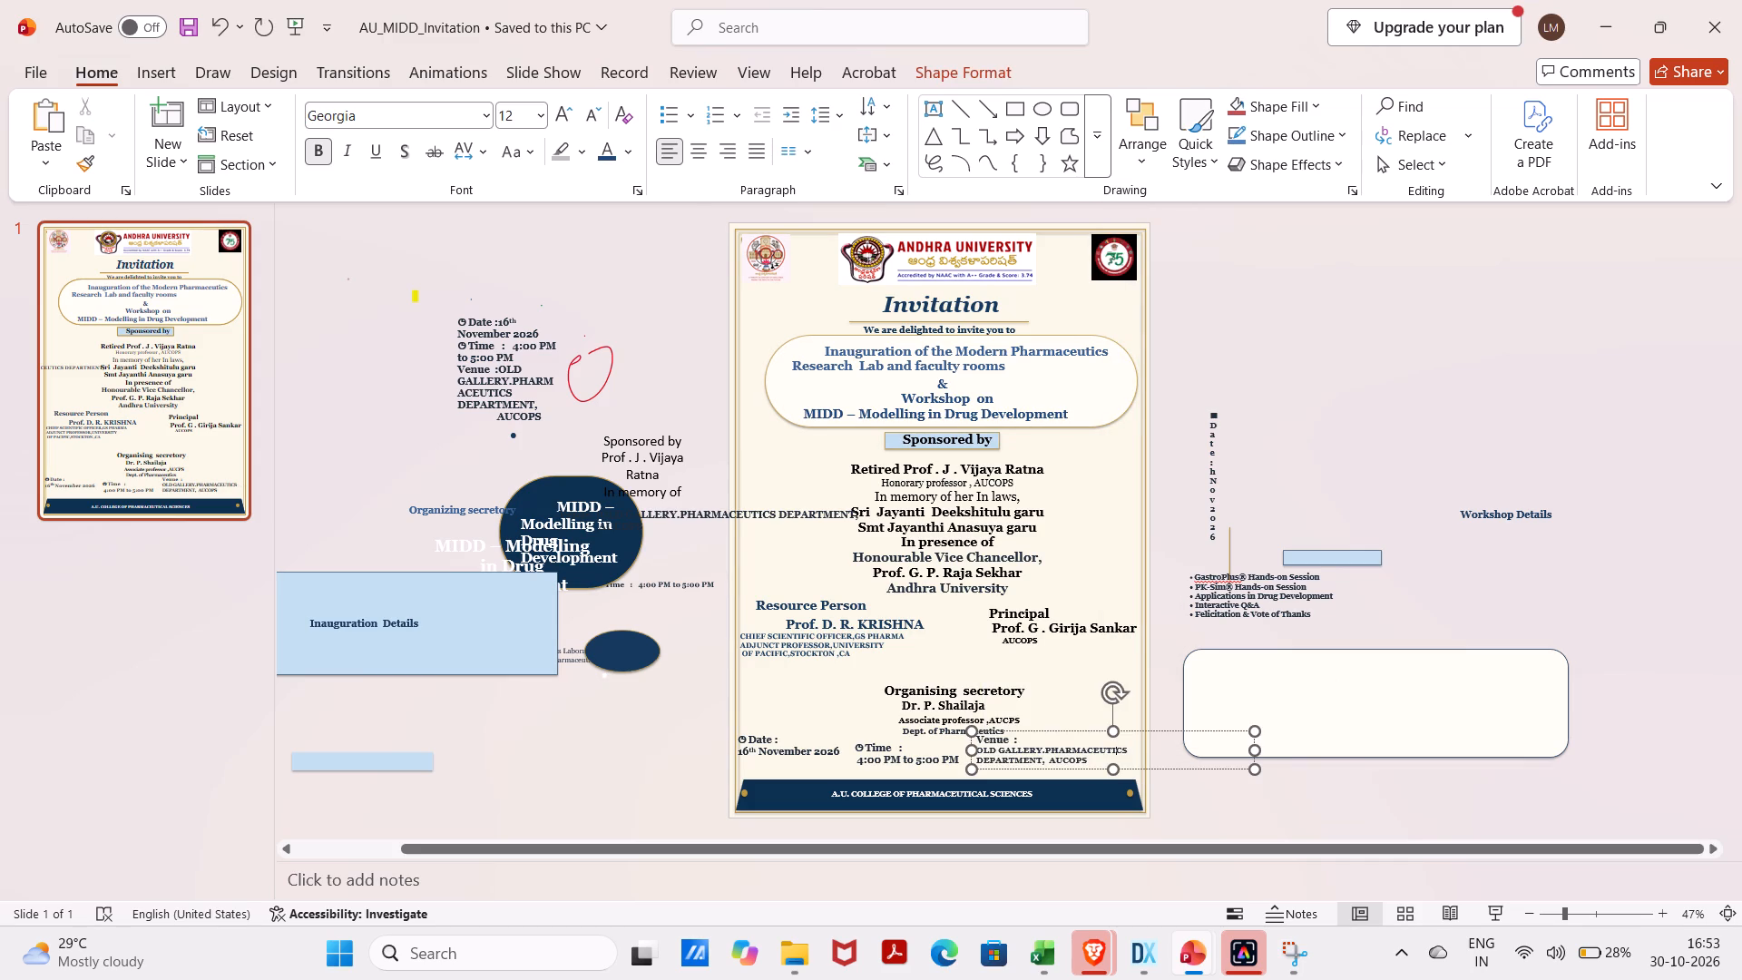
{"action": "left_click", "coordinate": [971, 735]}
{"action": "left_click", "coordinate": [924, 744]}
{"action": "left_click_drag", "start_coordinate": [847, 740], "coordinate": [859, 749]}
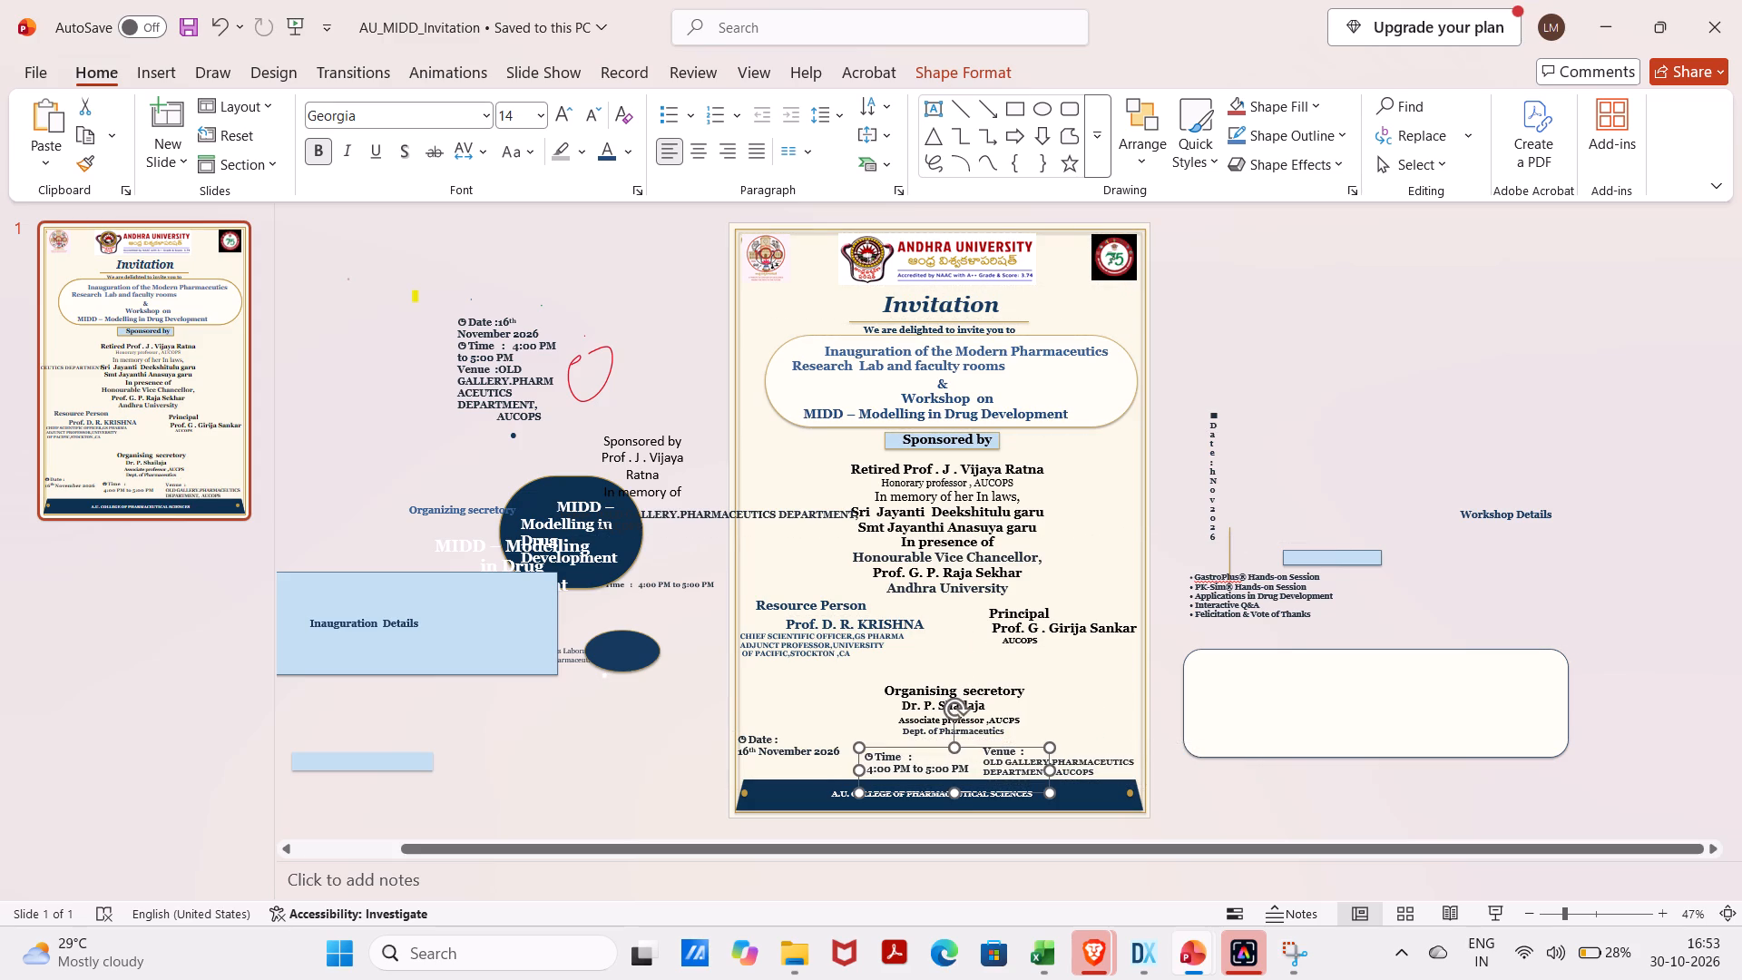
{"action": "left_click", "coordinate": [814, 739]}
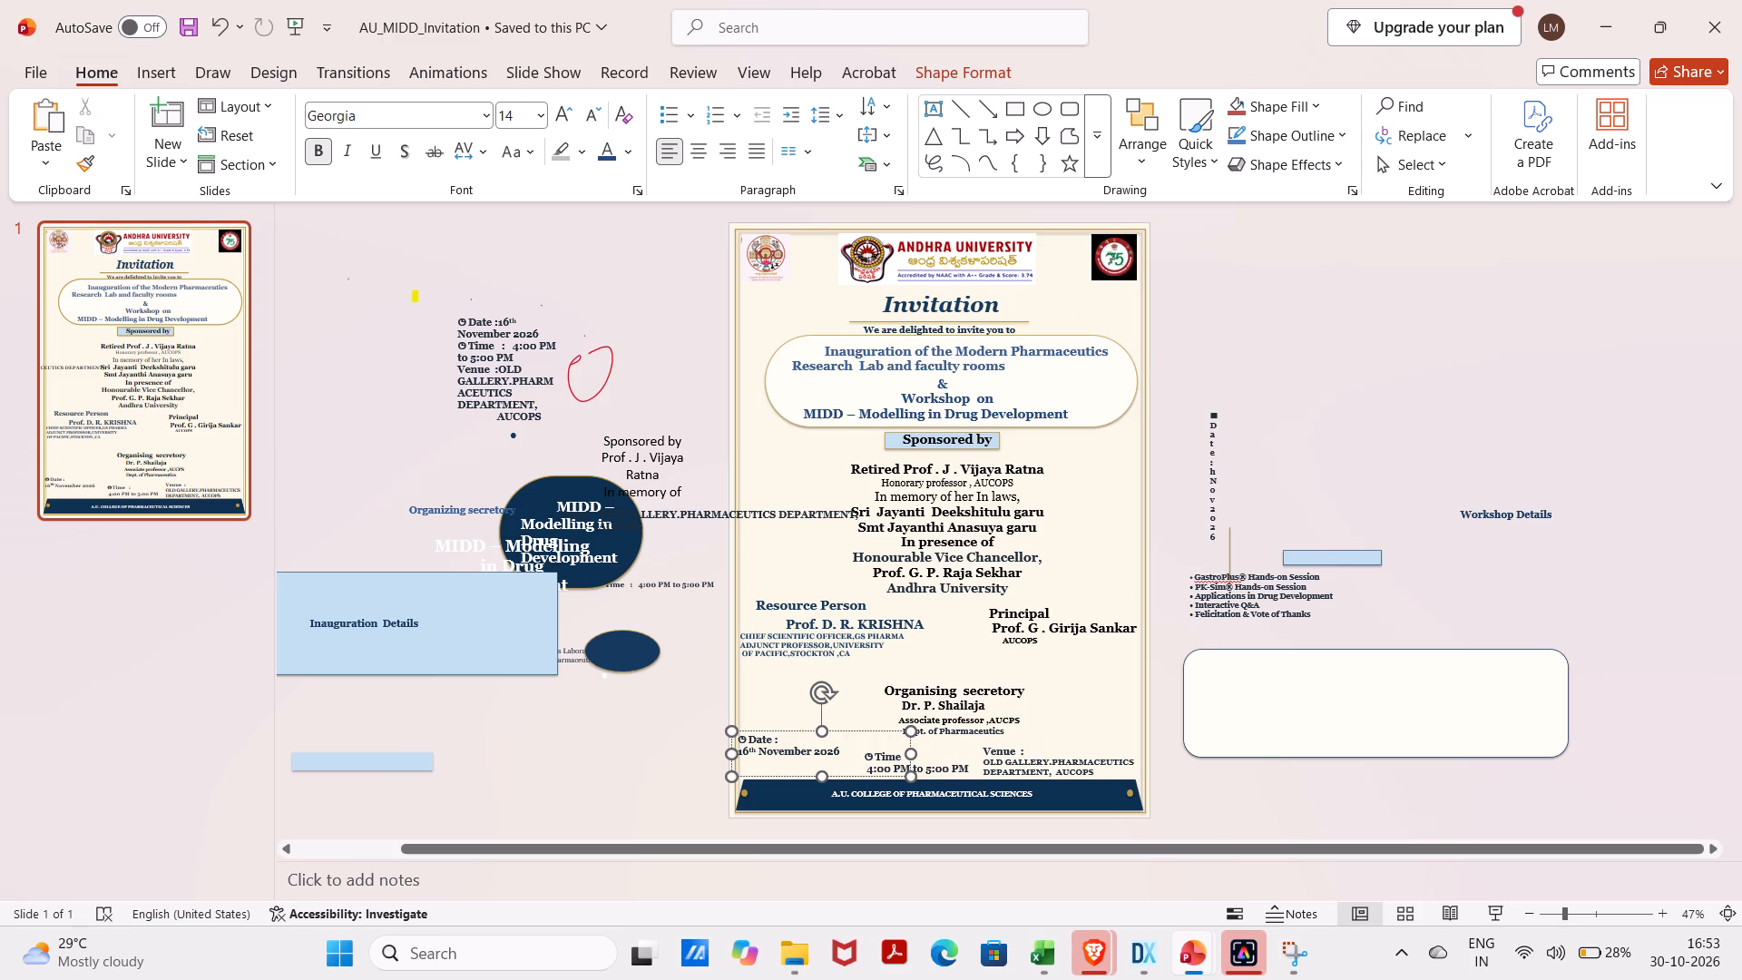
{"action": "left_click_drag", "start_coordinate": [732, 732], "coordinate": [739, 745]}
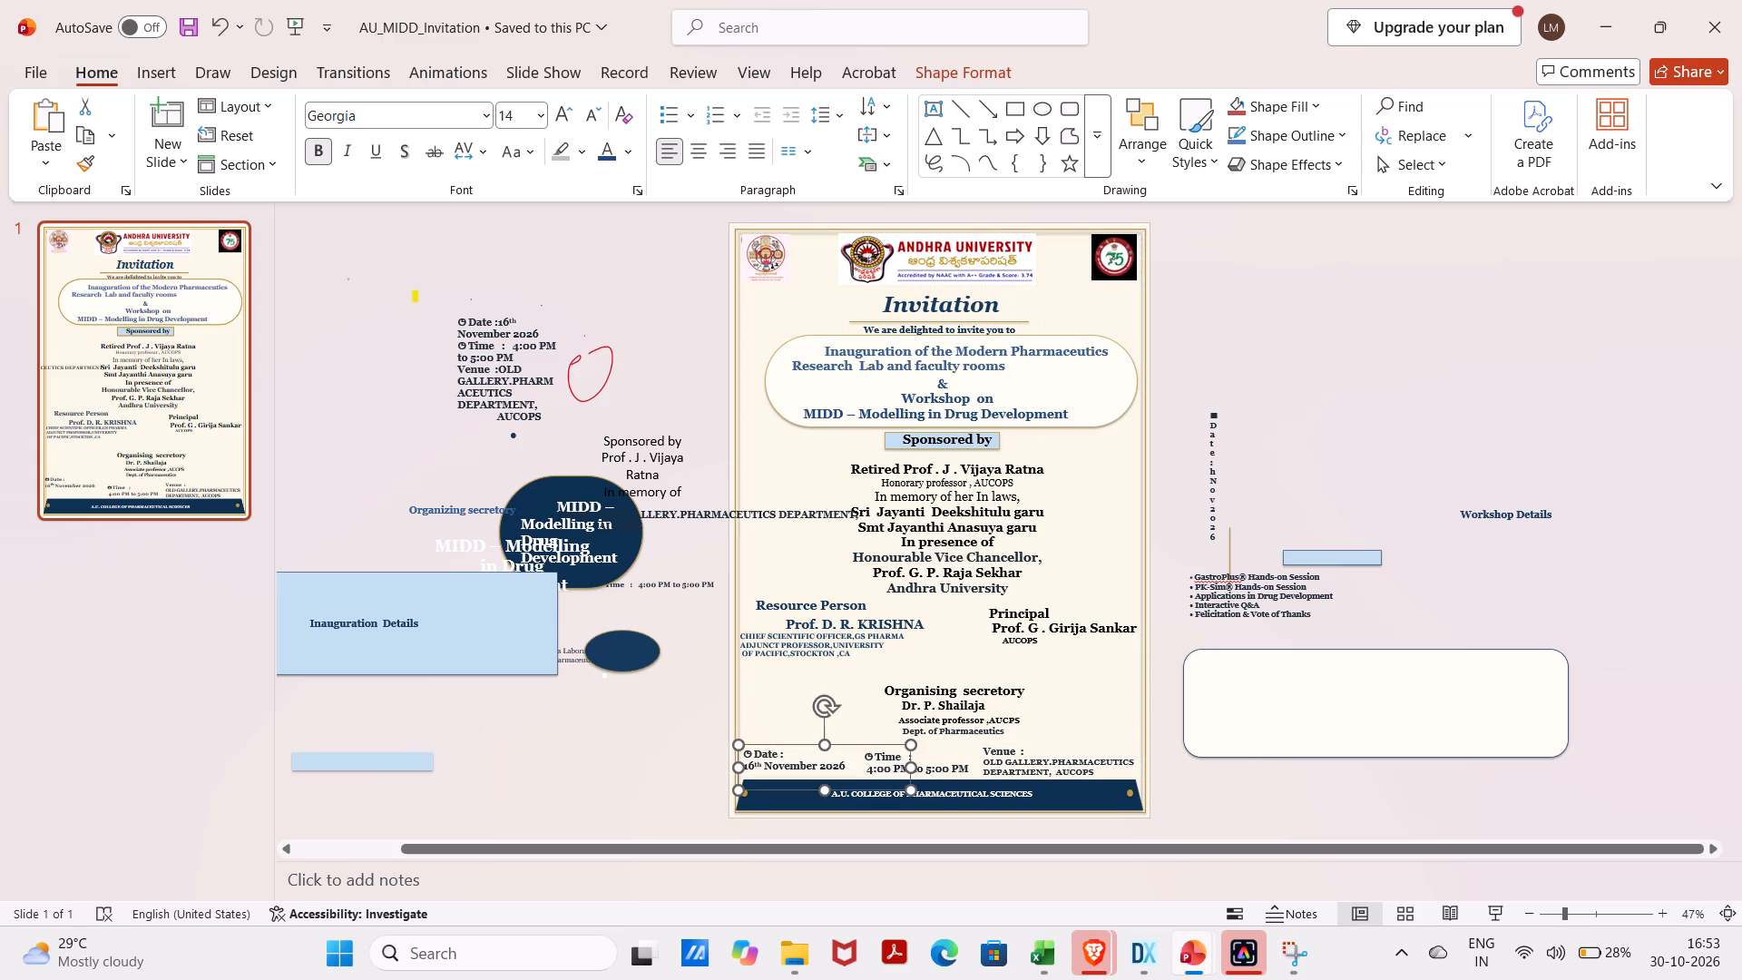
Move the thin vertical line beside the slide to just above the empty rounded rectangle, getting the overlapping text boxes out of its way.
{"action": "left_click", "coordinate": [1233, 557]}
{"action": "left_click", "coordinate": [1228, 557]}
{"action": "left_click_drag", "start_coordinate": [1228, 557], "coordinate": [1296, 529]}
{"action": "double_click", "coordinate": [1296, 529]}
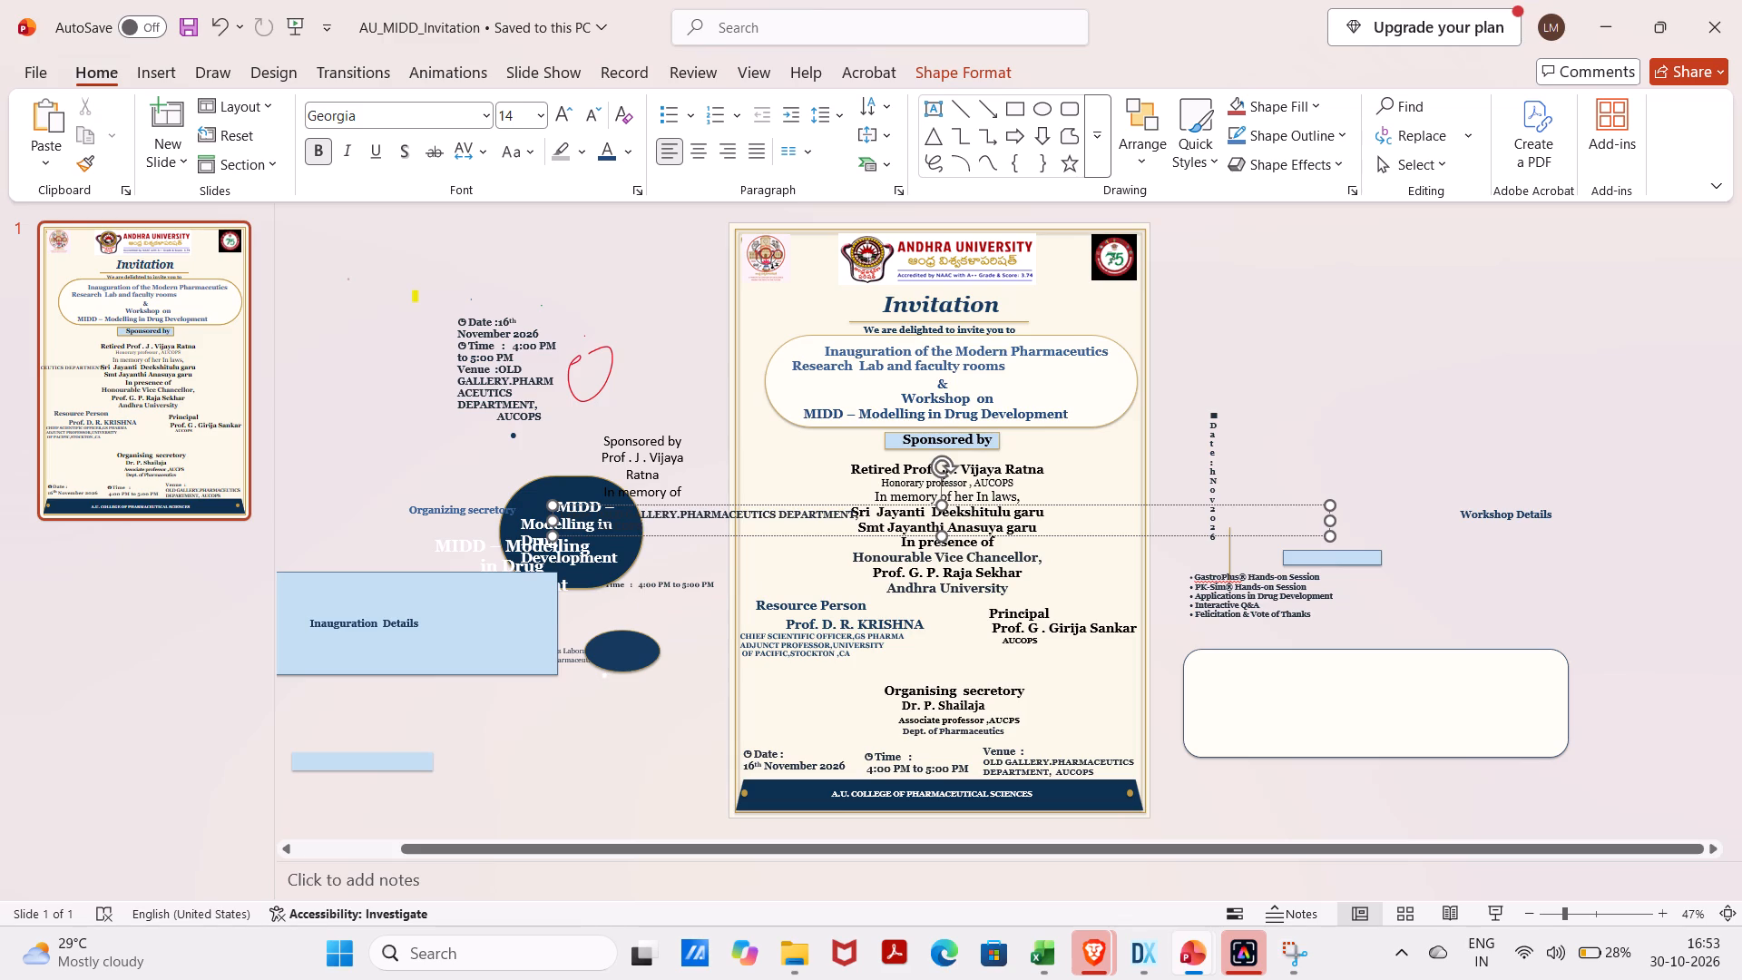
{"action": "left_click", "coordinate": [1231, 569]}
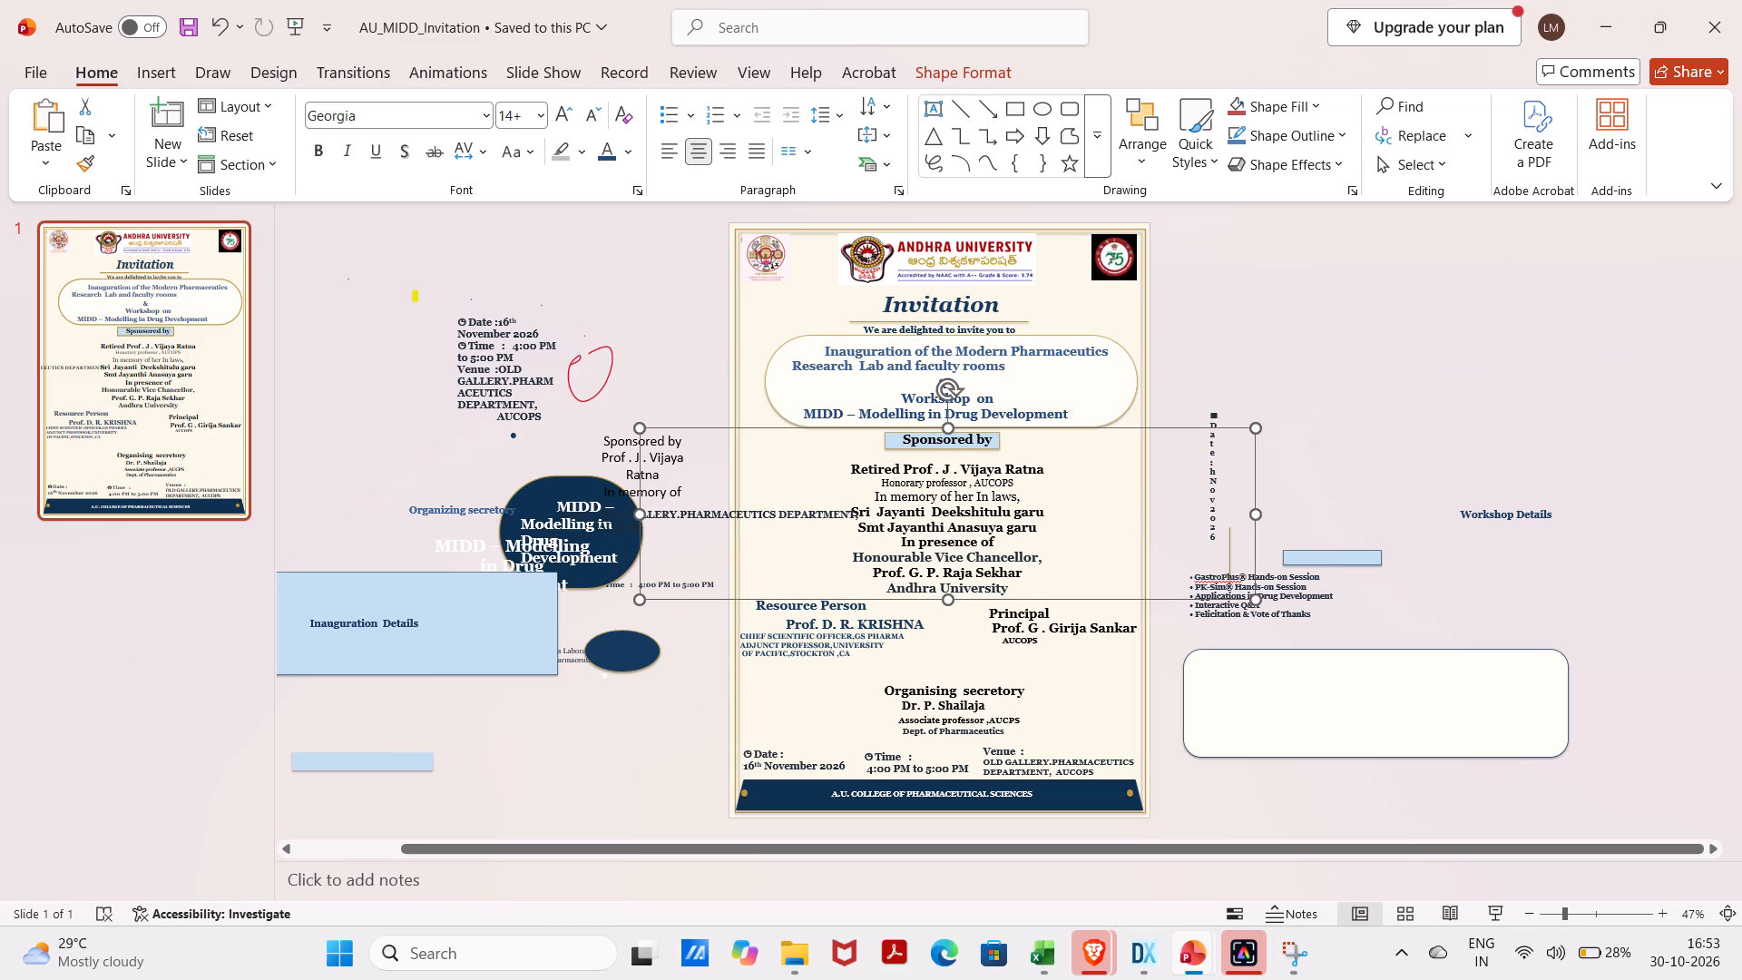
{"action": "left_click_drag", "start_coordinate": [1258, 515], "coordinate": [1178, 518]}
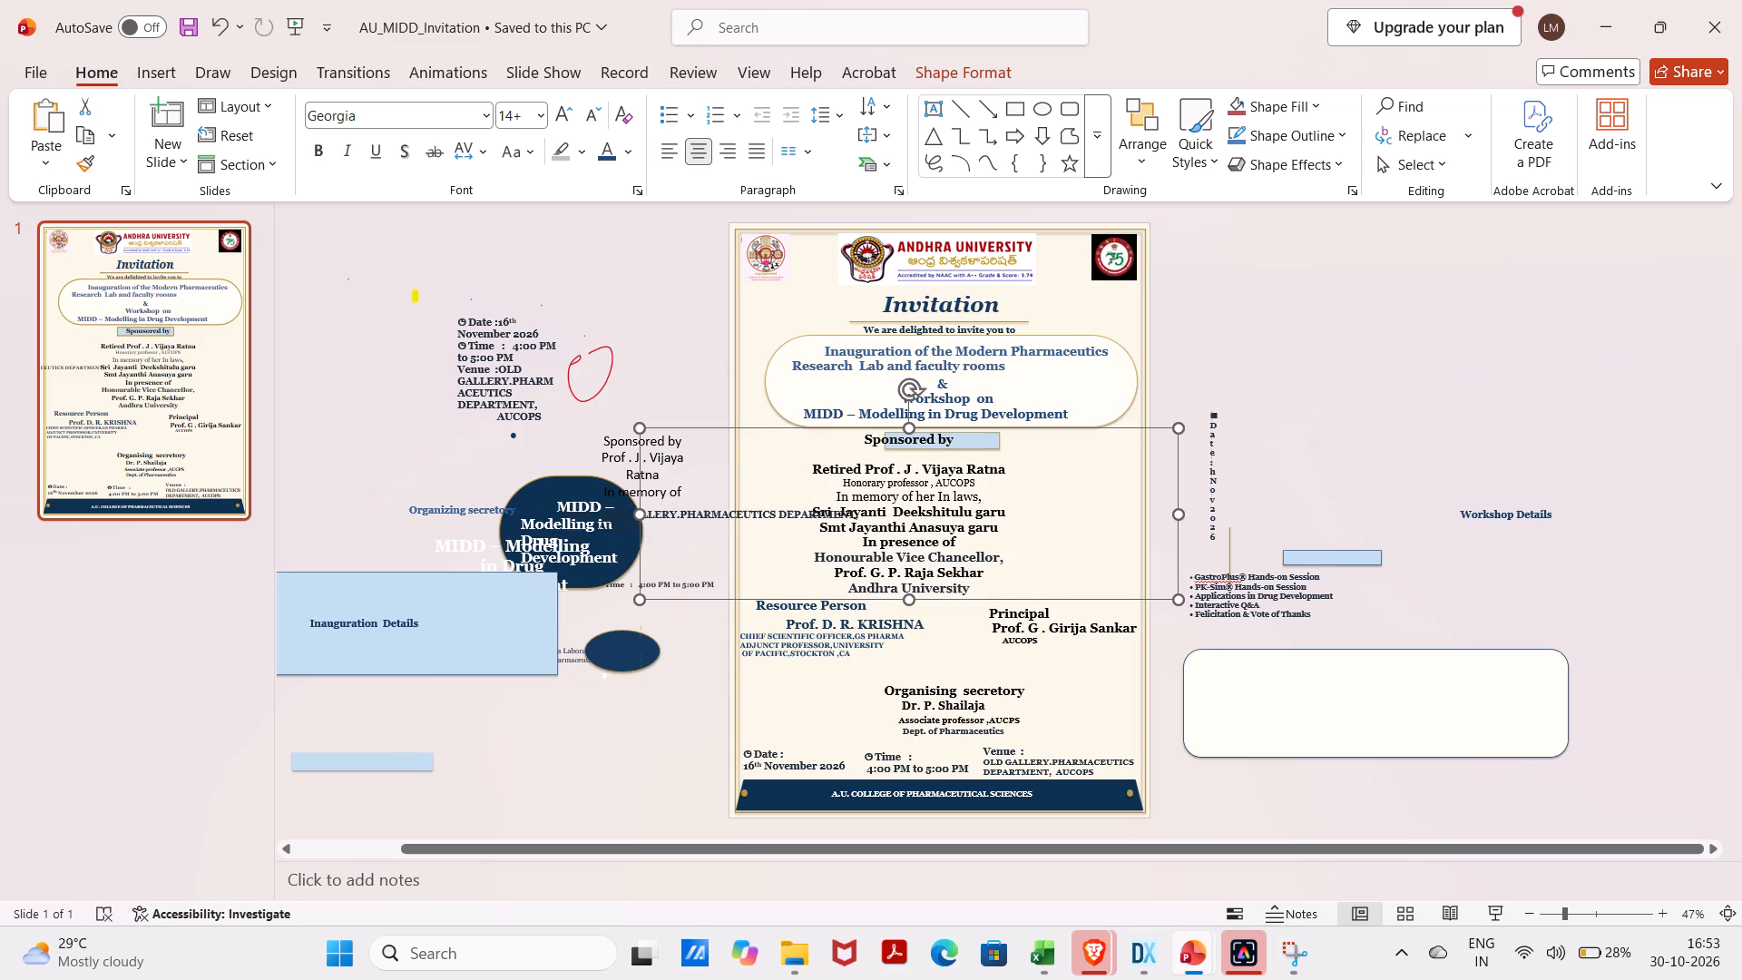
{"action": "left_click_drag", "start_coordinate": [1224, 537], "coordinate": [1288, 458]}
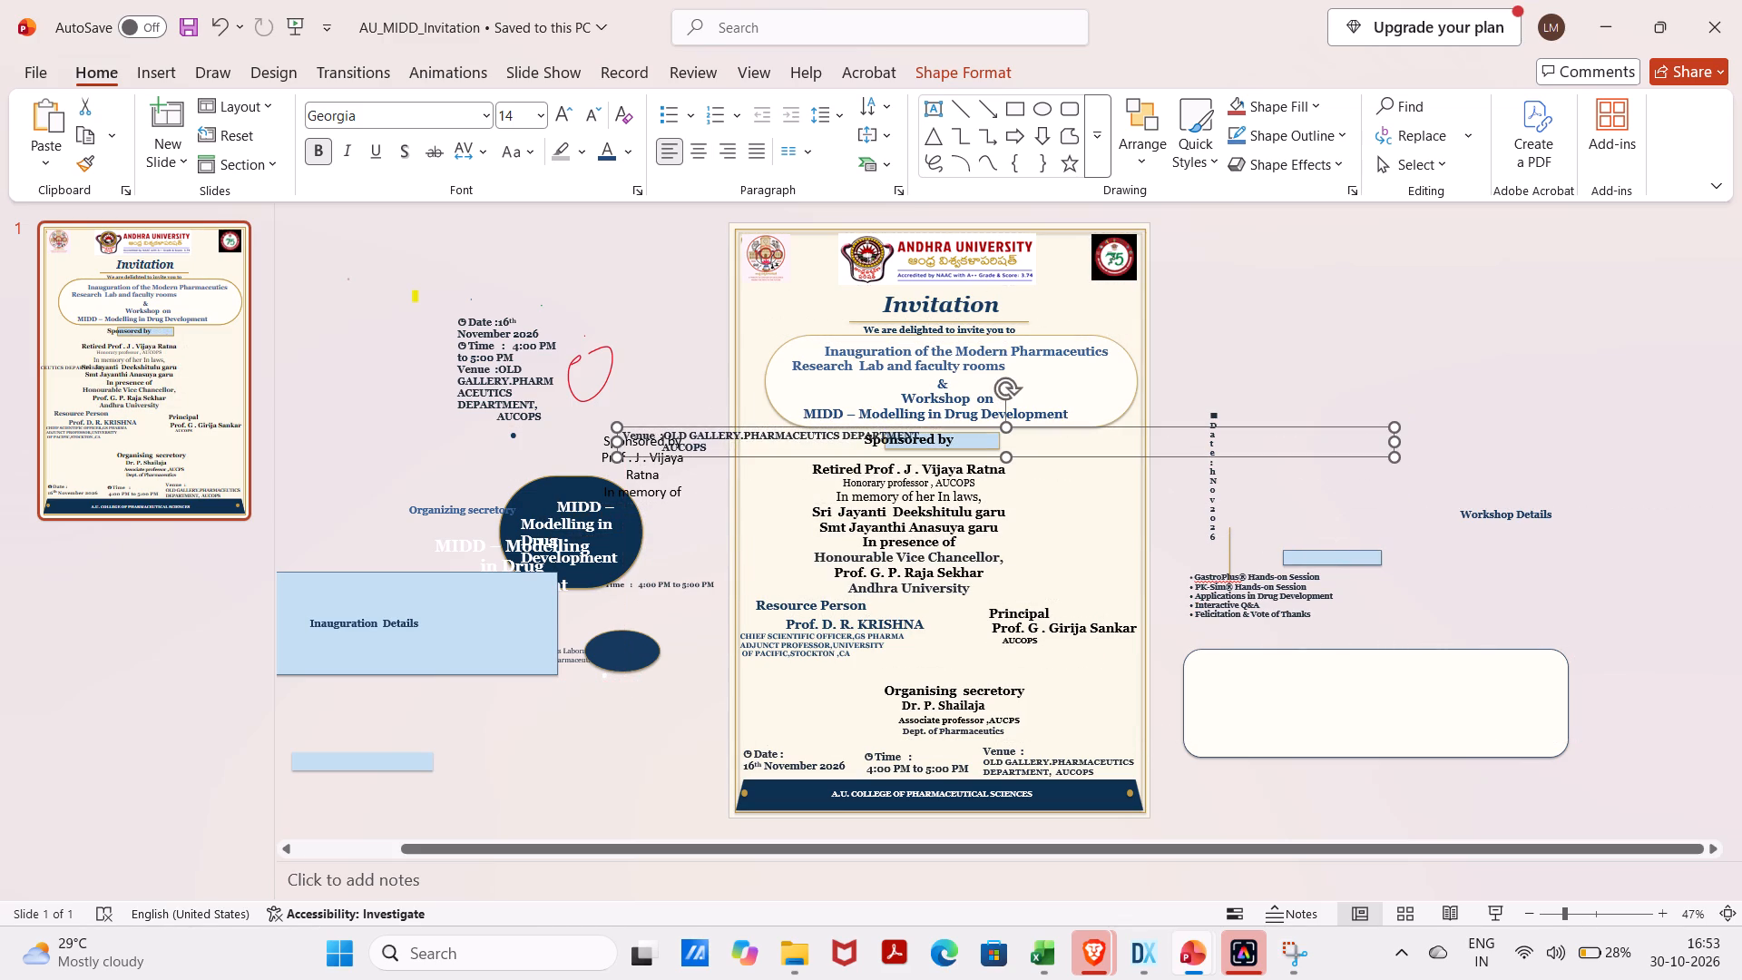
{"action": "left_click_drag", "start_coordinate": [1231, 540], "coordinate": [1415, 607]}
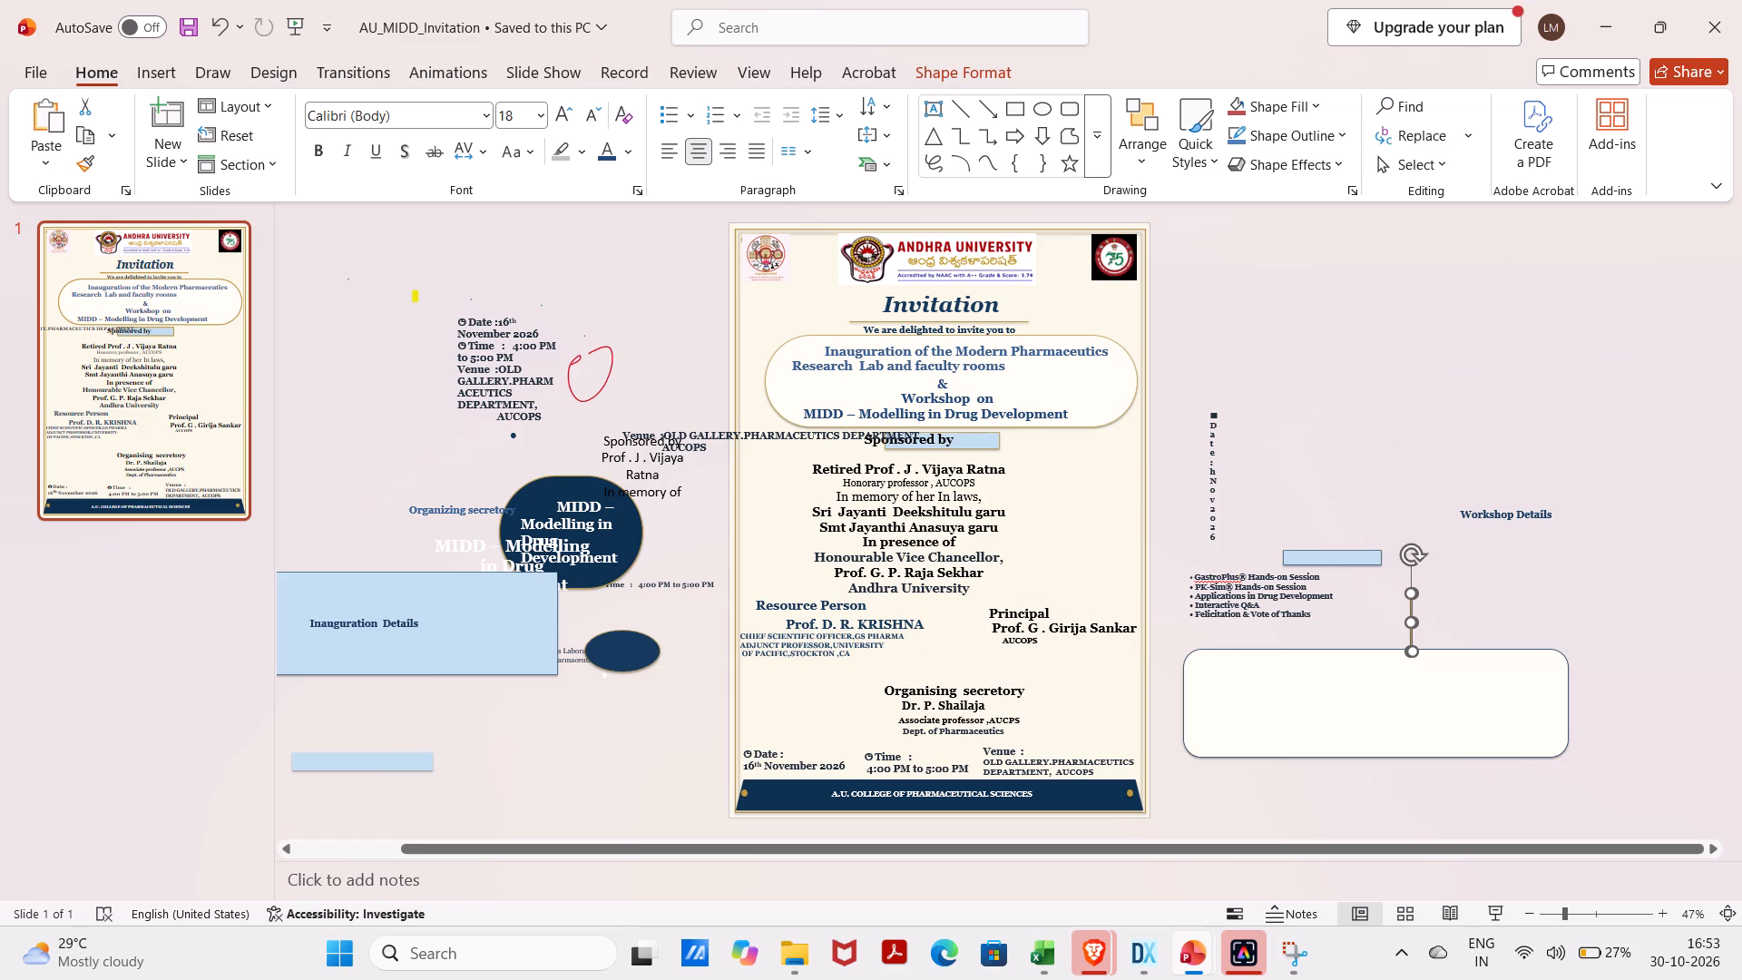
Delete the long old venue text box overlapping the "Sponsored by" heading.
{"action": "left_click", "coordinate": [890, 436]}
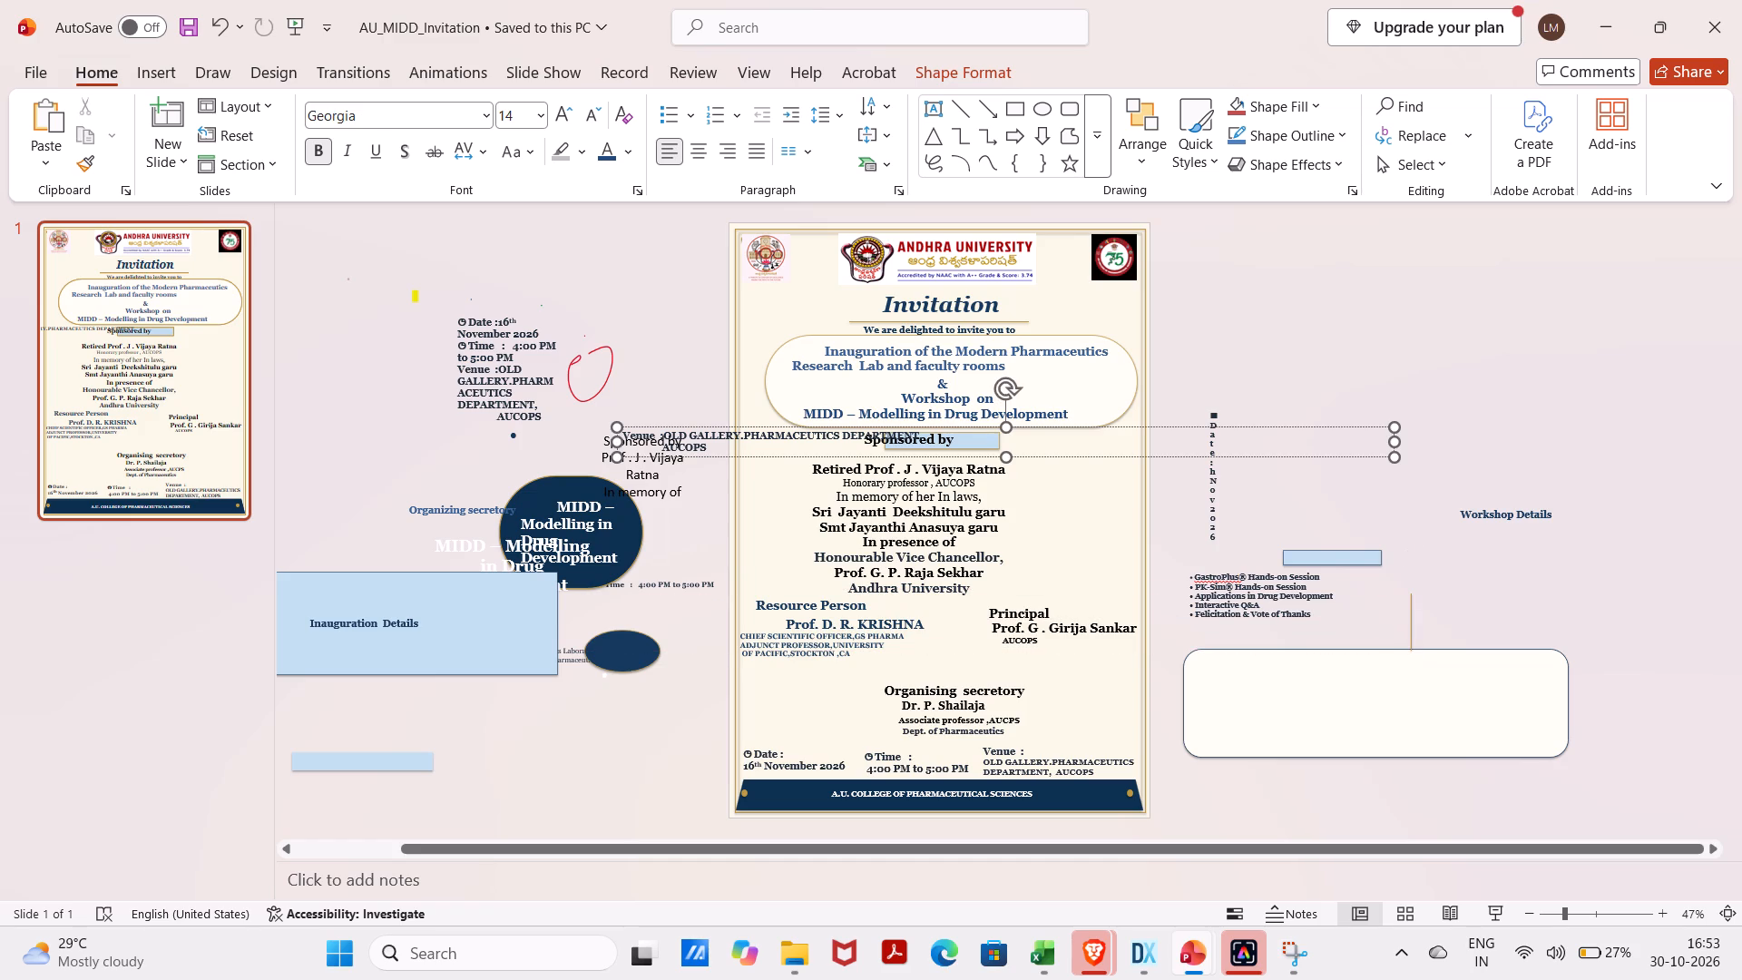
{"action": "left_click_drag", "start_coordinate": [890, 436], "coordinate": [945, 456]}
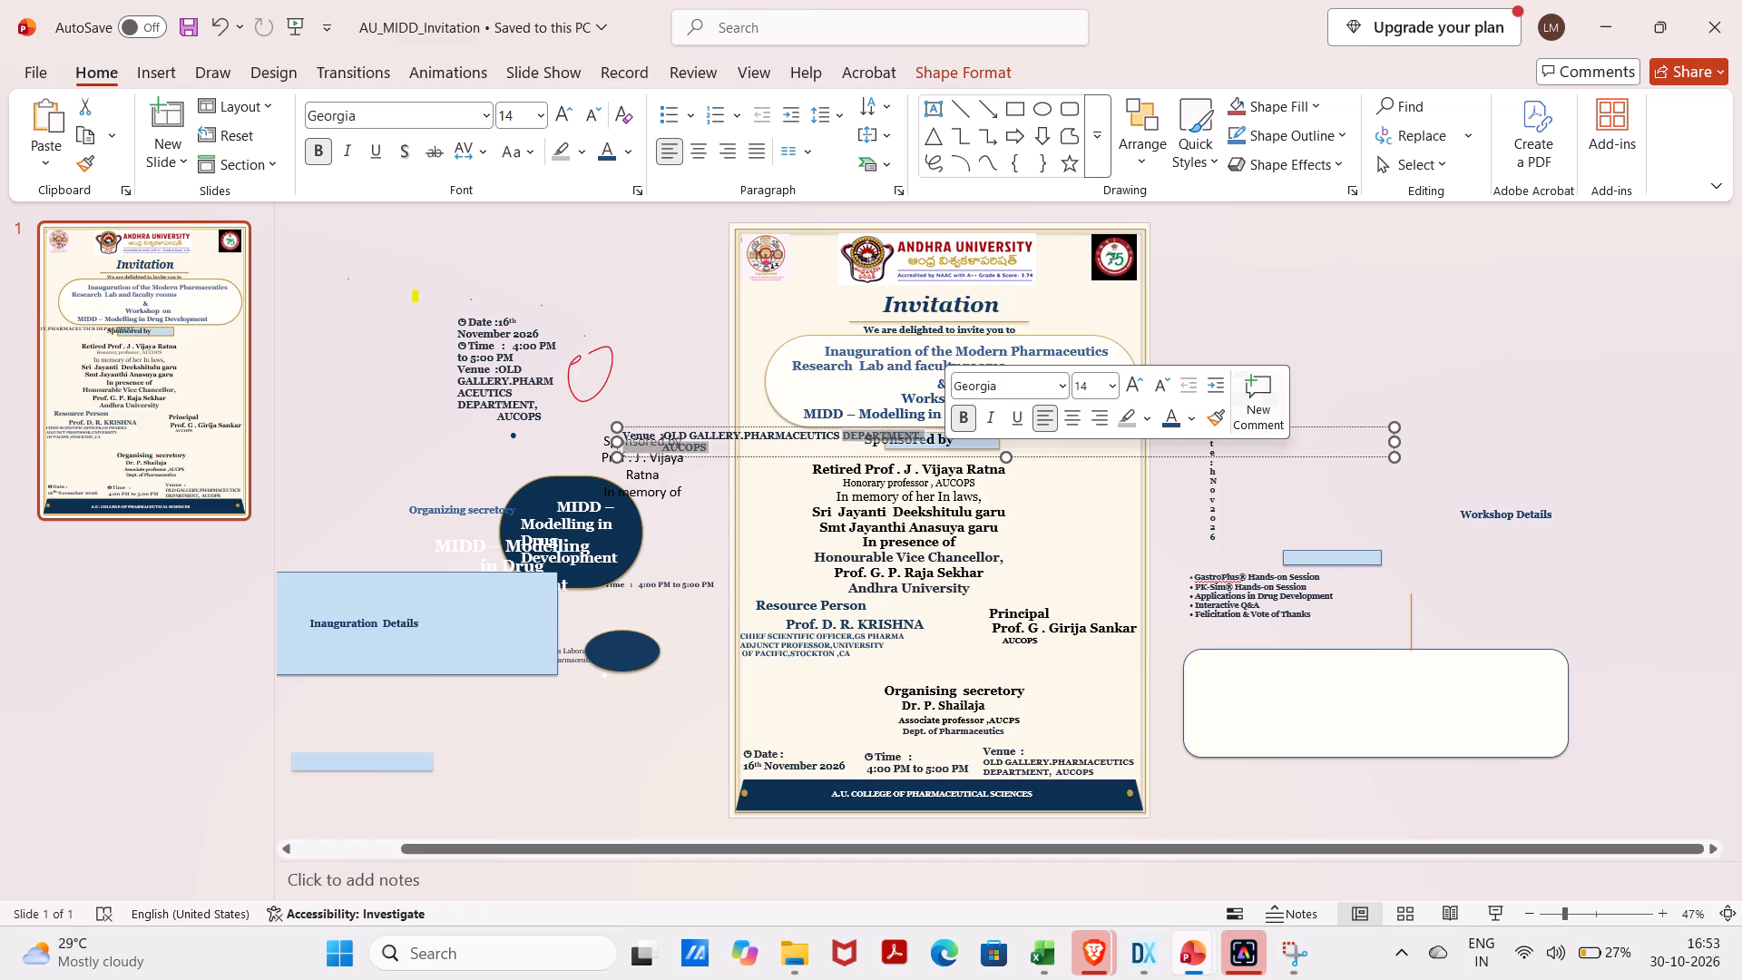
{"action": "left_click", "coordinate": [1396, 422]}
{"action": "key", "text": "BackSpace"}
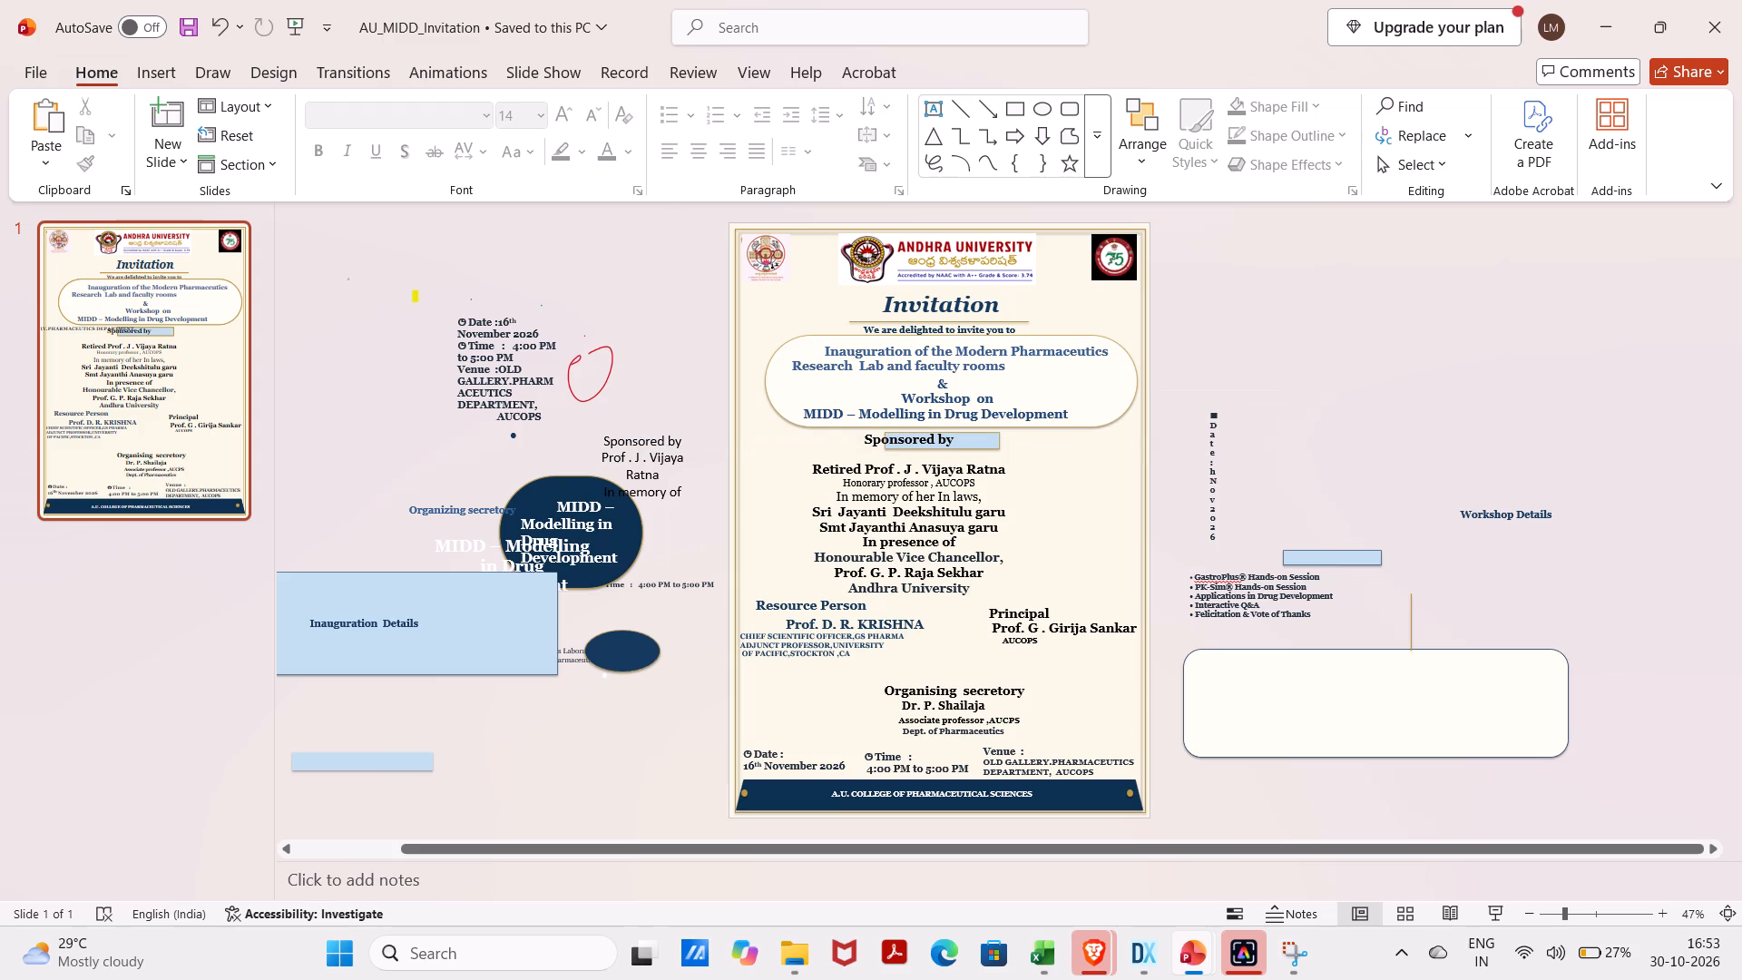
Widen the sponsor and dignitaries text box to the right until "Sponsored by" is centred on its blue highlight bar.
{"action": "left_click", "coordinate": [1062, 504]}
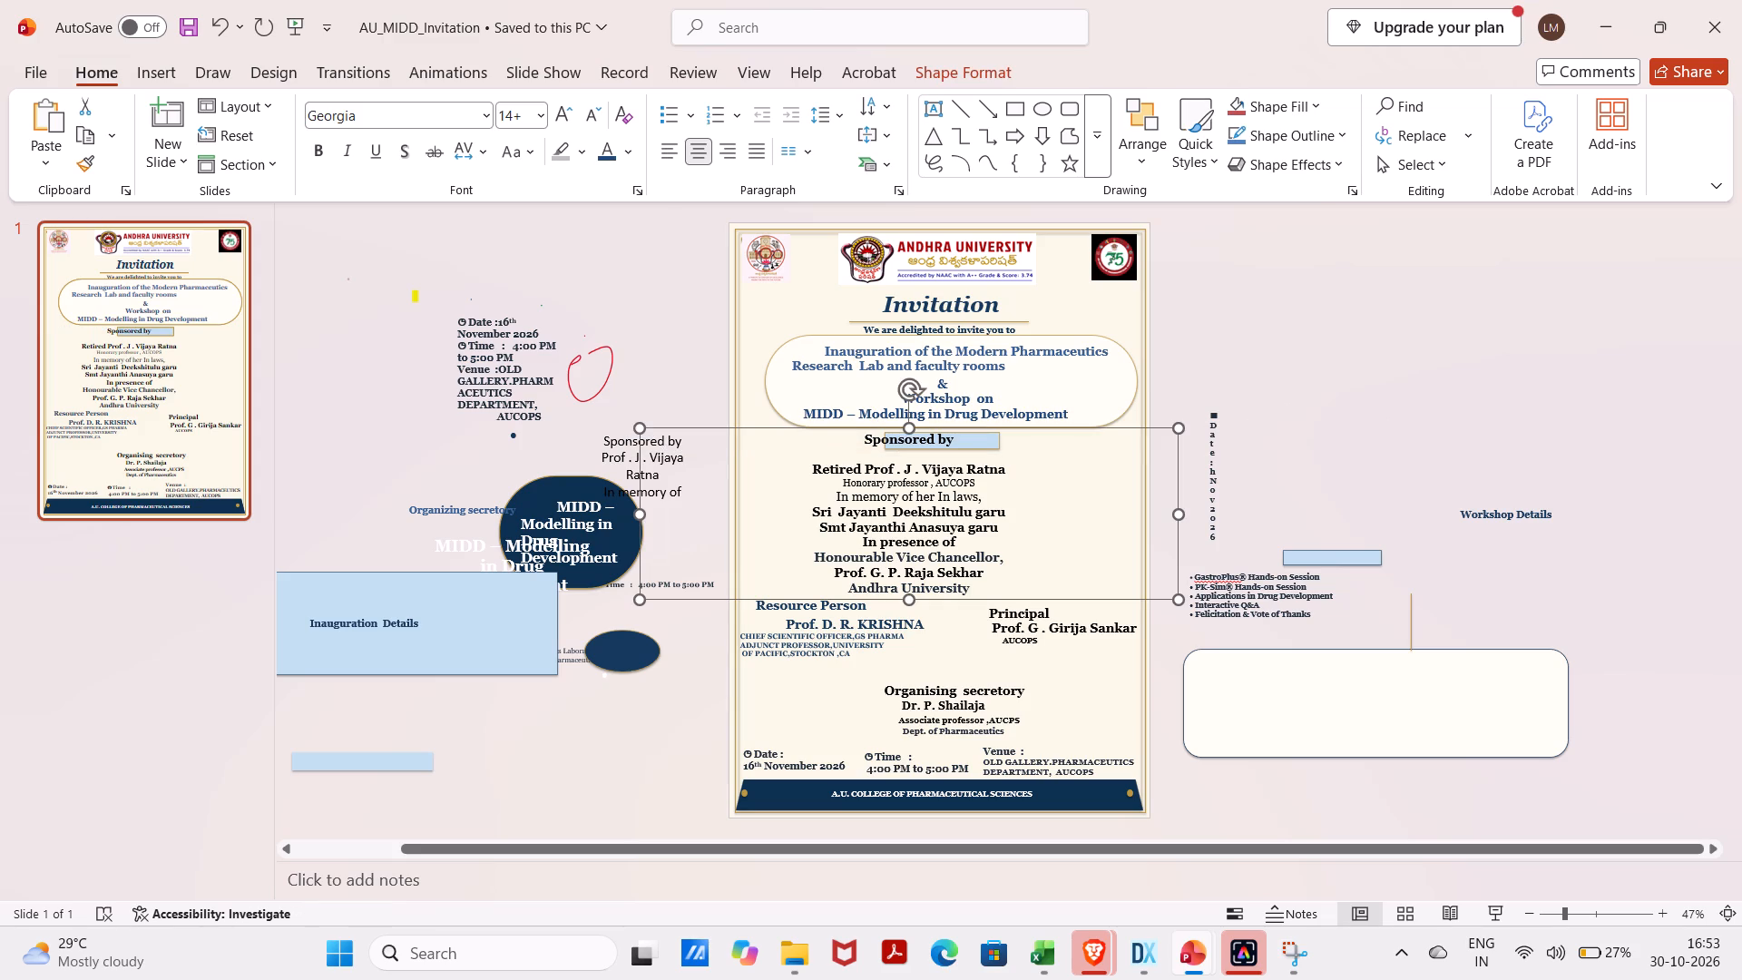
{"action": "left_click_drag", "start_coordinate": [1178, 512], "coordinate": [1230, 509]}
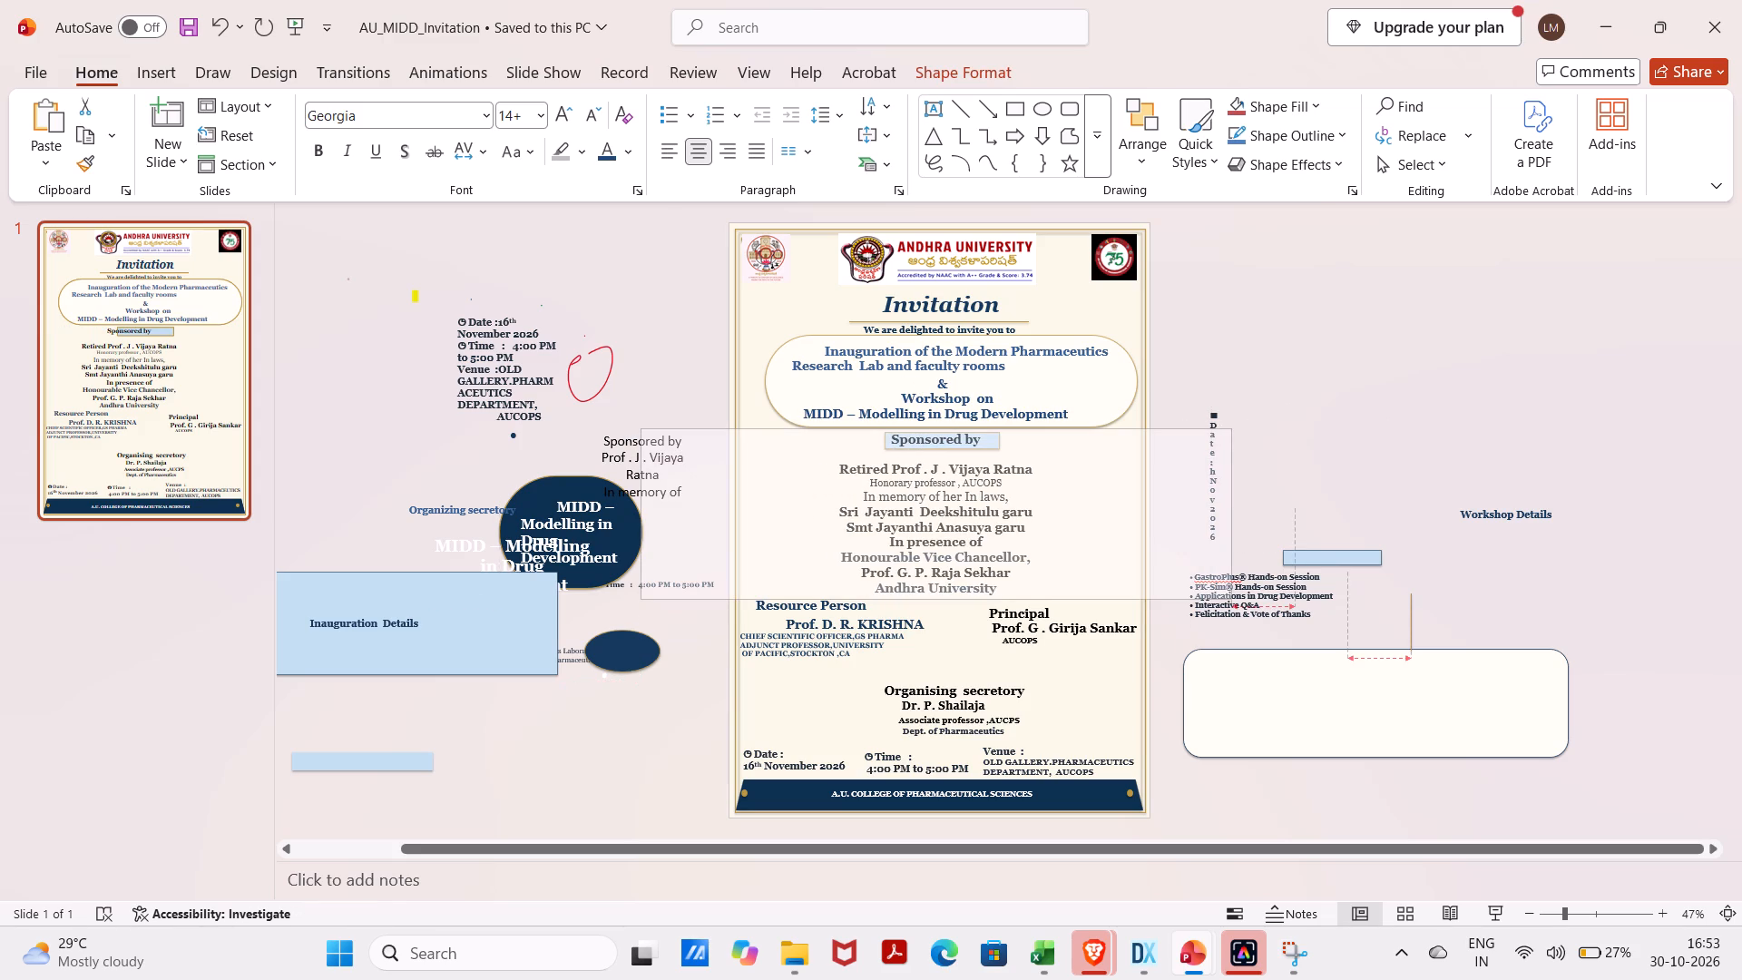
{"action": "left_click_drag", "start_coordinate": [1230, 509], "coordinate": [1231, 509]}
{"action": "left_click_drag", "start_coordinate": [1231, 509], "coordinate": [1247, 513]}
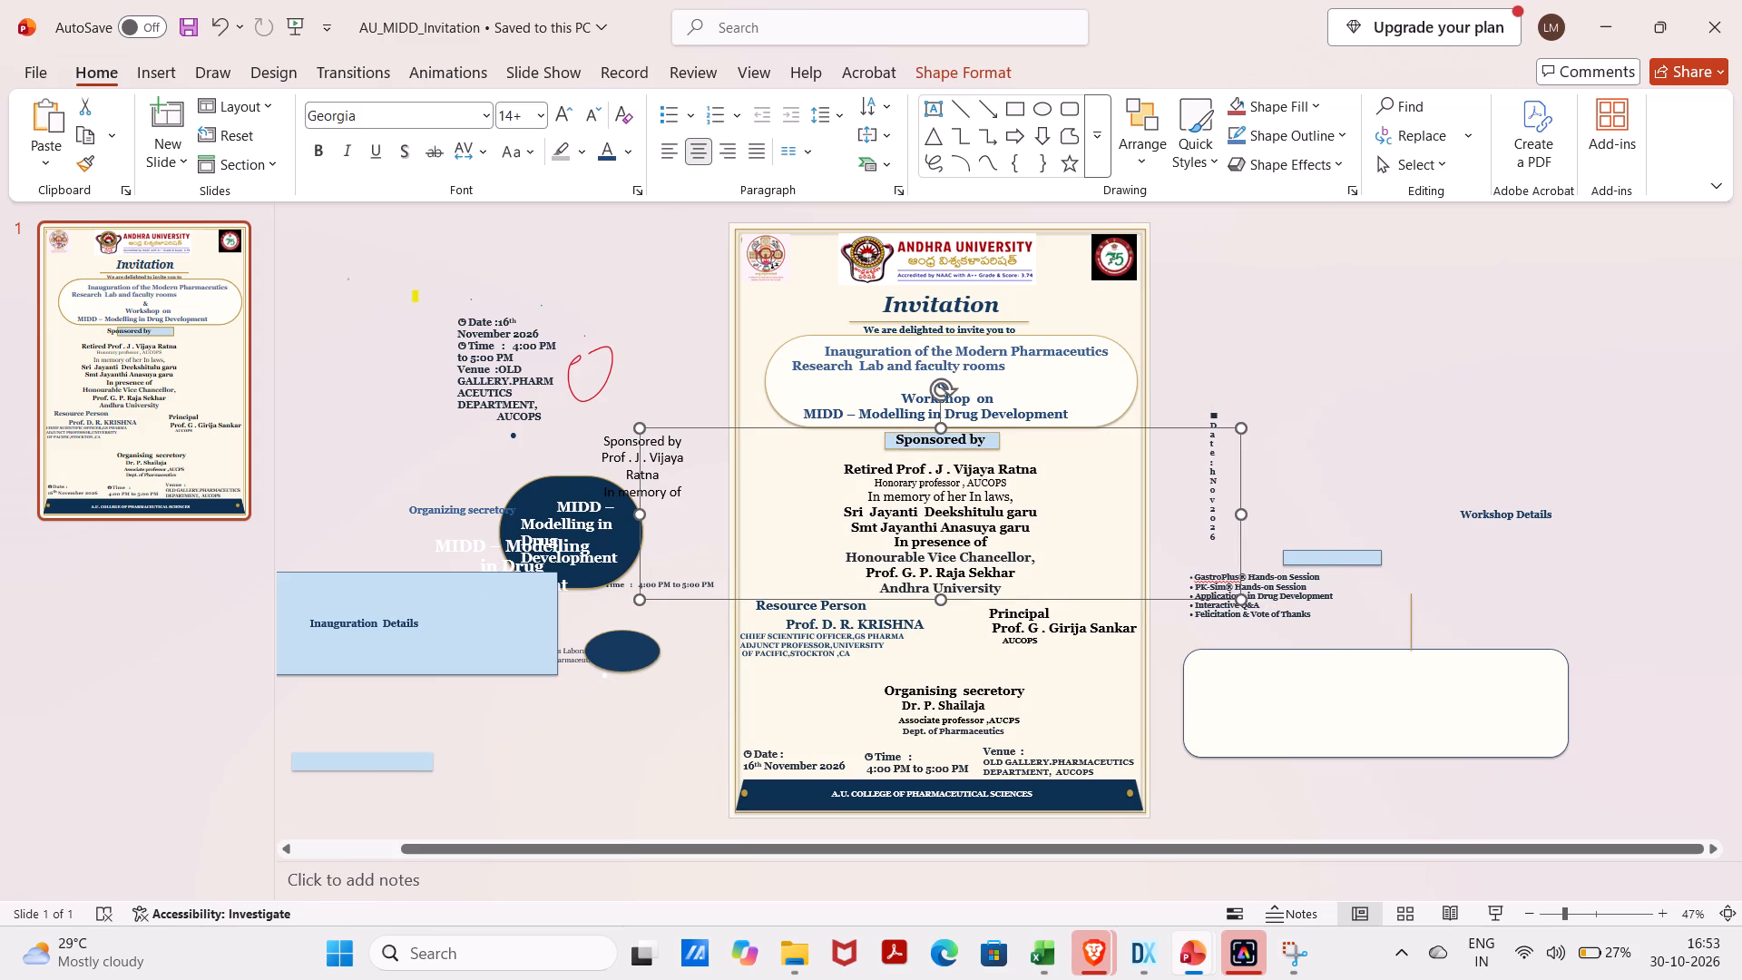
{"action": "left_click", "coordinate": [1467, 446]}
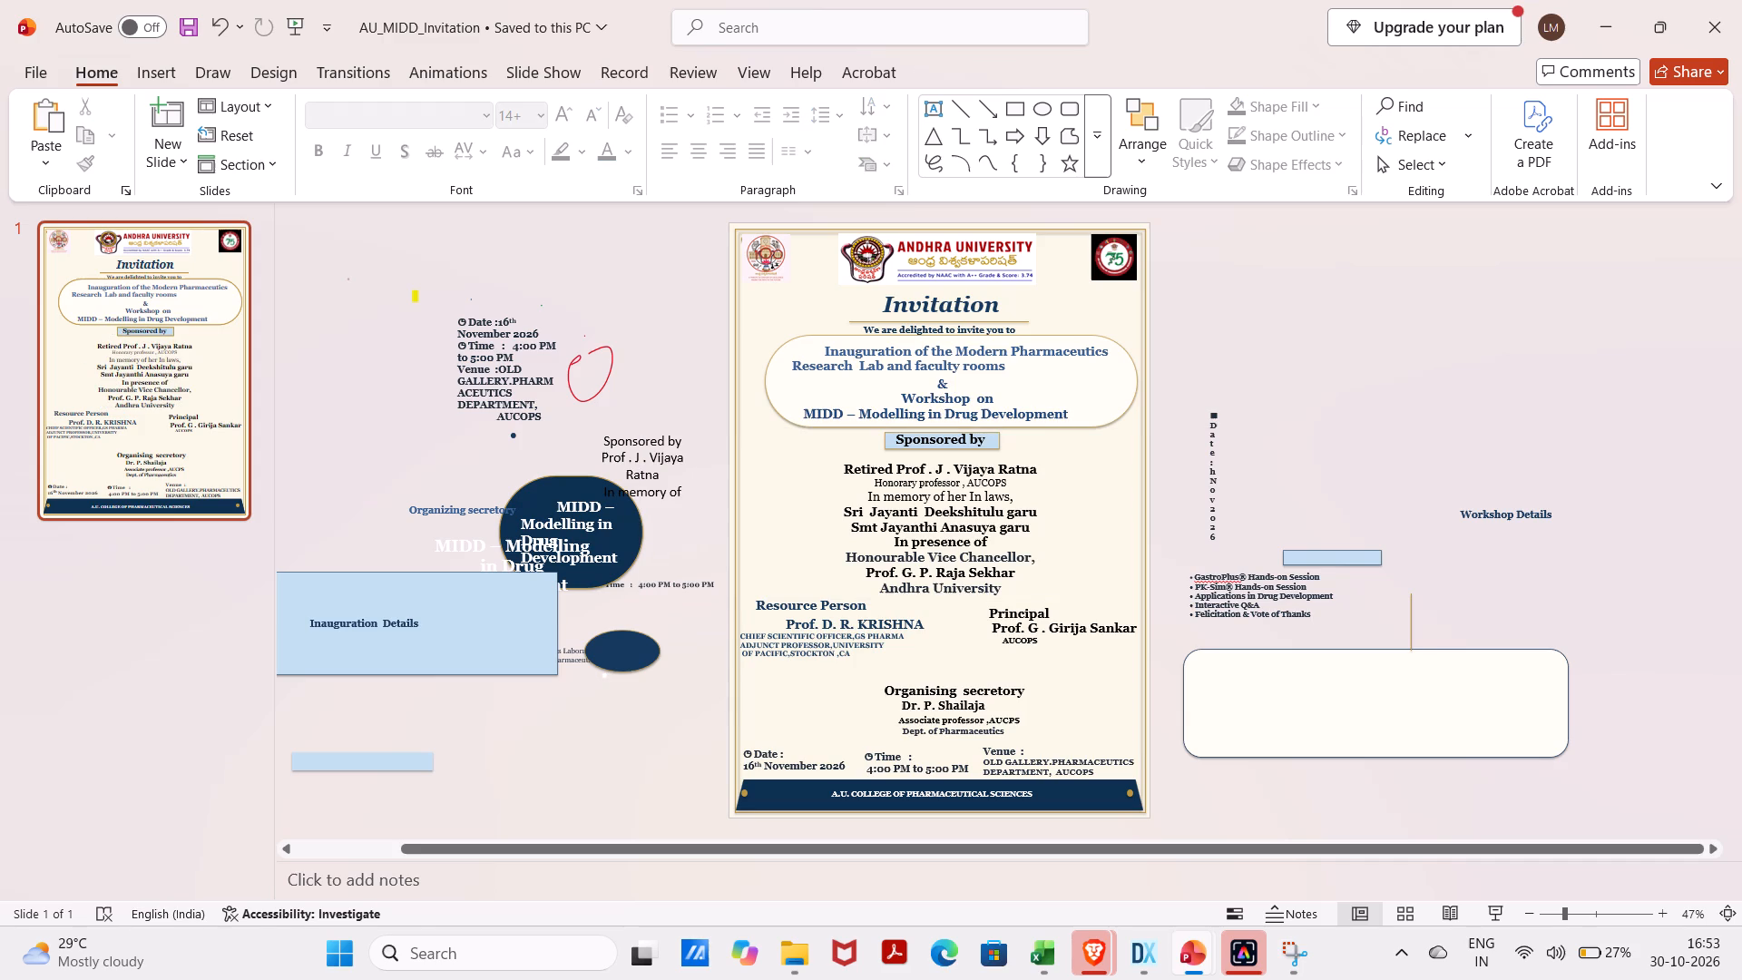
Duplicate the thin vertical line above the empty rounded rectangle beside the slide.
{"action": "left_click", "coordinate": [1413, 615]}
{"action": "right_click", "coordinate": [1413, 615]}
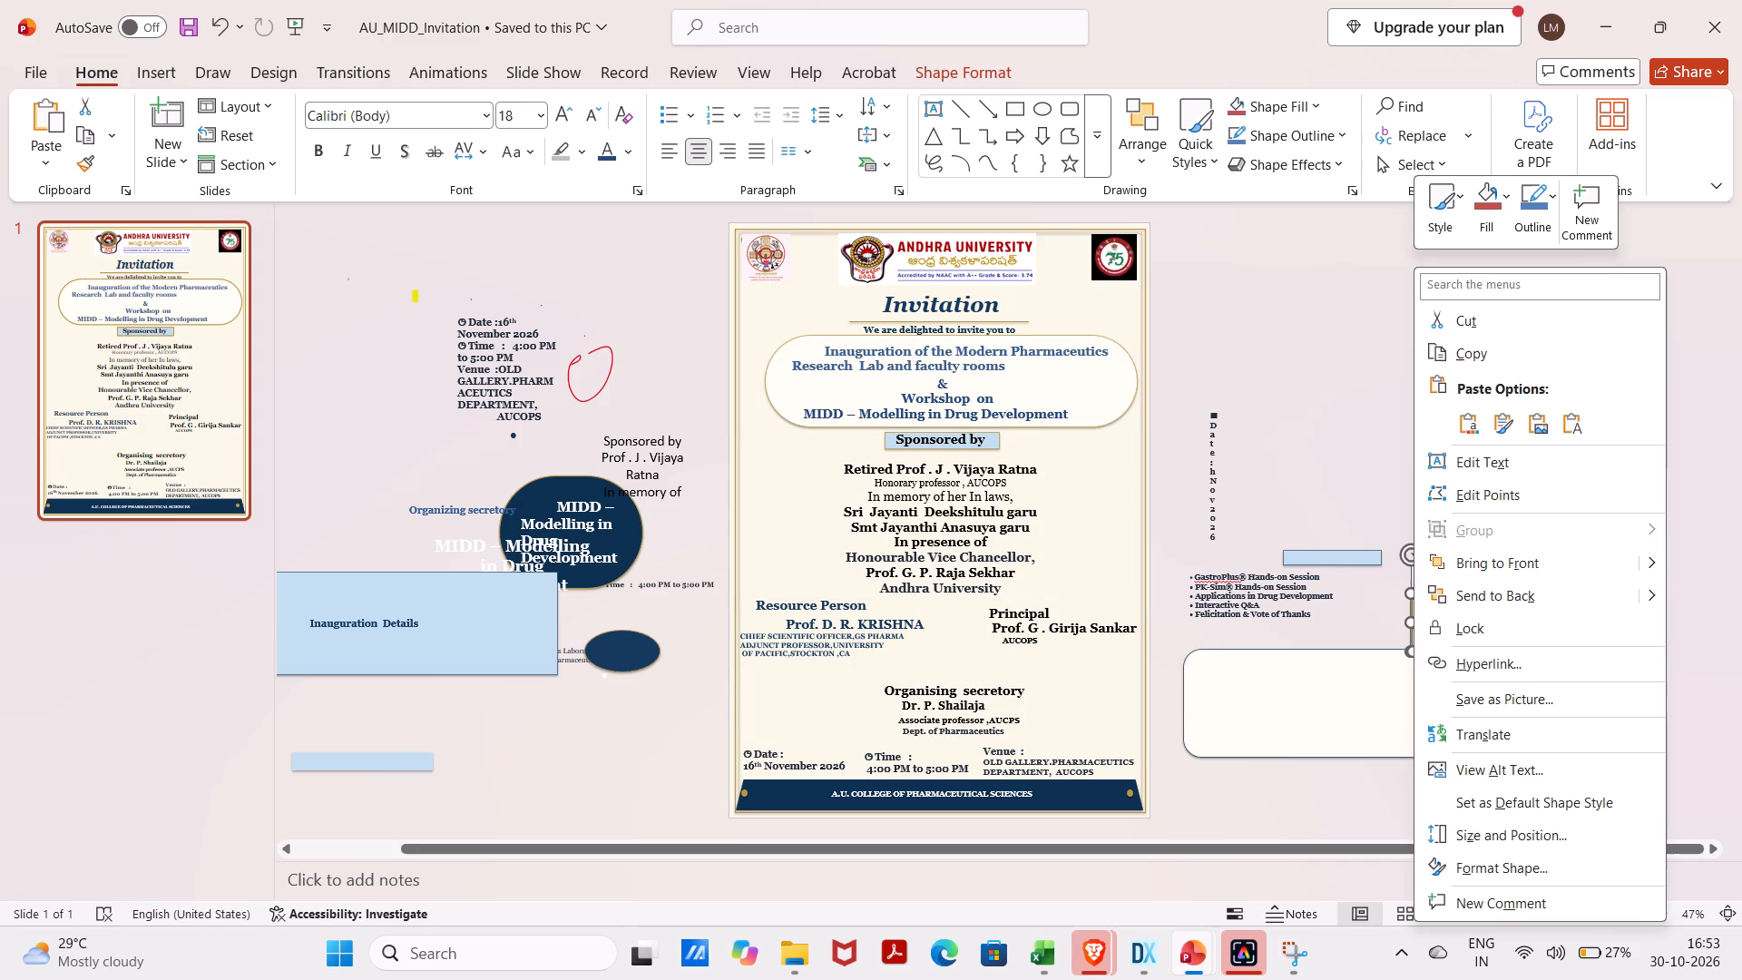
{"action": "left_click", "coordinate": [1464, 350]}
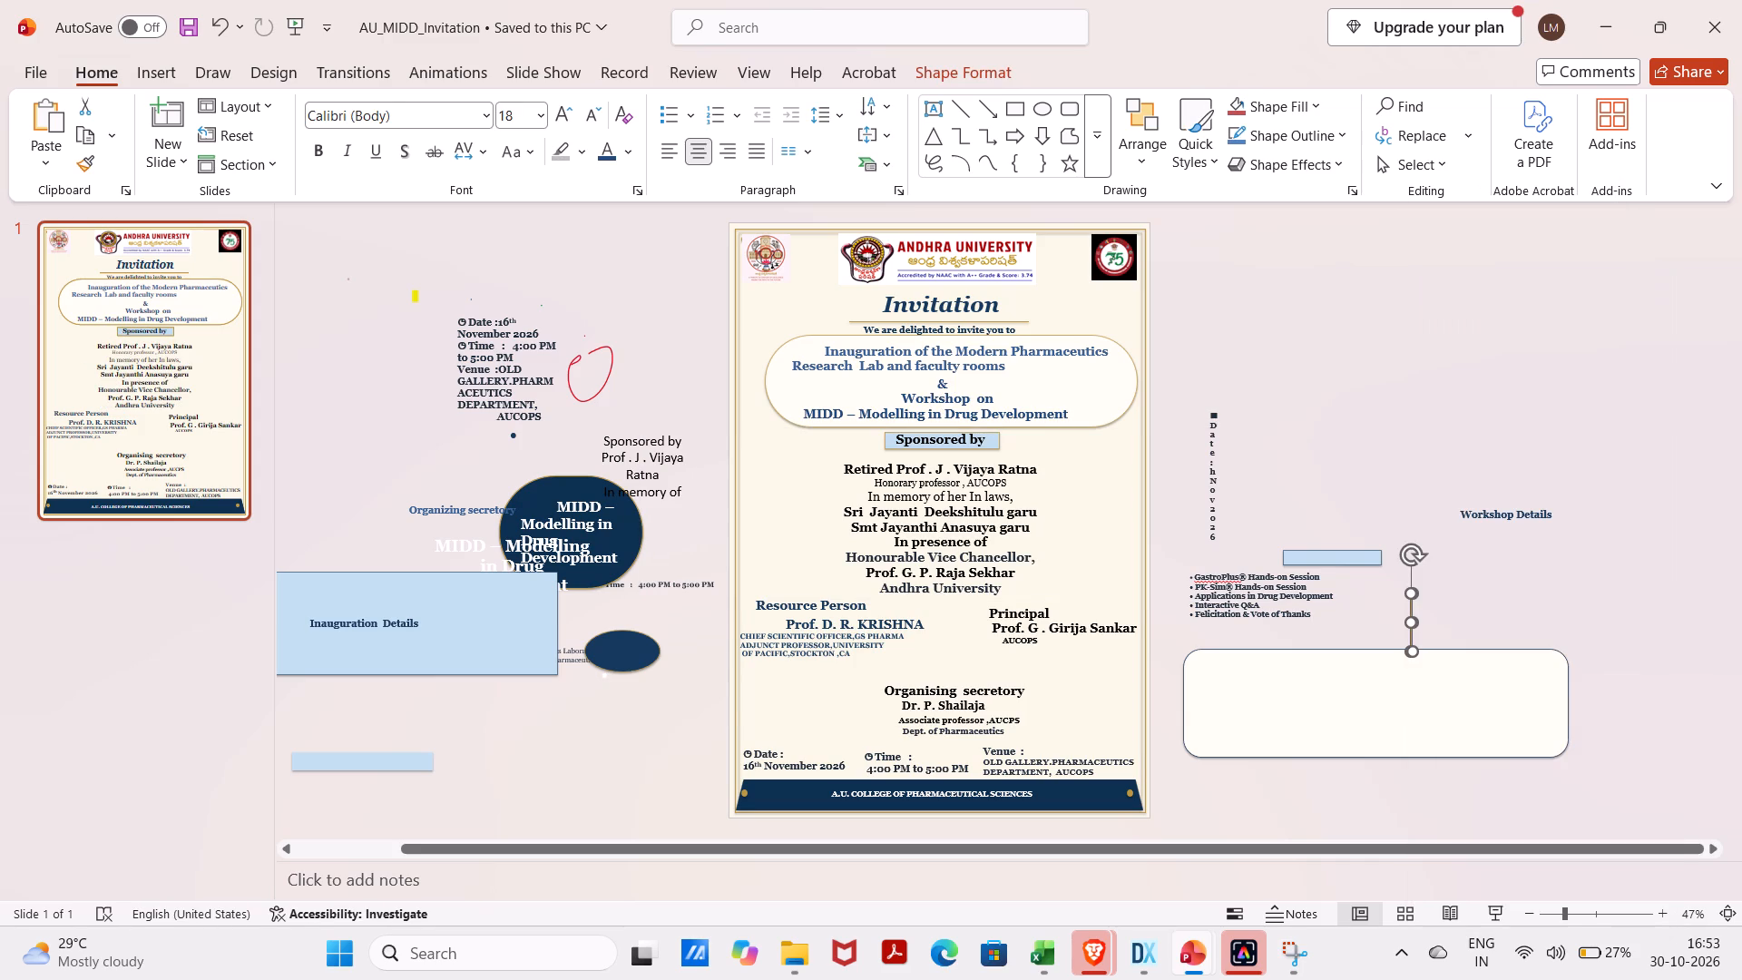
{"action": "left_click", "coordinate": [856, 769]}
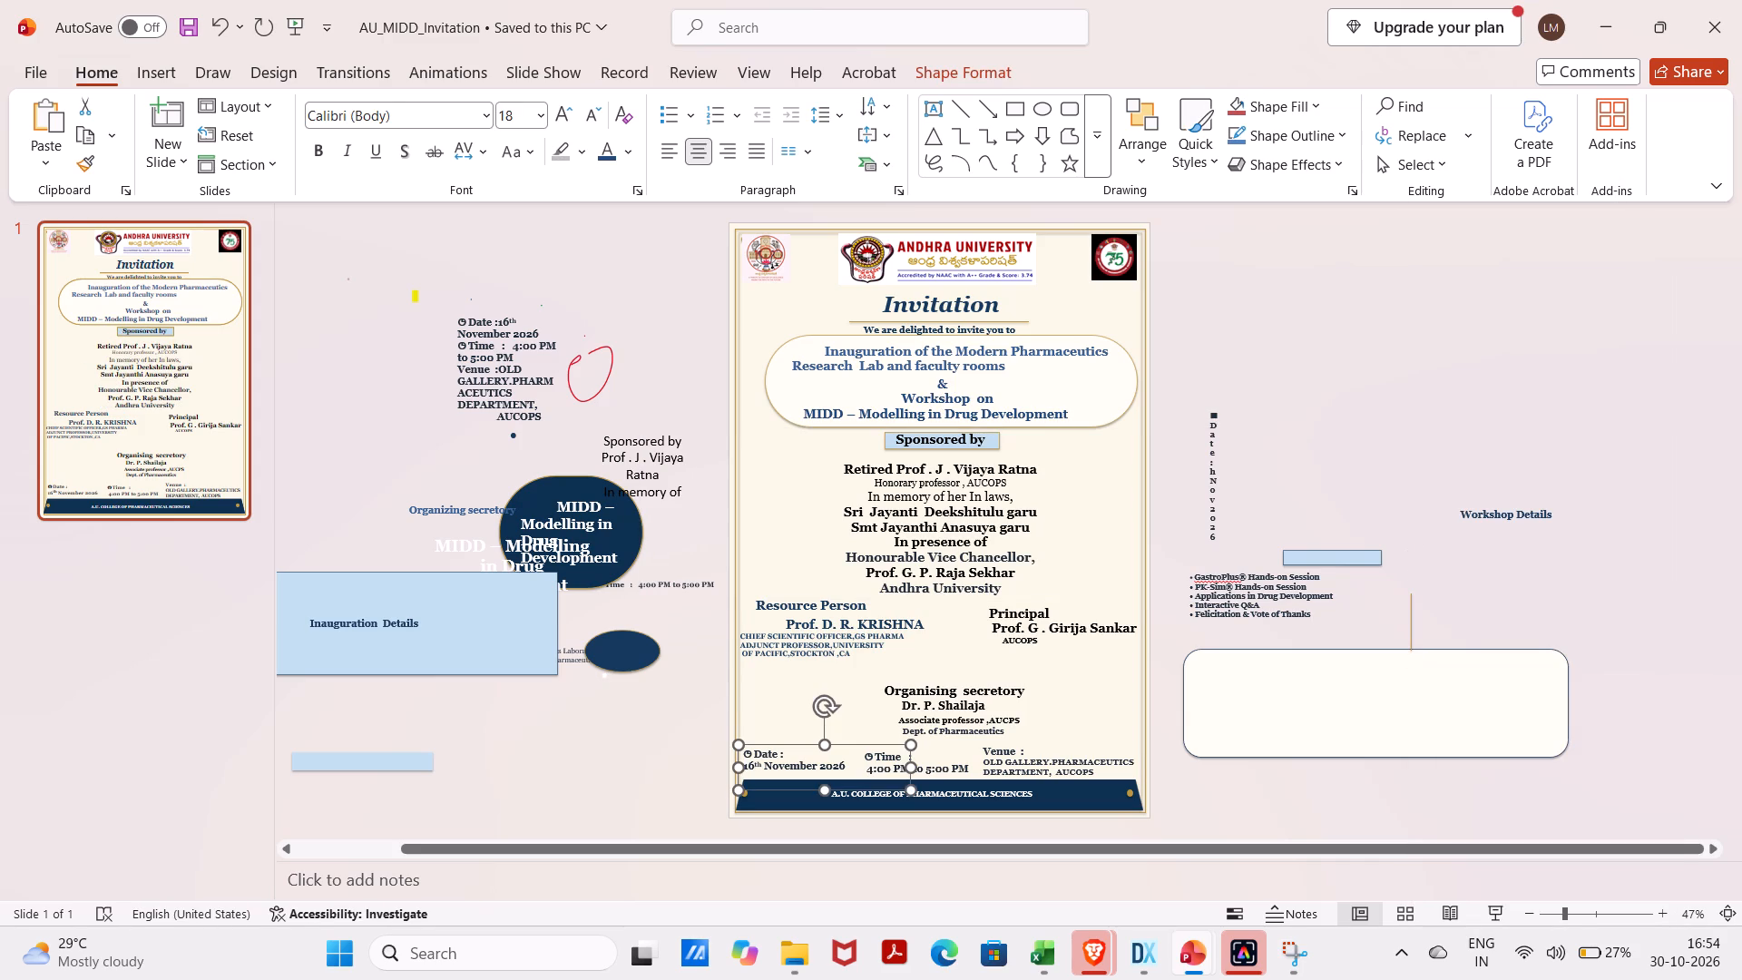
{"action": "key", "text": "ctrl+v"}
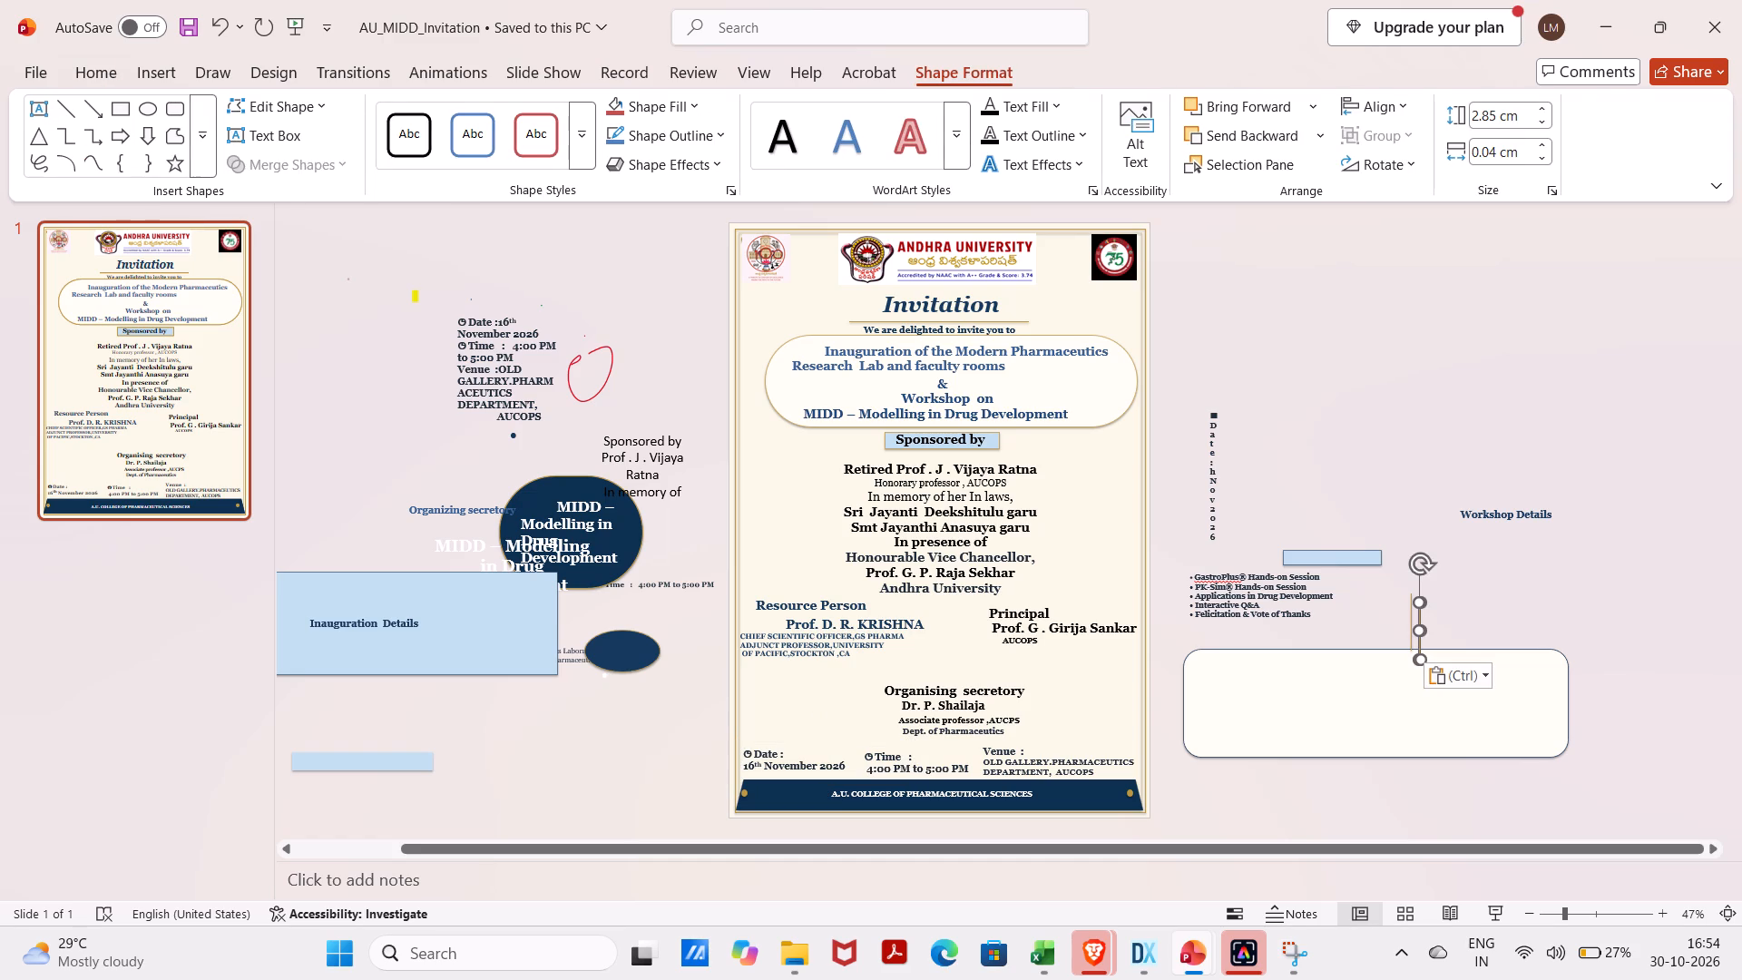
Place the two vertical lines on the slide as dividers, one between the date and time text, the other between time and venue.
{"action": "left_click", "coordinate": [1361, 637]}
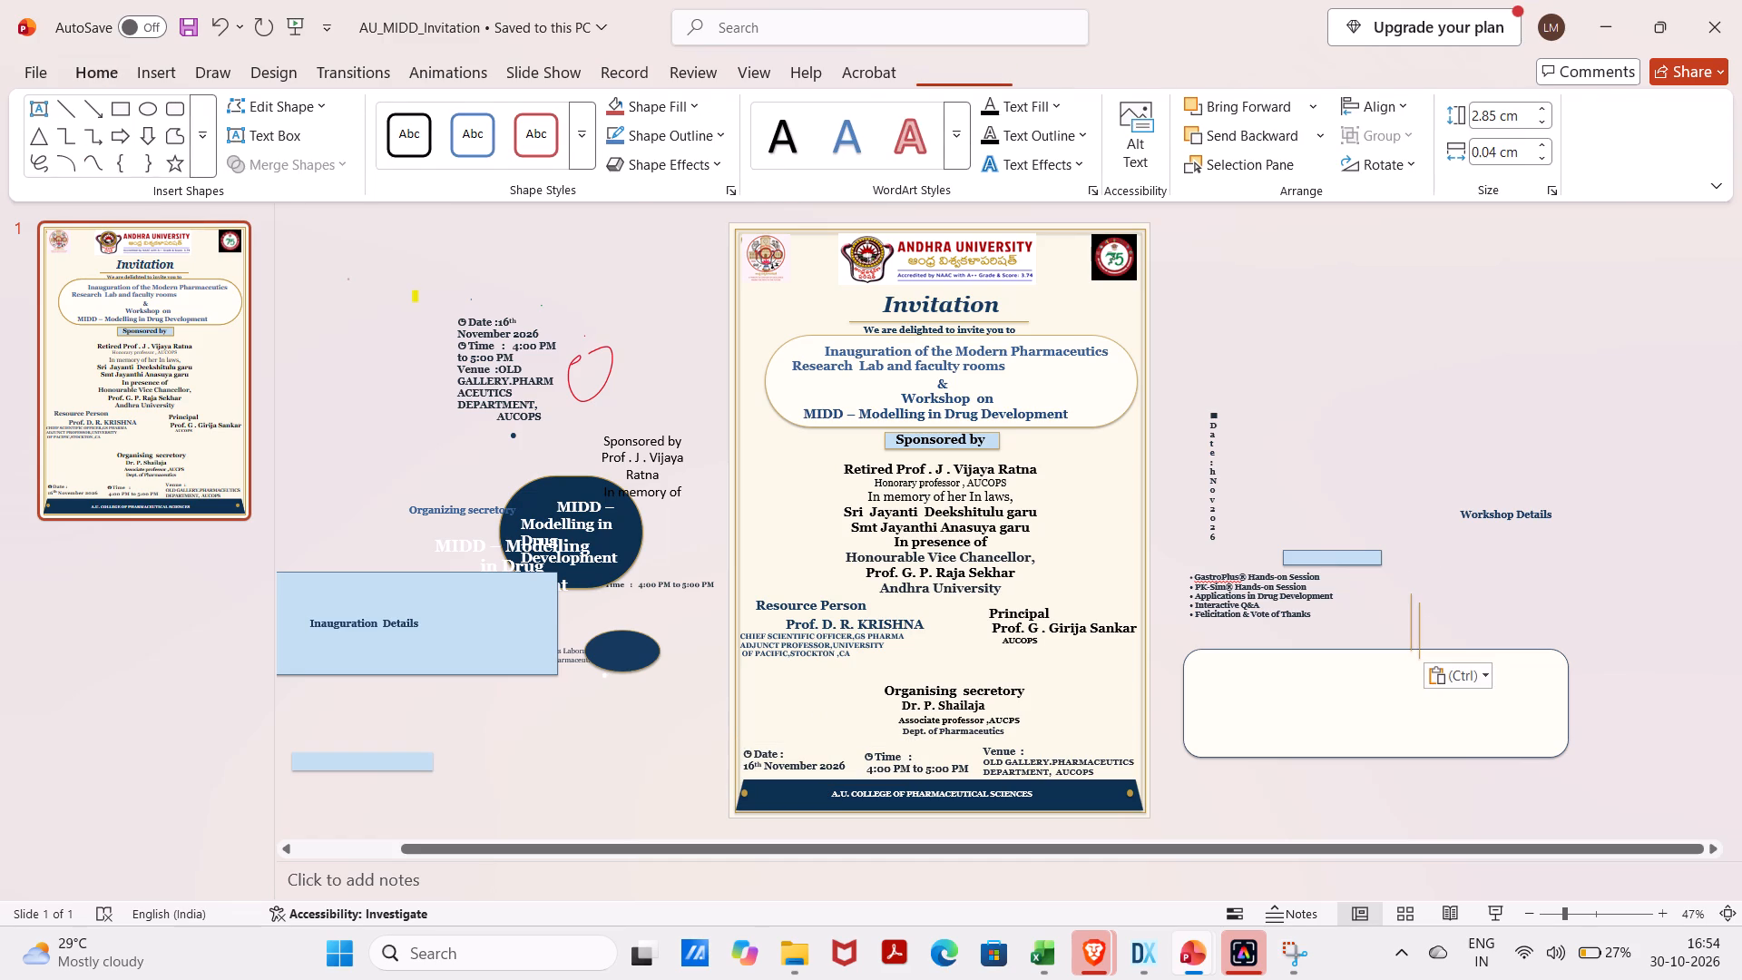
{"action": "left_click_drag", "start_coordinate": [1411, 630], "coordinate": [1258, 708]}
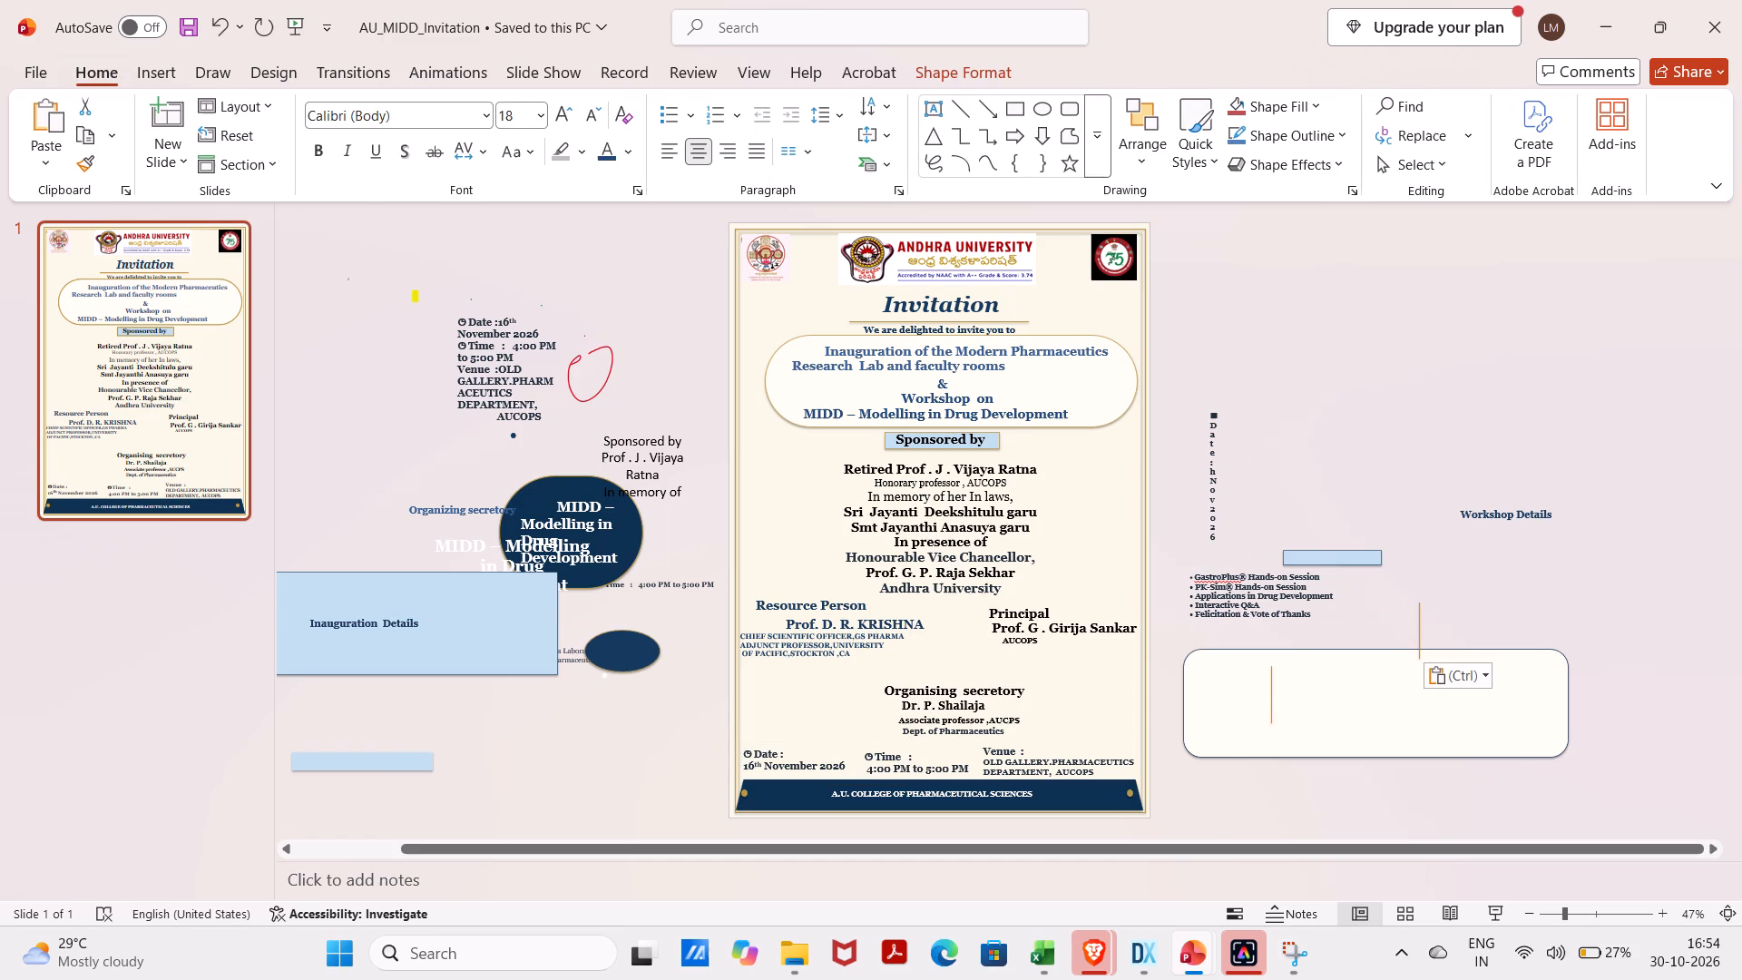
{"action": "left_click_drag", "start_coordinate": [1258, 708], "coordinate": [860, 783]}
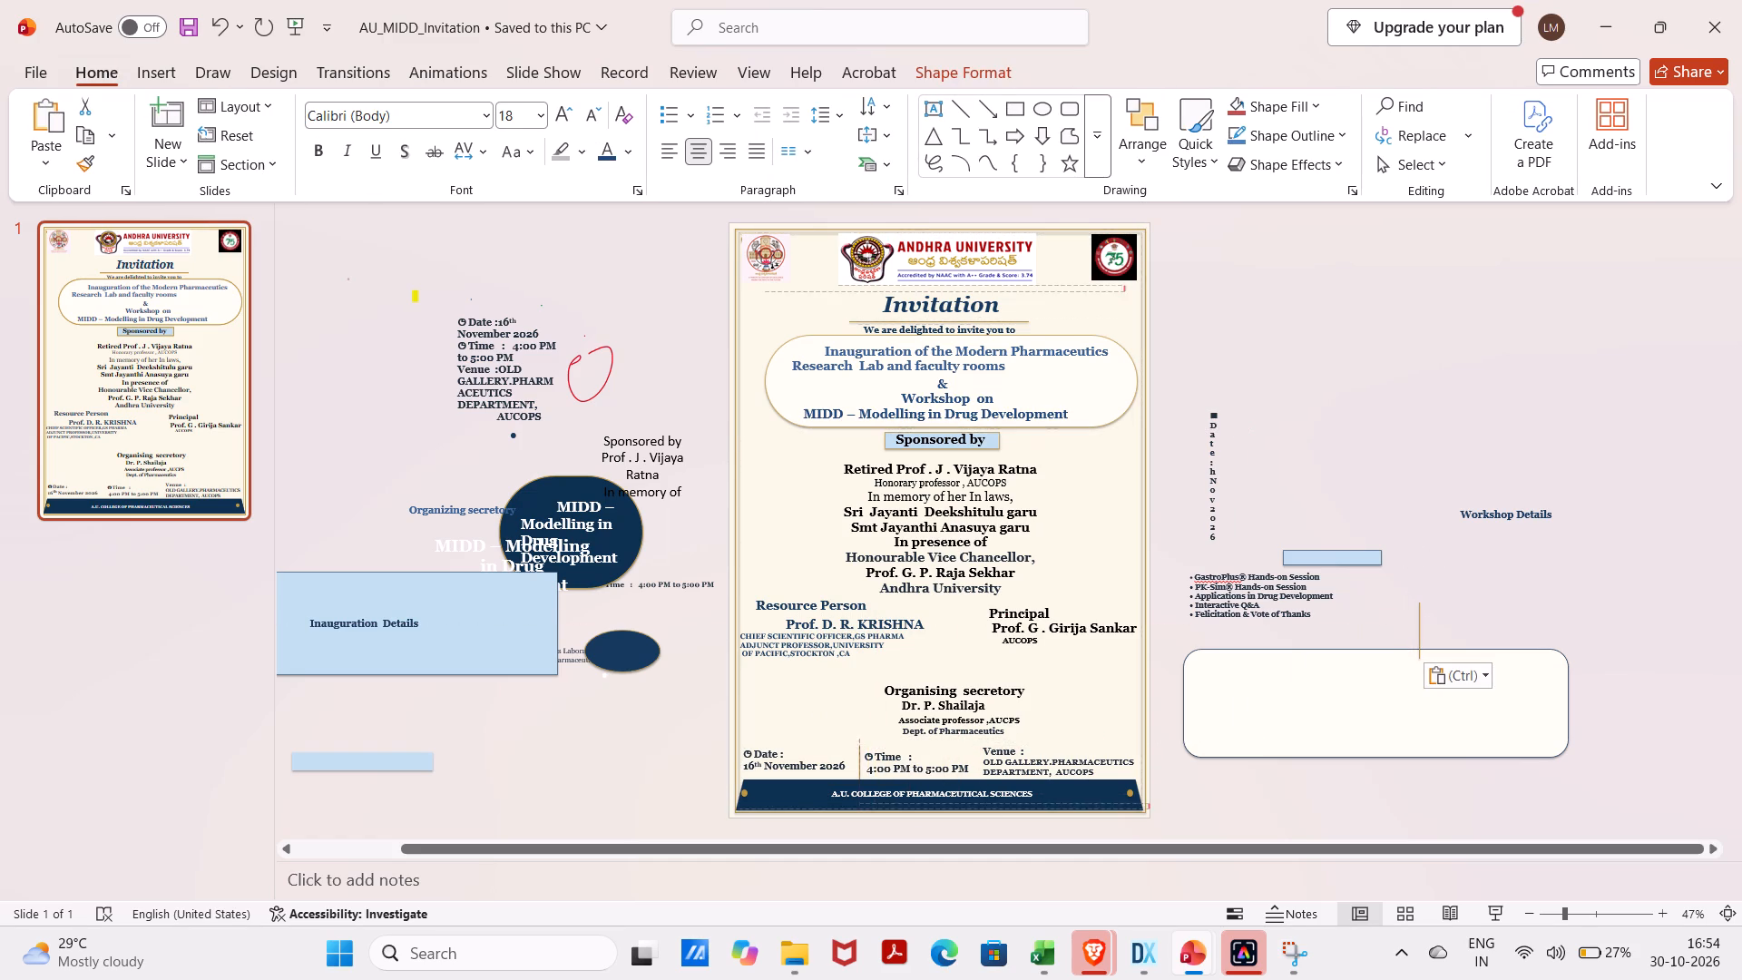
{"action": "left_click_drag", "start_coordinate": [860, 783], "coordinate": [857, 786]}
{"action": "left_click", "coordinate": [1285, 818]}
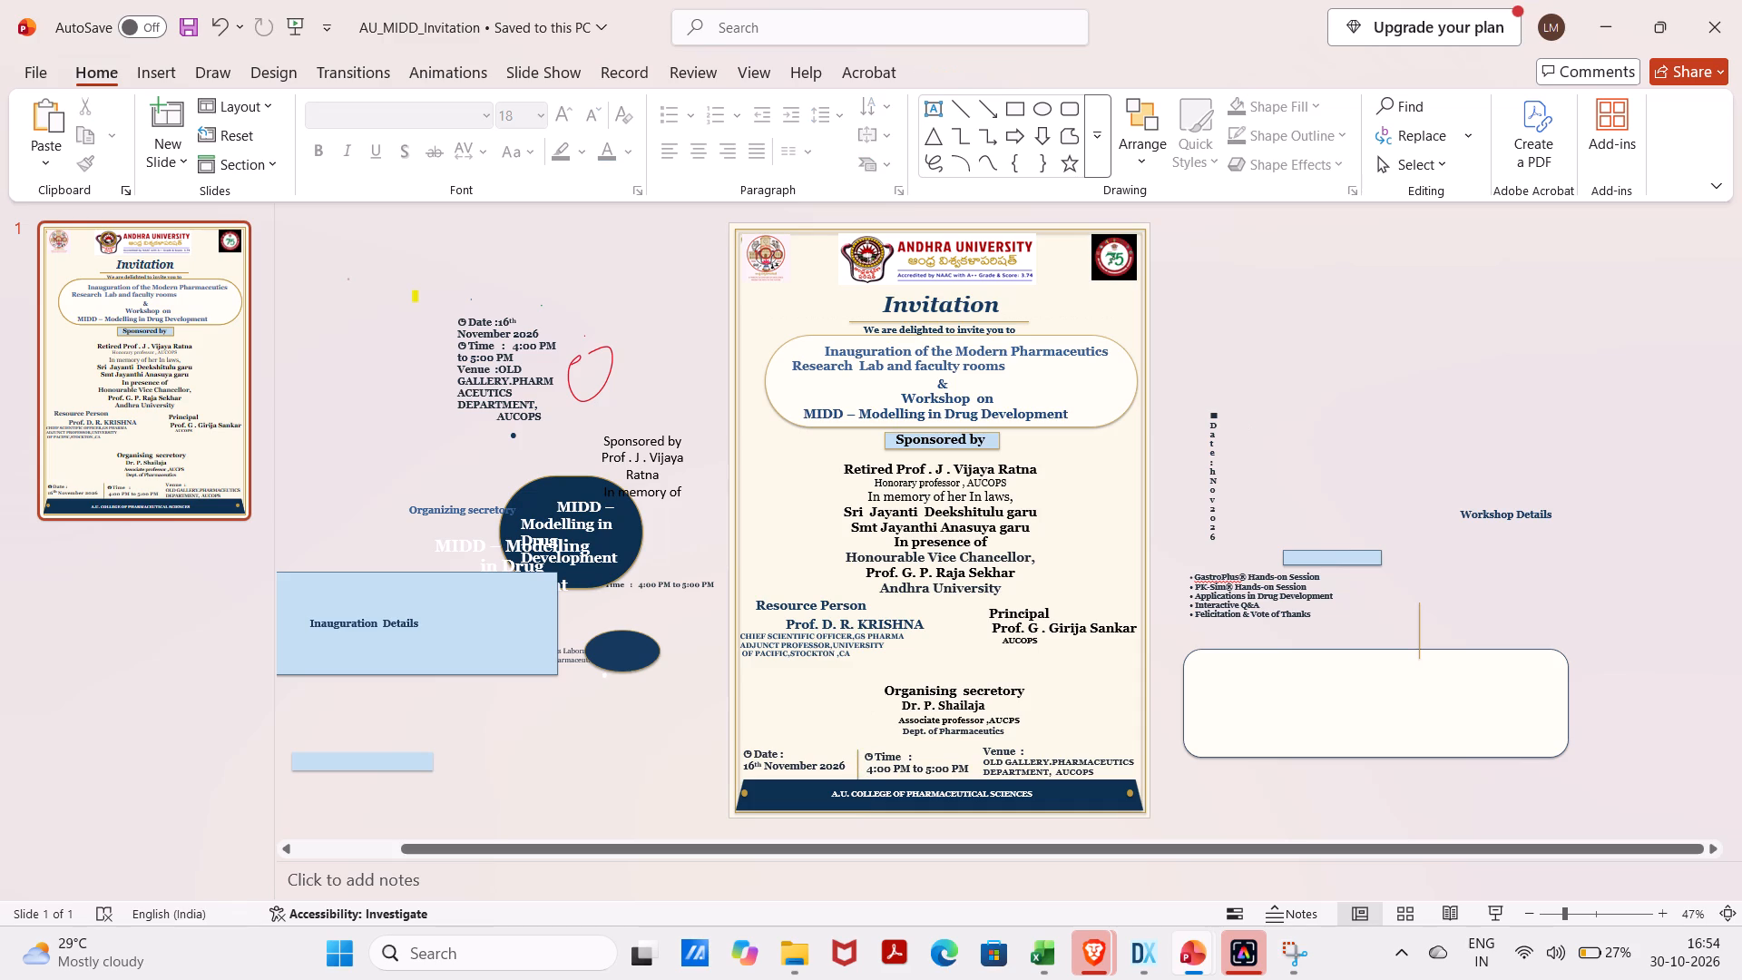
{"action": "left_click_drag", "start_coordinate": [1421, 632], "coordinate": [977, 781]}
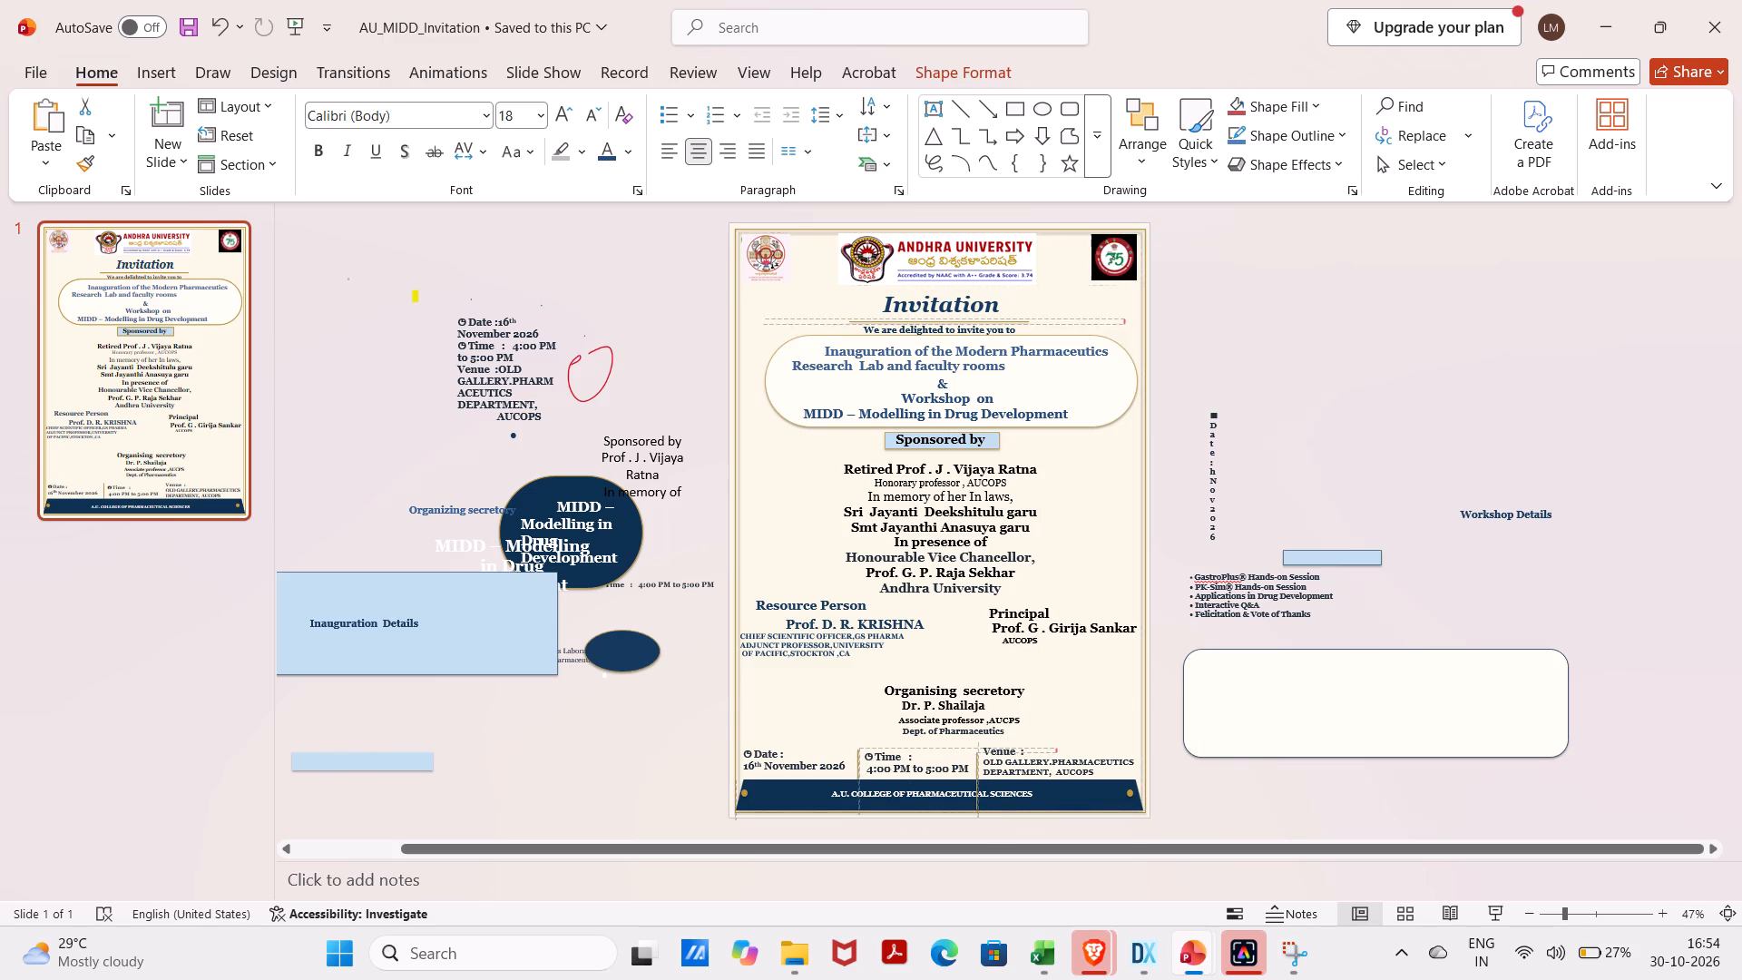
{"action": "left_click_drag", "start_coordinate": [977, 781], "coordinate": [975, 777]}
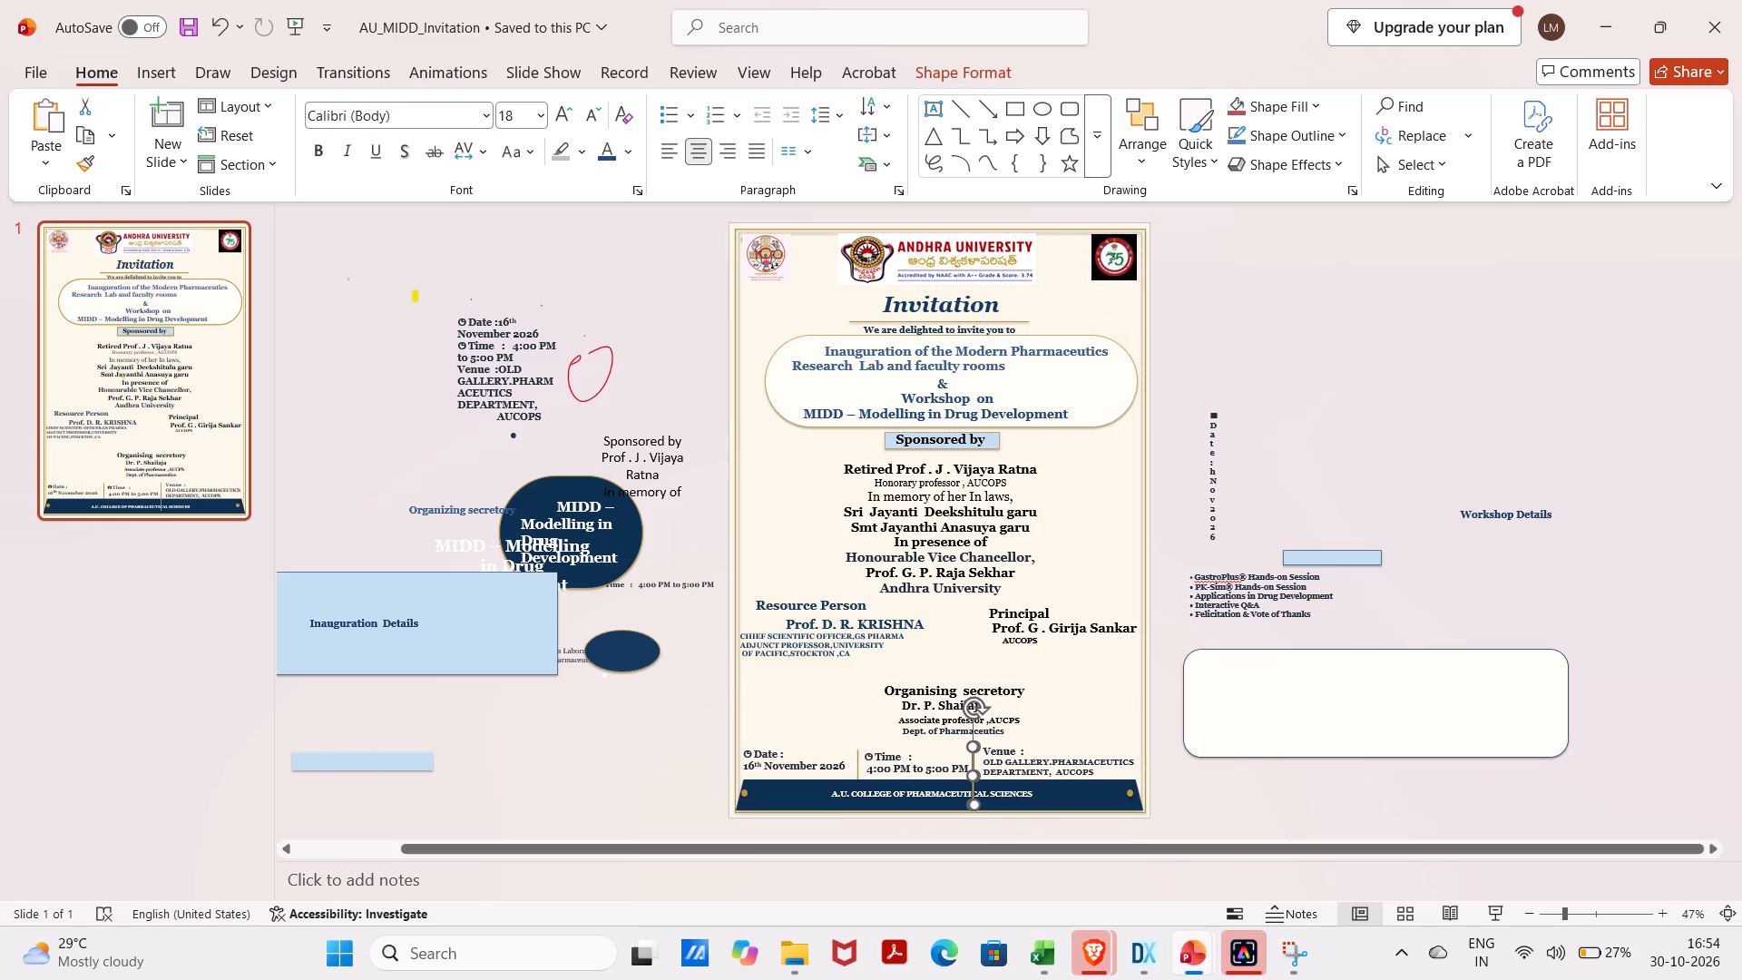
{"action": "left_click", "coordinate": [1382, 613]}
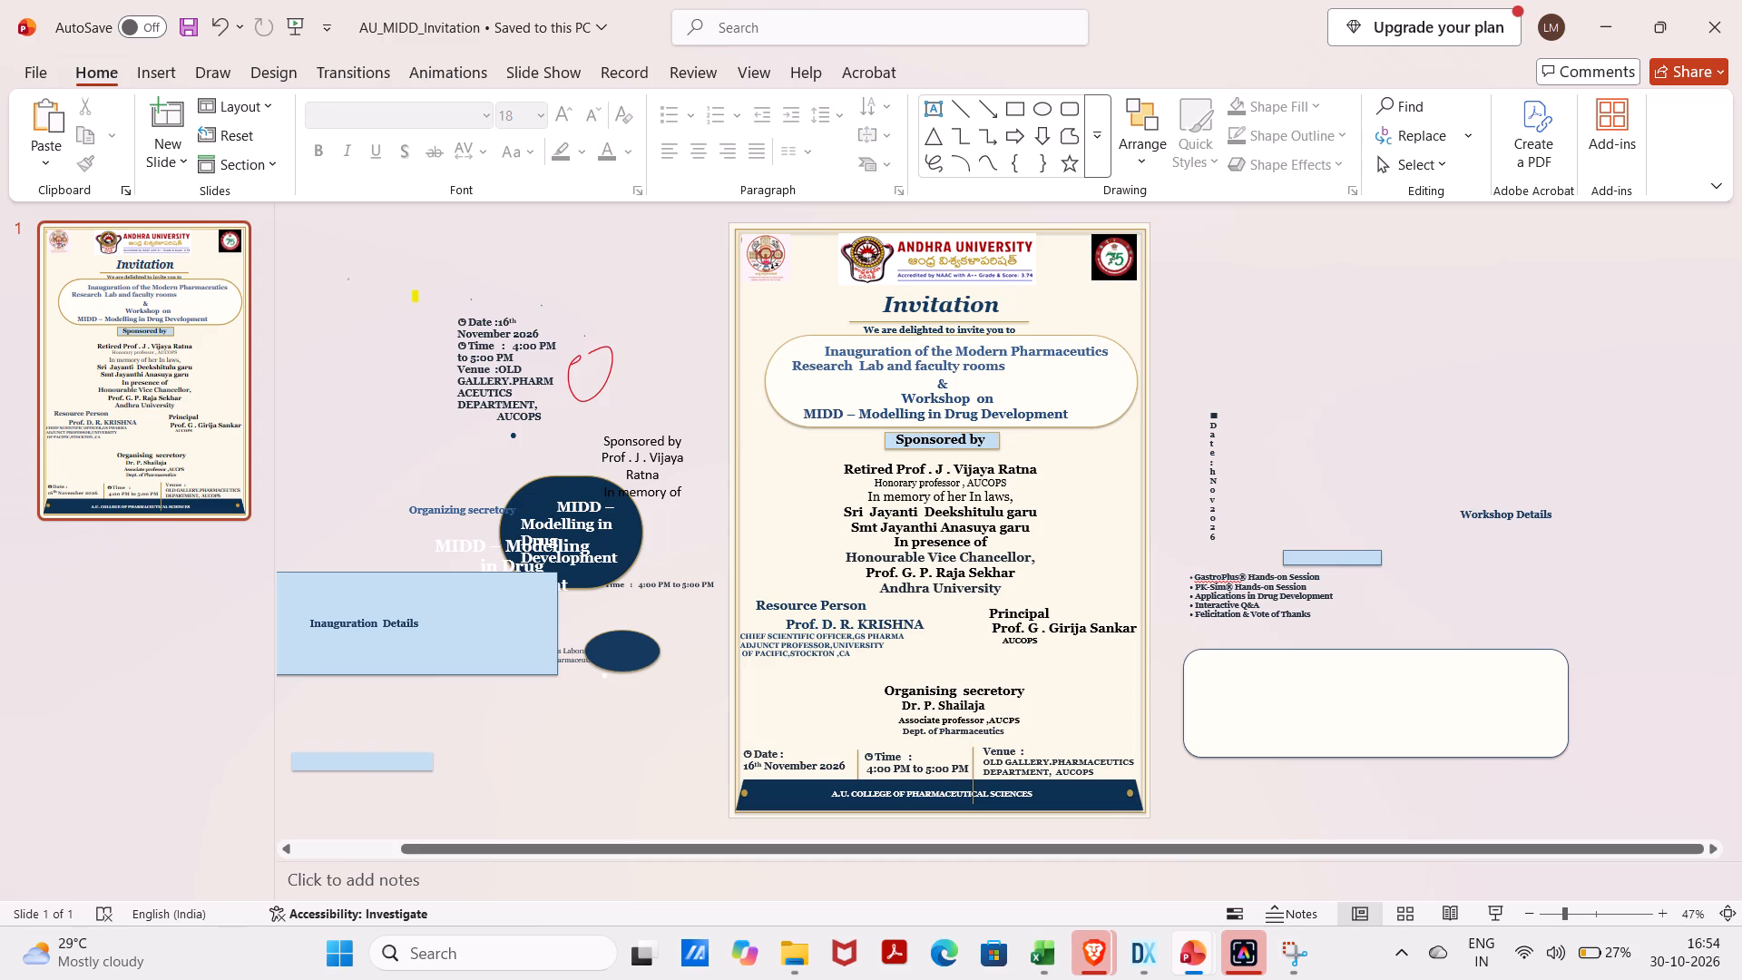
Slide the navy footer band leftward, mostly off the slide, to uncover the lower ends of the divider lines.
{"action": "left_click", "coordinate": [976, 779]}
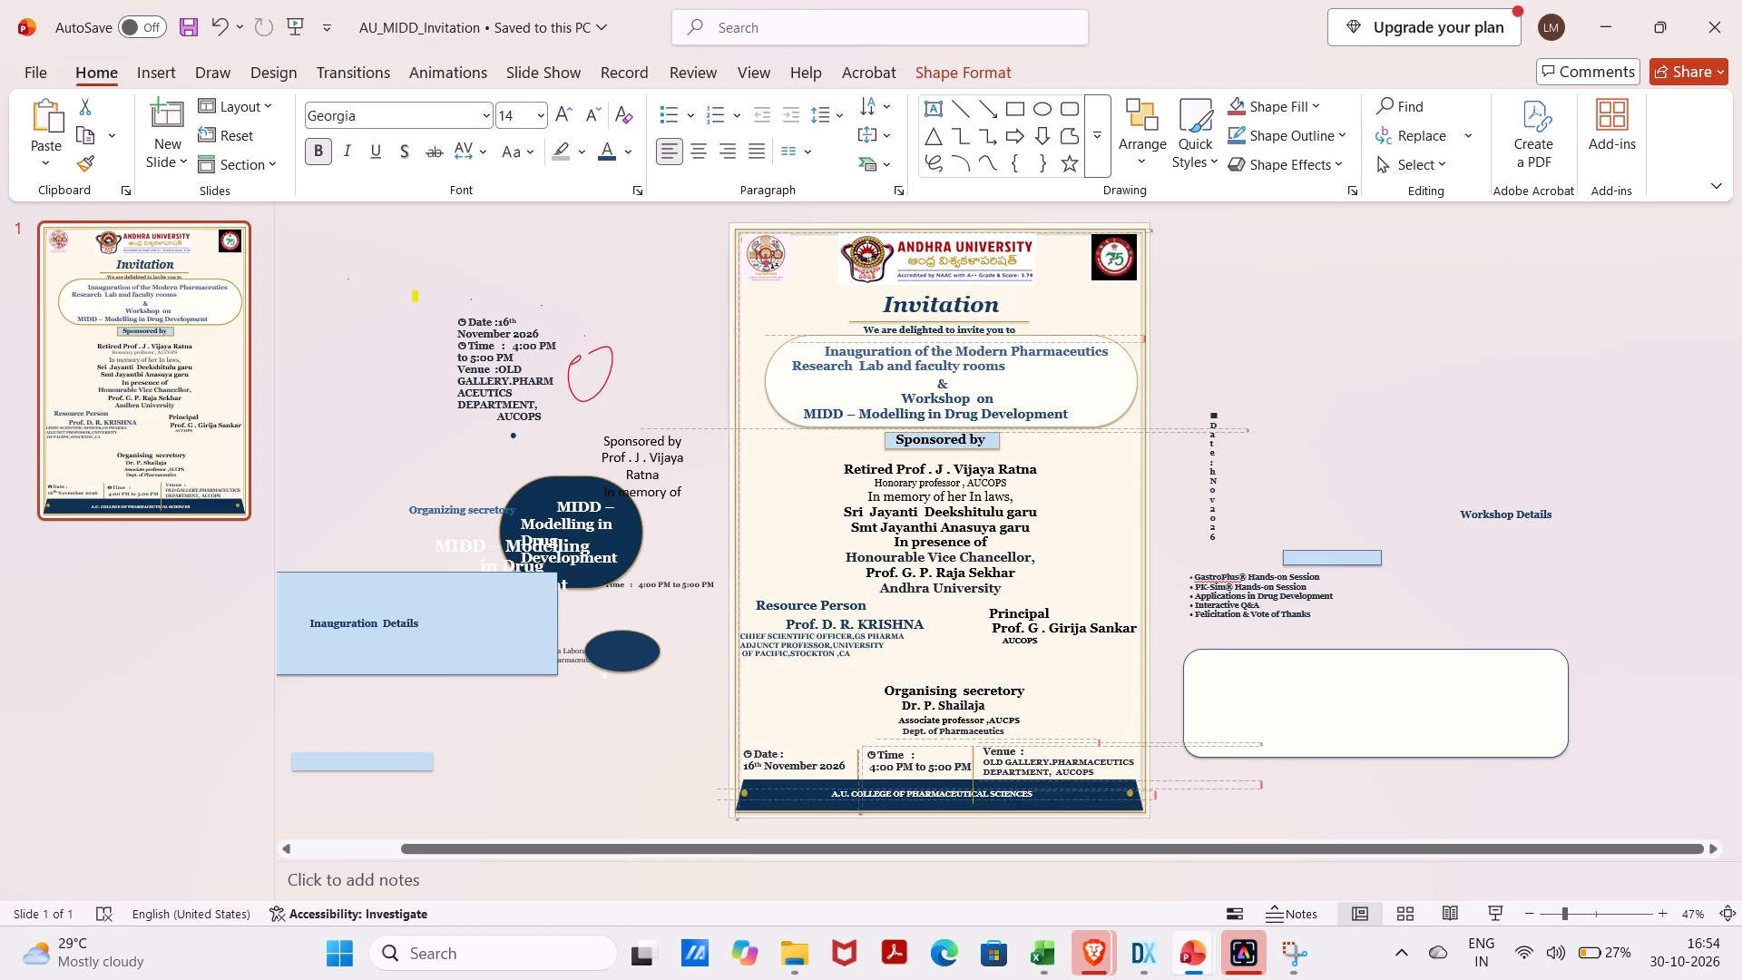
{"action": "left_click_drag", "start_coordinate": [972, 803], "coordinate": [979, 830]}
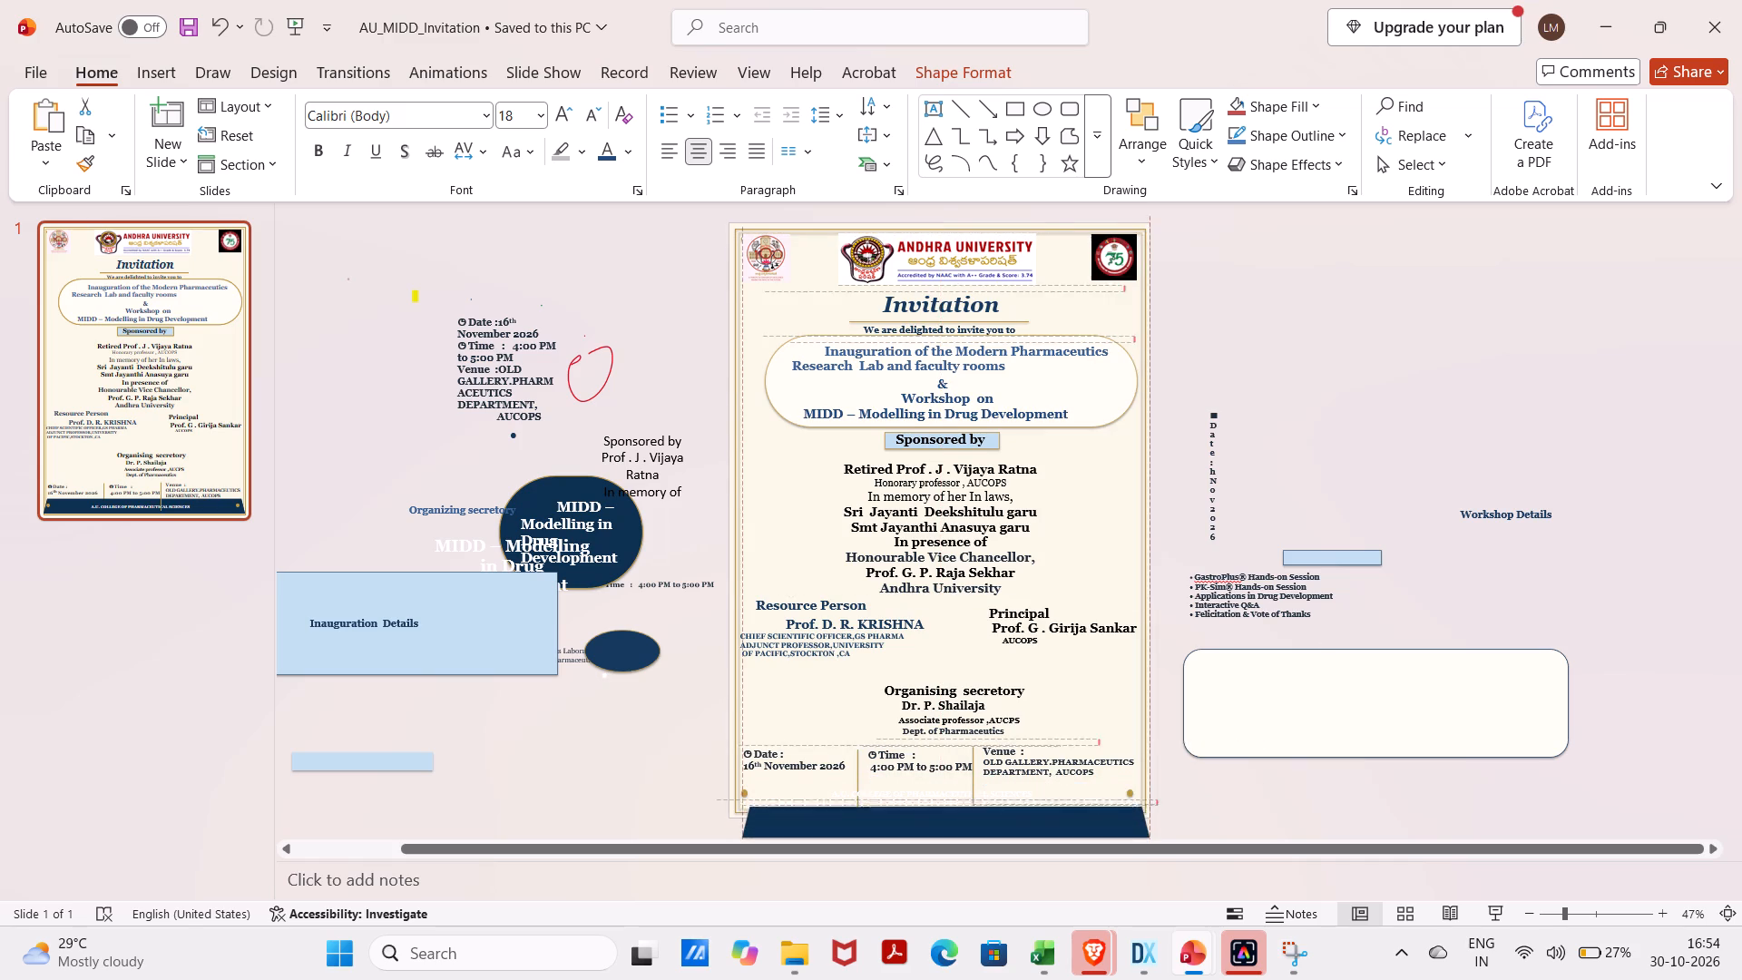
{"action": "left_click_drag", "start_coordinate": [979, 830], "coordinate": [981, 843]}
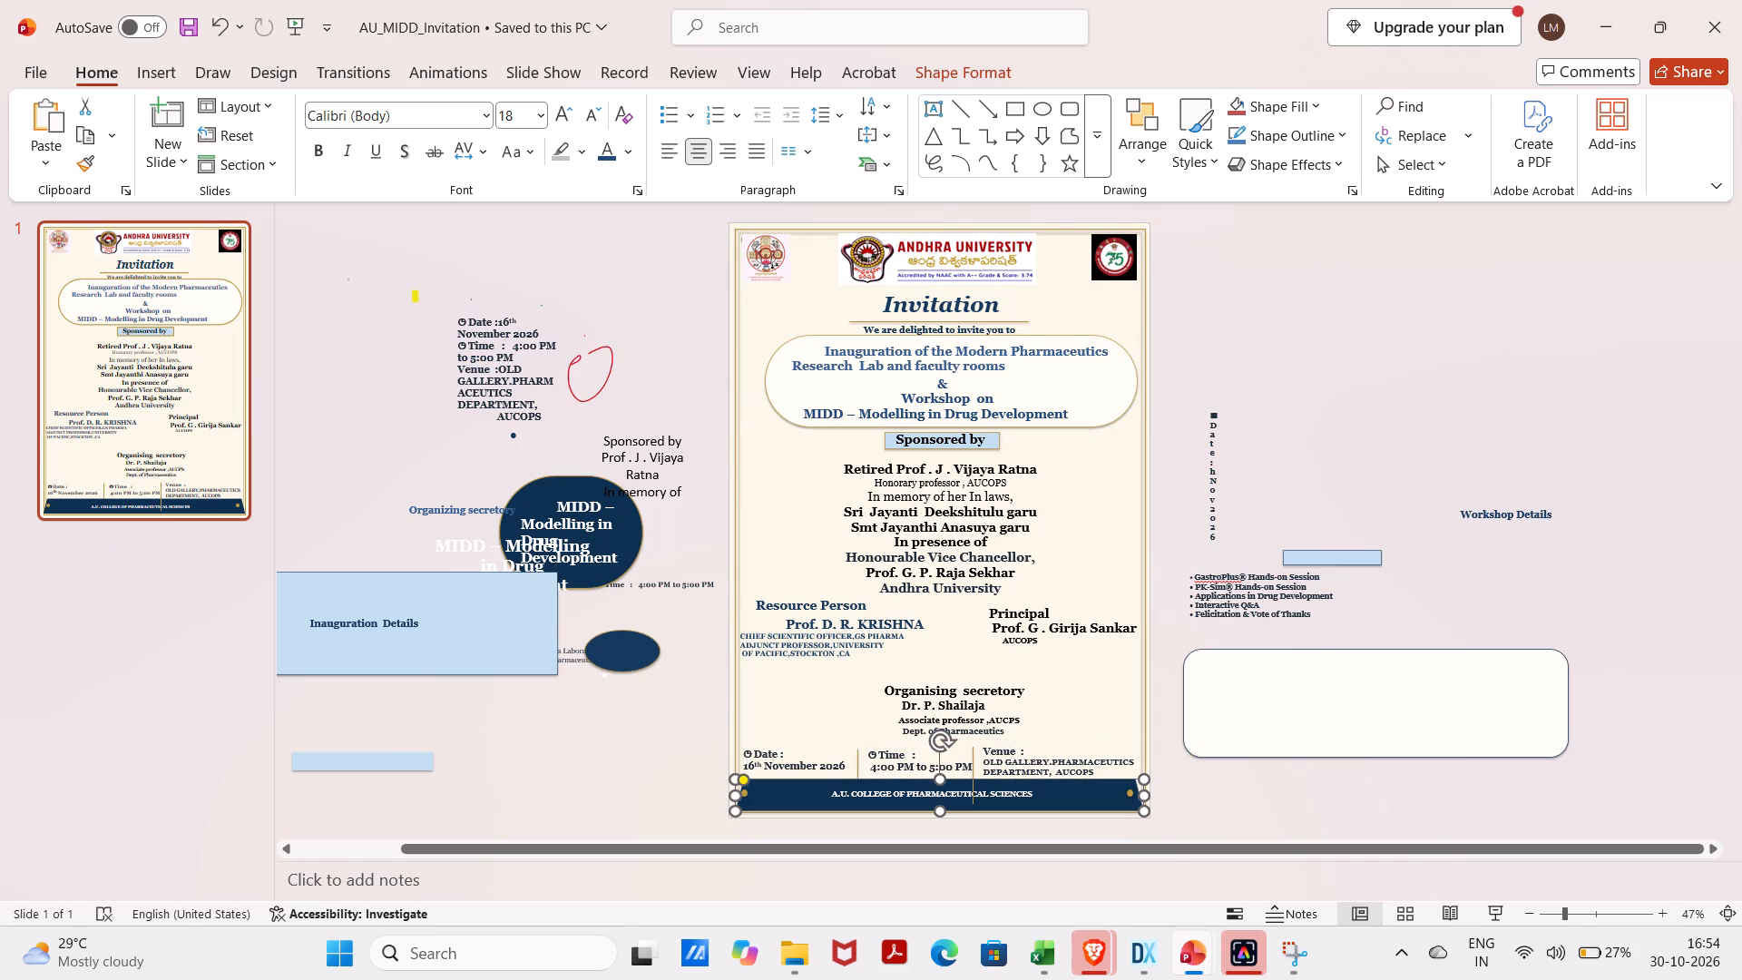
{"action": "left_click_drag", "start_coordinate": [1025, 790], "coordinate": [1072, 833]}
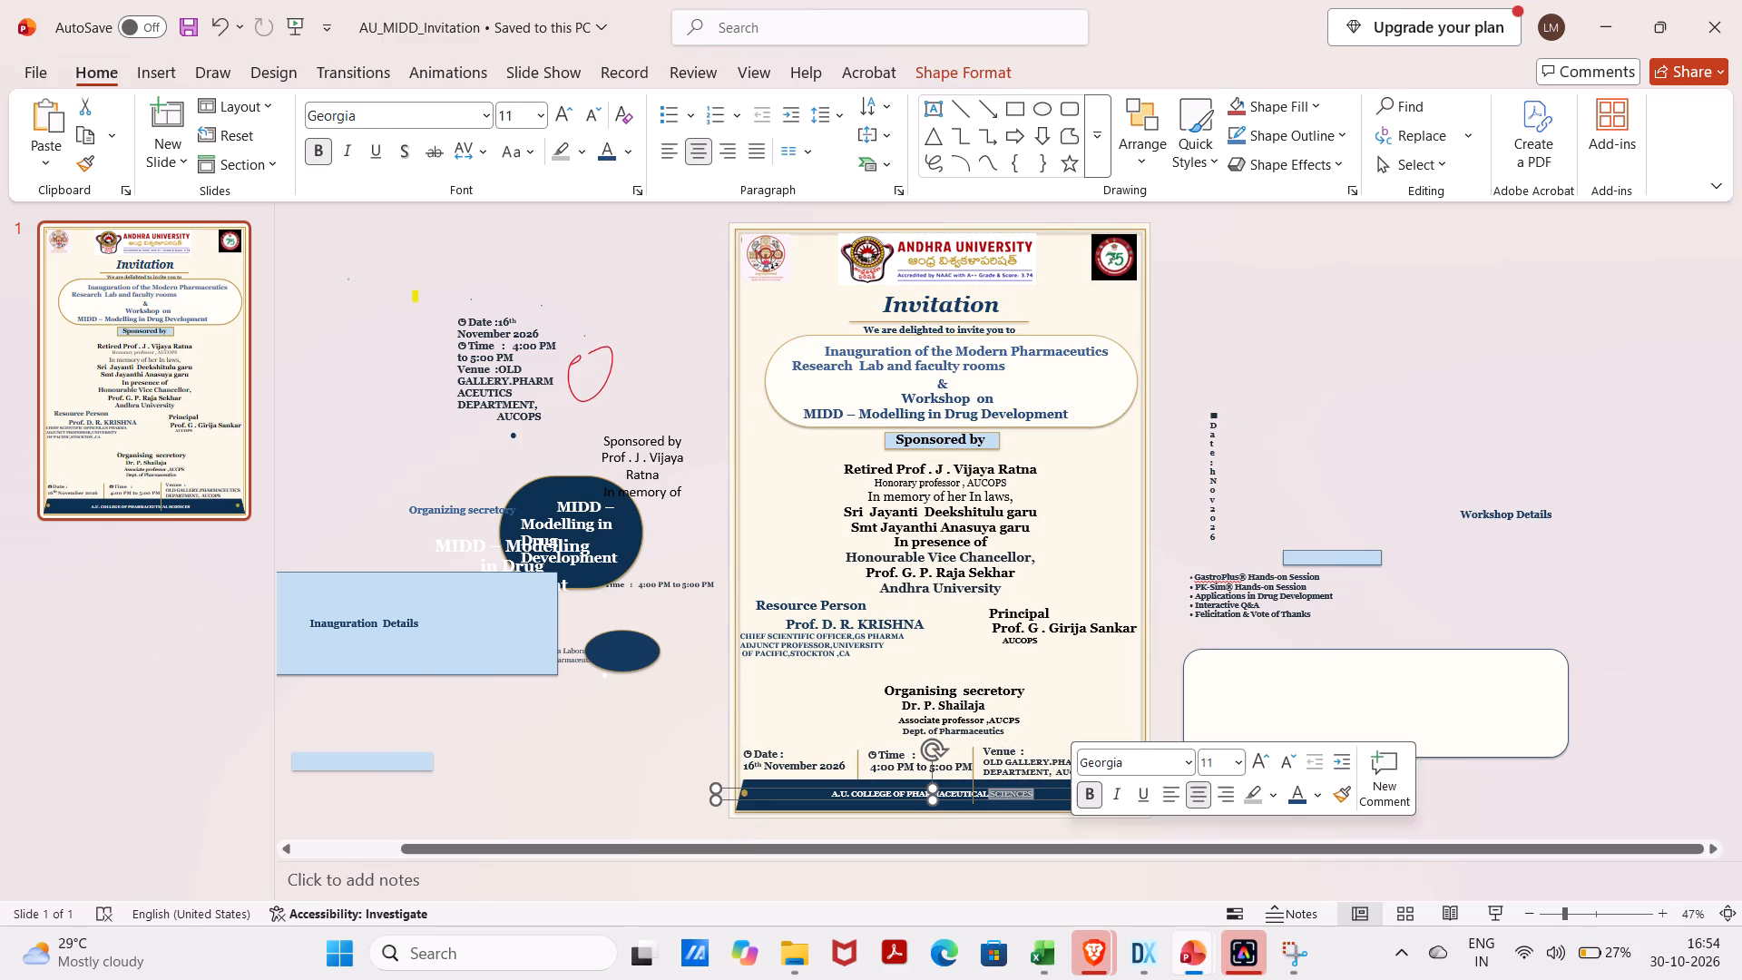
{"action": "left_click", "coordinate": [1189, 827]}
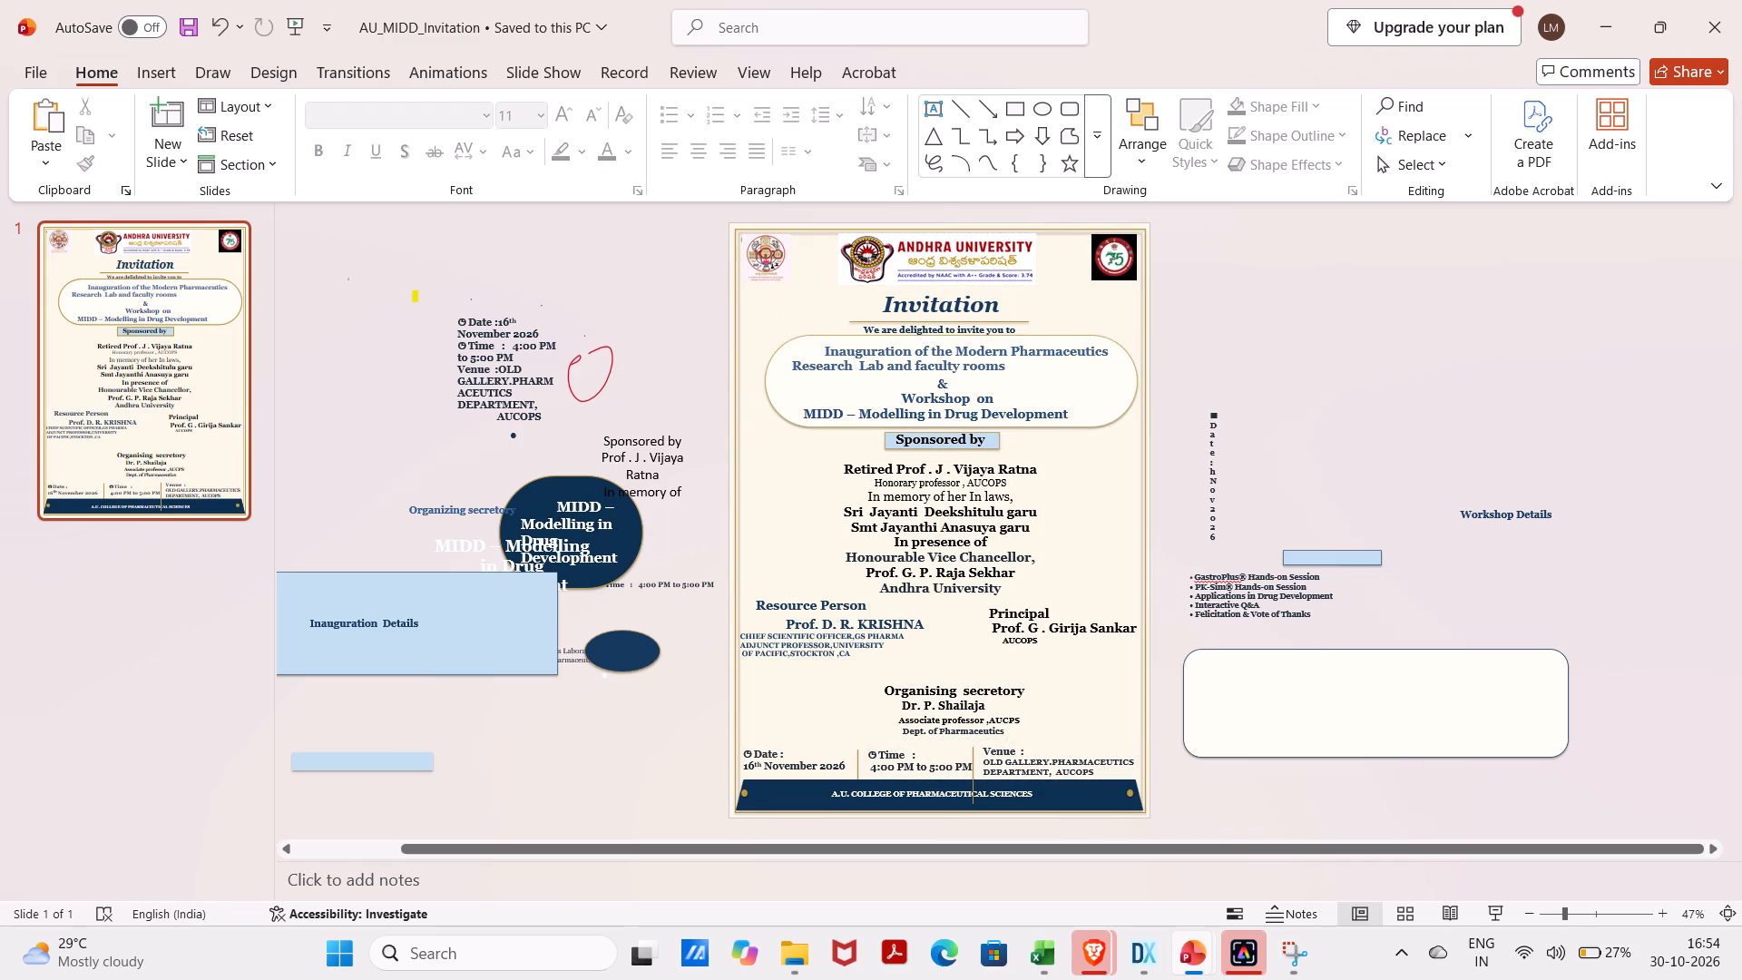
{"action": "left_click", "coordinate": [974, 750]}
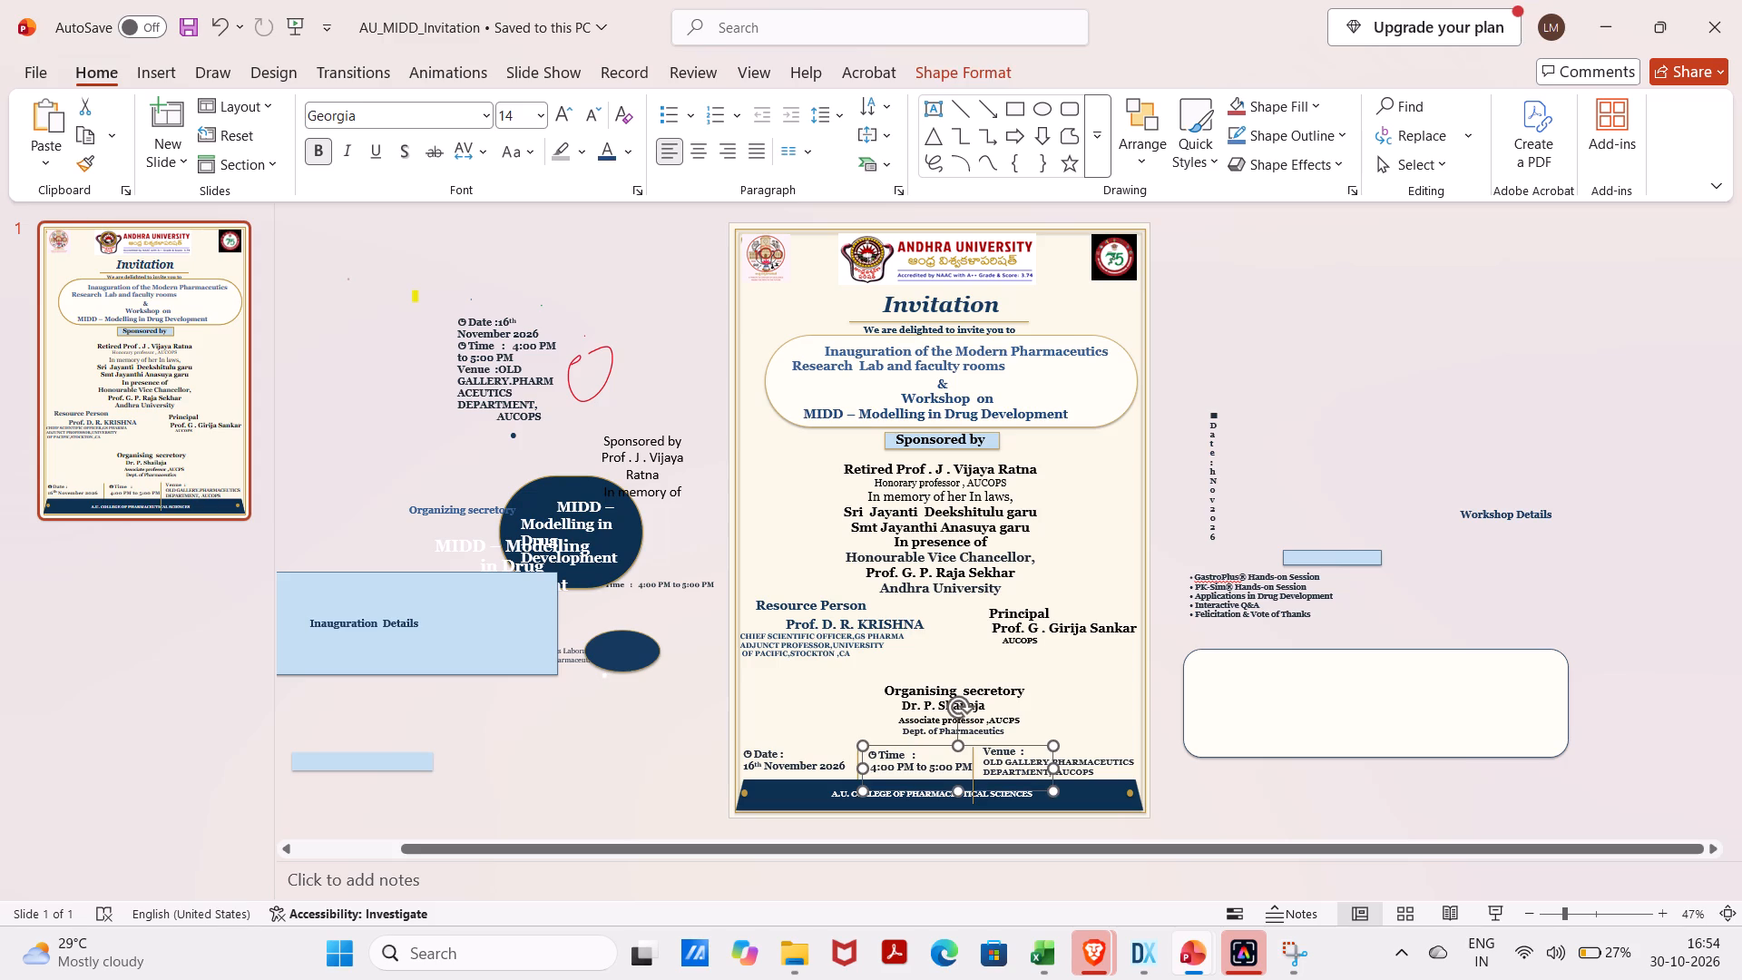
{"action": "left_click_drag", "start_coordinate": [1114, 803], "coordinate": [807, 807]}
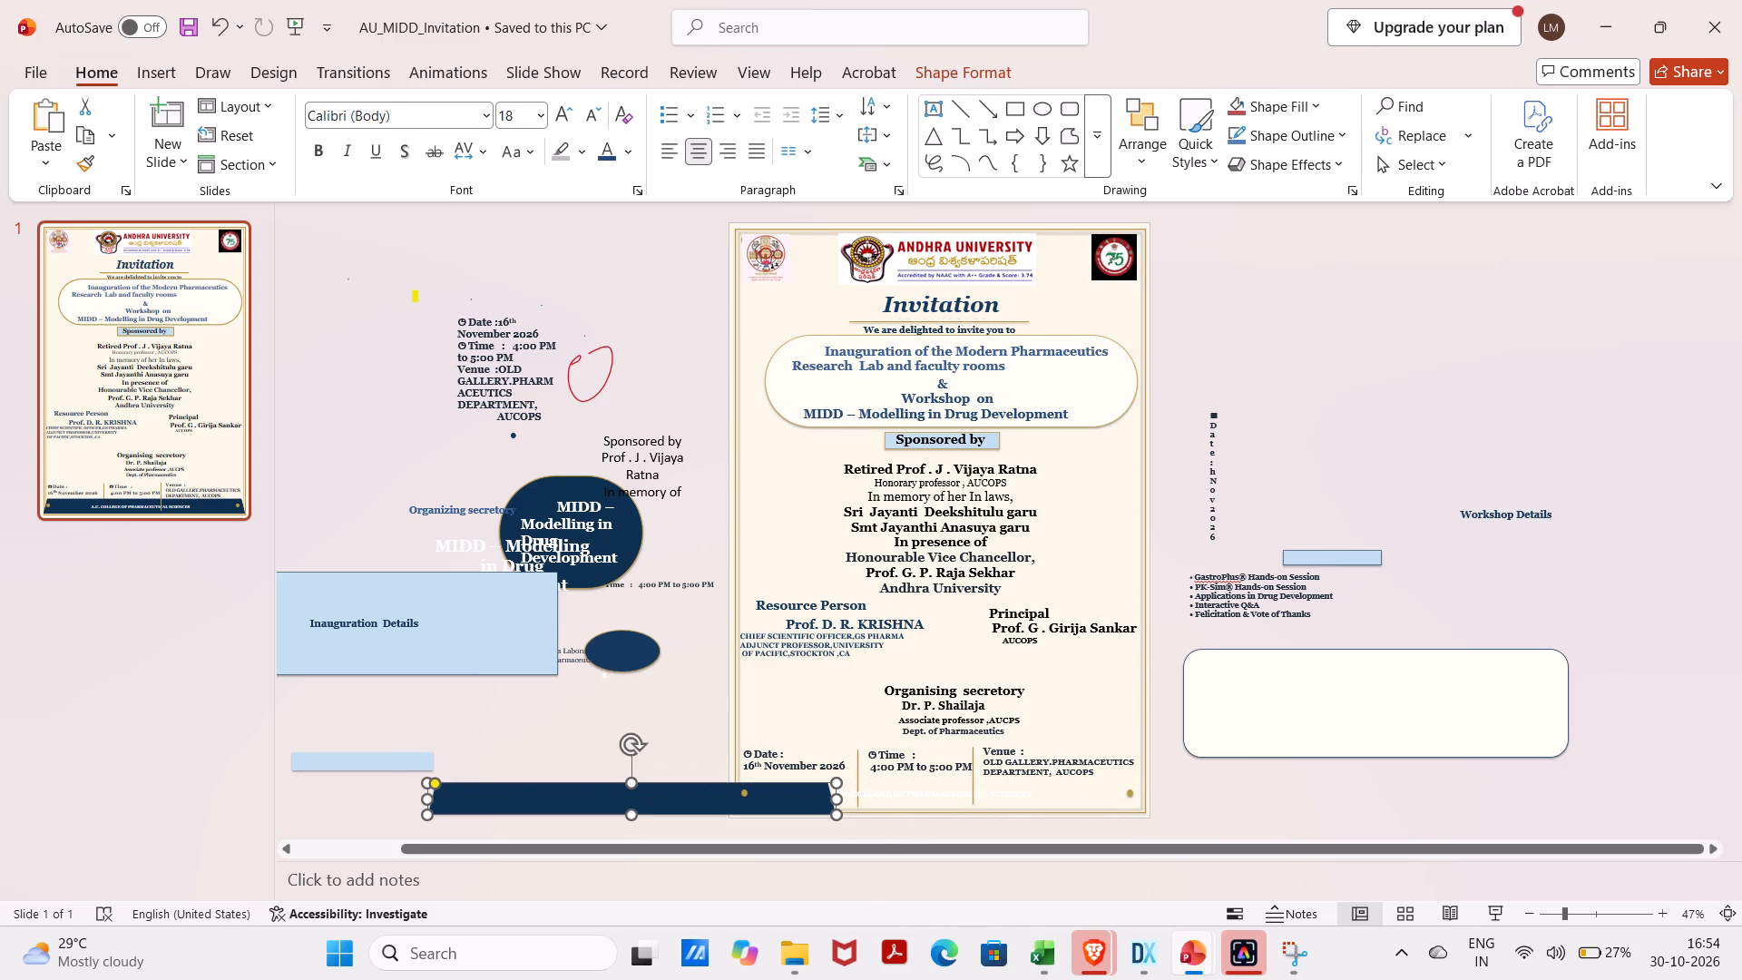
Narrow the time text box off the time–venue divider and shorten that divider so it ends above the college name line.
{"action": "left_click", "coordinate": [975, 790]}
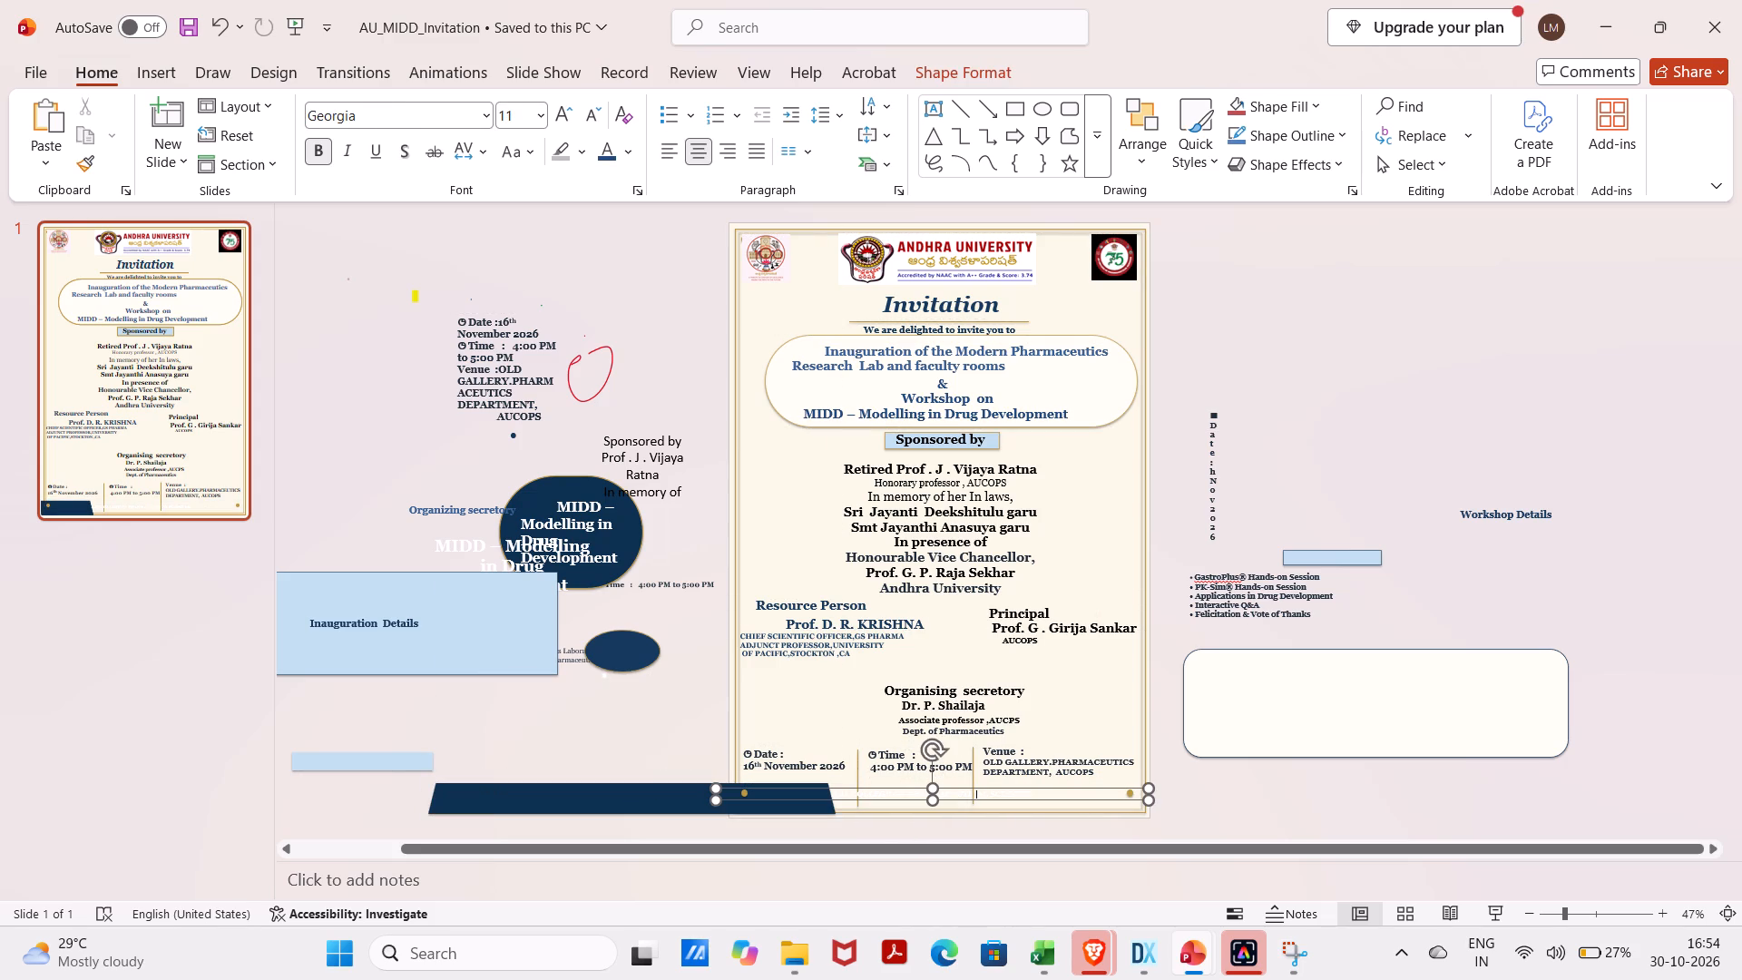
{"action": "left_click_drag", "start_coordinate": [971, 776], "coordinate": [974, 768]}
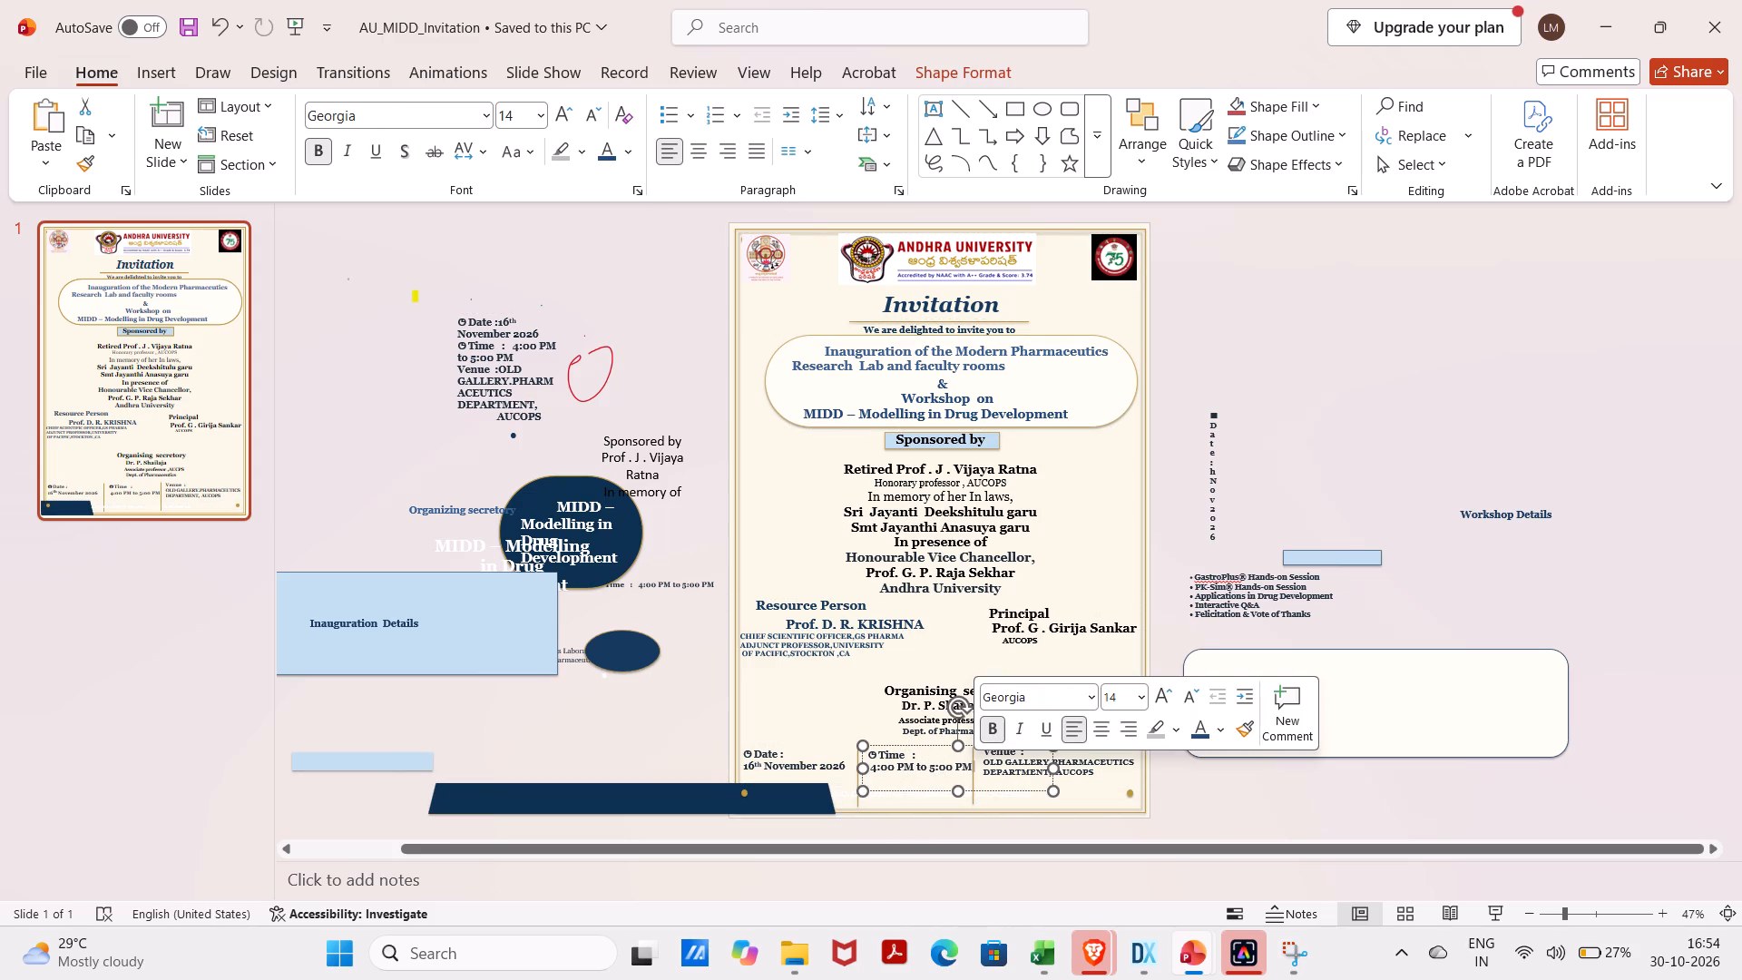
{"action": "left_click_drag", "start_coordinate": [1055, 791], "coordinate": [905, 779]}
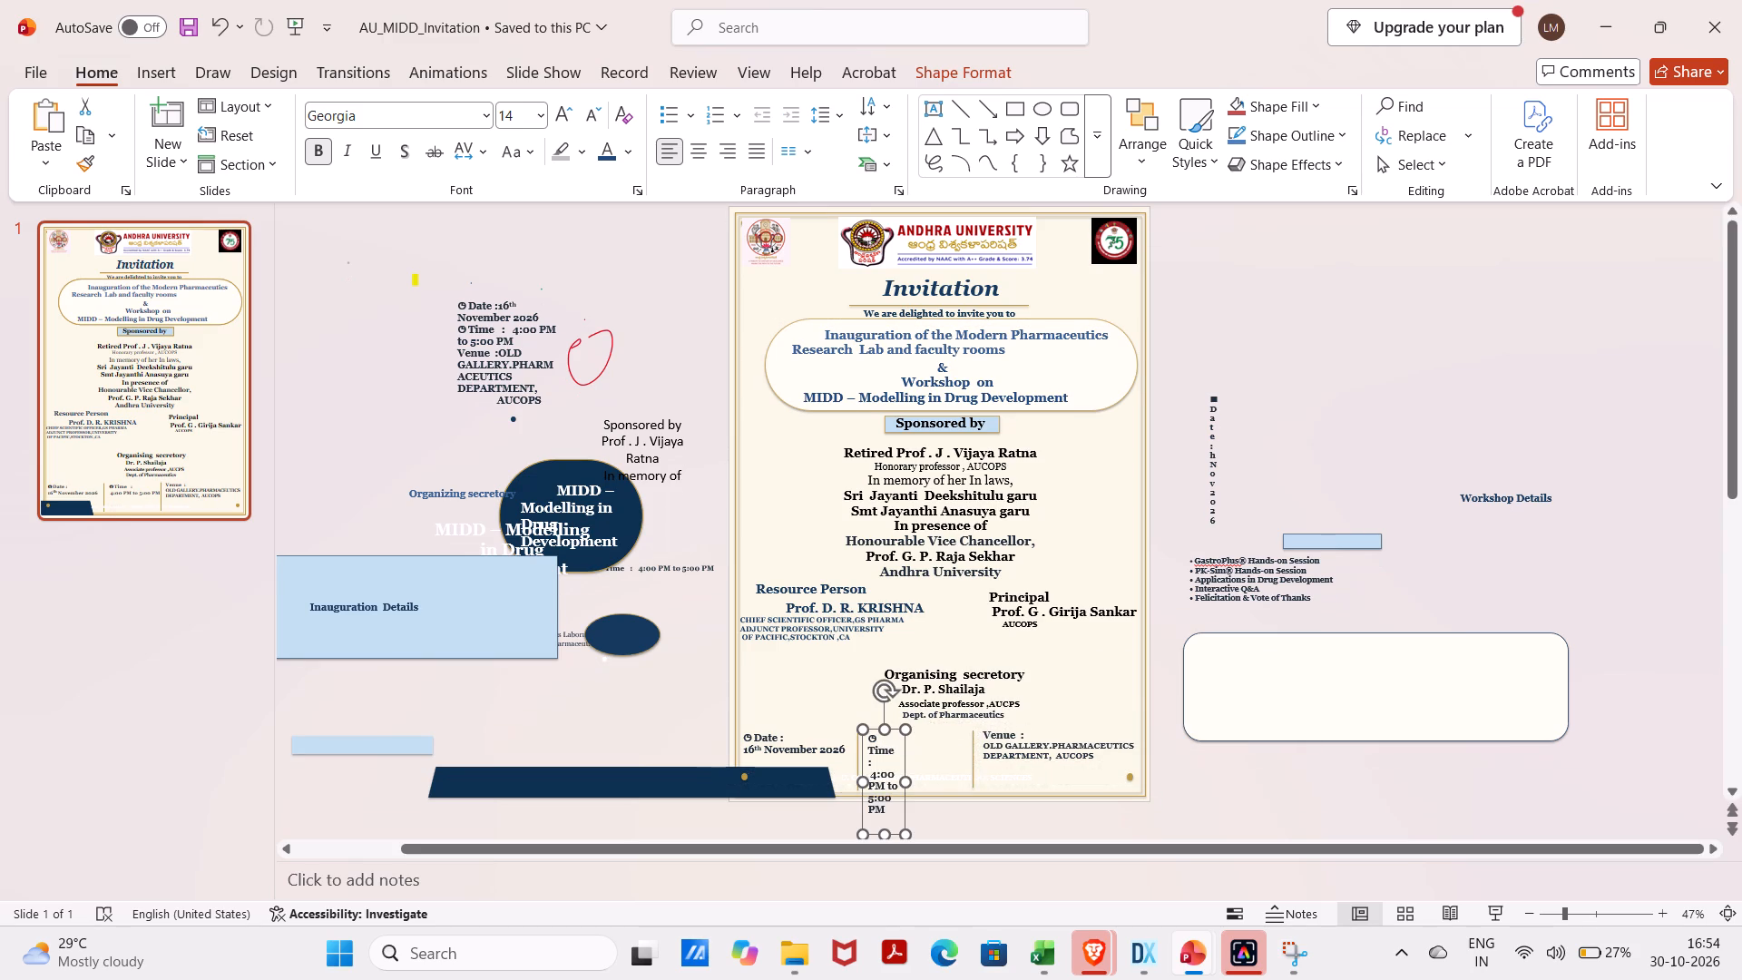
{"action": "left_click", "coordinate": [973, 769]}
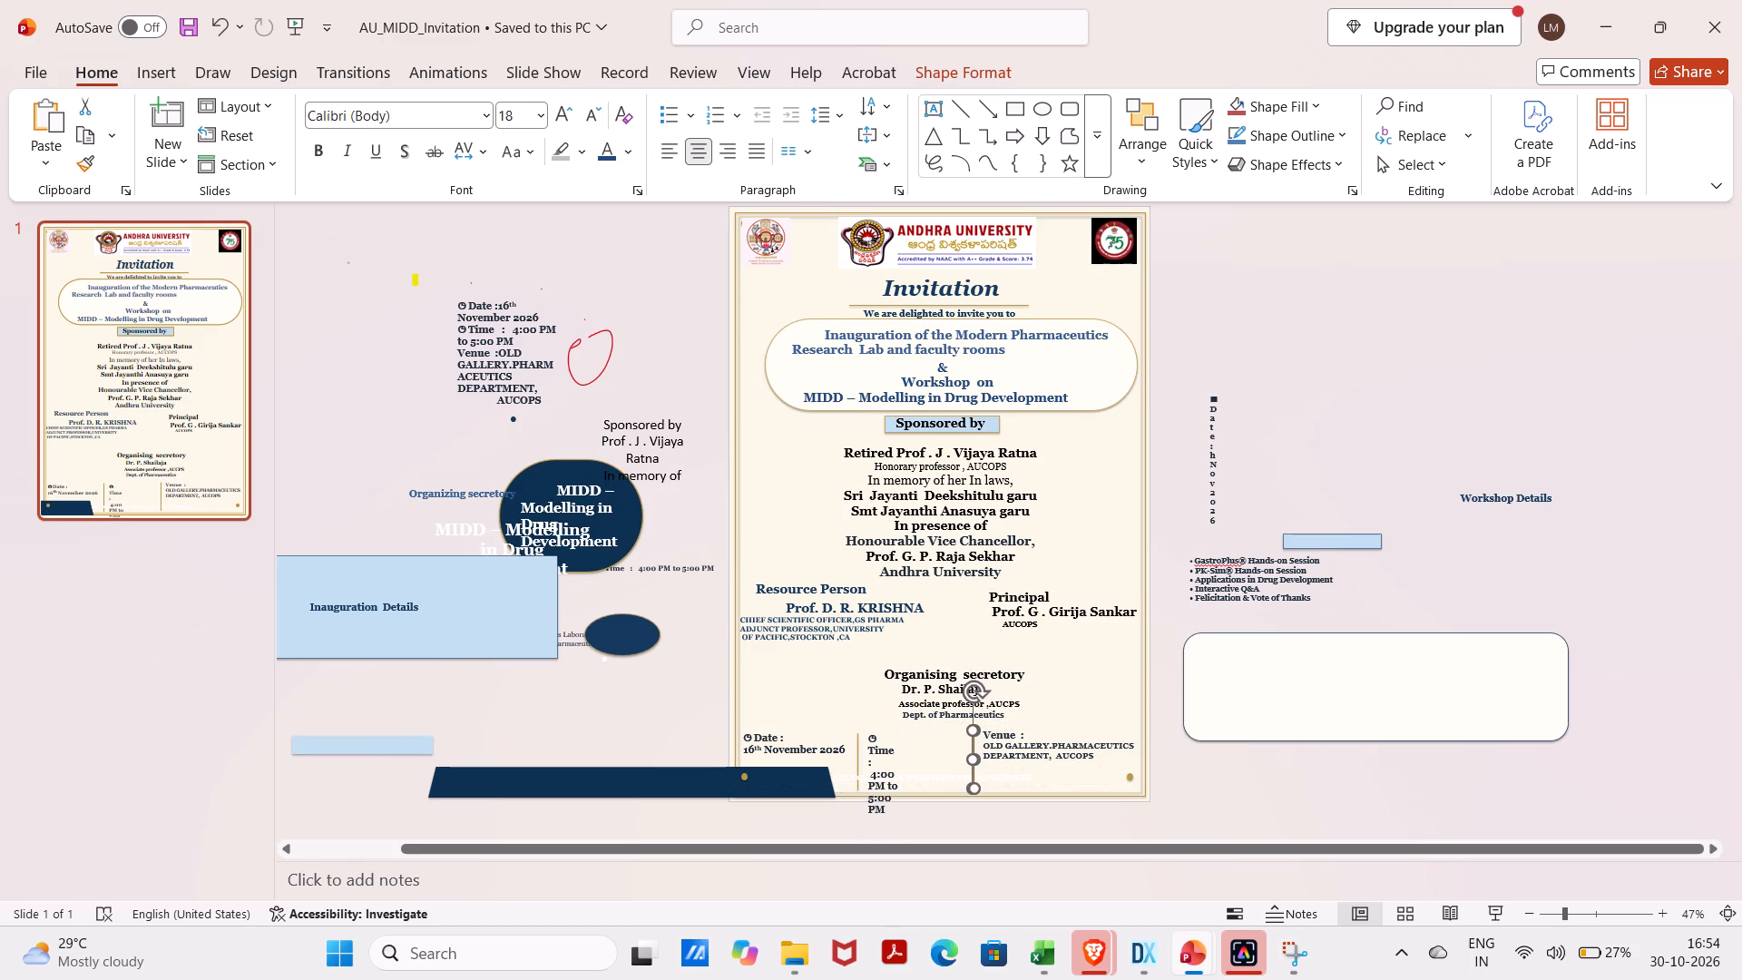
{"action": "left_click_drag", "start_coordinate": [974, 786], "coordinate": [974, 769]}
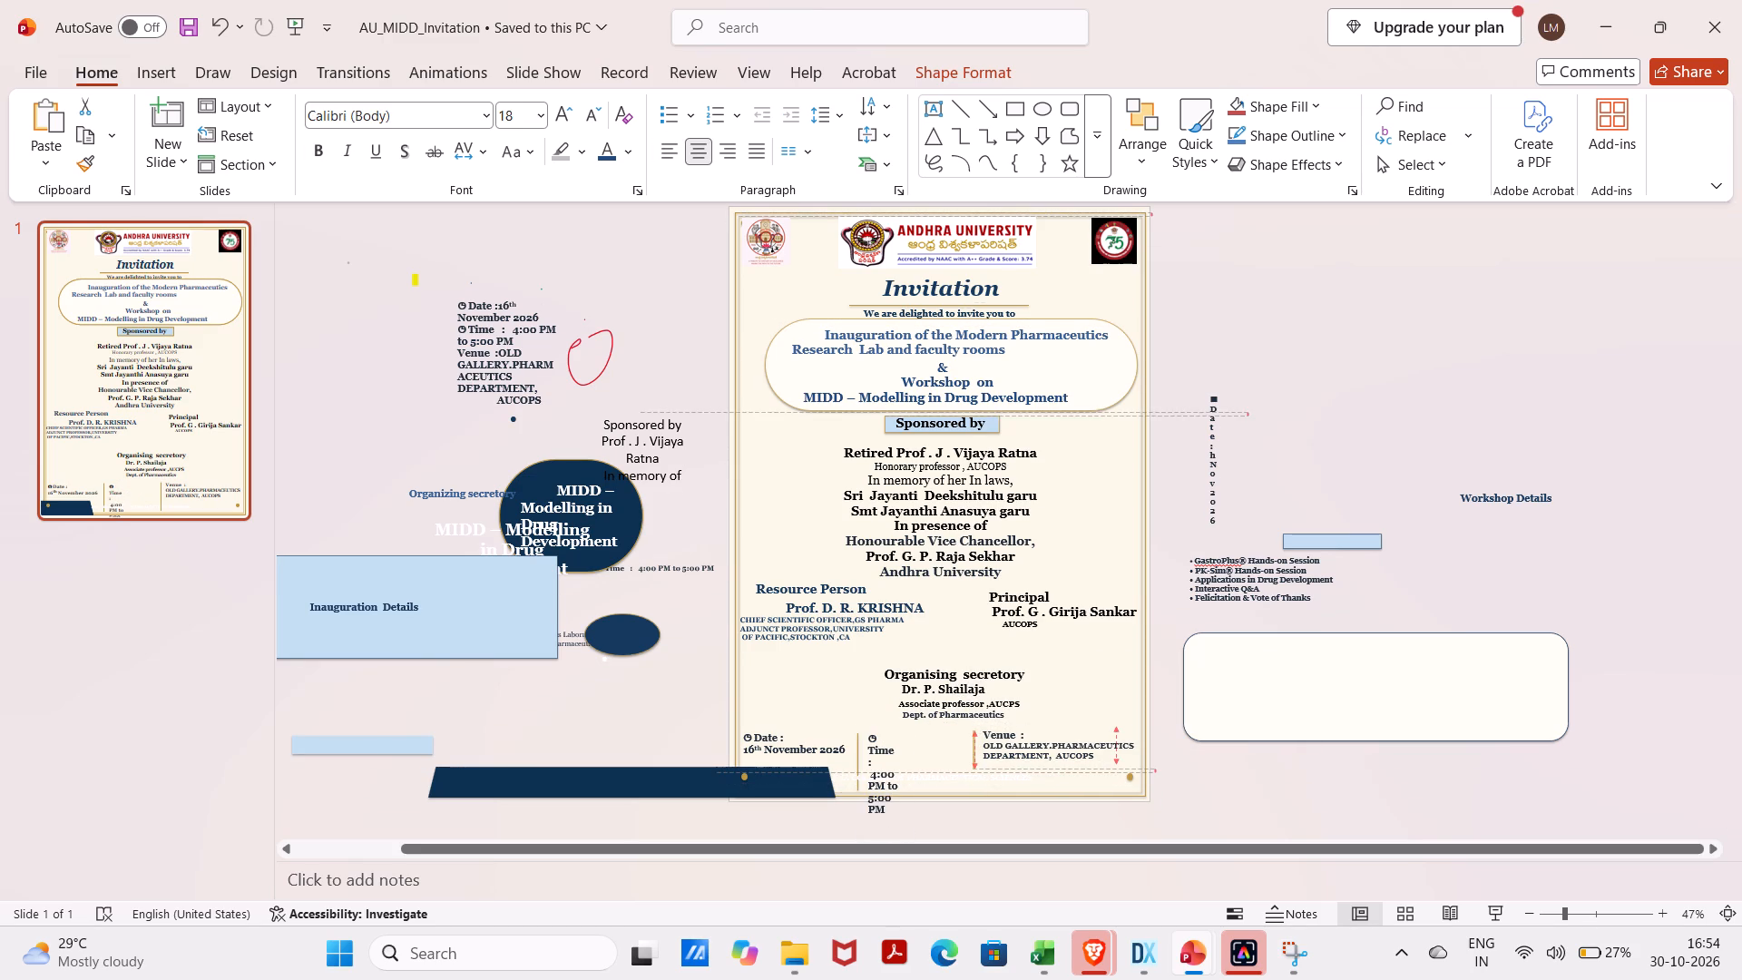
{"action": "left_click_drag", "start_coordinate": [974, 769], "coordinate": [974, 766]}
{"action": "left_click", "coordinate": [1032, 779]}
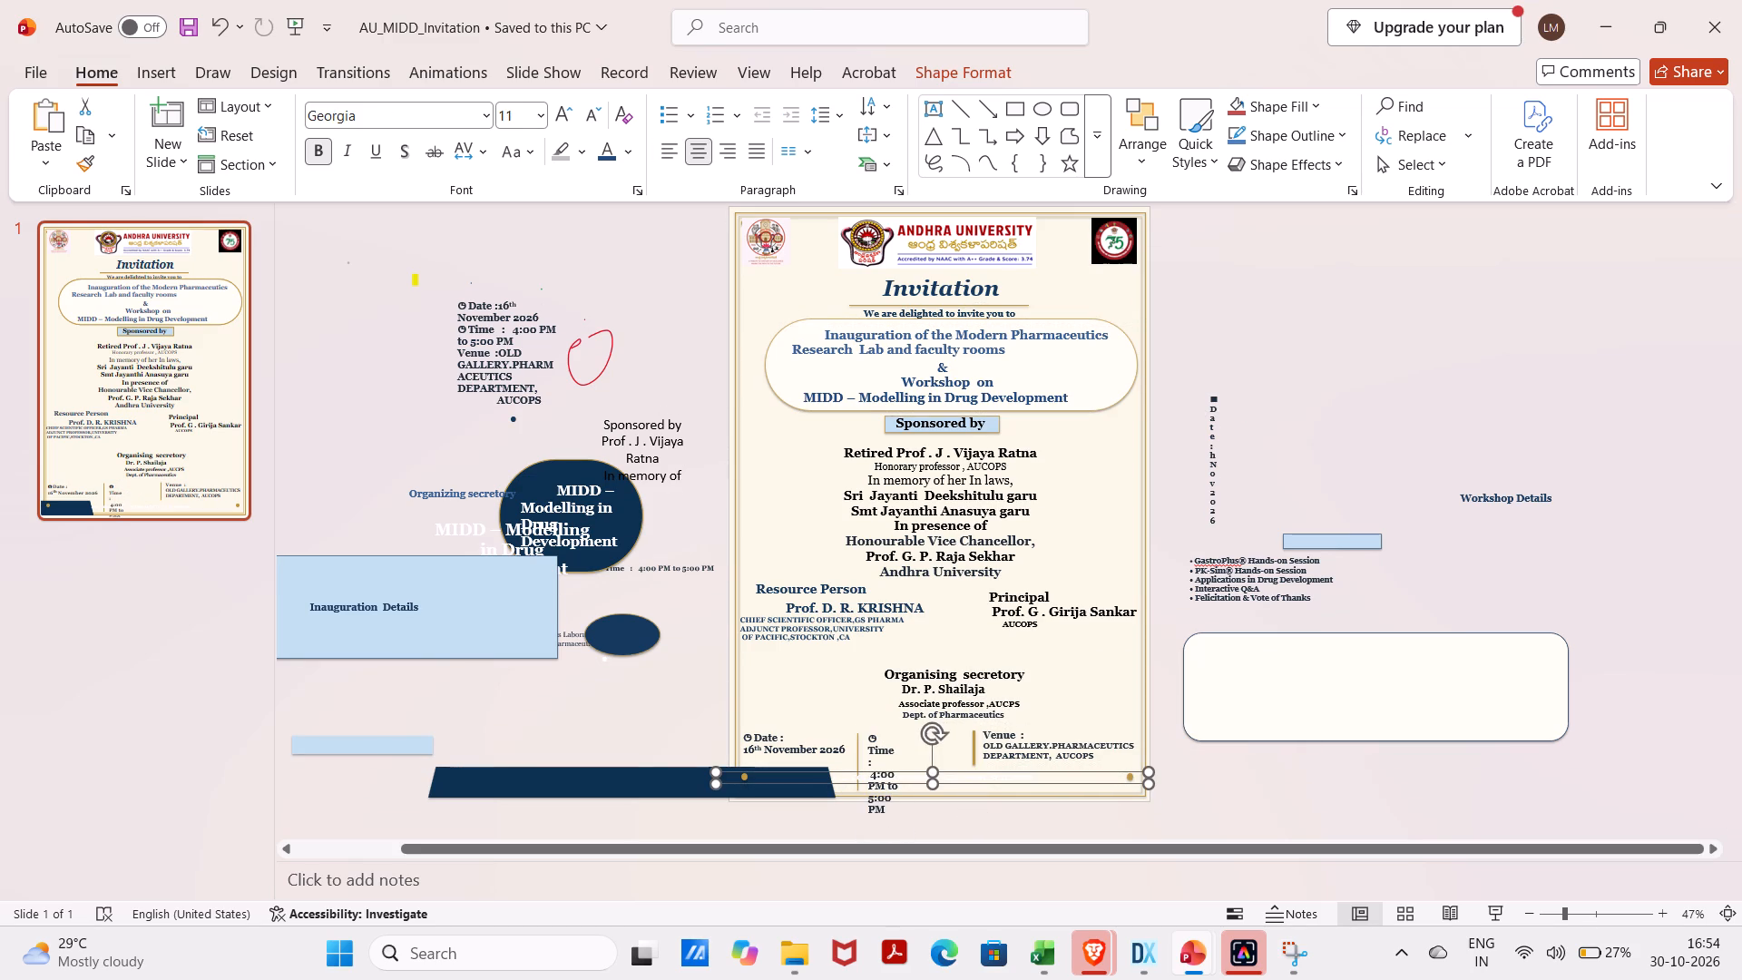
Clear the date and time text boxes off the divider between them and shorten that divider to match the other one.
{"action": "left_click", "coordinate": [858, 751]}
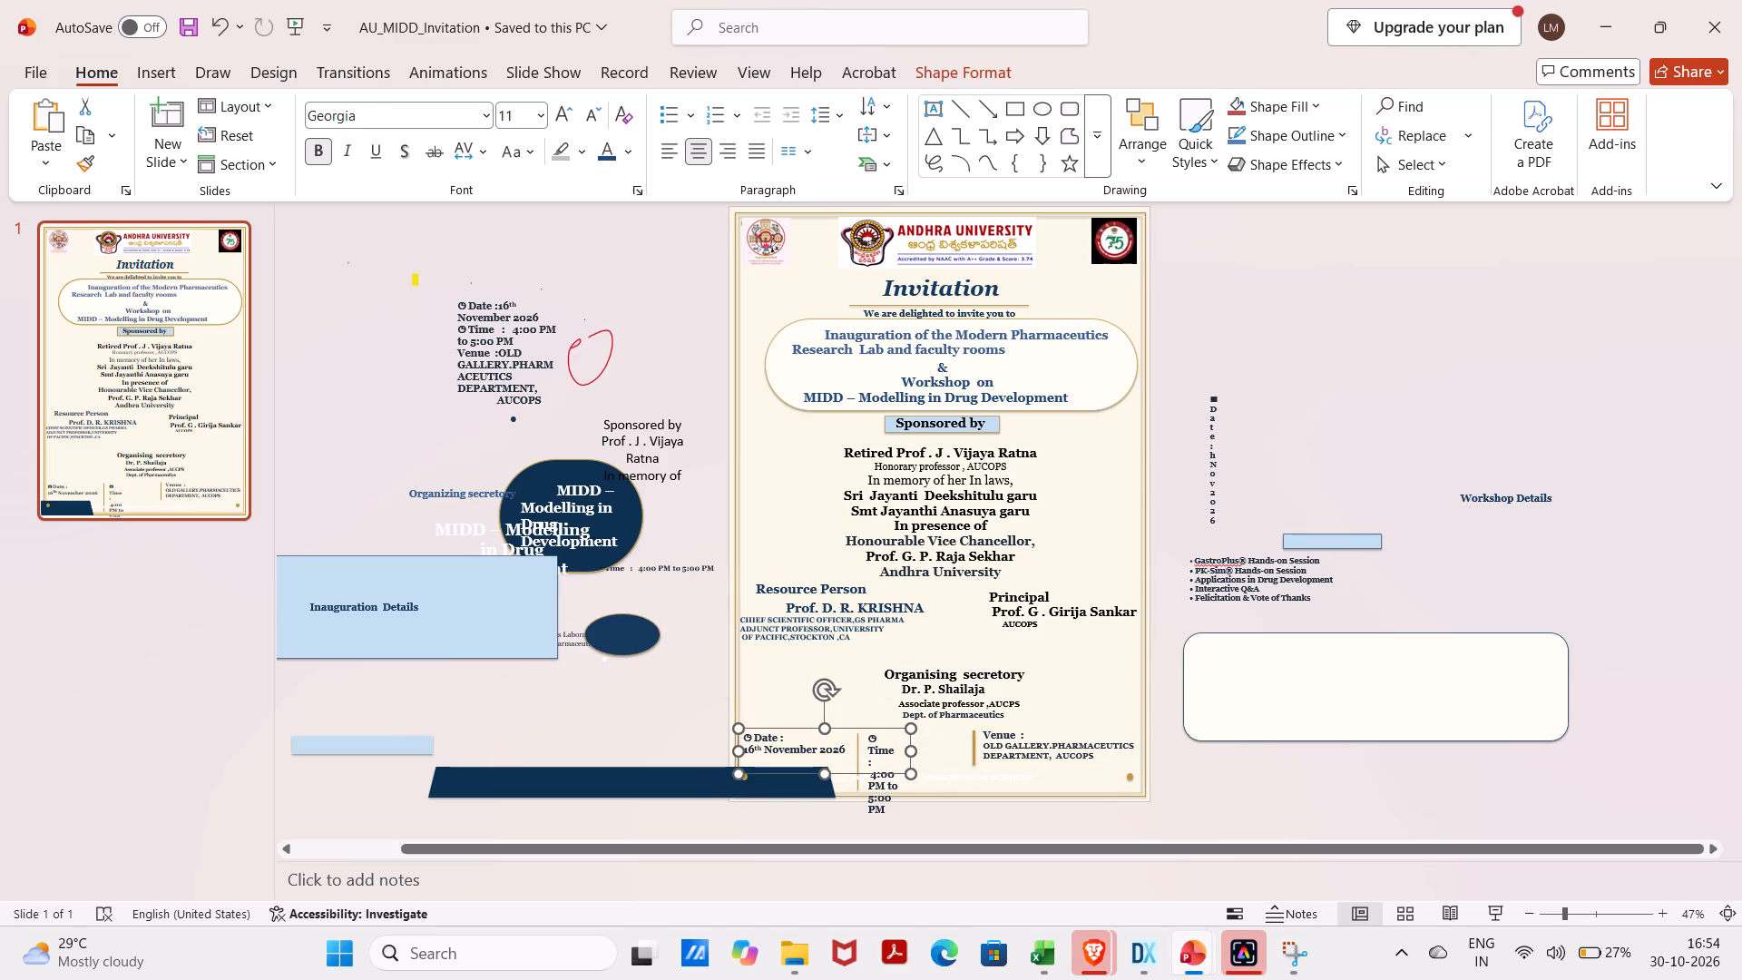
{"action": "left_click_drag", "start_coordinate": [913, 775], "coordinate": [823, 751]}
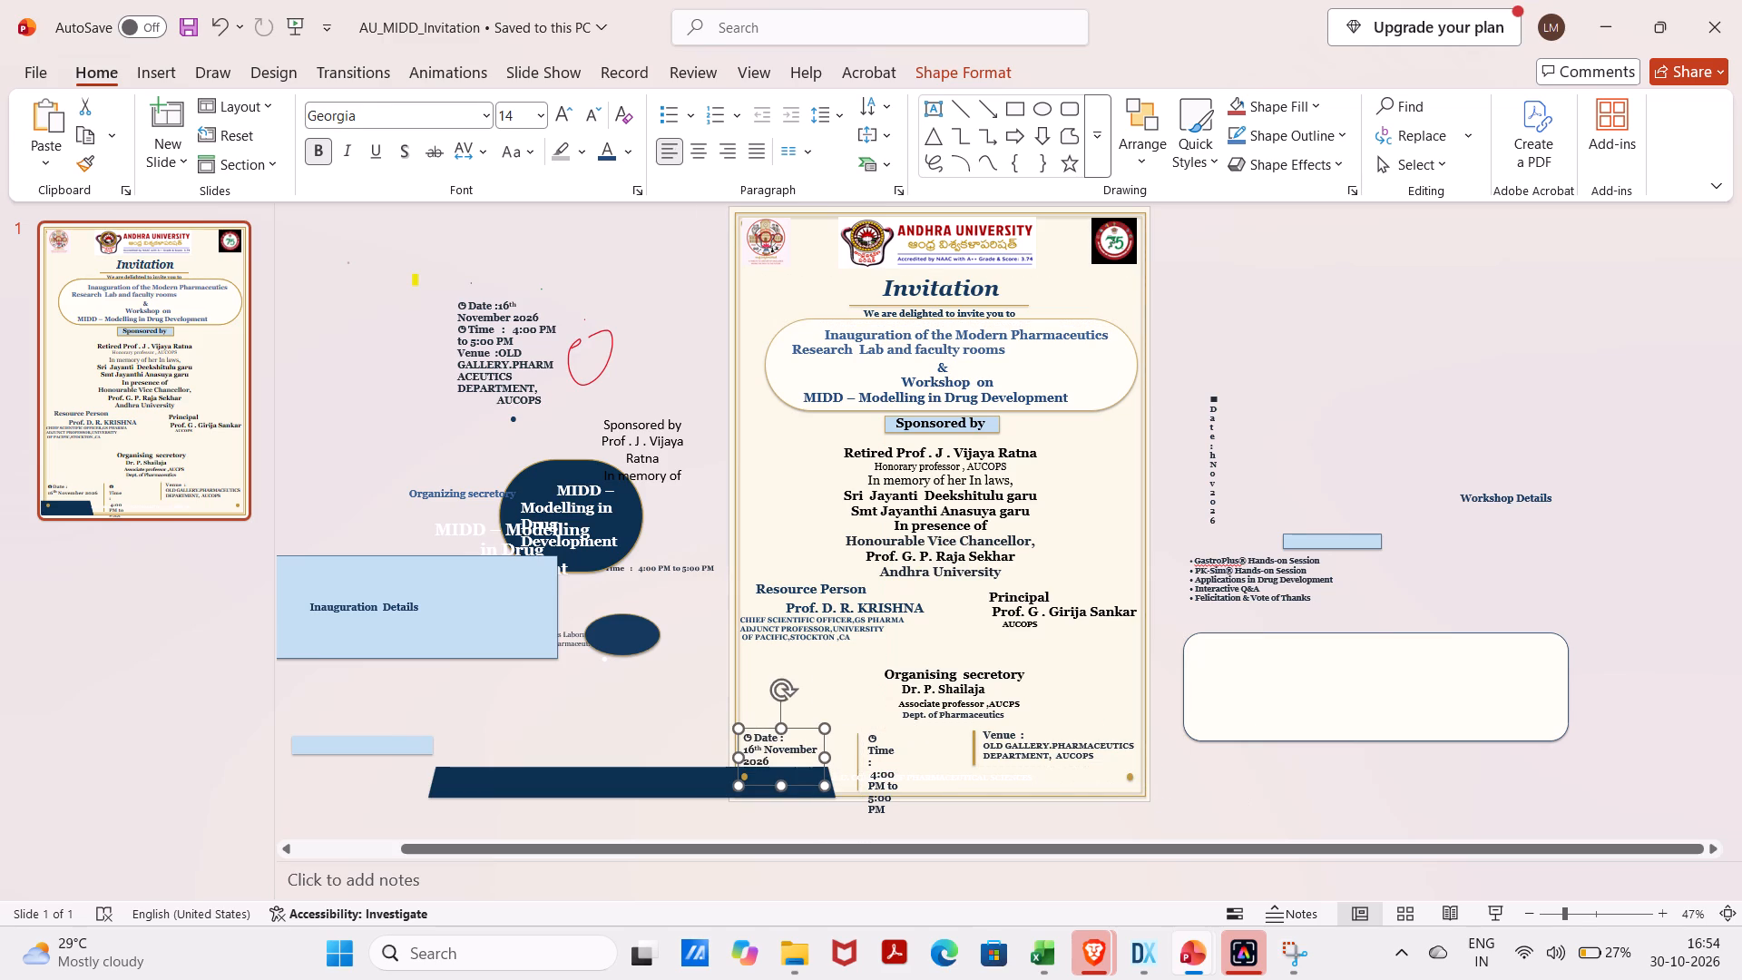
{"action": "left_click_drag", "start_coordinate": [856, 751], "coordinate": [884, 779]}
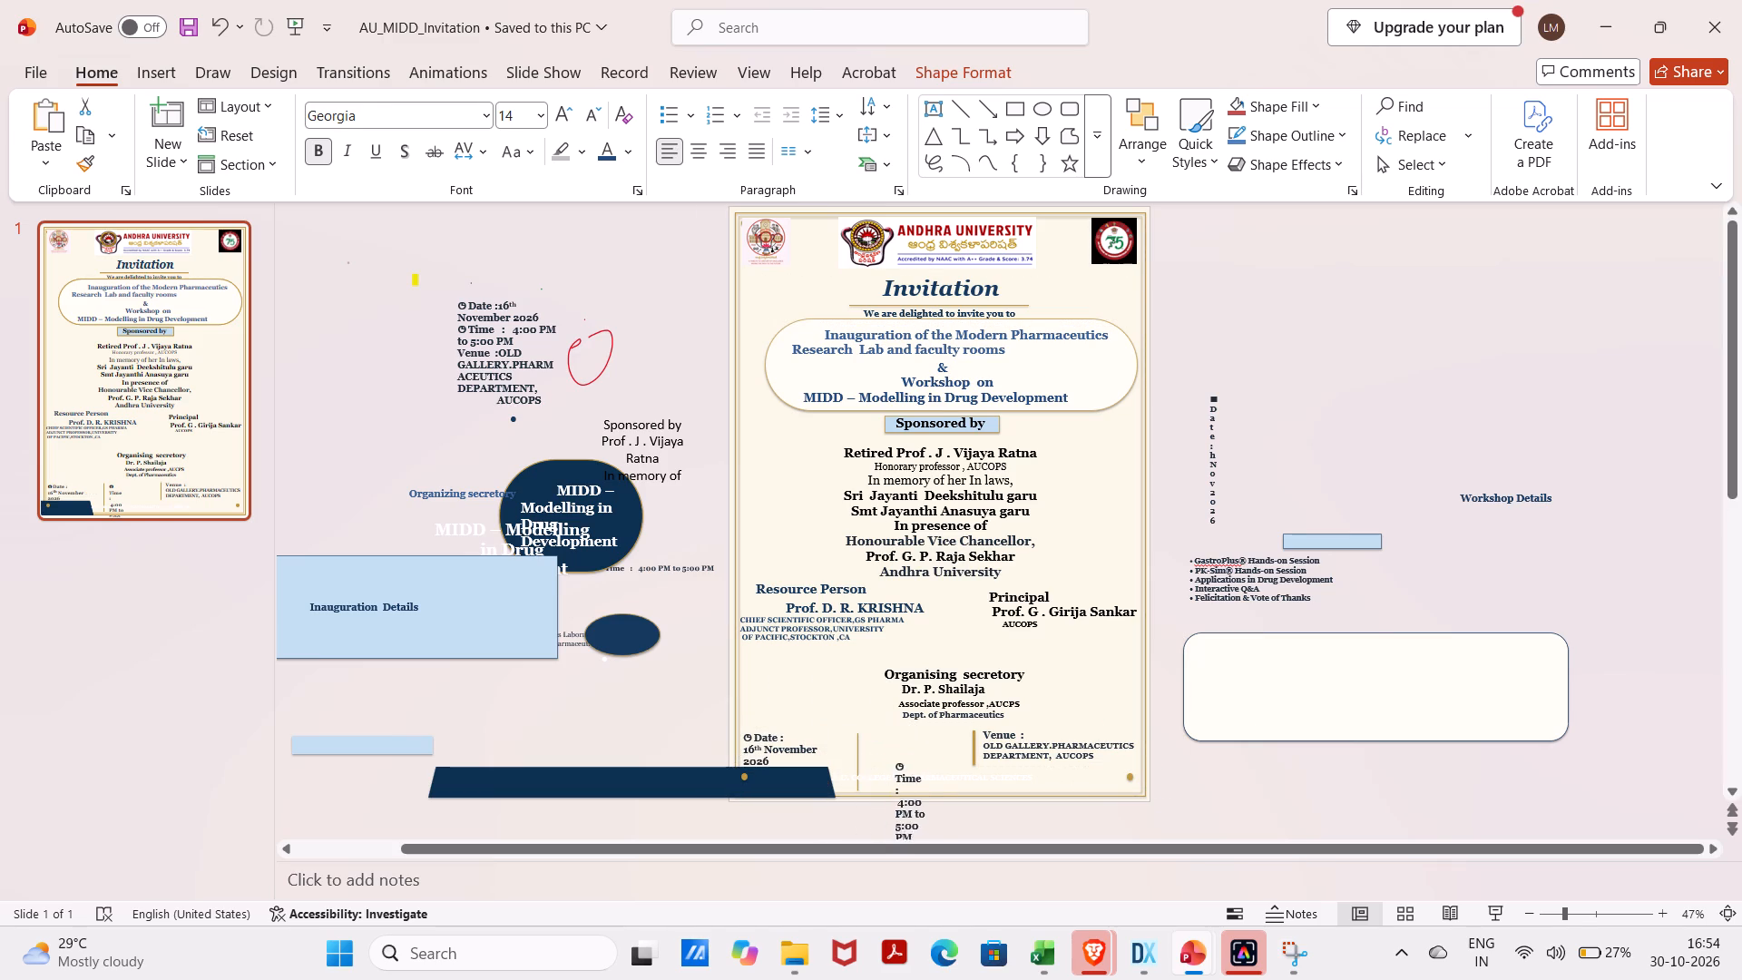
{"action": "left_click_drag", "start_coordinate": [884, 779], "coordinate": [898, 748]}
{"action": "left_click", "coordinate": [855, 761]}
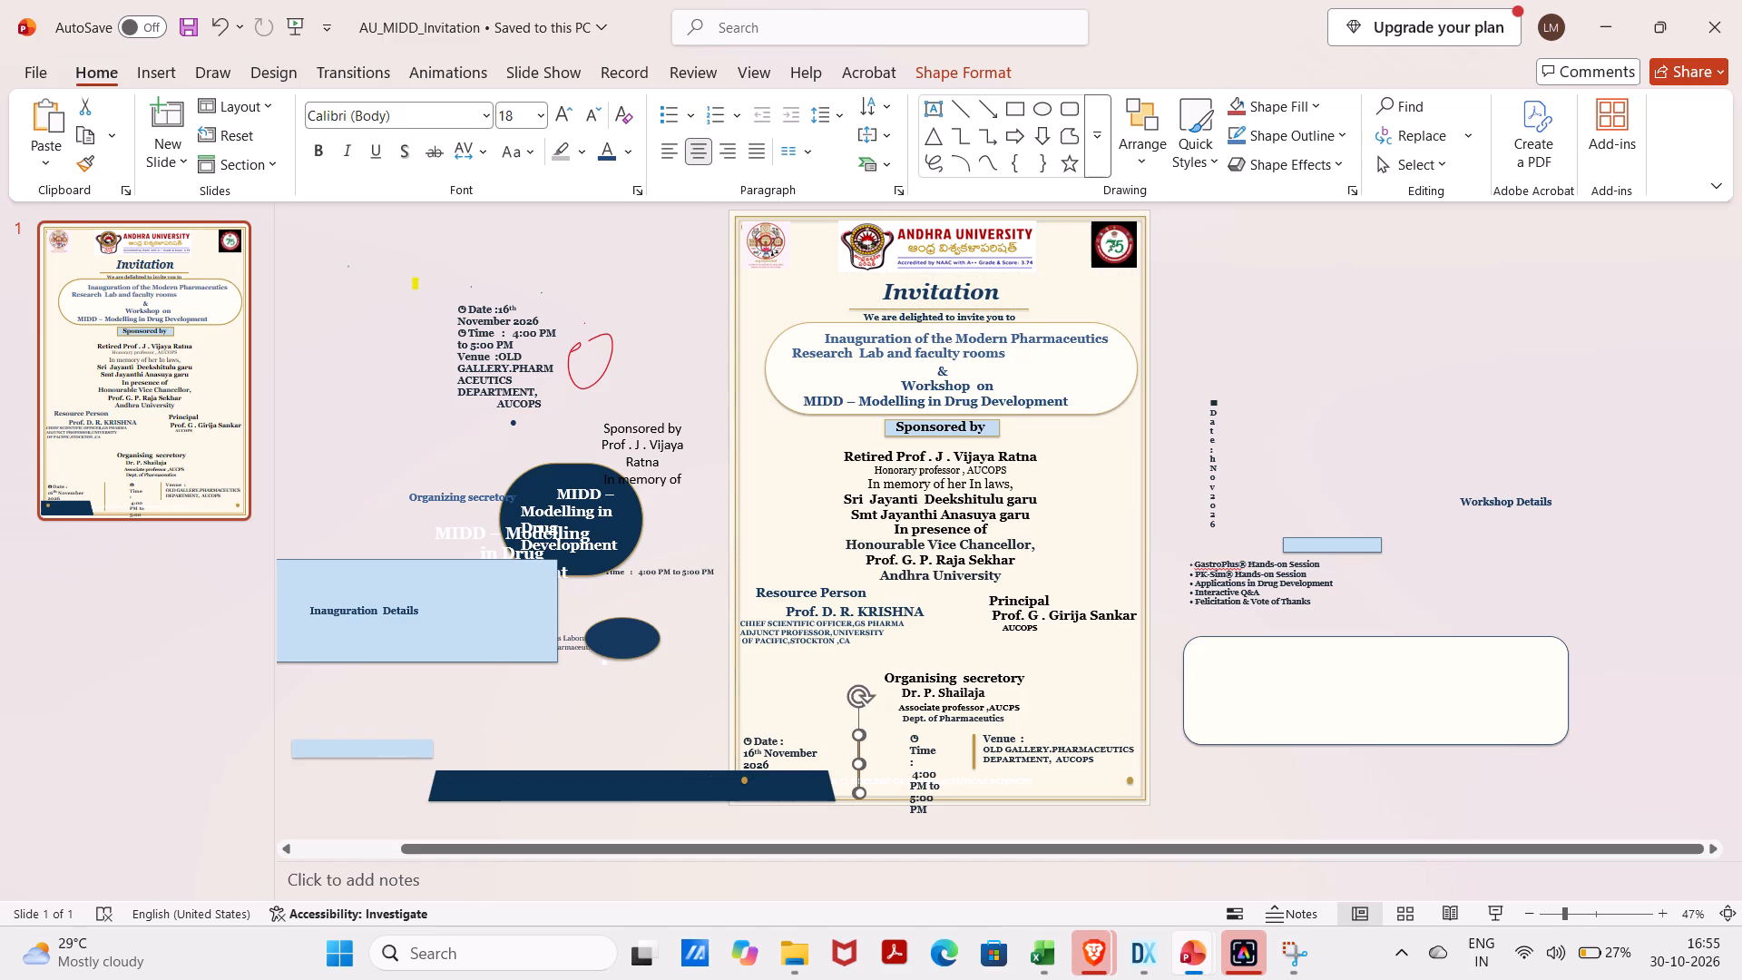
{"action": "left_click_drag", "start_coordinate": [861, 799], "coordinate": [860, 782]}
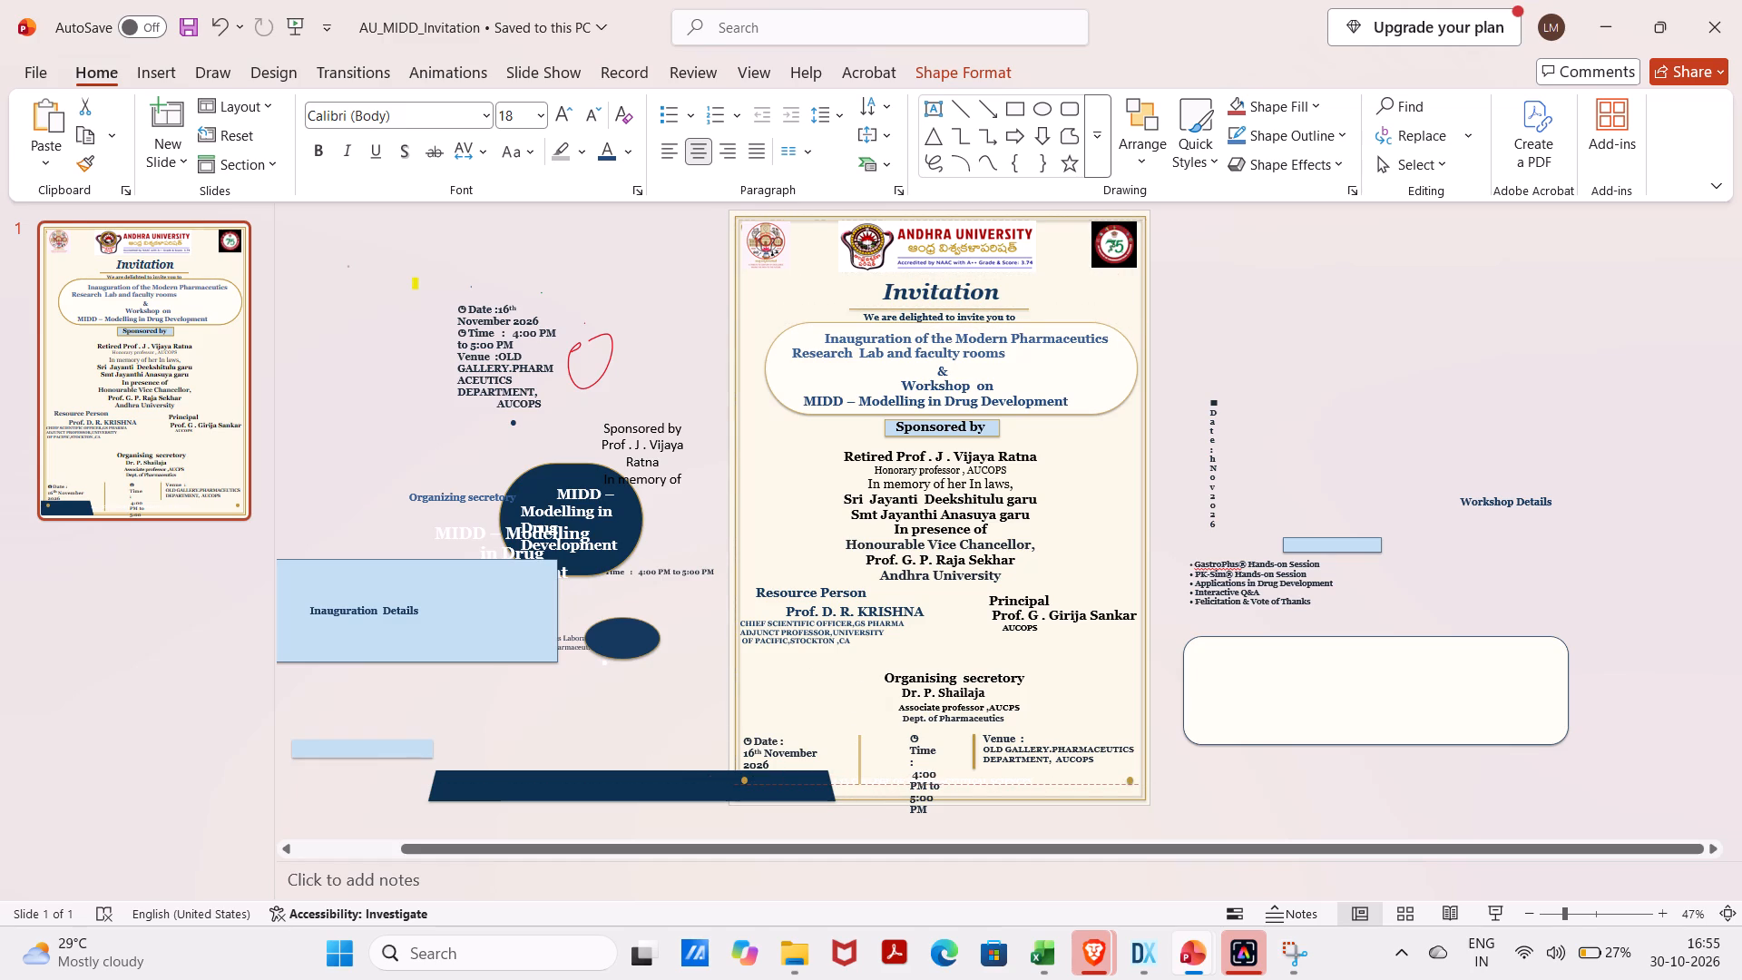
{"action": "left_click_drag", "start_coordinate": [860, 782], "coordinate": [858, 776]}
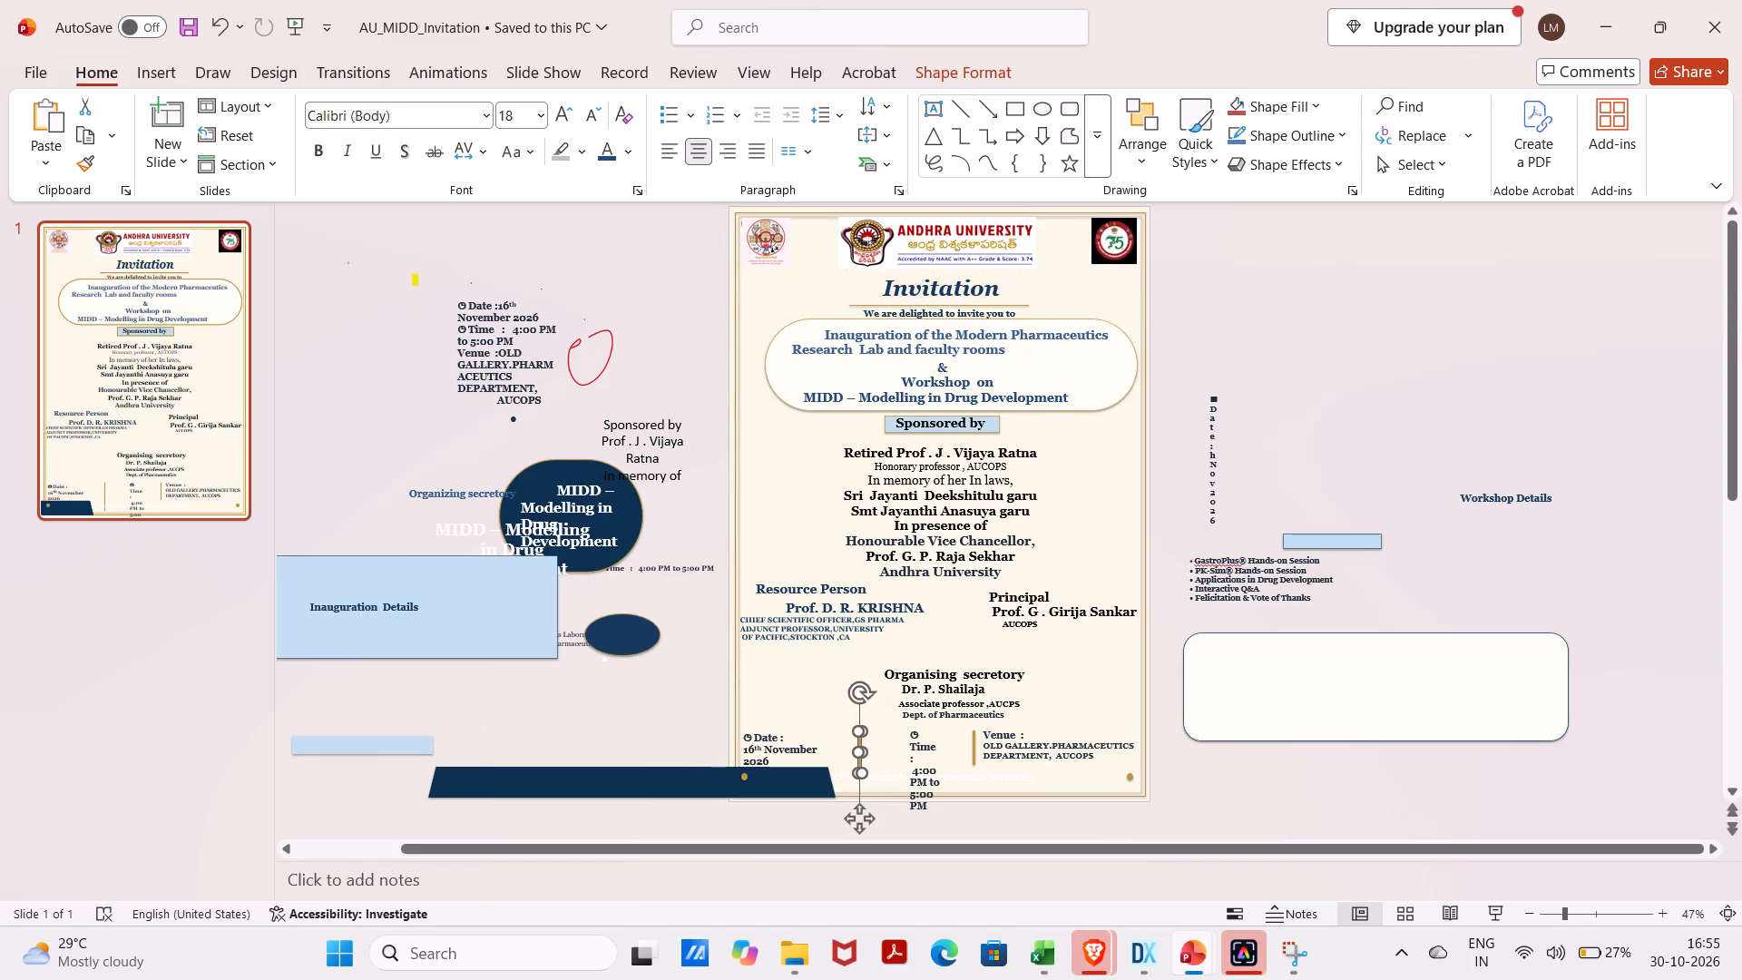
Widen the time text box to fill the space between the two dividers so its text wraps onto fewer lines.
{"action": "left_click", "coordinate": [906, 812]}
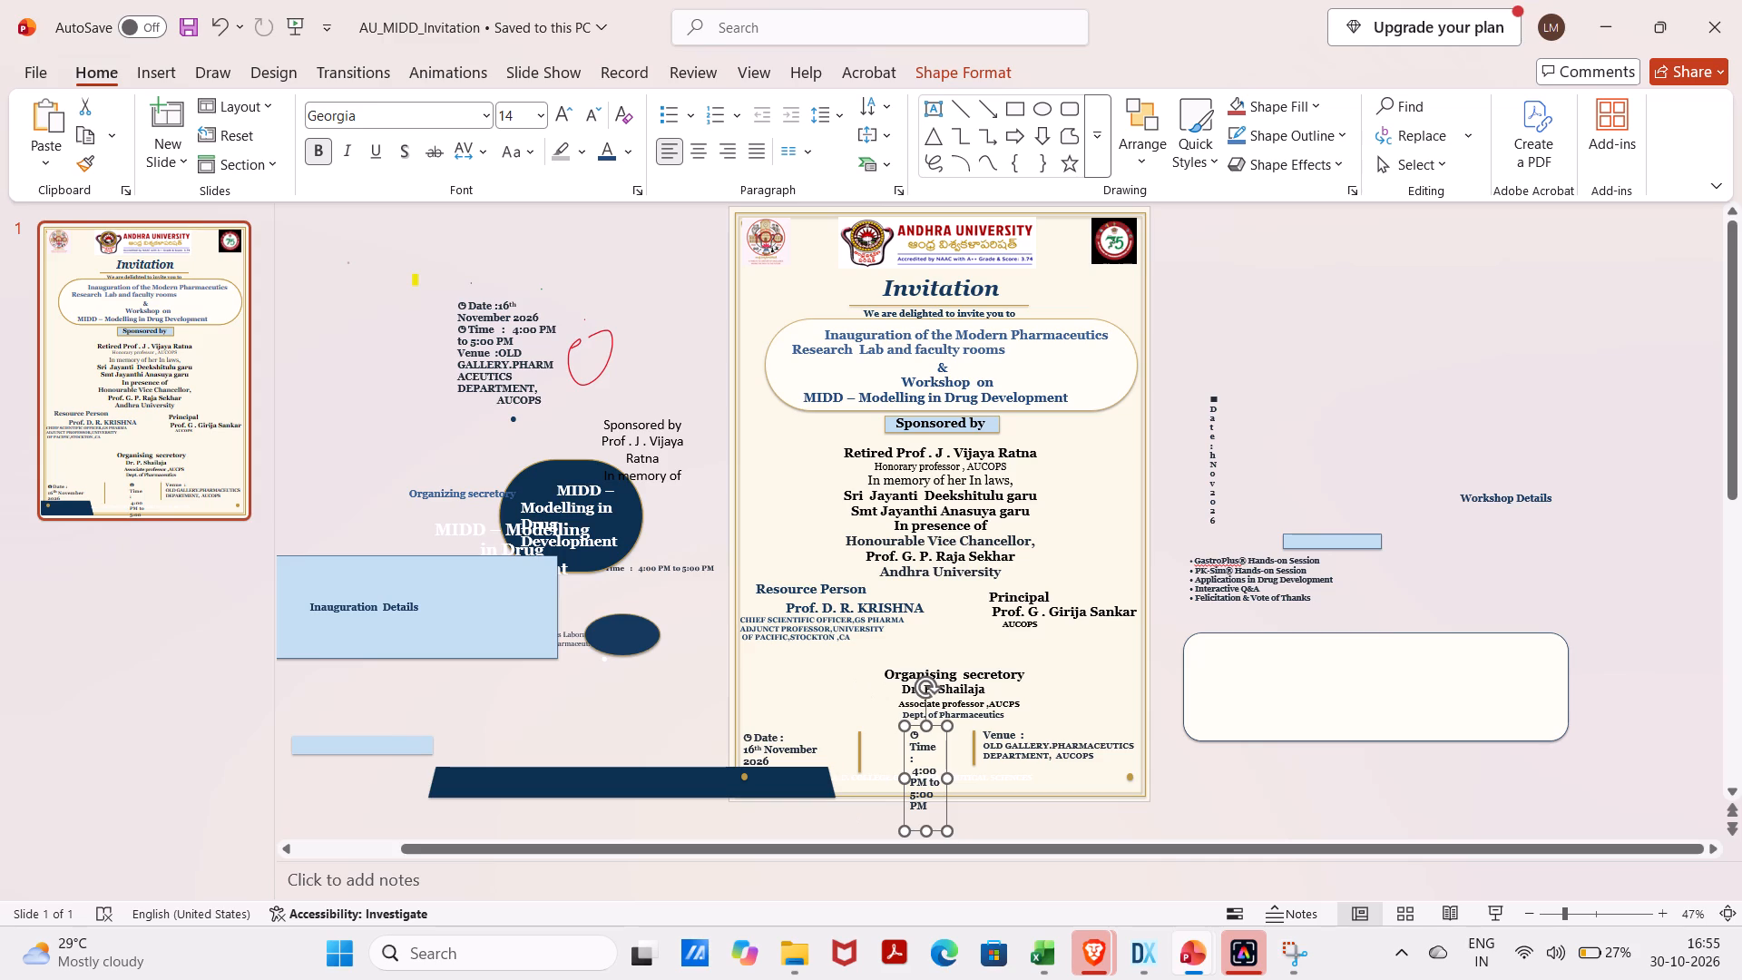
{"action": "left_click_drag", "start_coordinate": [947, 778], "coordinate": [964, 776]}
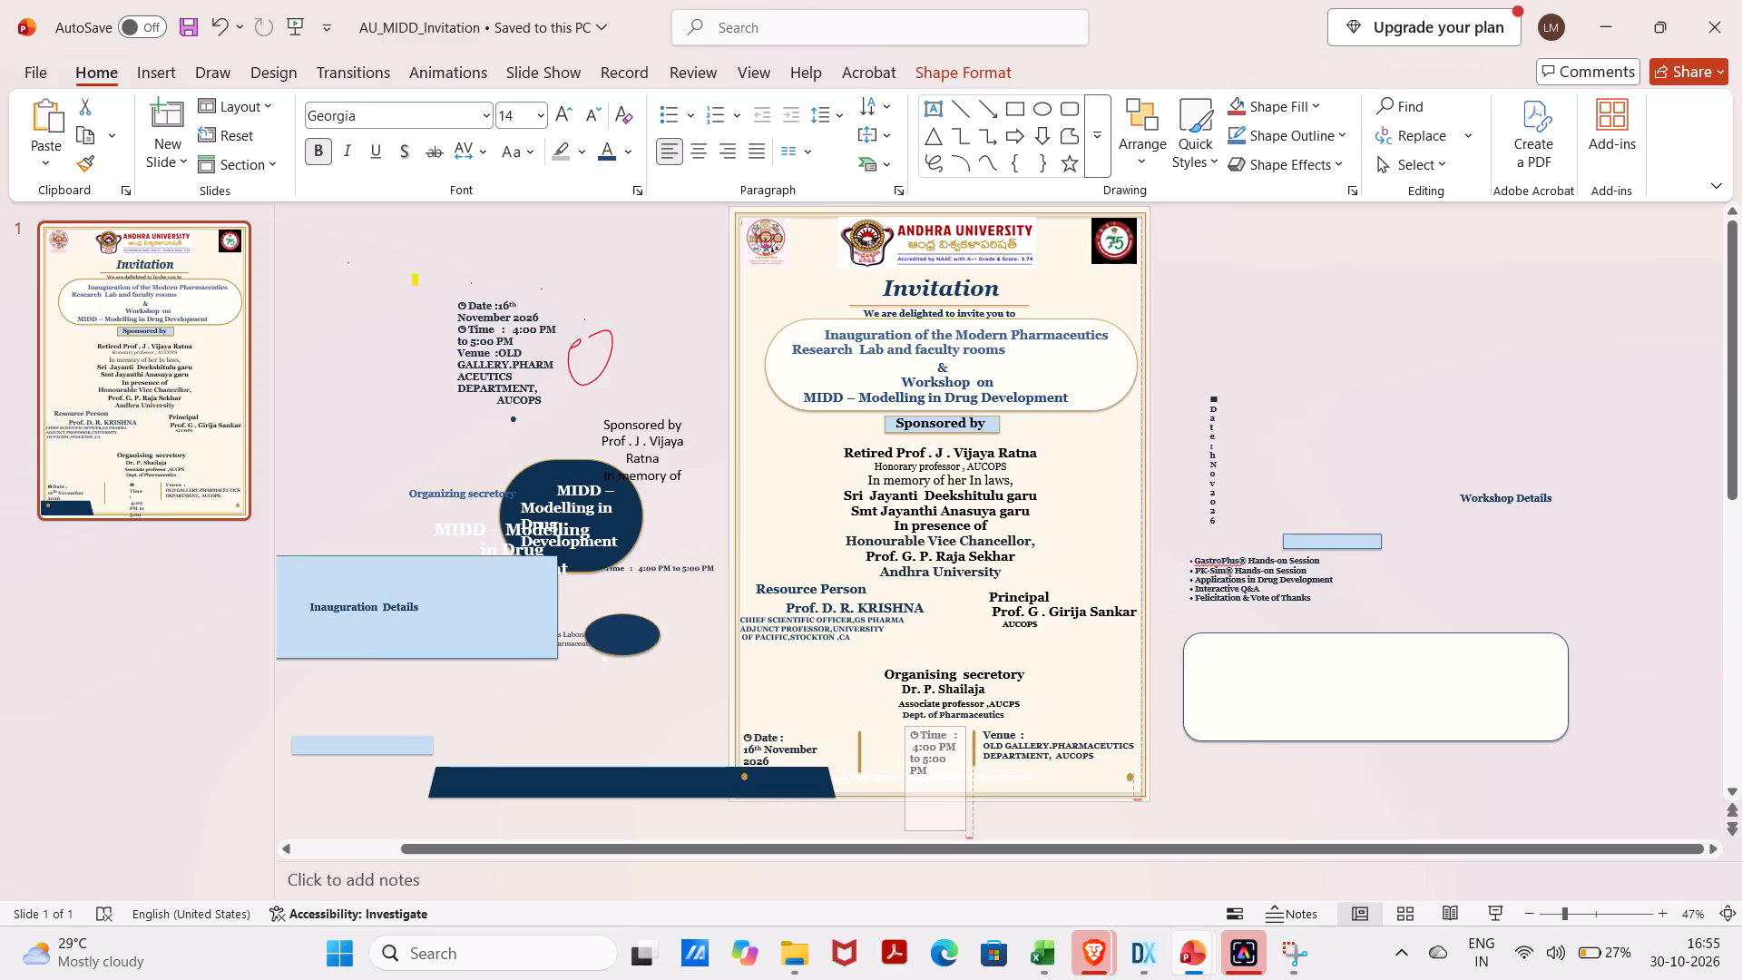
{"action": "left_click_drag", "start_coordinate": [964, 776], "coordinate": [968, 776]}
{"action": "left_click_drag", "start_coordinate": [968, 776], "coordinate": [973, 776]}
{"action": "left_click_drag", "start_coordinate": [906, 769], "coordinate": [884, 772]}
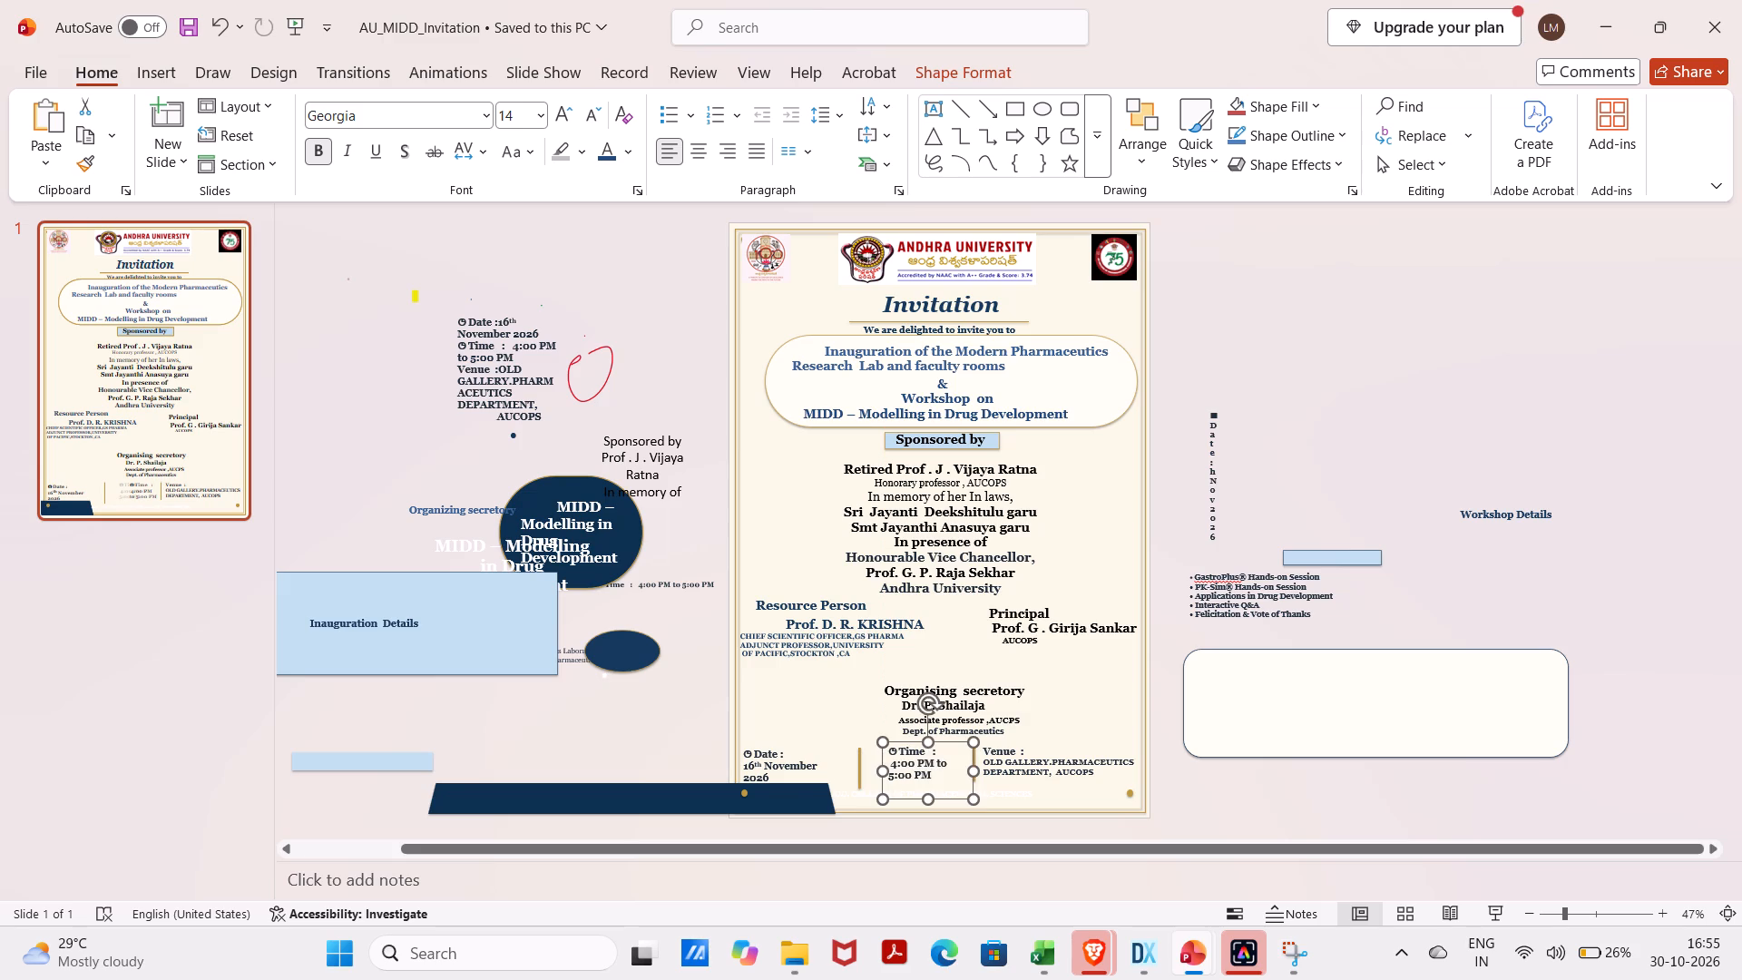
Move the date text box rightward so it sits closer to the date–time divider.
{"action": "left_click_drag", "start_coordinate": [815, 799], "coordinate": [866, 802]}
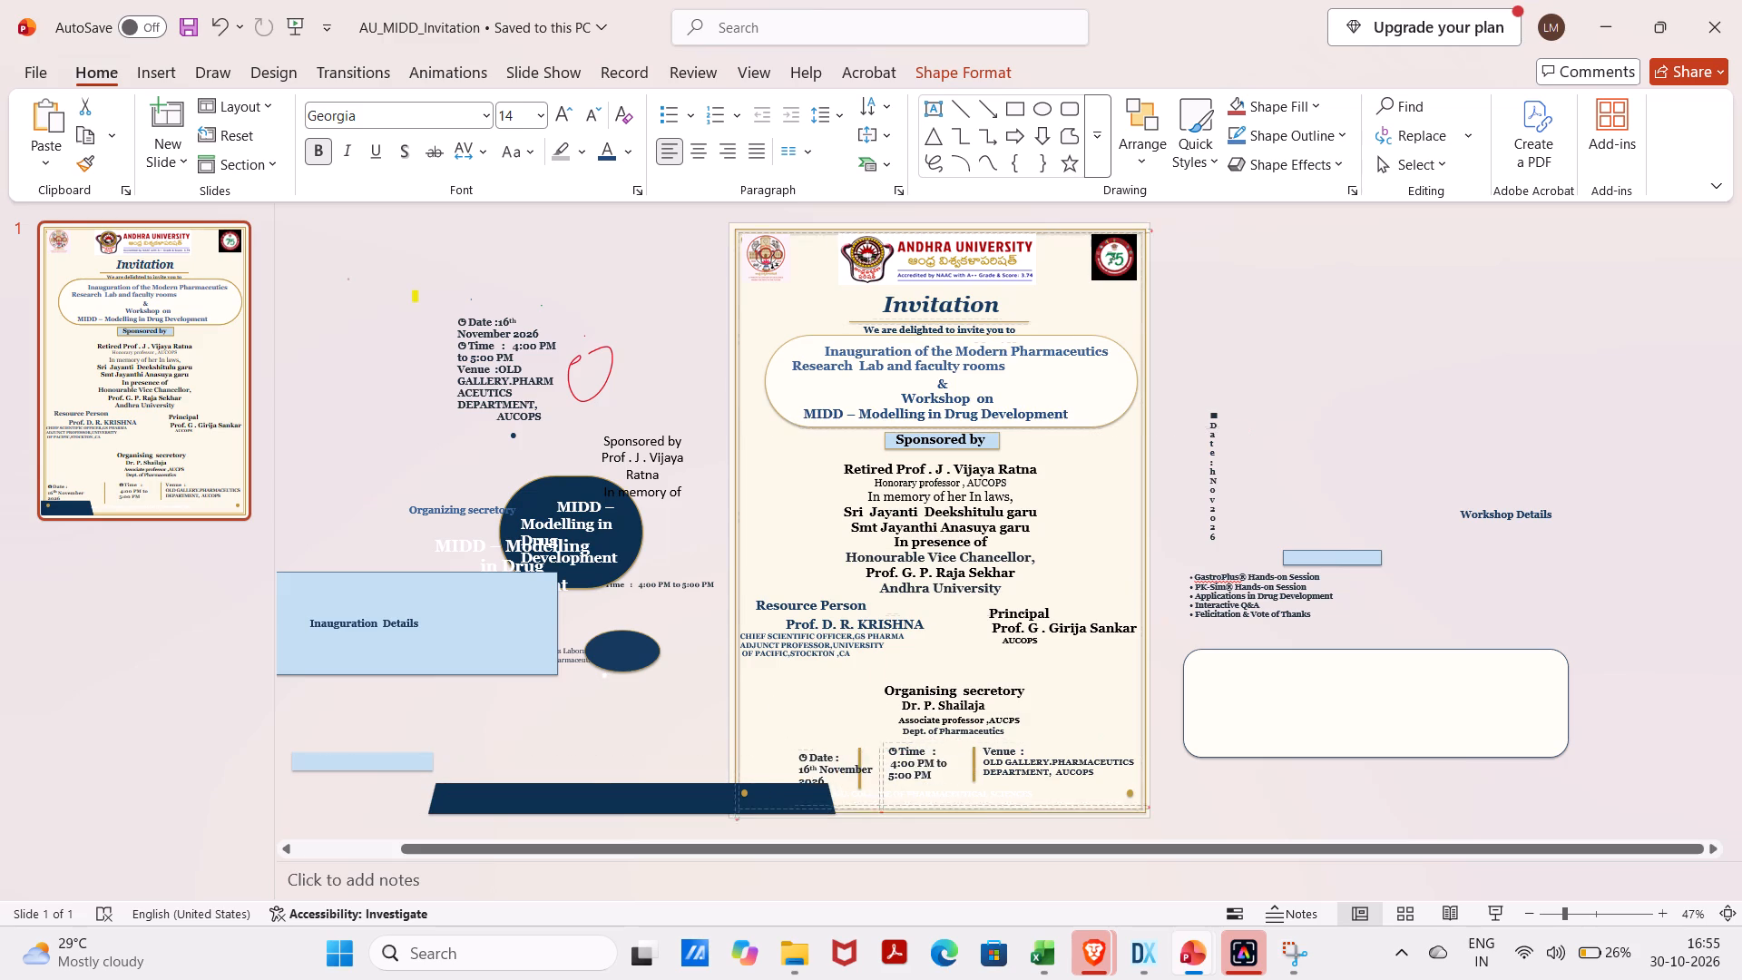
{"action": "left_click_drag", "start_coordinate": [866, 802], "coordinate": [846, 798]}
Move the navy footer band back across the slide's bottom edge behind the college name, keeping it below the date text.
{"action": "left_click_drag", "start_coordinate": [682, 804], "coordinate": [984, 800]}
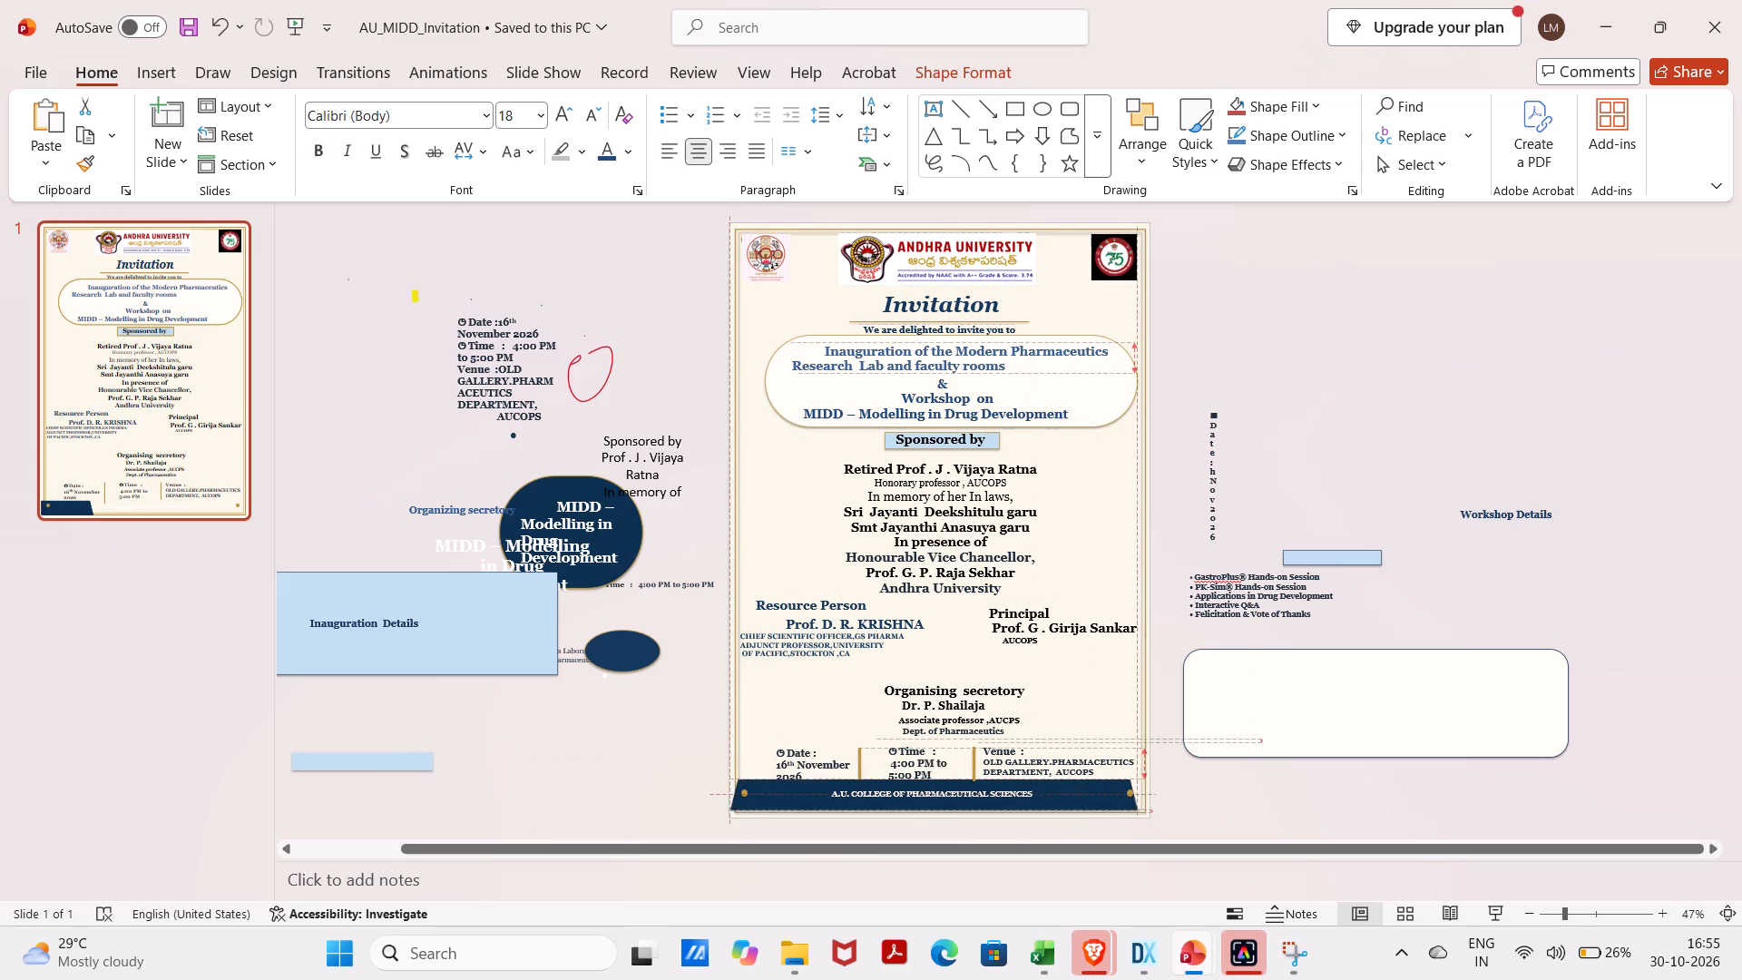
{"action": "left_click_drag", "start_coordinate": [984, 800], "coordinate": [990, 800]}
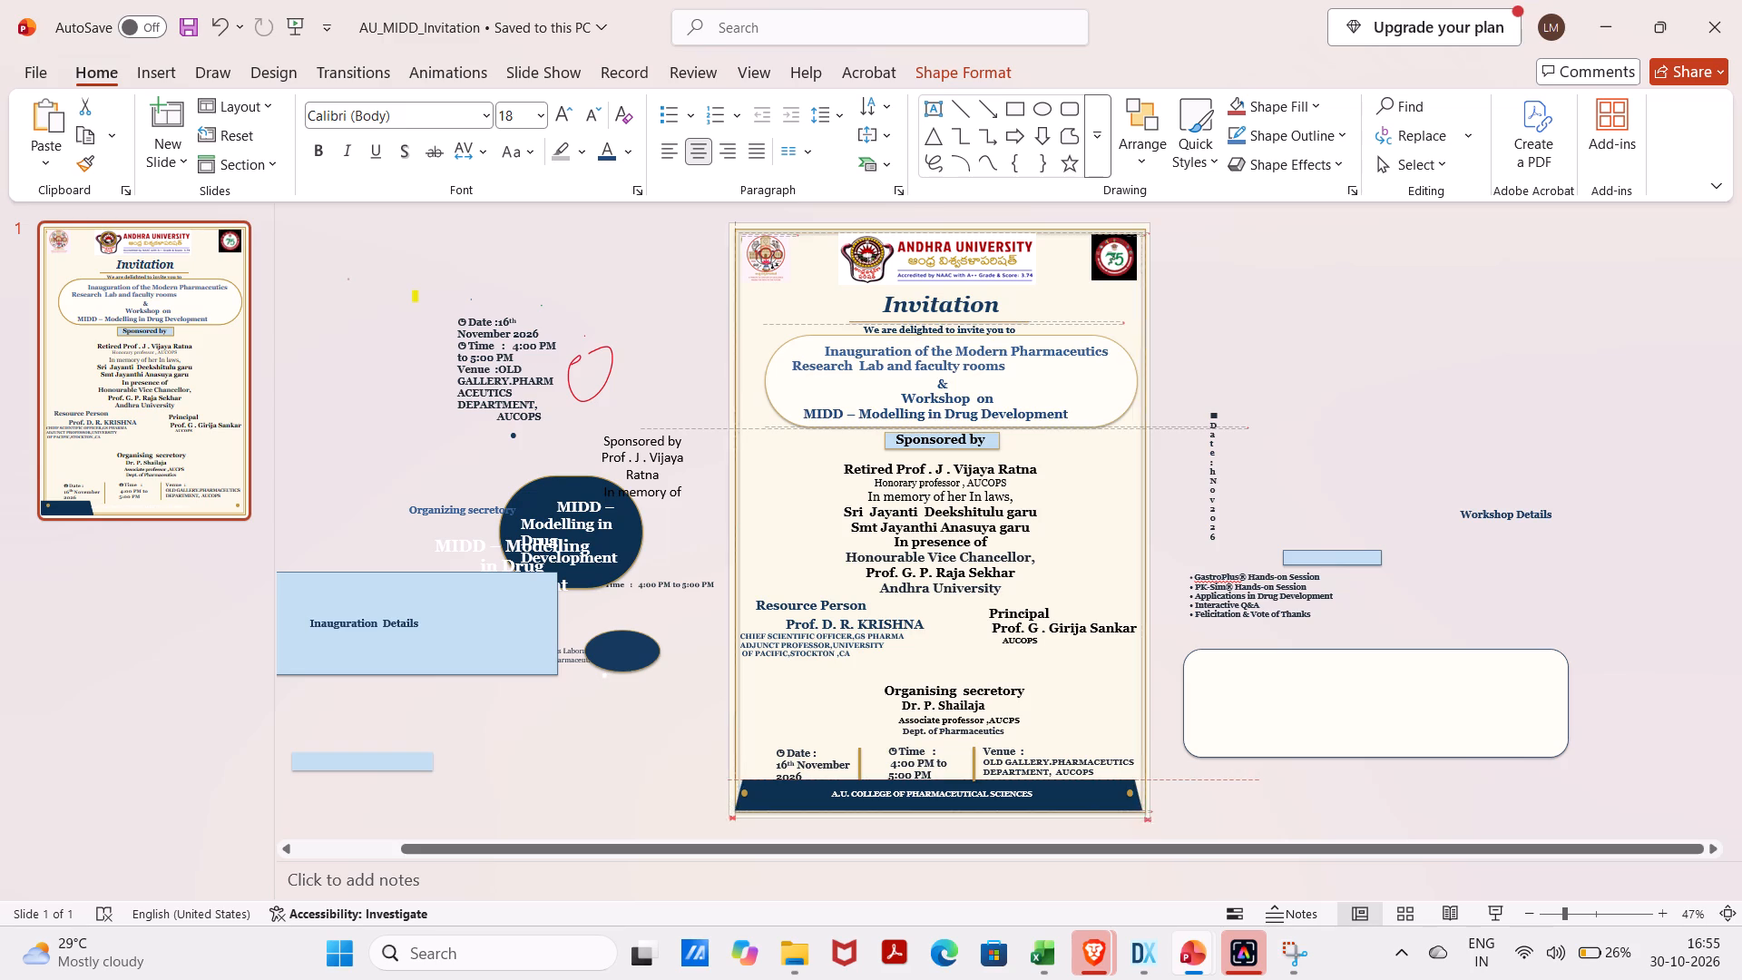
{"action": "left_click_drag", "start_coordinate": [990, 800], "coordinate": [990, 801]}
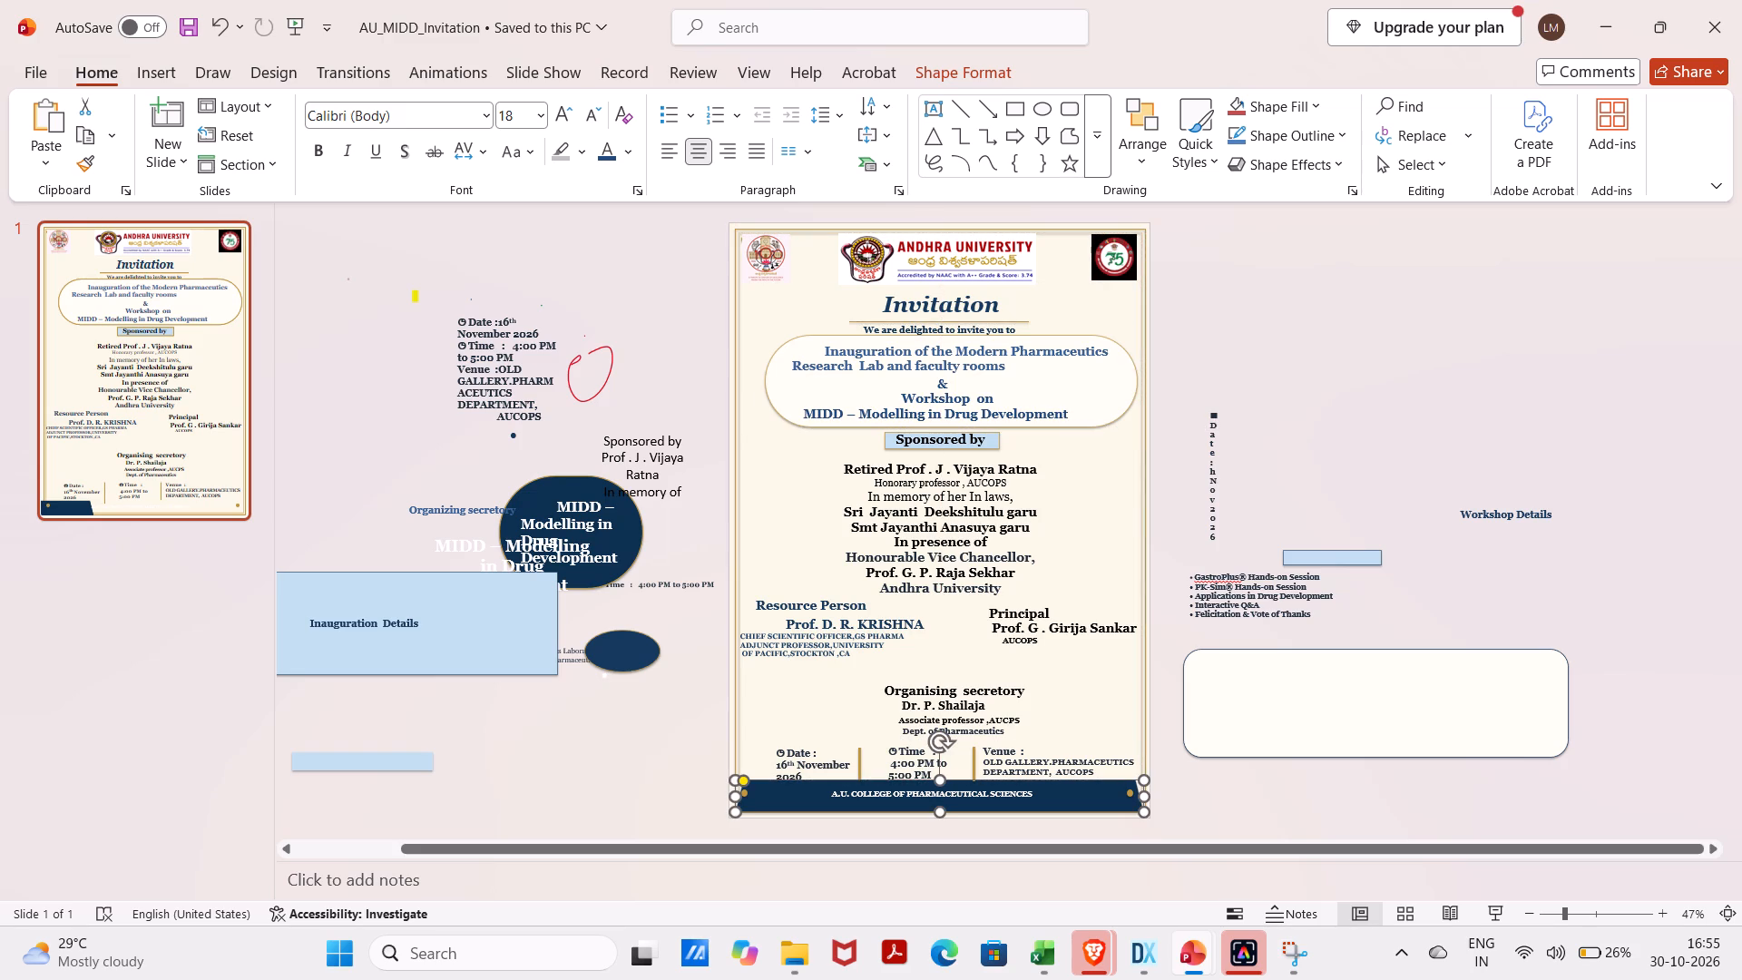
{"action": "left_click", "coordinate": [1038, 801]}
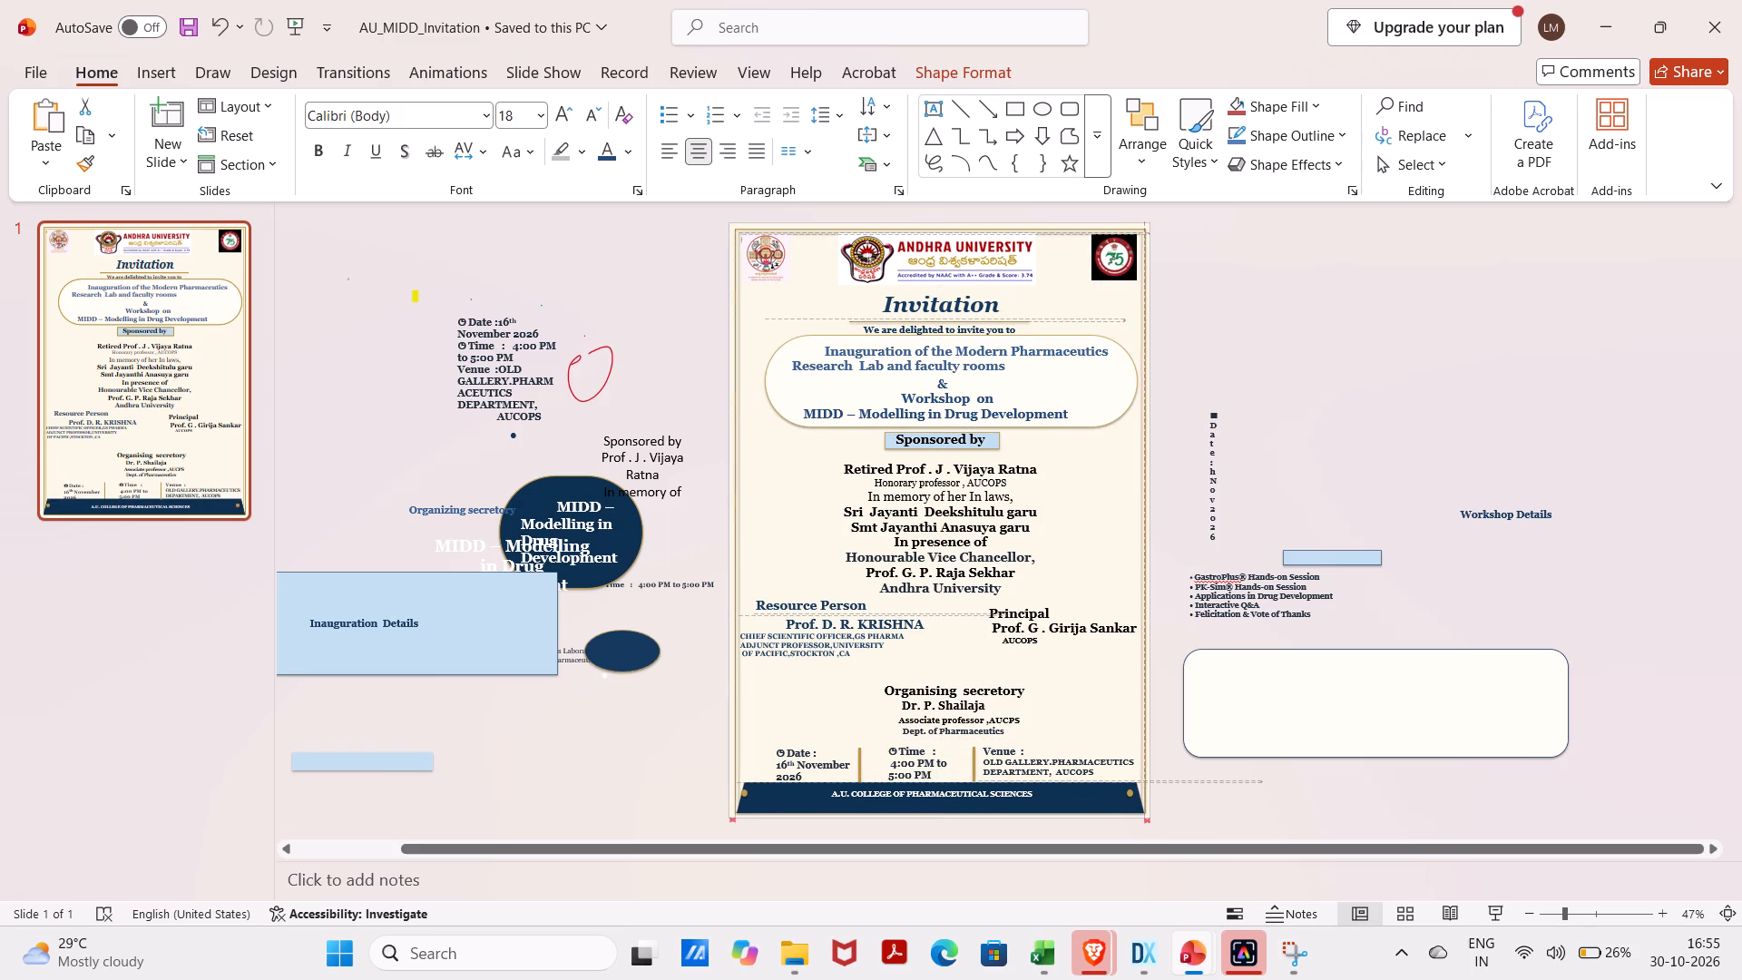
{"action": "left_click", "coordinate": [1243, 812]}
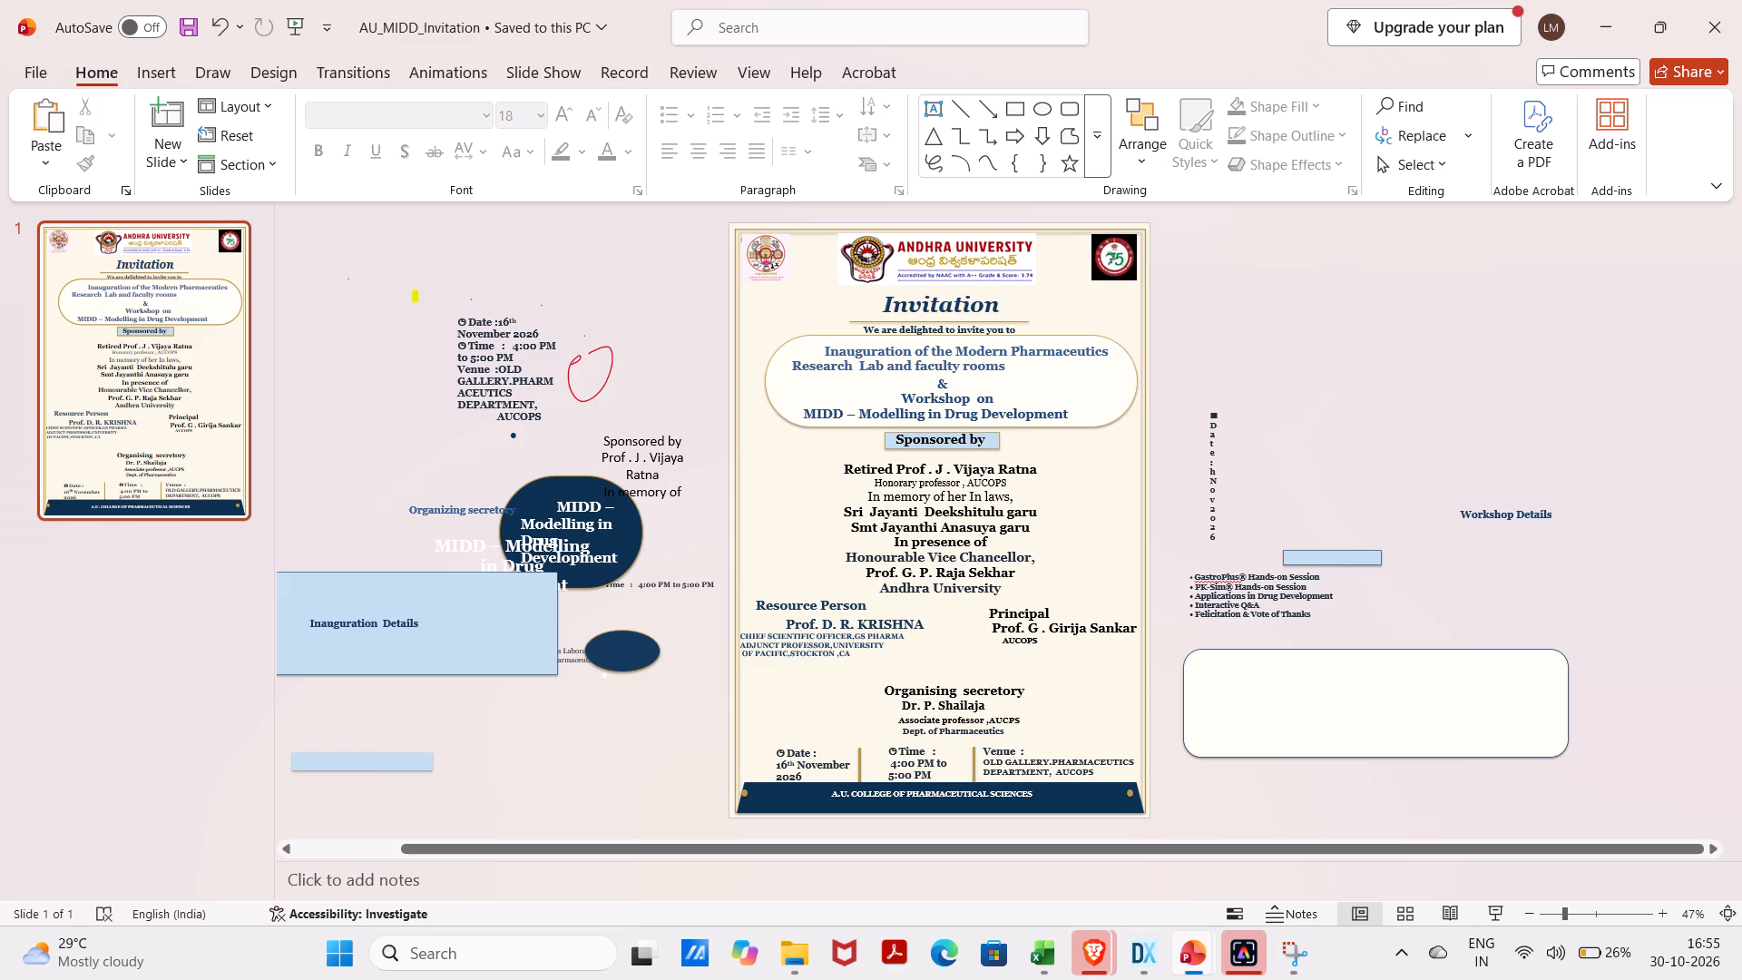
Shift the organising secretary text box left and slightly up, clear of the date and time row.
{"action": "left_click", "coordinate": [1037, 718]}
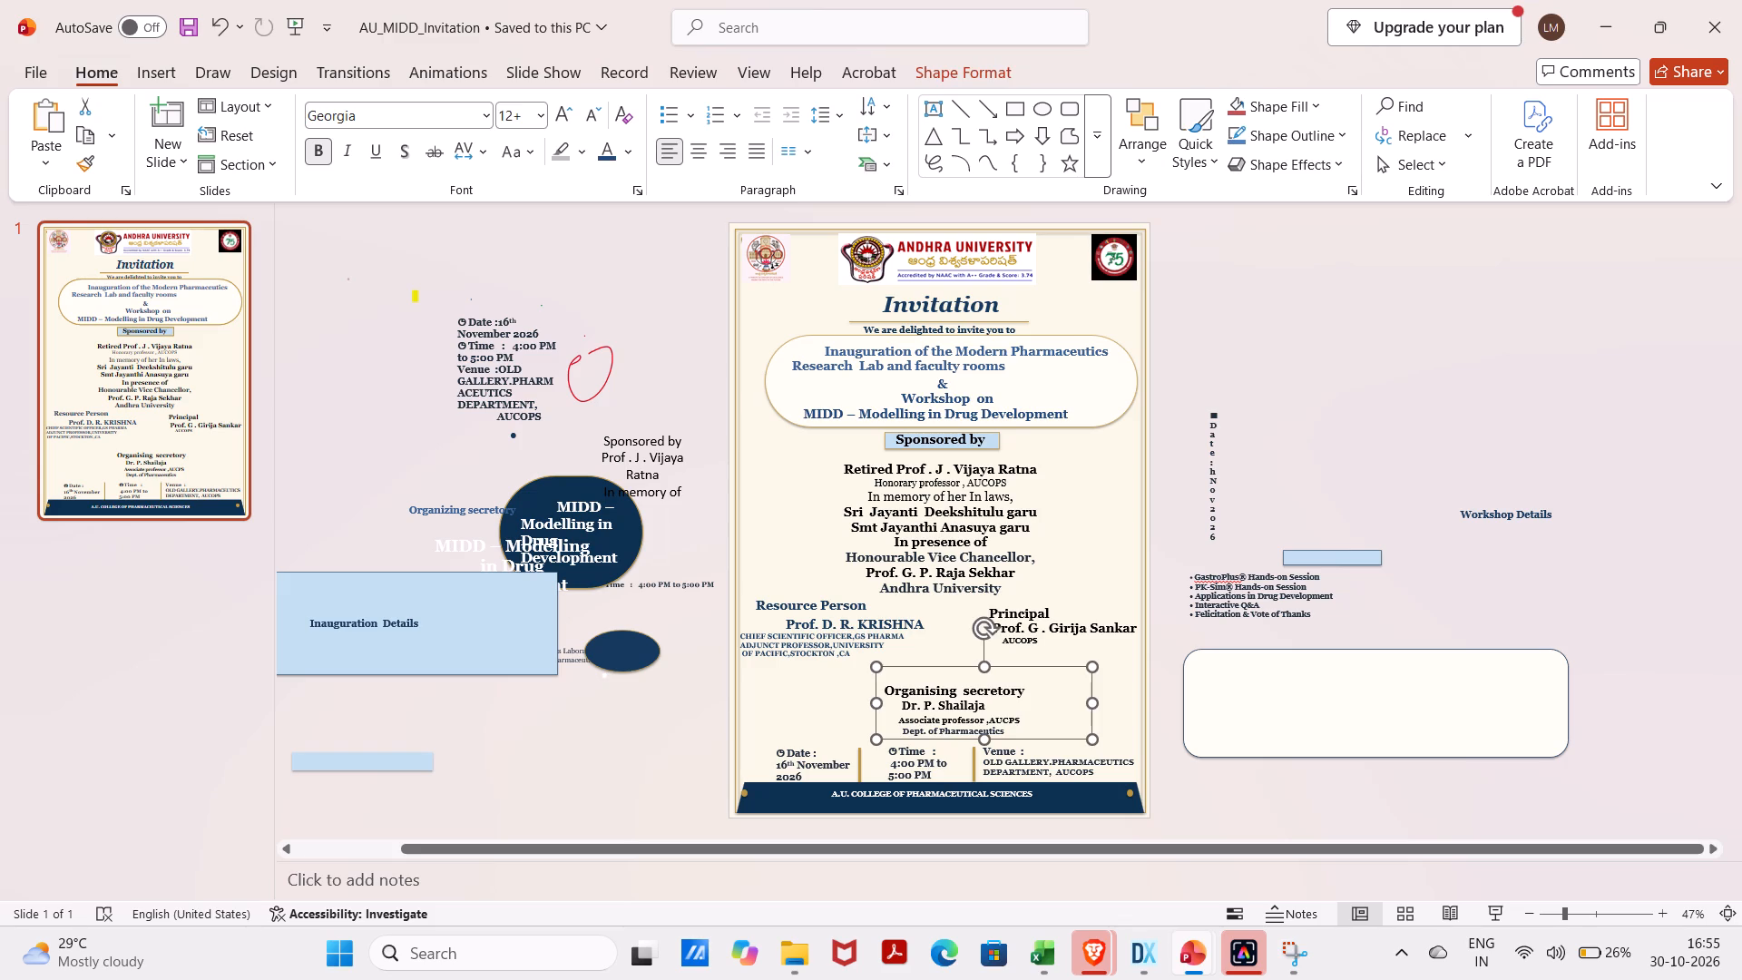
{"action": "left_click_drag", "start_coordinate": [873, 671], "coordinate": [850, 666]}
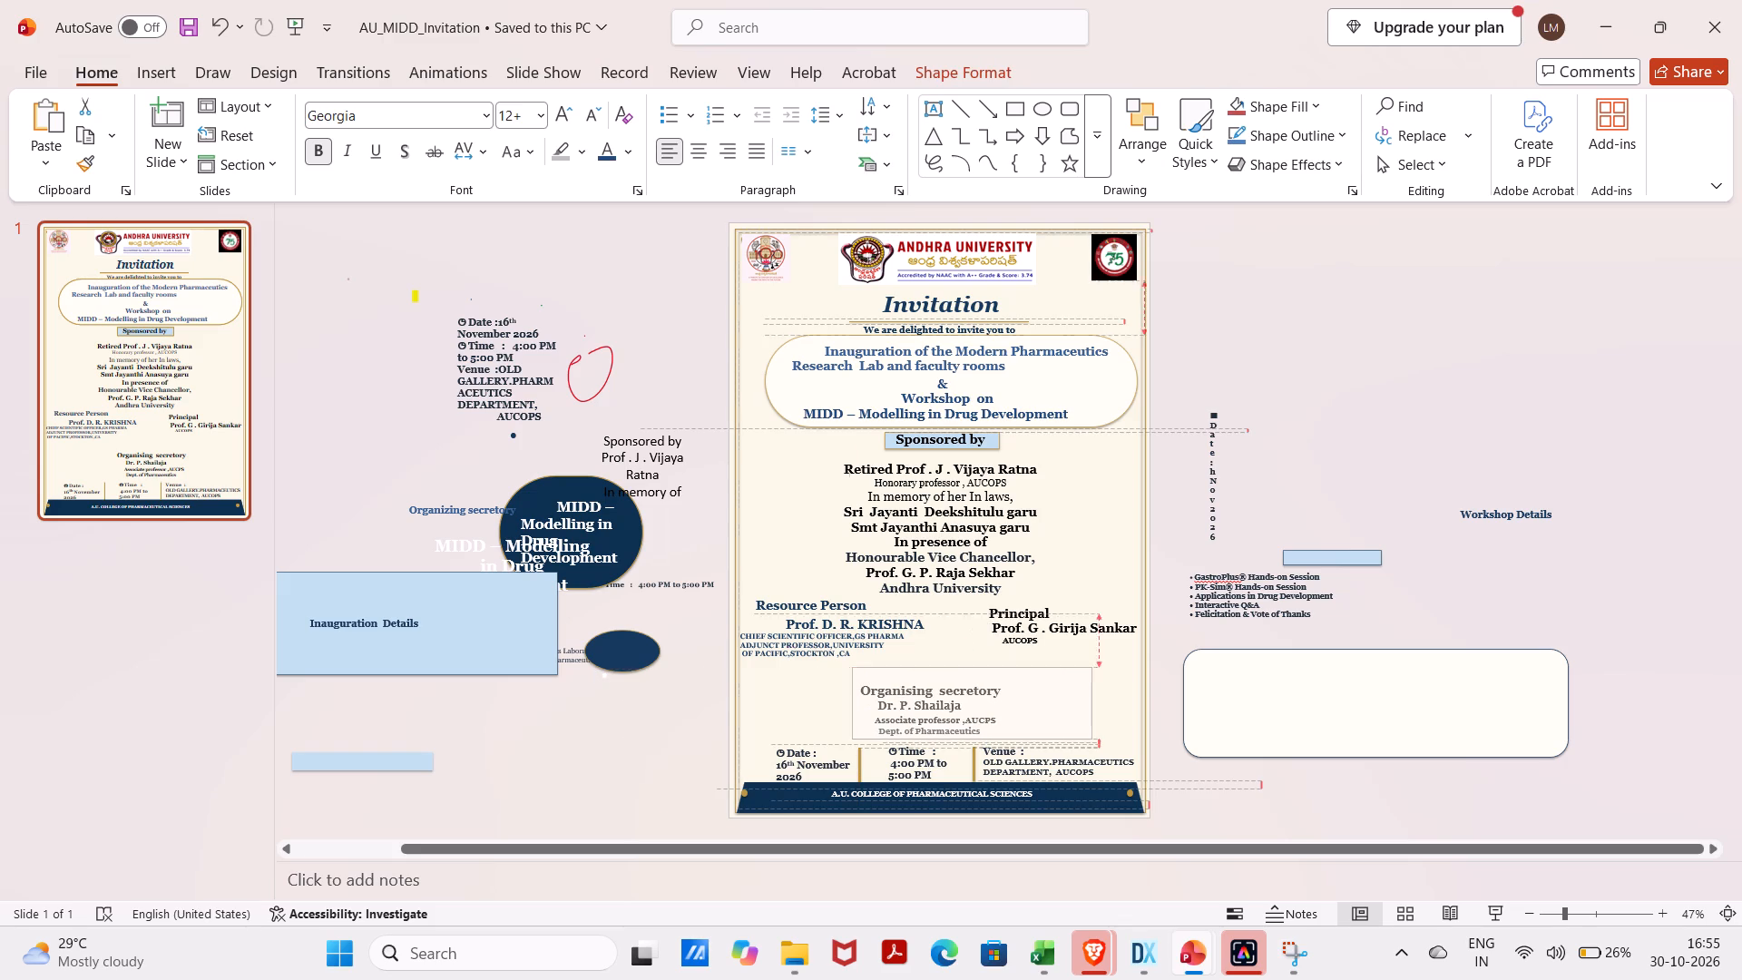
{"action": "left_click_drag", "start_coordinate": [850, 666], "coordinate": [850, 661]}
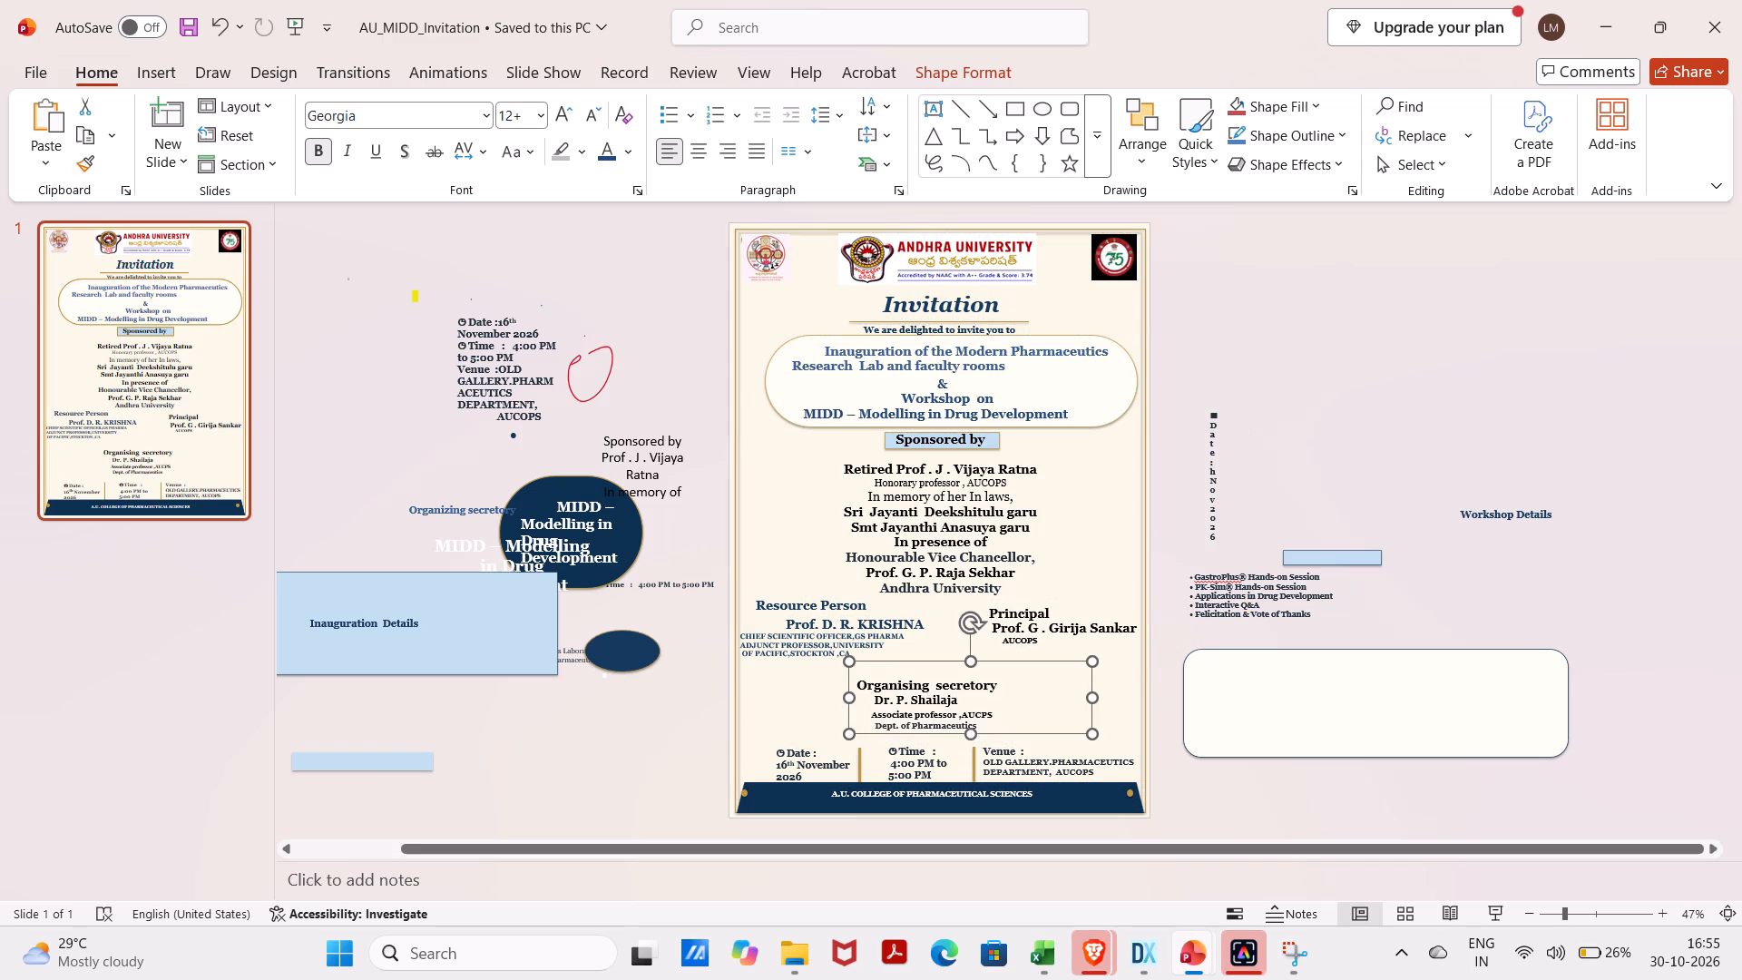
Recolour the "Resource Person" heading with a lighter blue theme tint.
{"action": "left_click", "coordinate": [1075, 602]}
{"action": "left_click", "coordinate": [984, 590]}
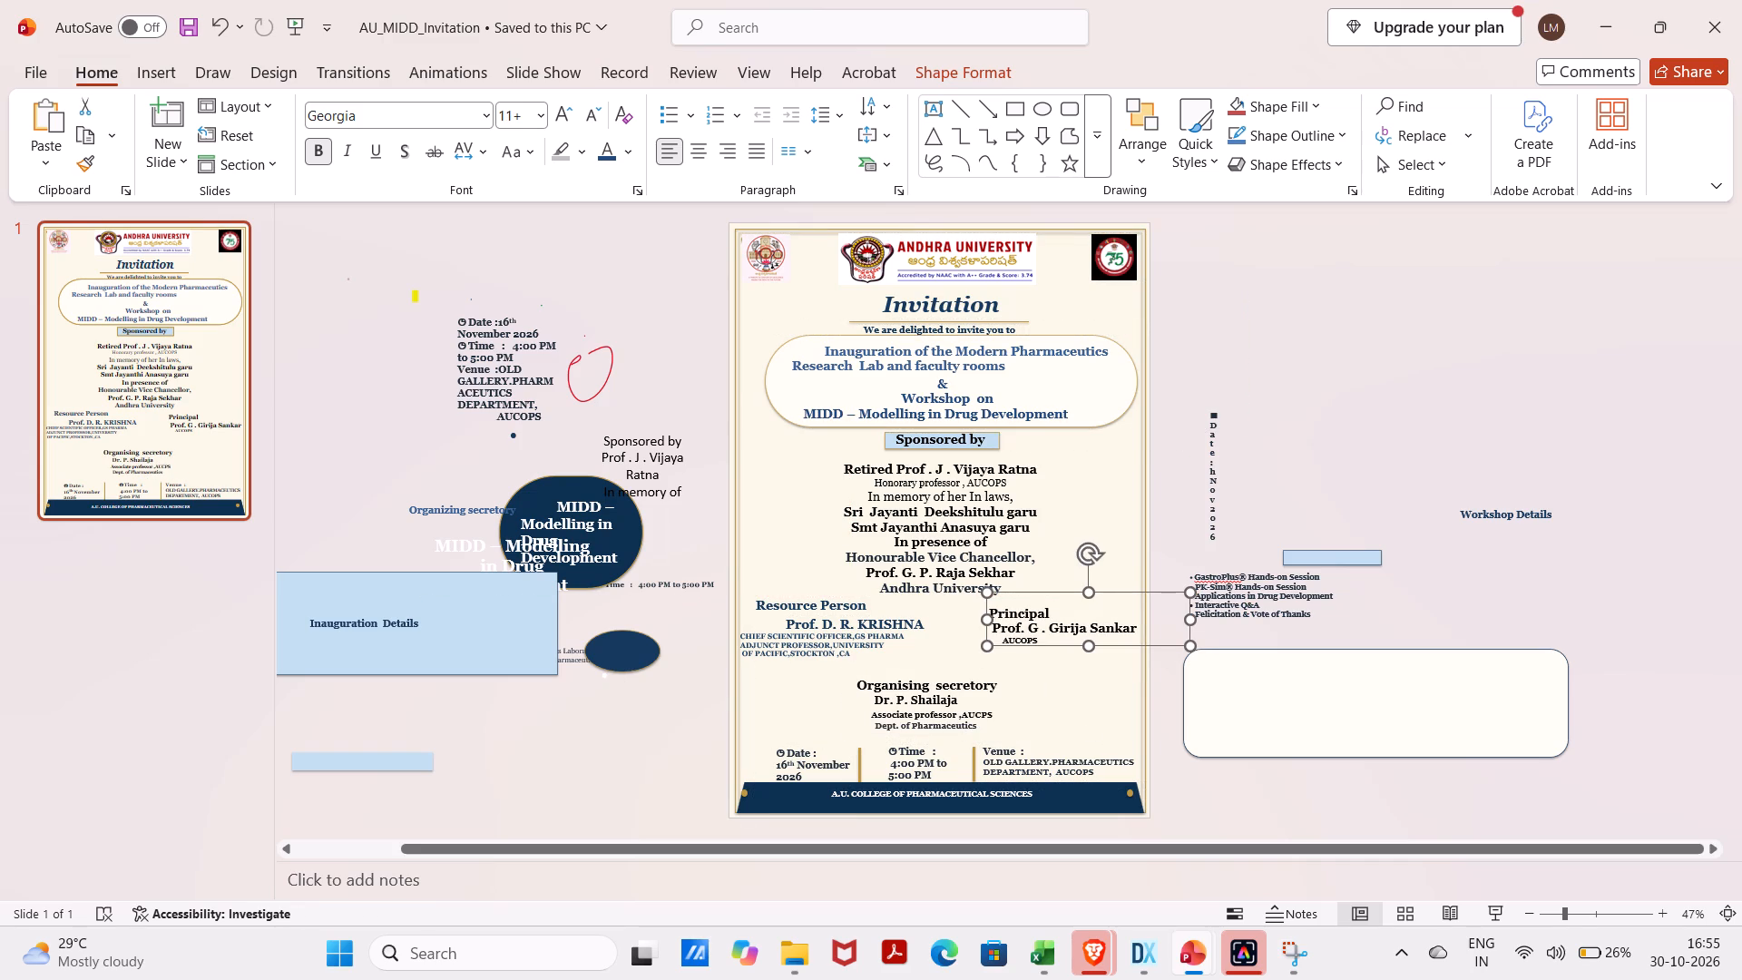
{"action": "left_click", "coordinate": [869, 605]}
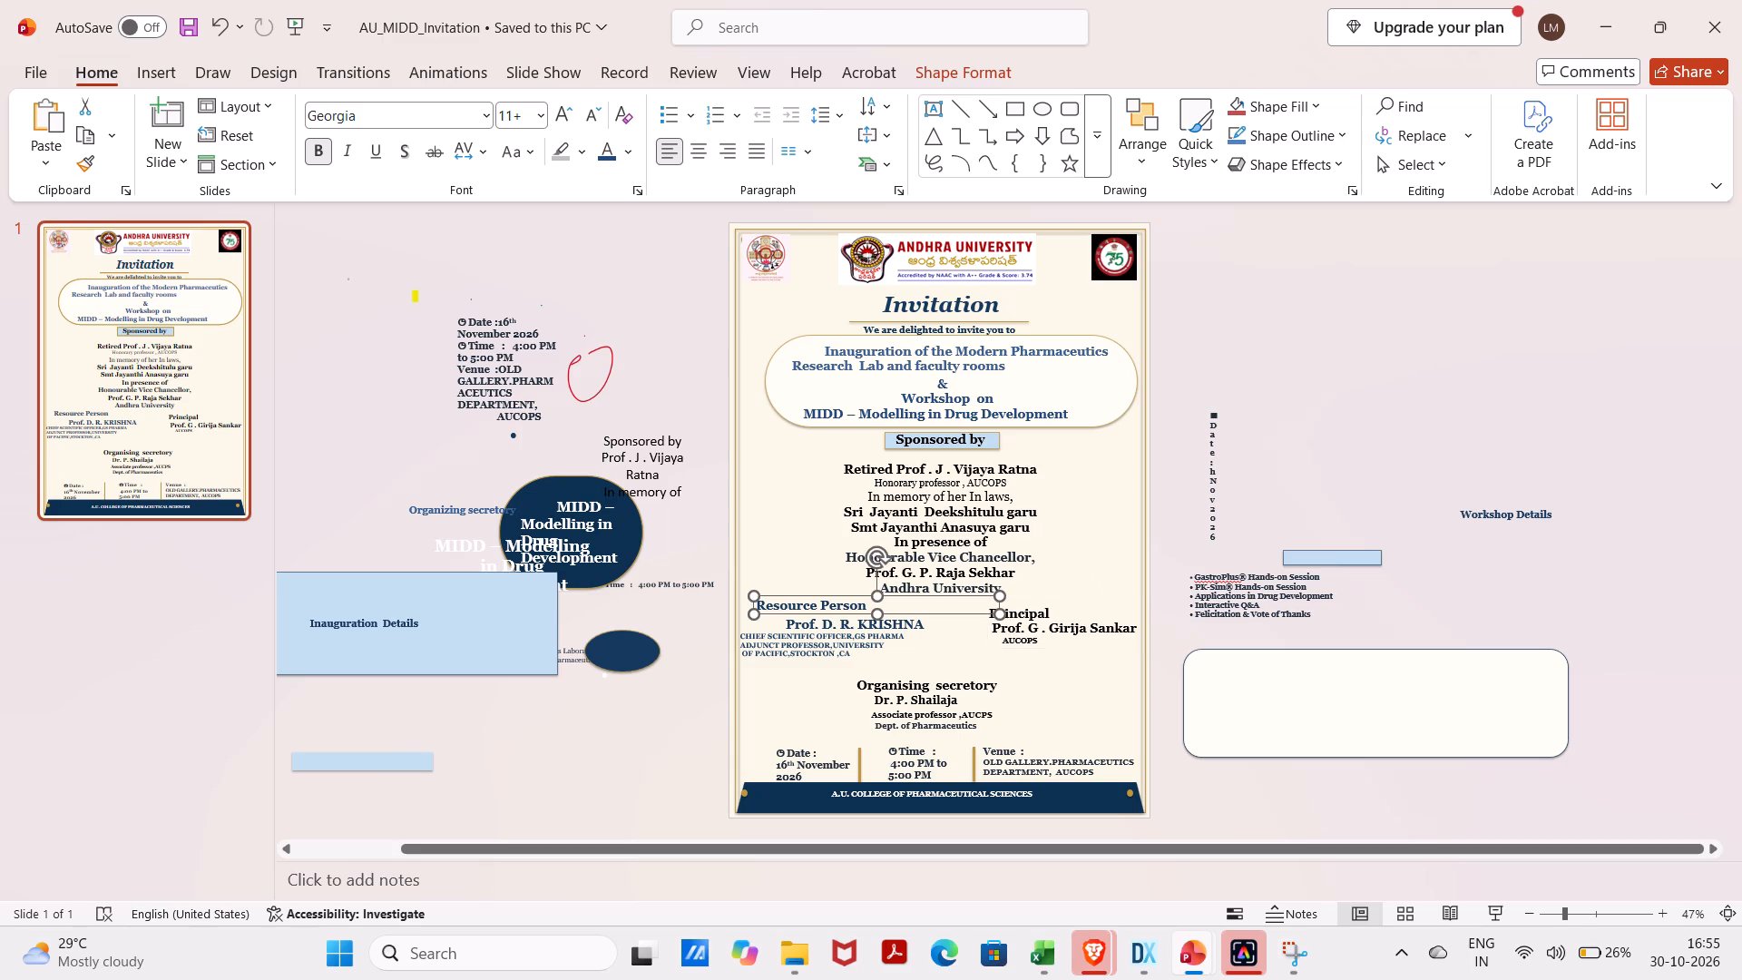
{"action": "left_click_drag", "start_coordinate": [864, 603], "coordinate": [748, 610]}
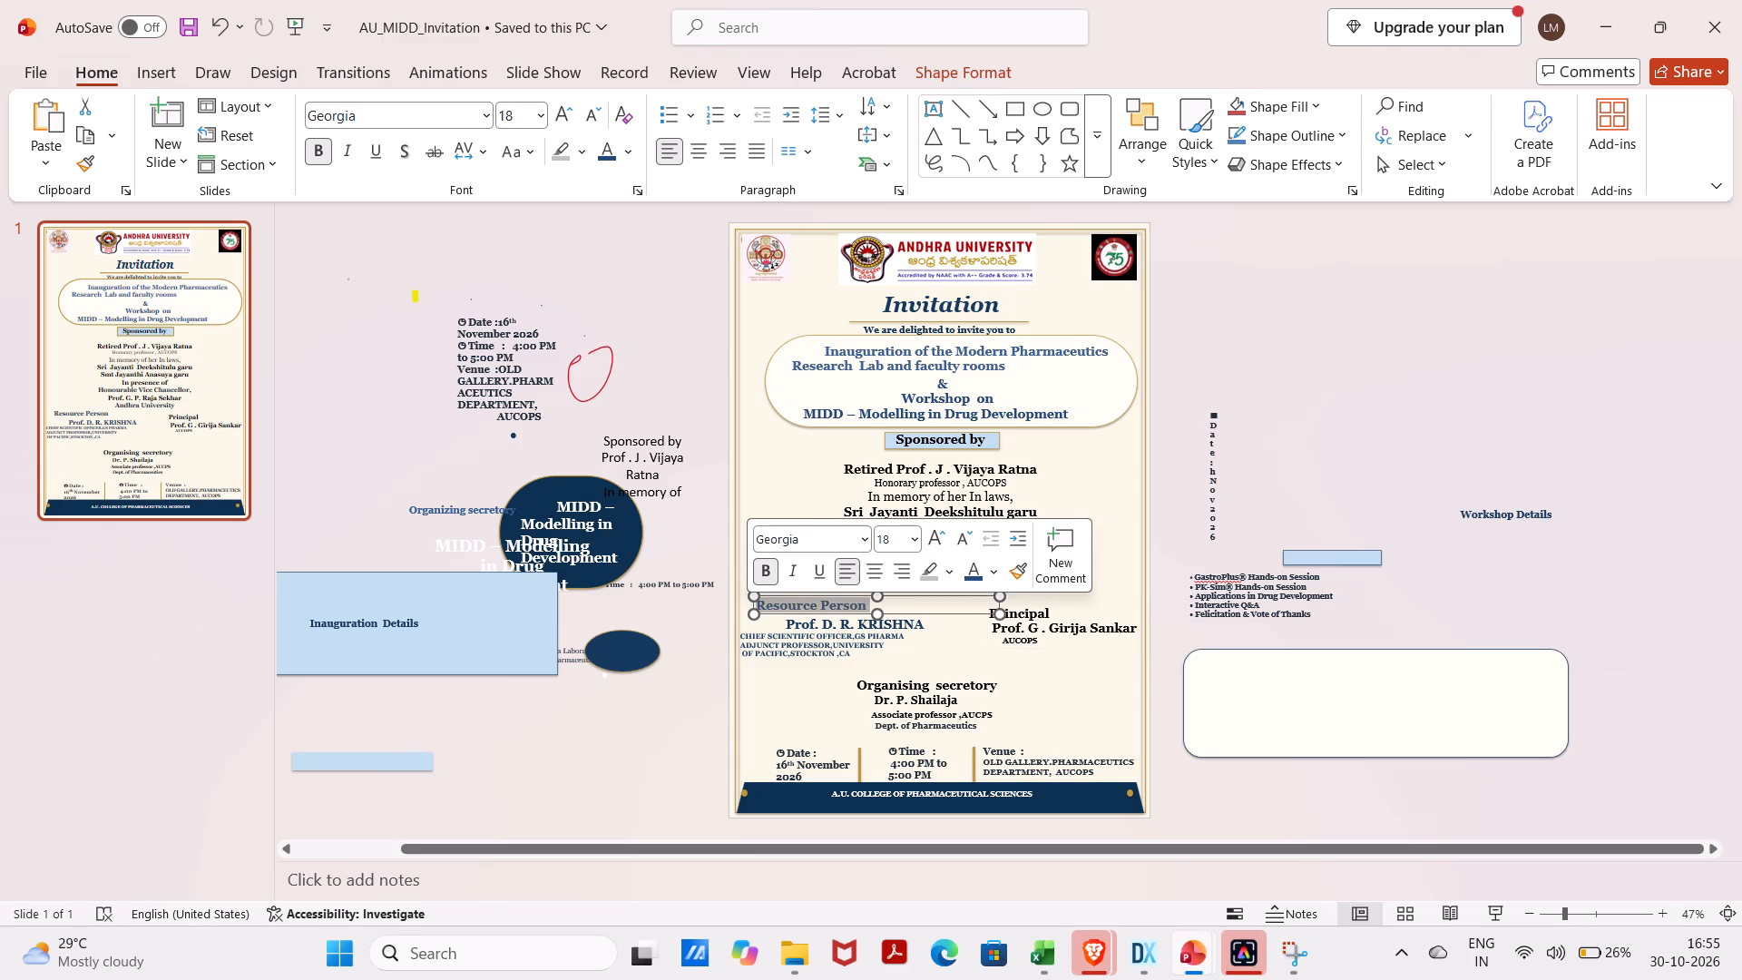
{"action": "left_click", "coordinate": [993, 574]}
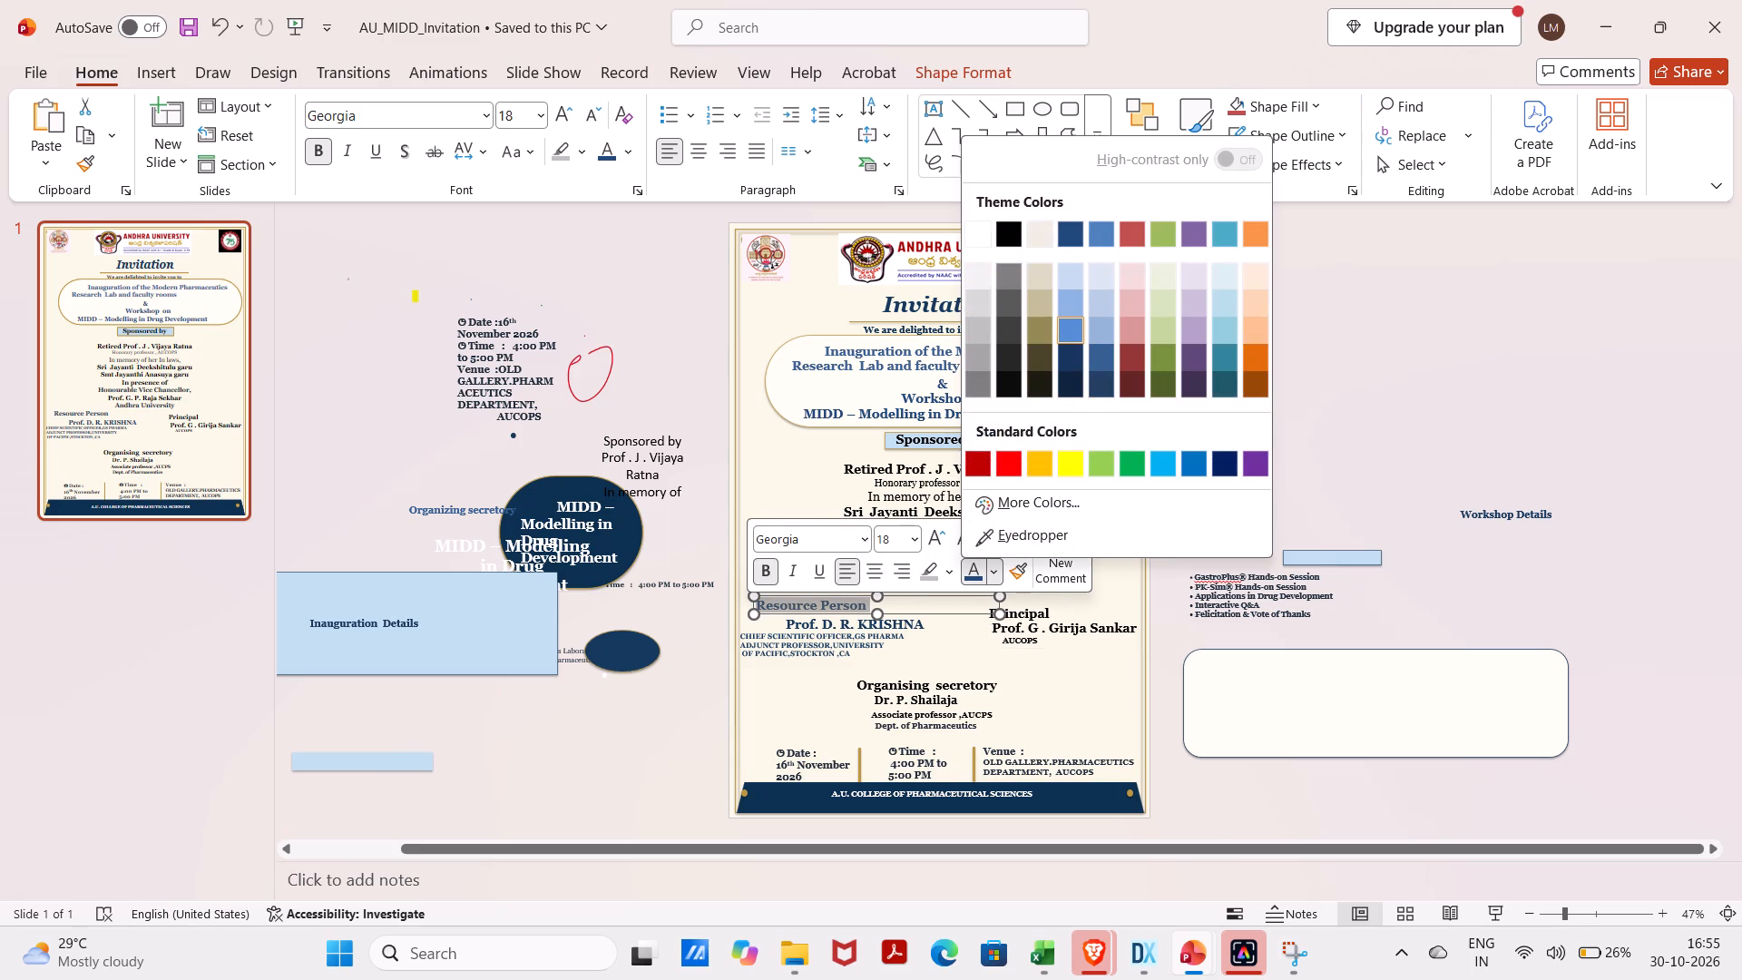
{"action": "left_click", "coordinate": [1066, 328]}
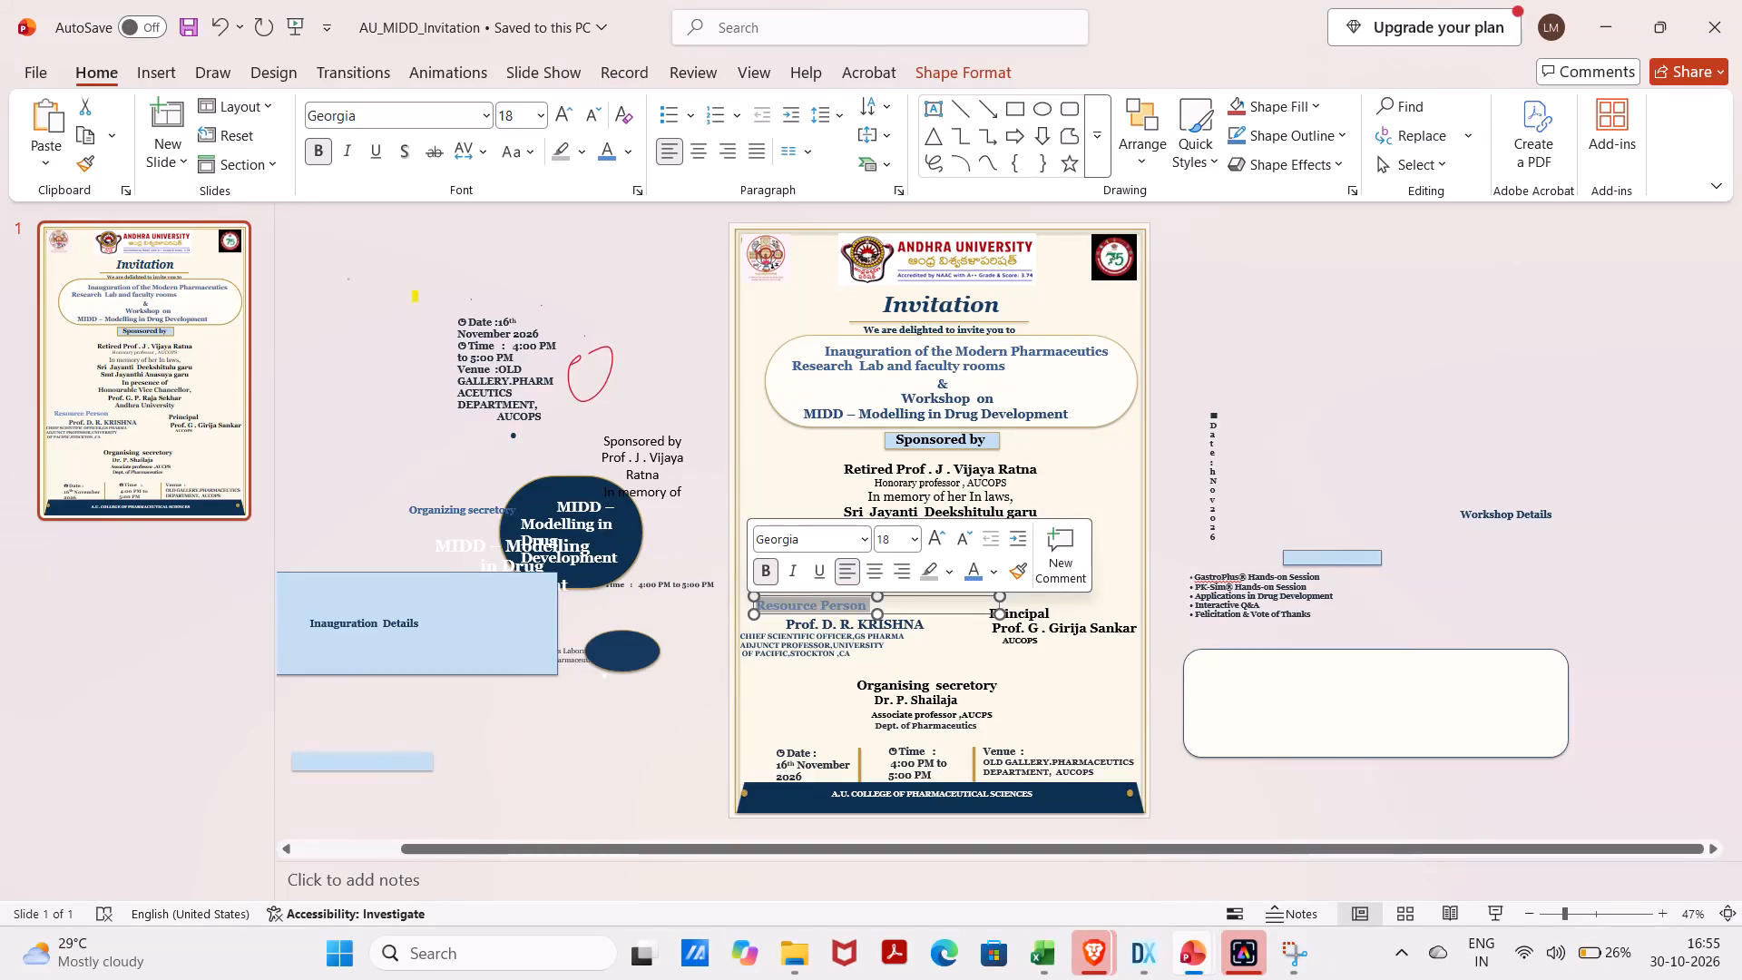
Apply the same lighter blue font colour to the "Principal" heading.
{"action": "left_click", "coordinate": [1147, 610]}
{"action": "left_click_drag", "start_coordinate": [1052, 614], "coordinate": [997, 612]}
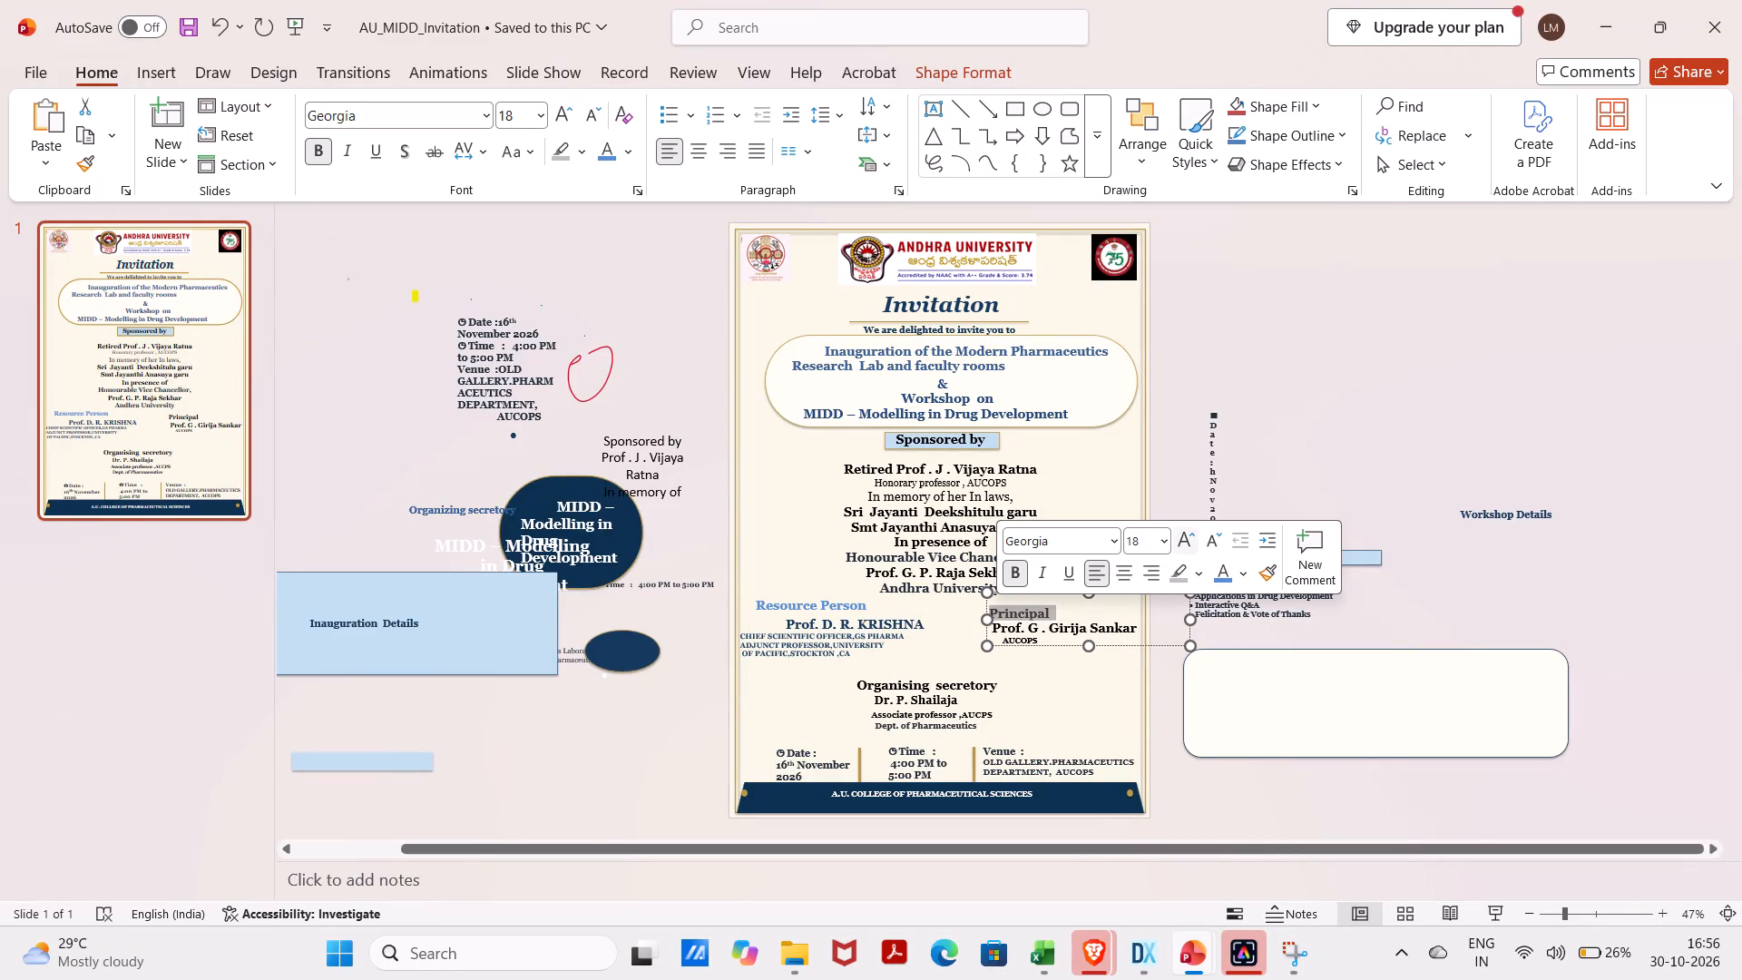
{"action": "left_click", "coordinate": [1220, 568]}
{"action": "left_click", "coordinate": [1101, 679]}
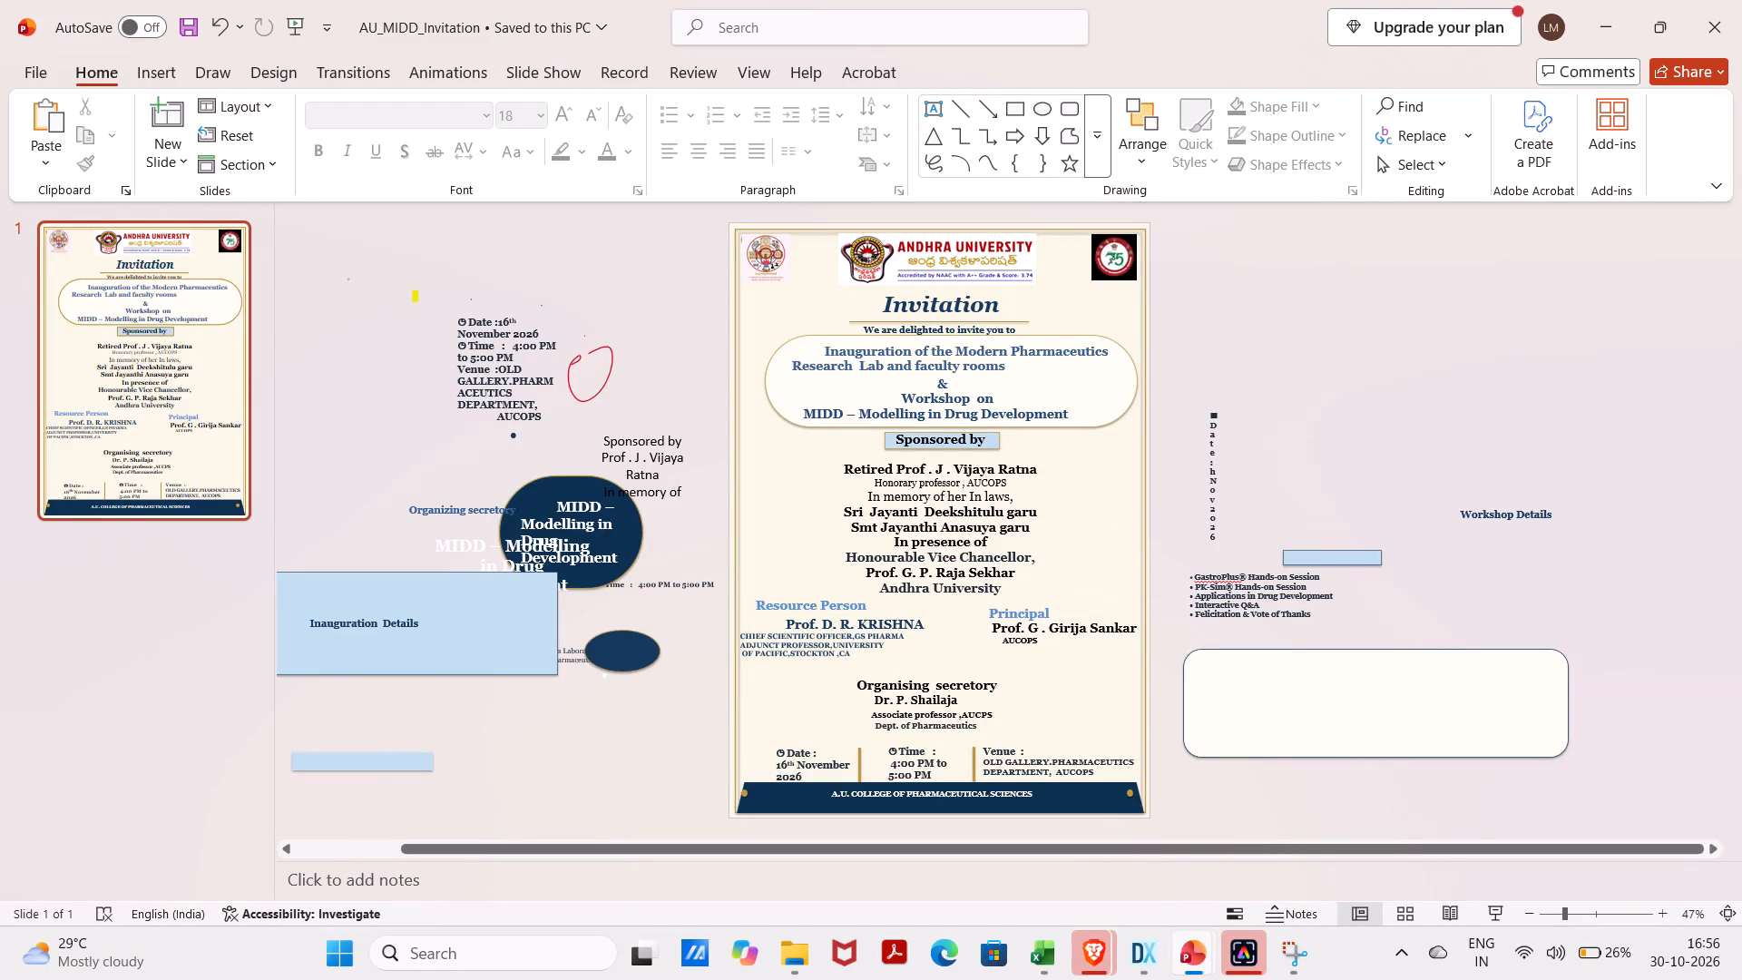
Apply the same lighter blue font colour to the whole "Organising secretary" heading.
{"action": "left_click", "coordinate": [1001, 685]}
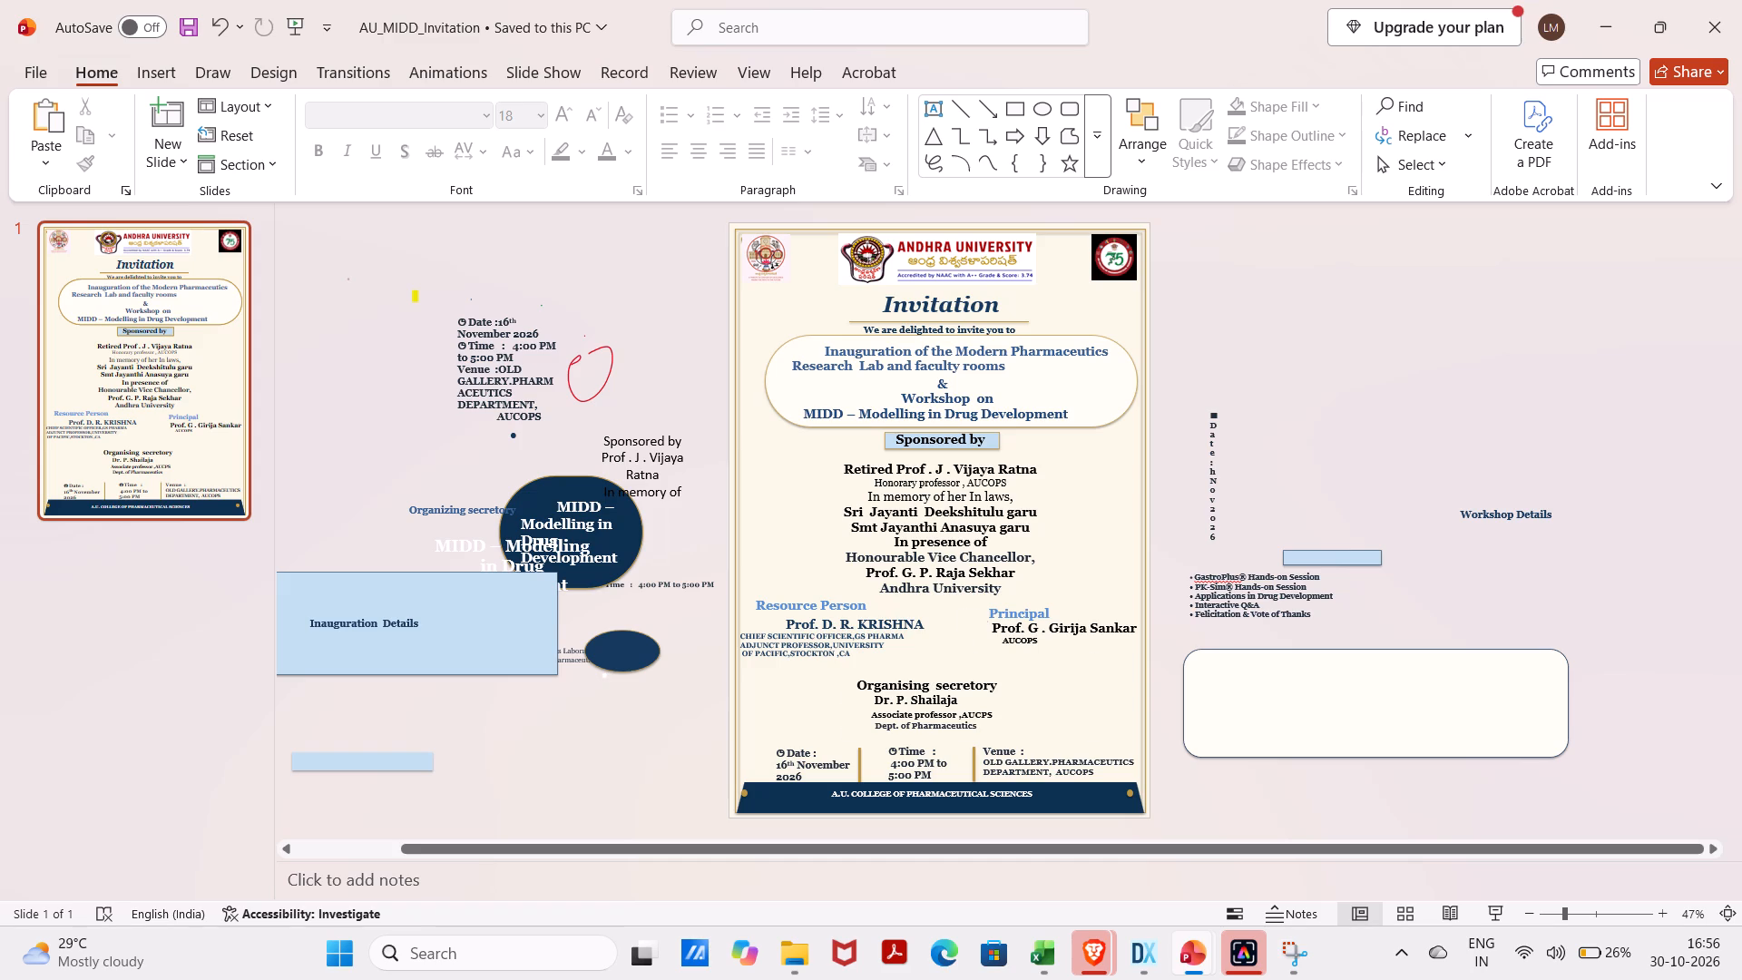
{"action": "left_click_drag", "start_coordinate": [995, 685], "coordinate": [915, 692]}
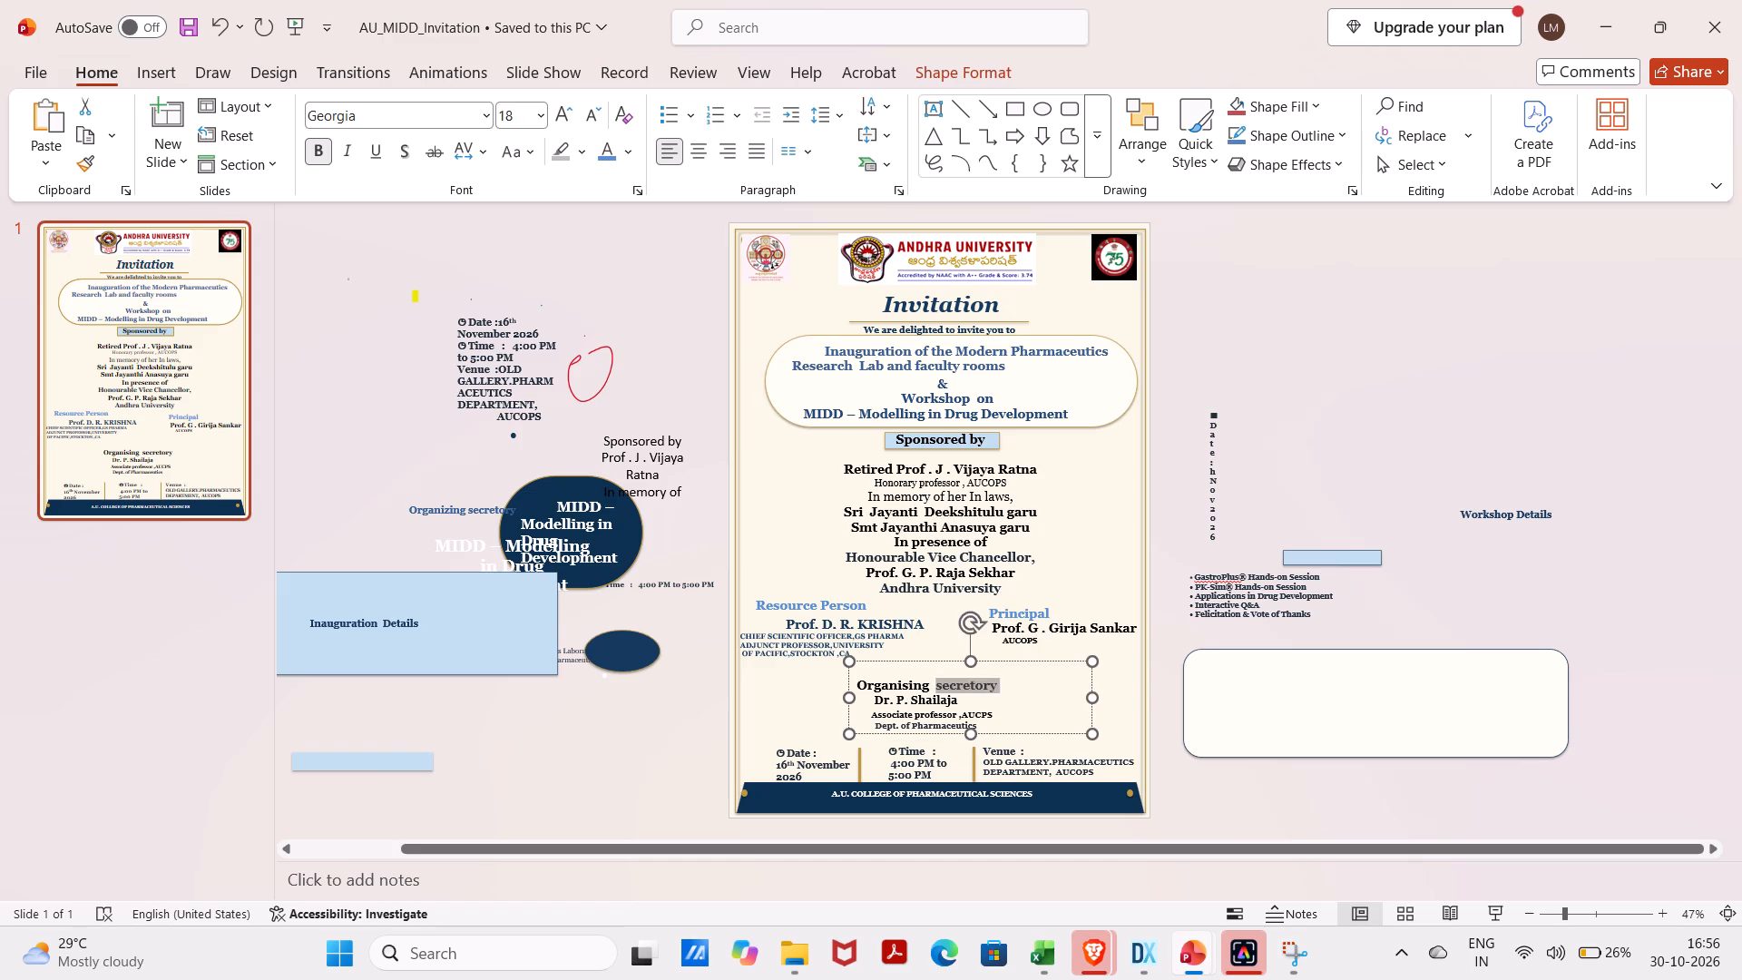
{"action": "left_click_drag", "start_coordinate": [915, 692], "coordinate": [869, 697]}
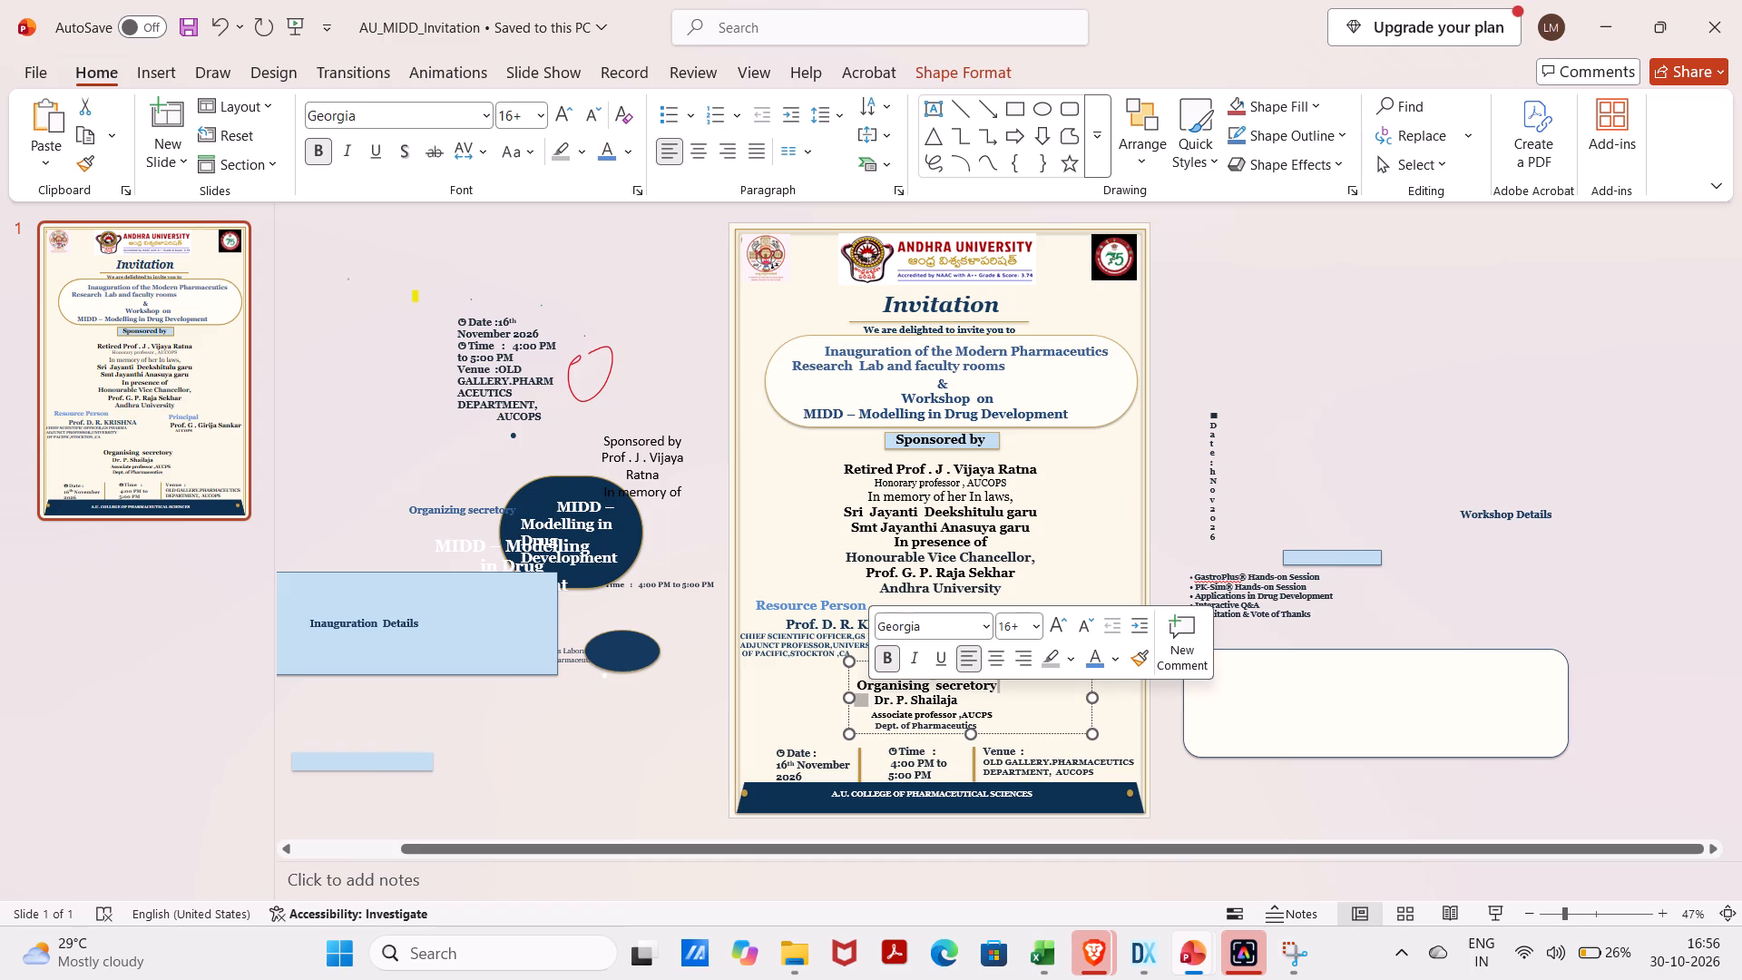
{"action": "left_click", "coordinate": [1052, 699]}
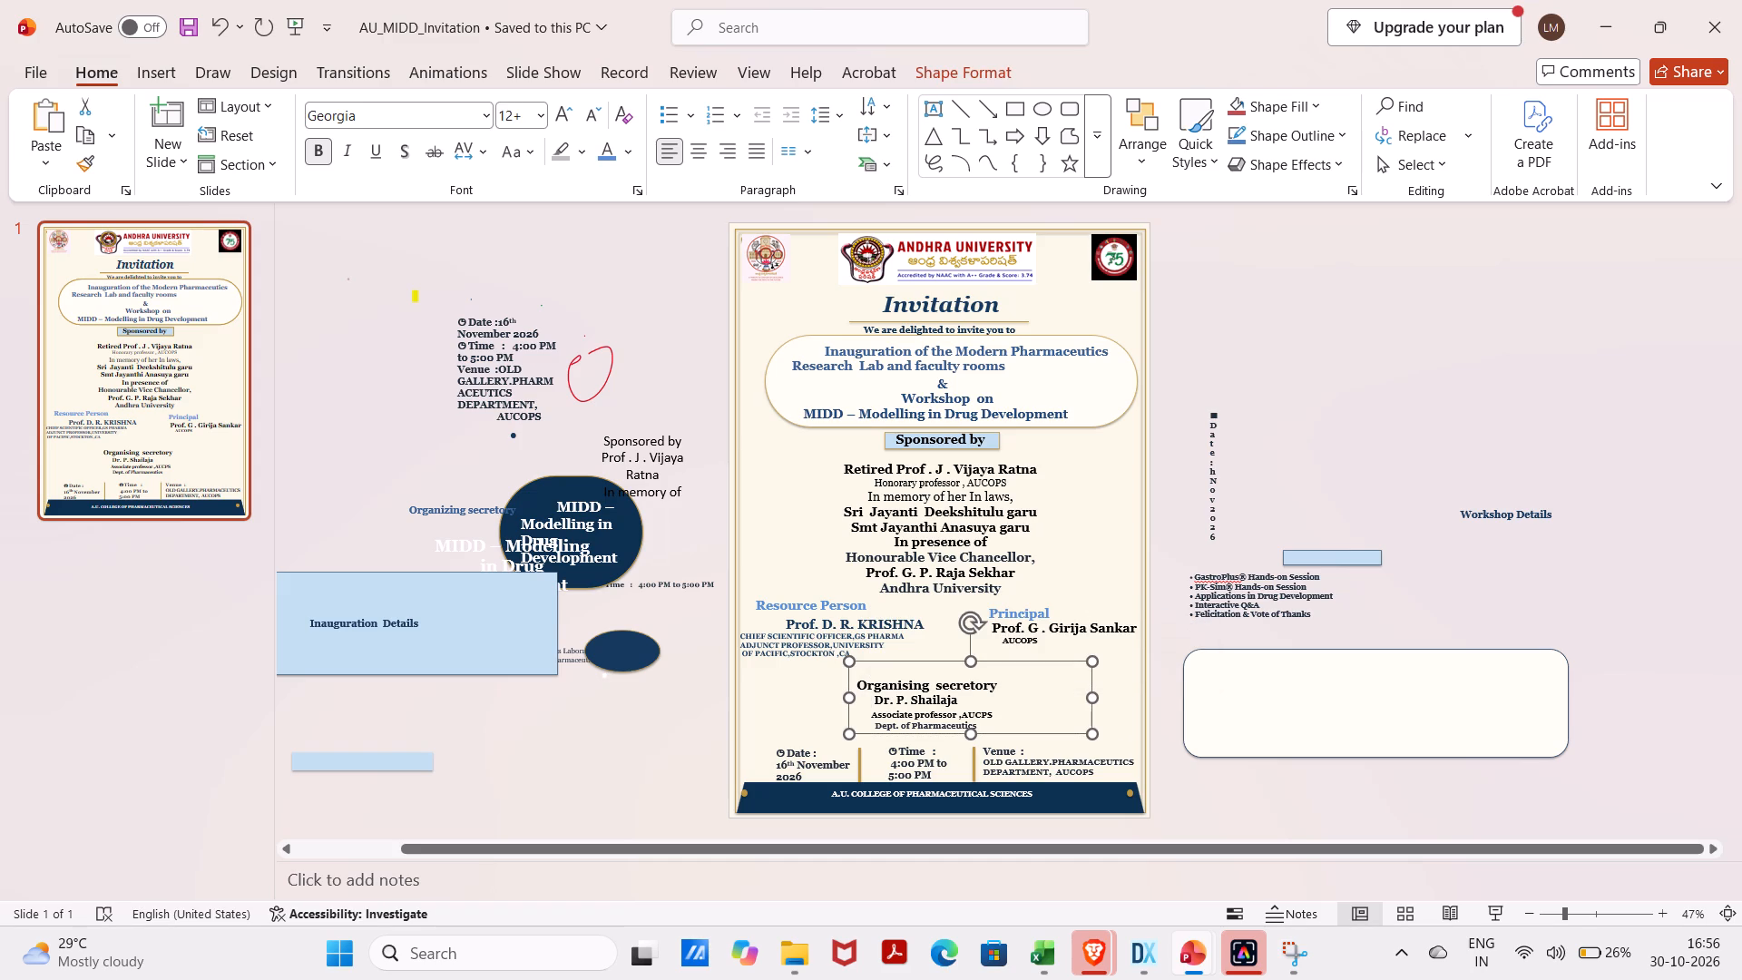
{"action": "left_click_drag", "start_coordinate": [993, 686], "coordinate": [873, 692]}
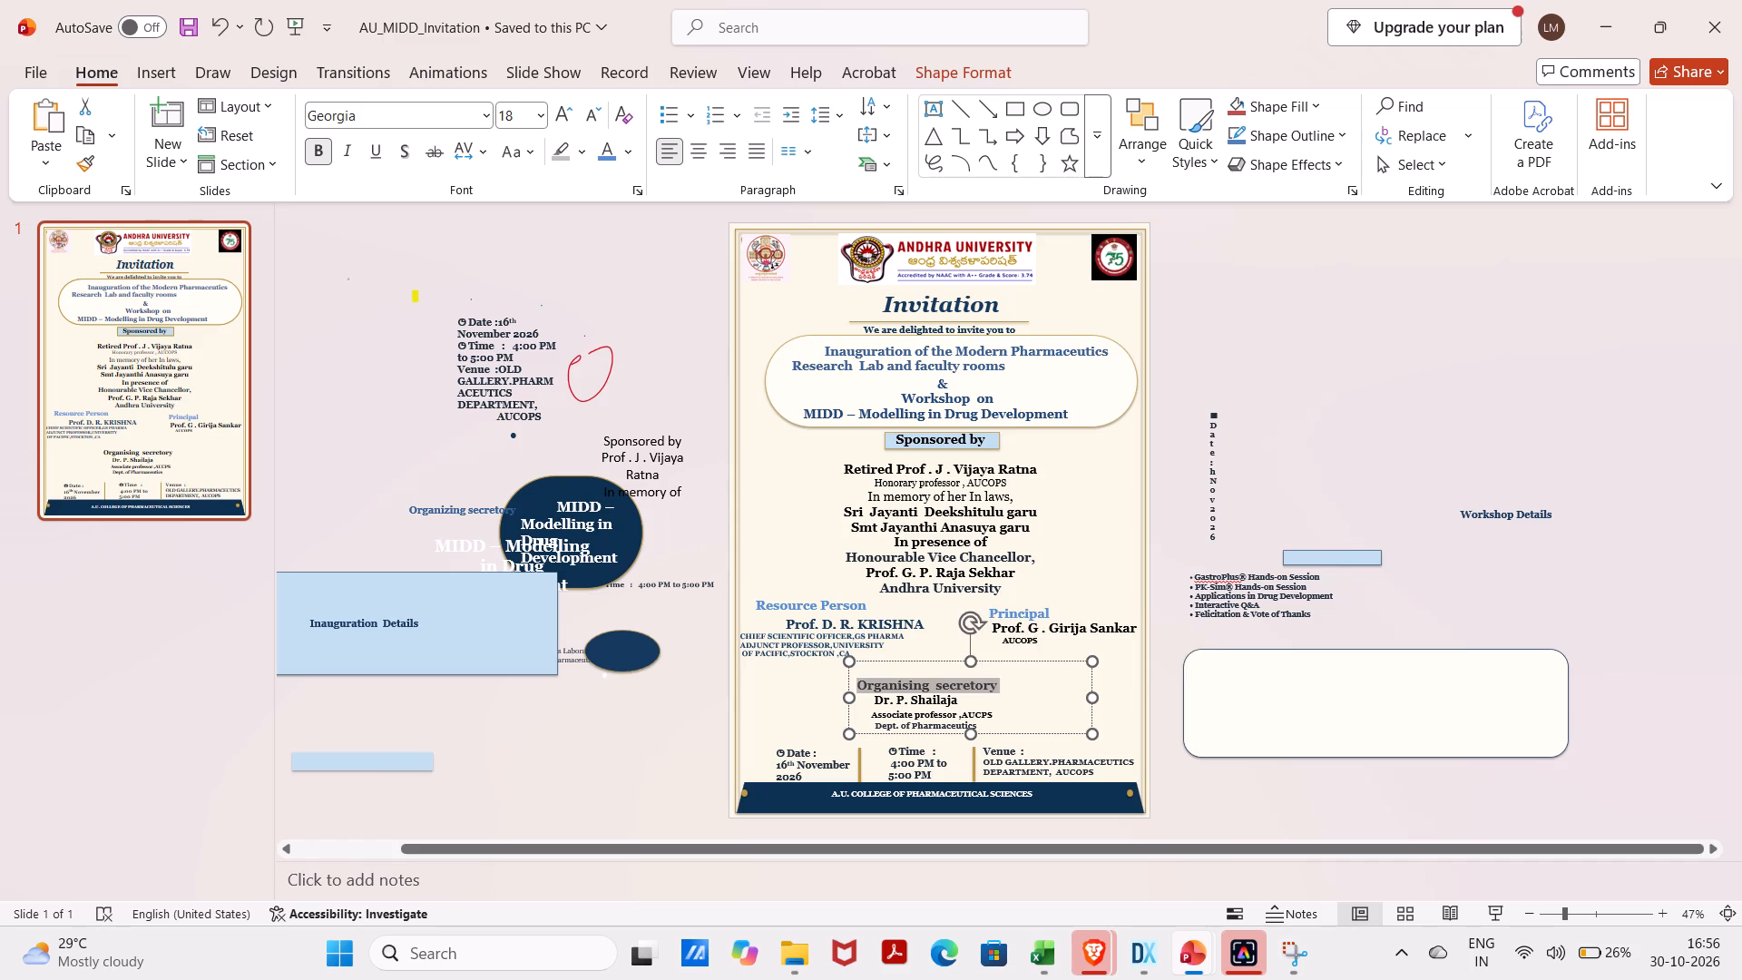
{"action": "left_click", "coordinate": [1099, 648]}
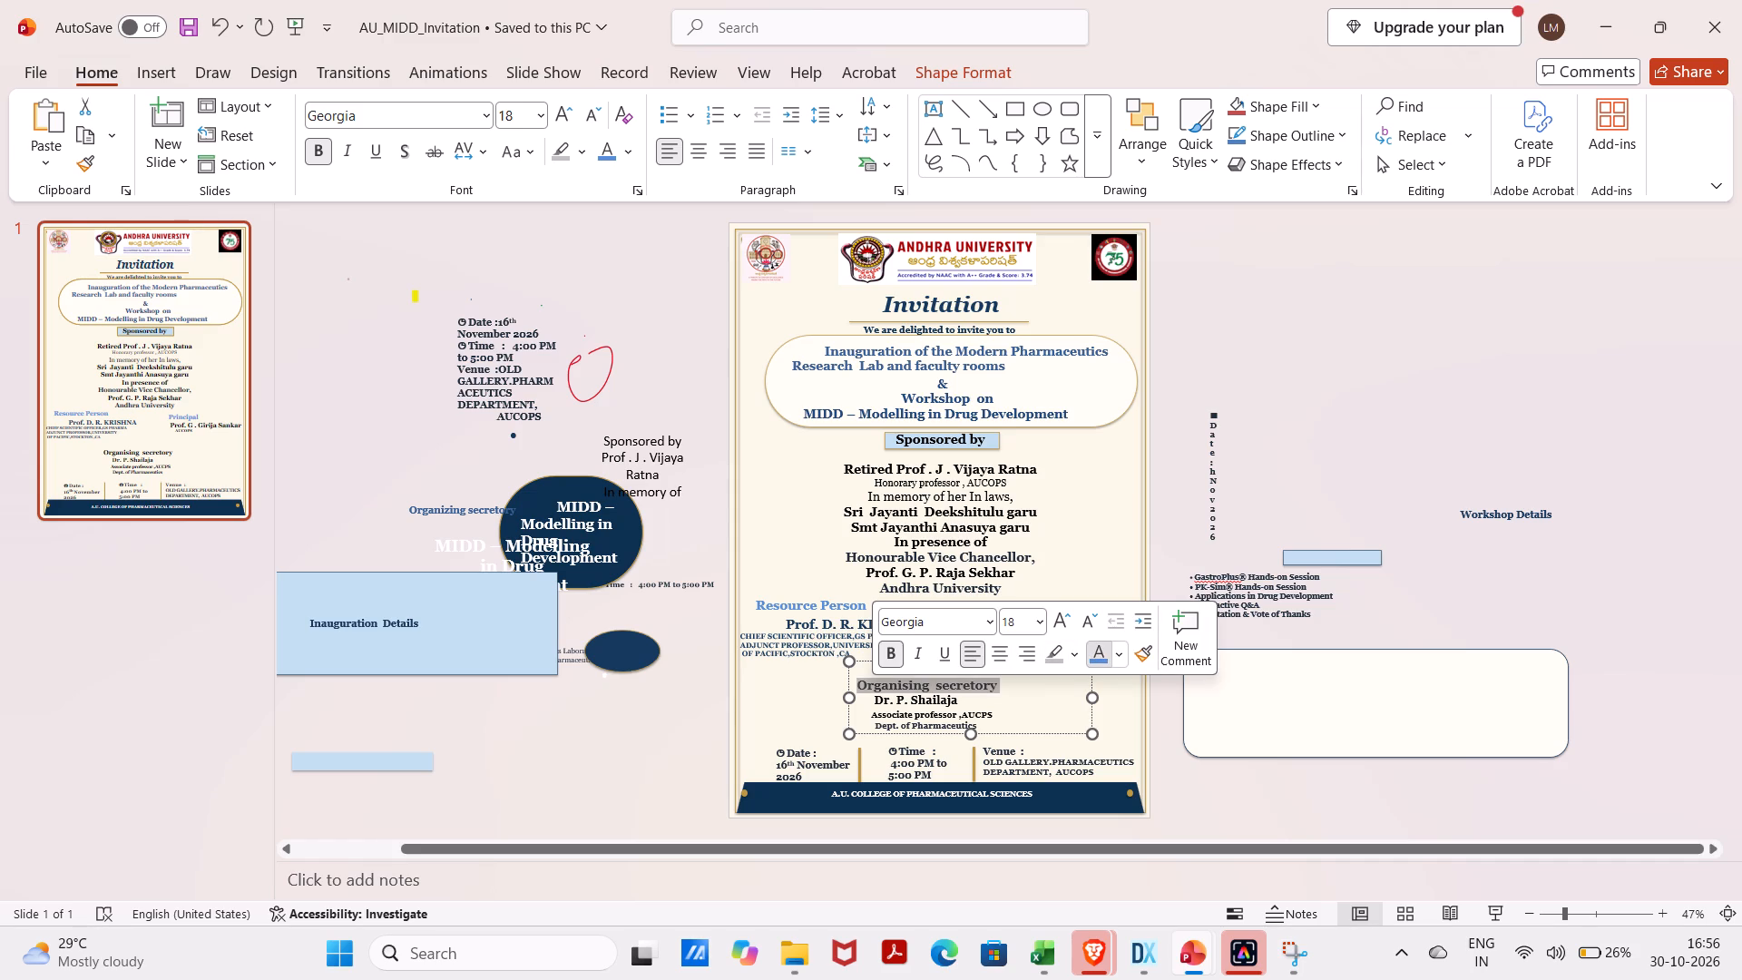
{"action": "left_click", "coordinate": [1255, 410]}
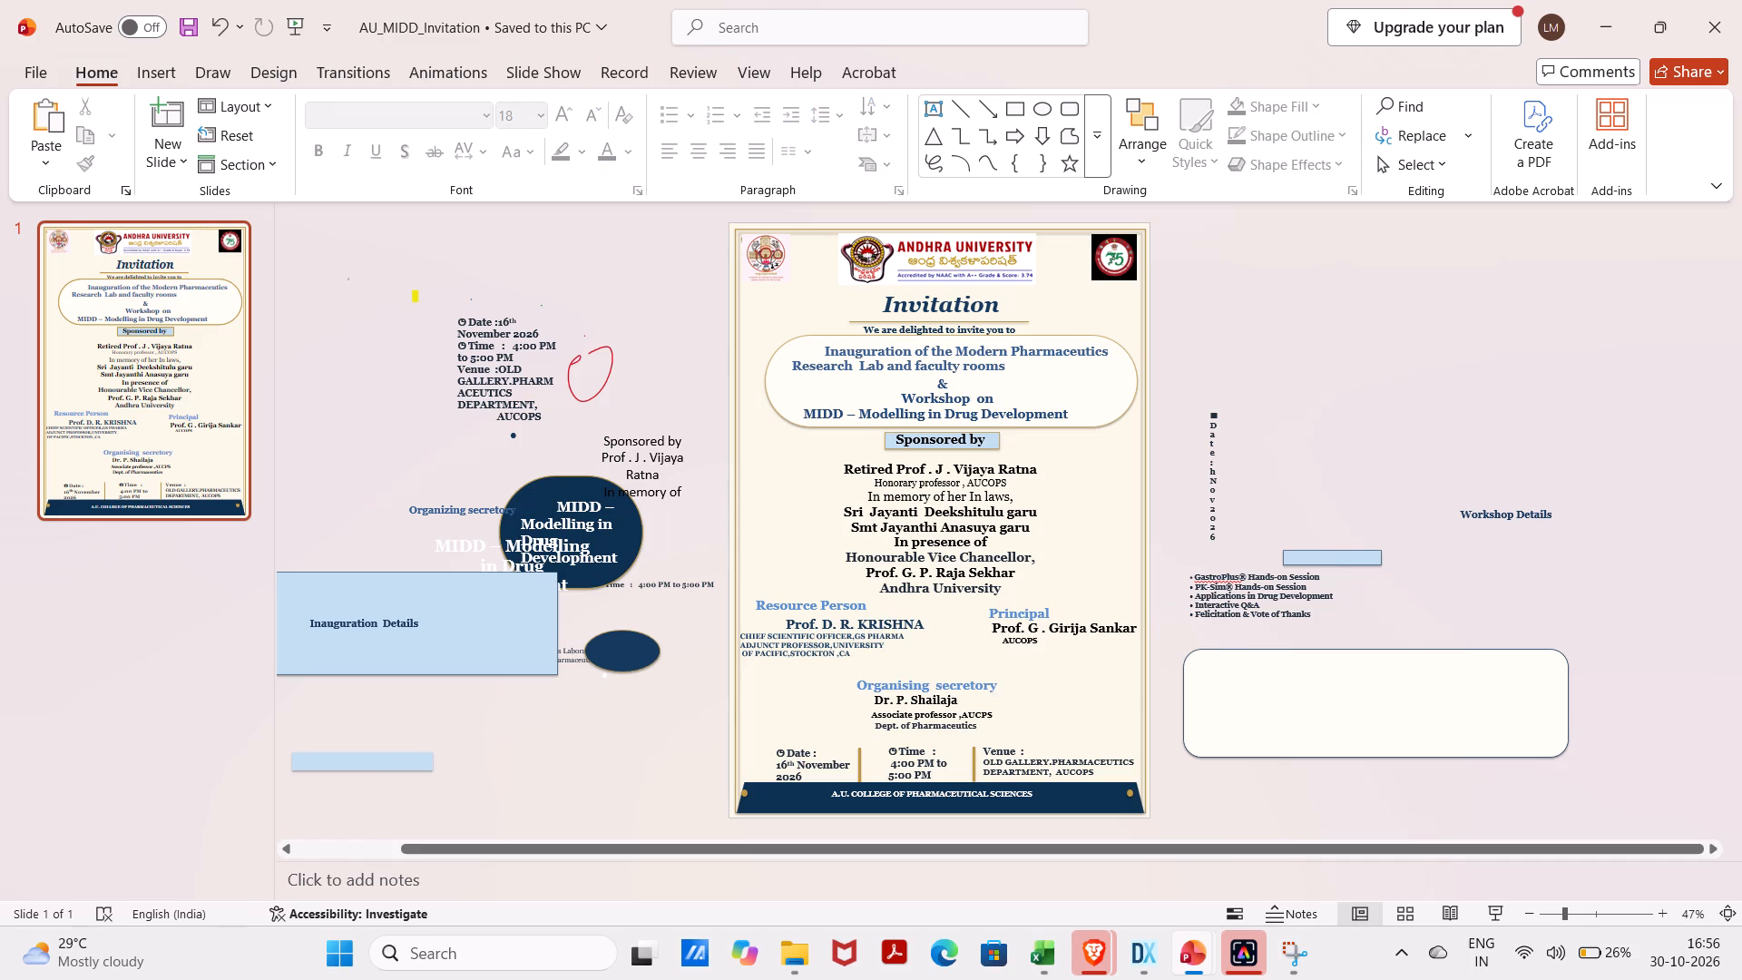
Nudge the resource person details box down and align the "Resource Person" heading with the details' left edge.
{"action": "left_click", "coordinate": [942, 628]}
{"action": "left_click", "coordinate": [924, 619]}
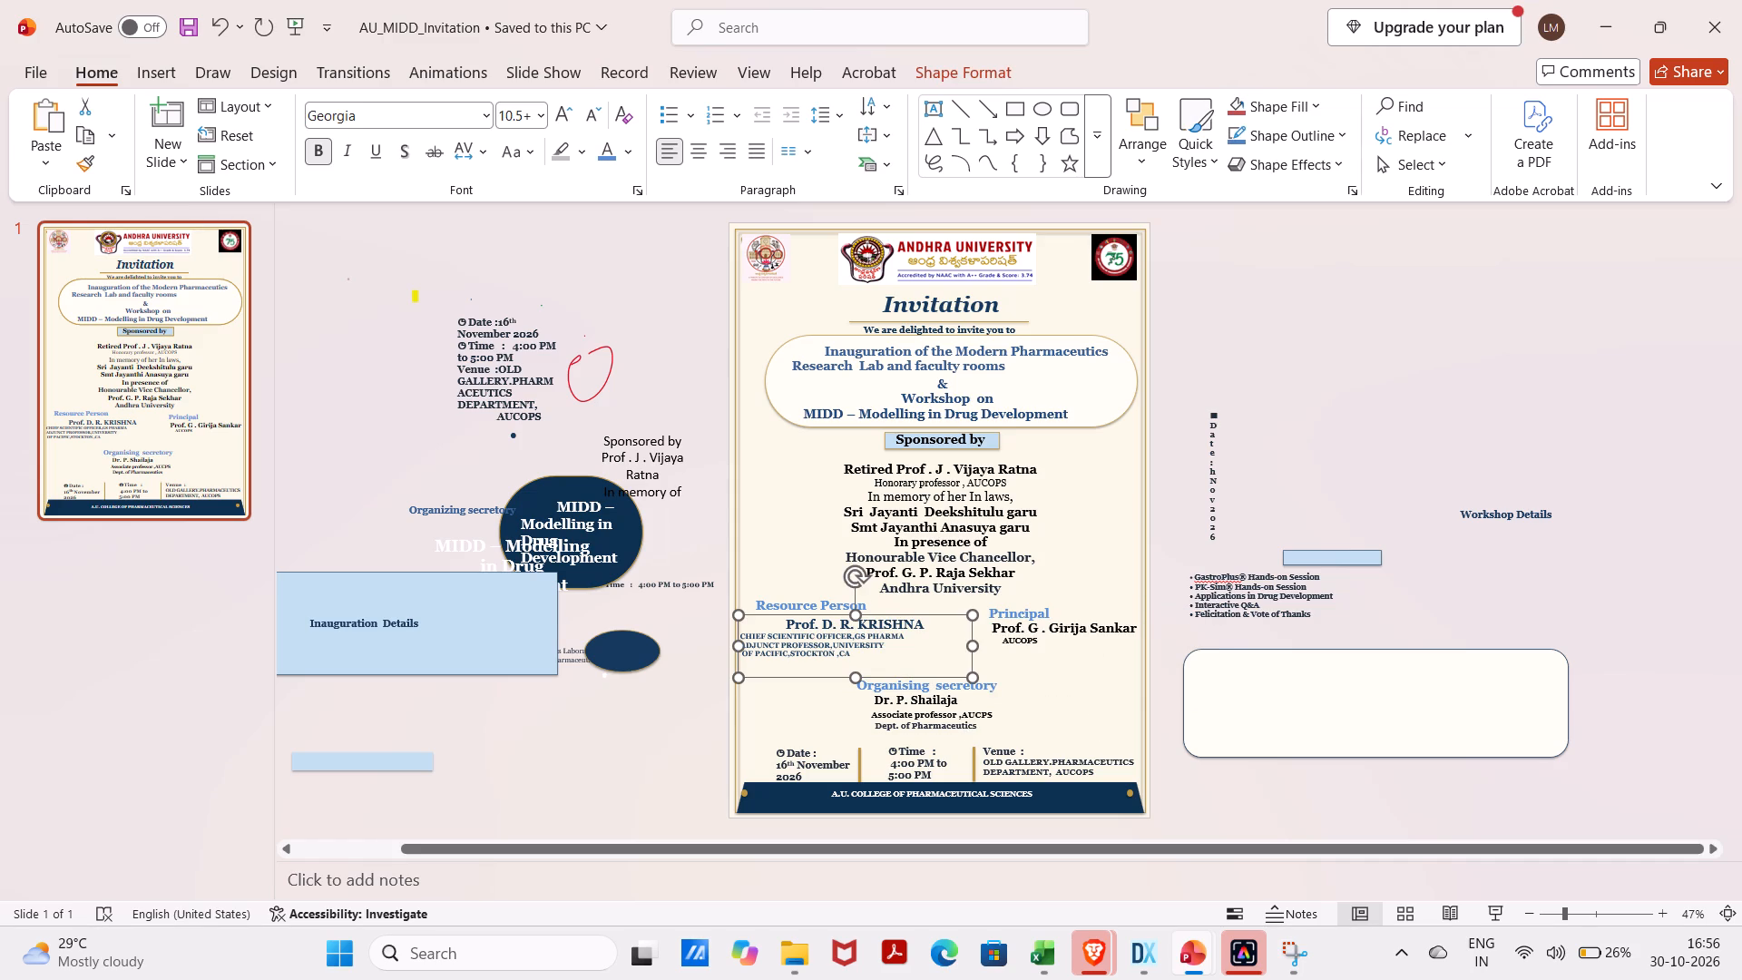
{"action": "left_click", "coordinate": [856, 608]}
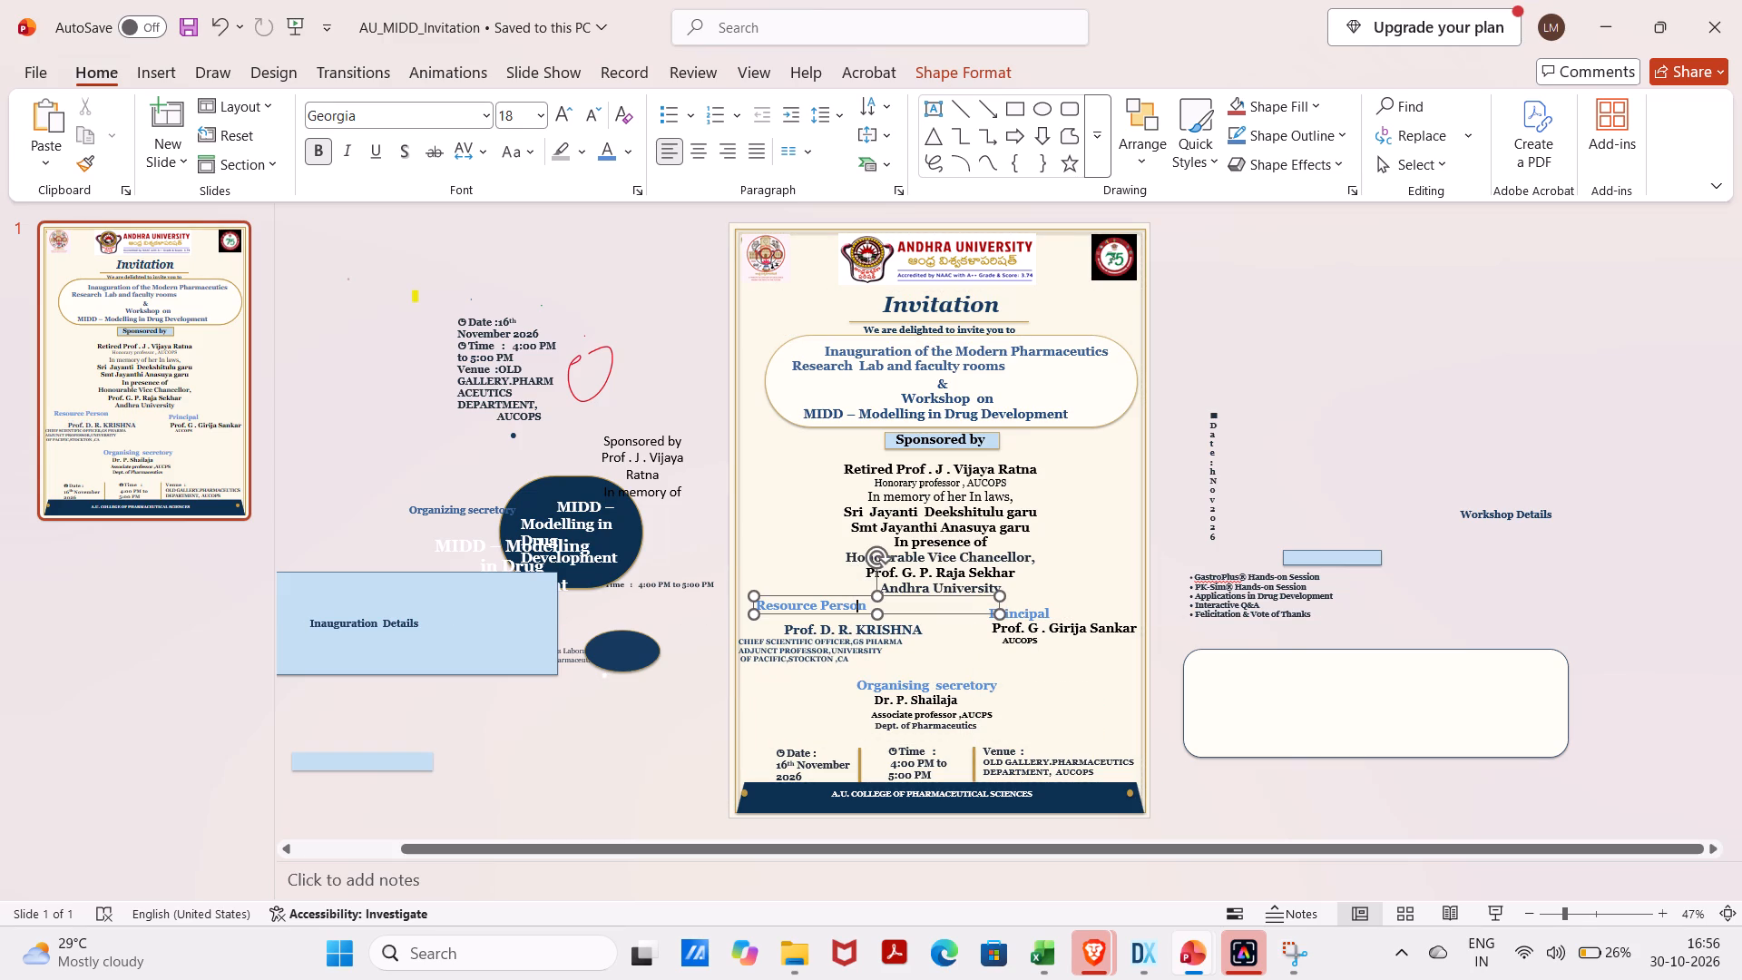
{"action": "left_click_drag", "start_coordinate": [754, 599], "coordinate": [747, 602]}
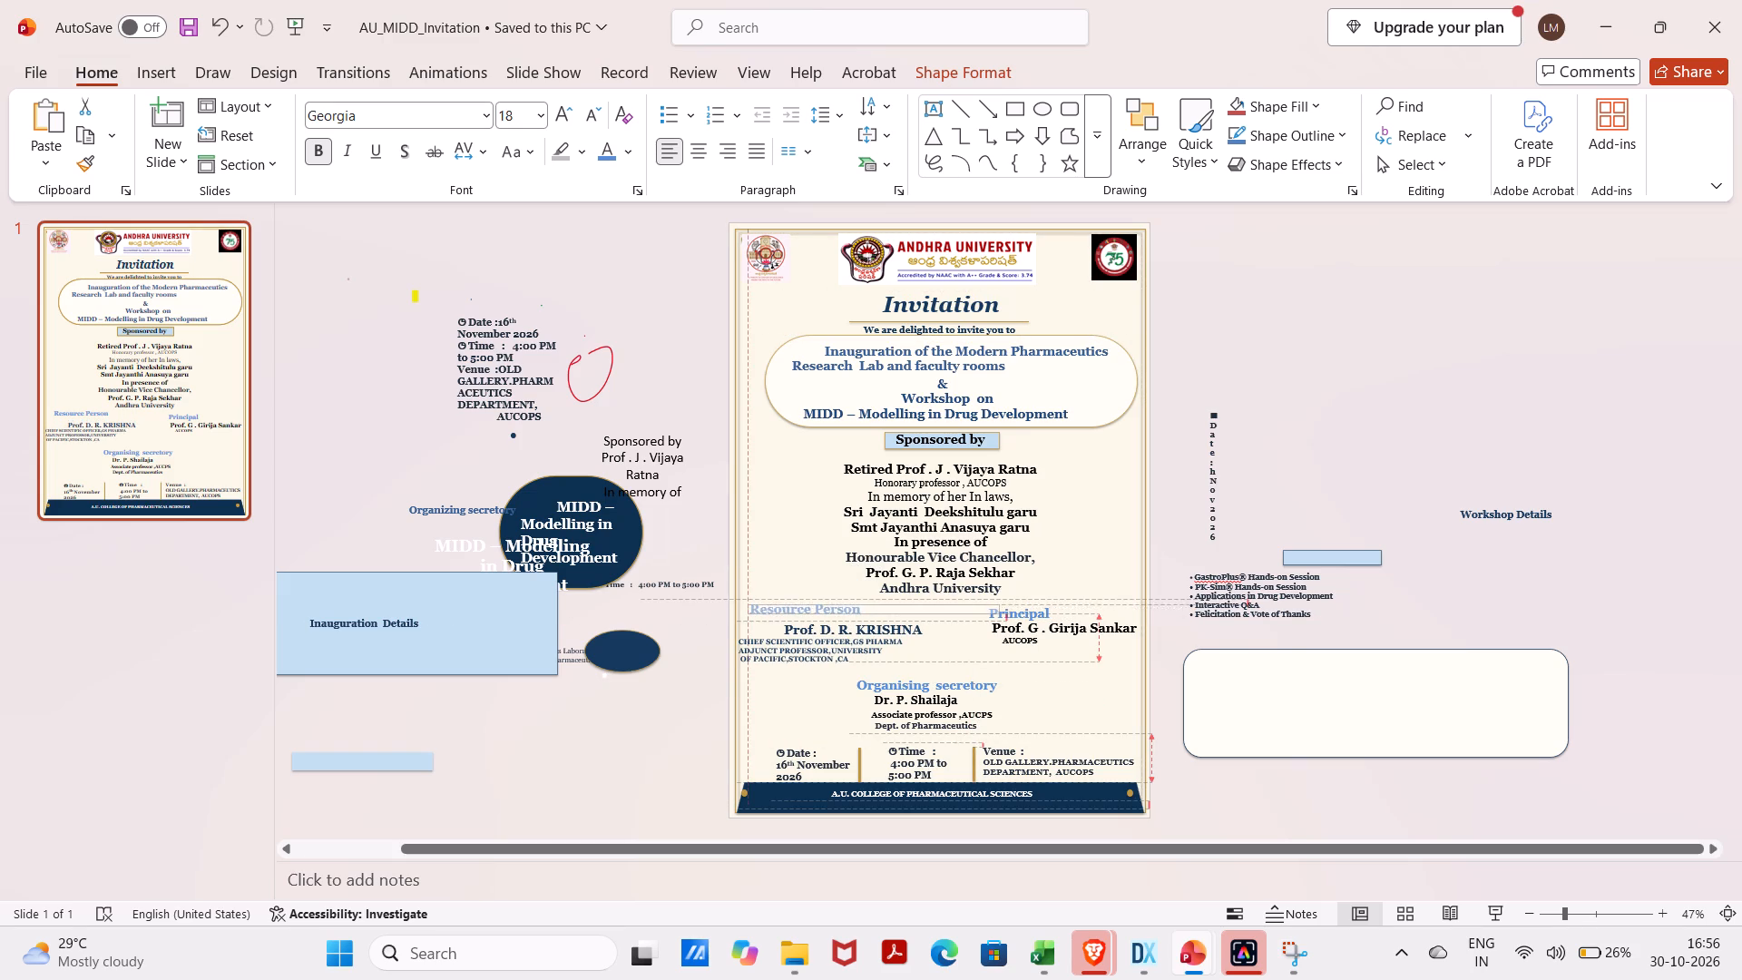
{"action": "left_click_drag", "start_coordinate": [747, 602], "coordinate": [739, 599]}
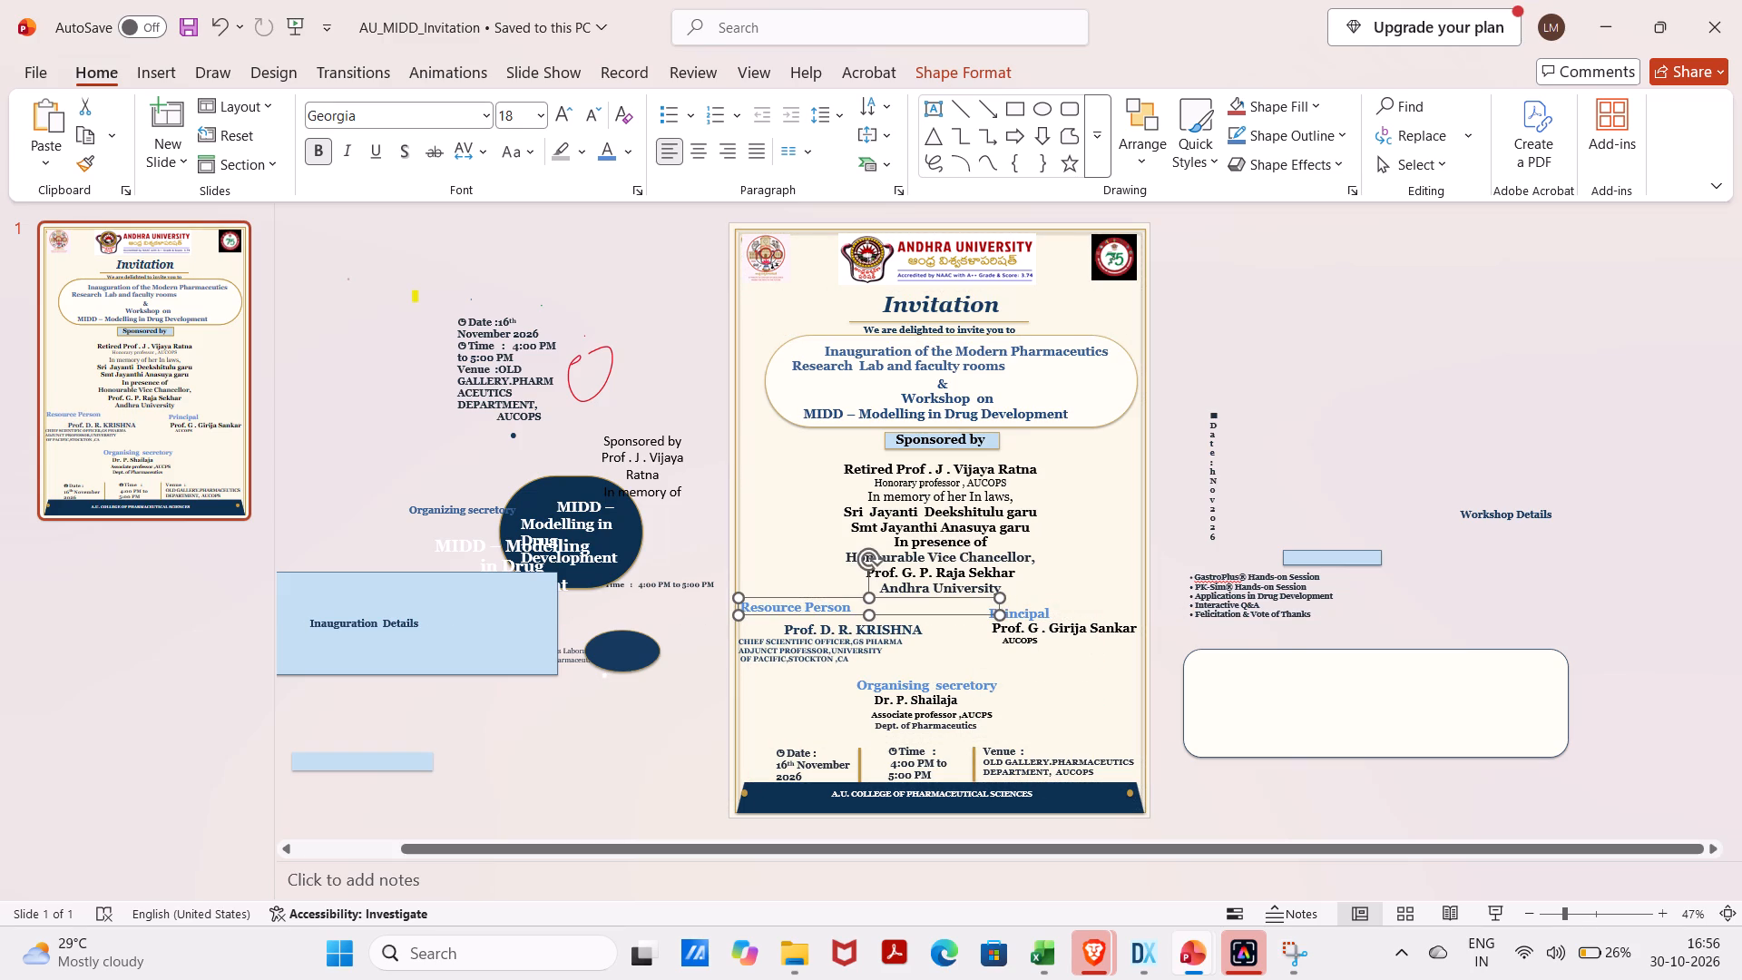
{"action": "left_click", "coordinate": [869, 612]}
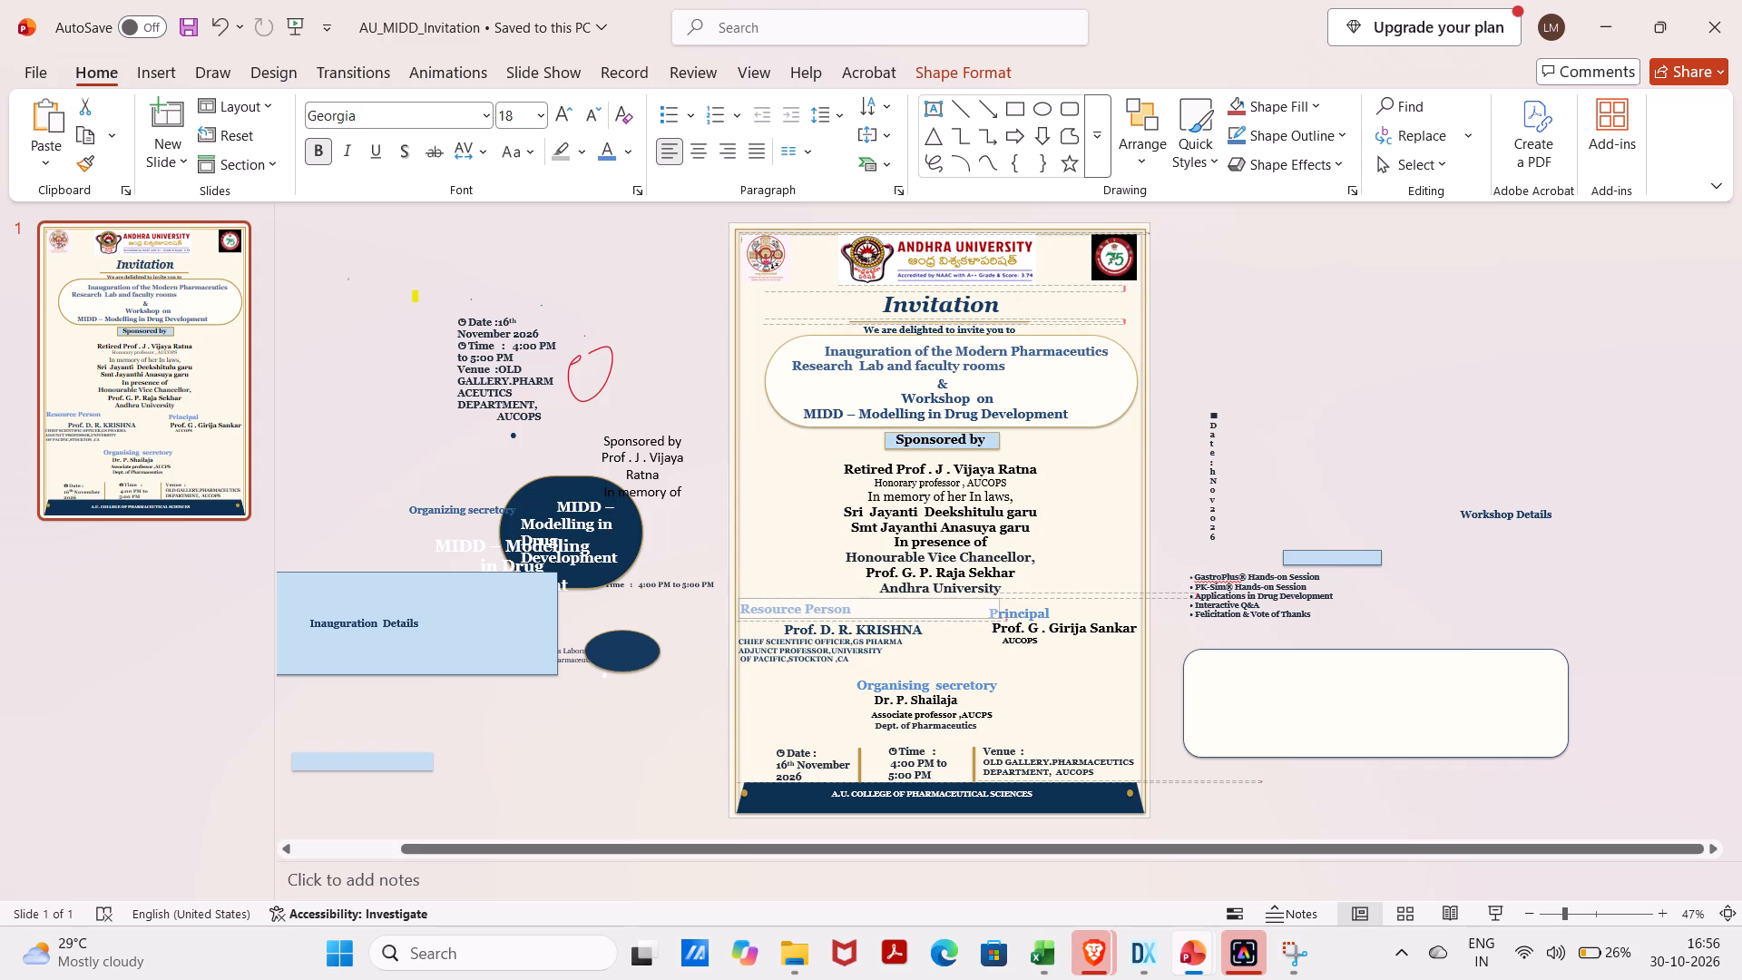
Move the principal's text box slightly right and down, away from the Andhra University line.
{"action": "left_click", "coordinate": [1013, 637]}
{"action": "left_click_drag", "start_coordinate": [1013, 637], "coordinate": [1022, 651]}
{"action": "left_click_drag", "start_coordinate": [992, 645], "coordinate": [995, 658]}
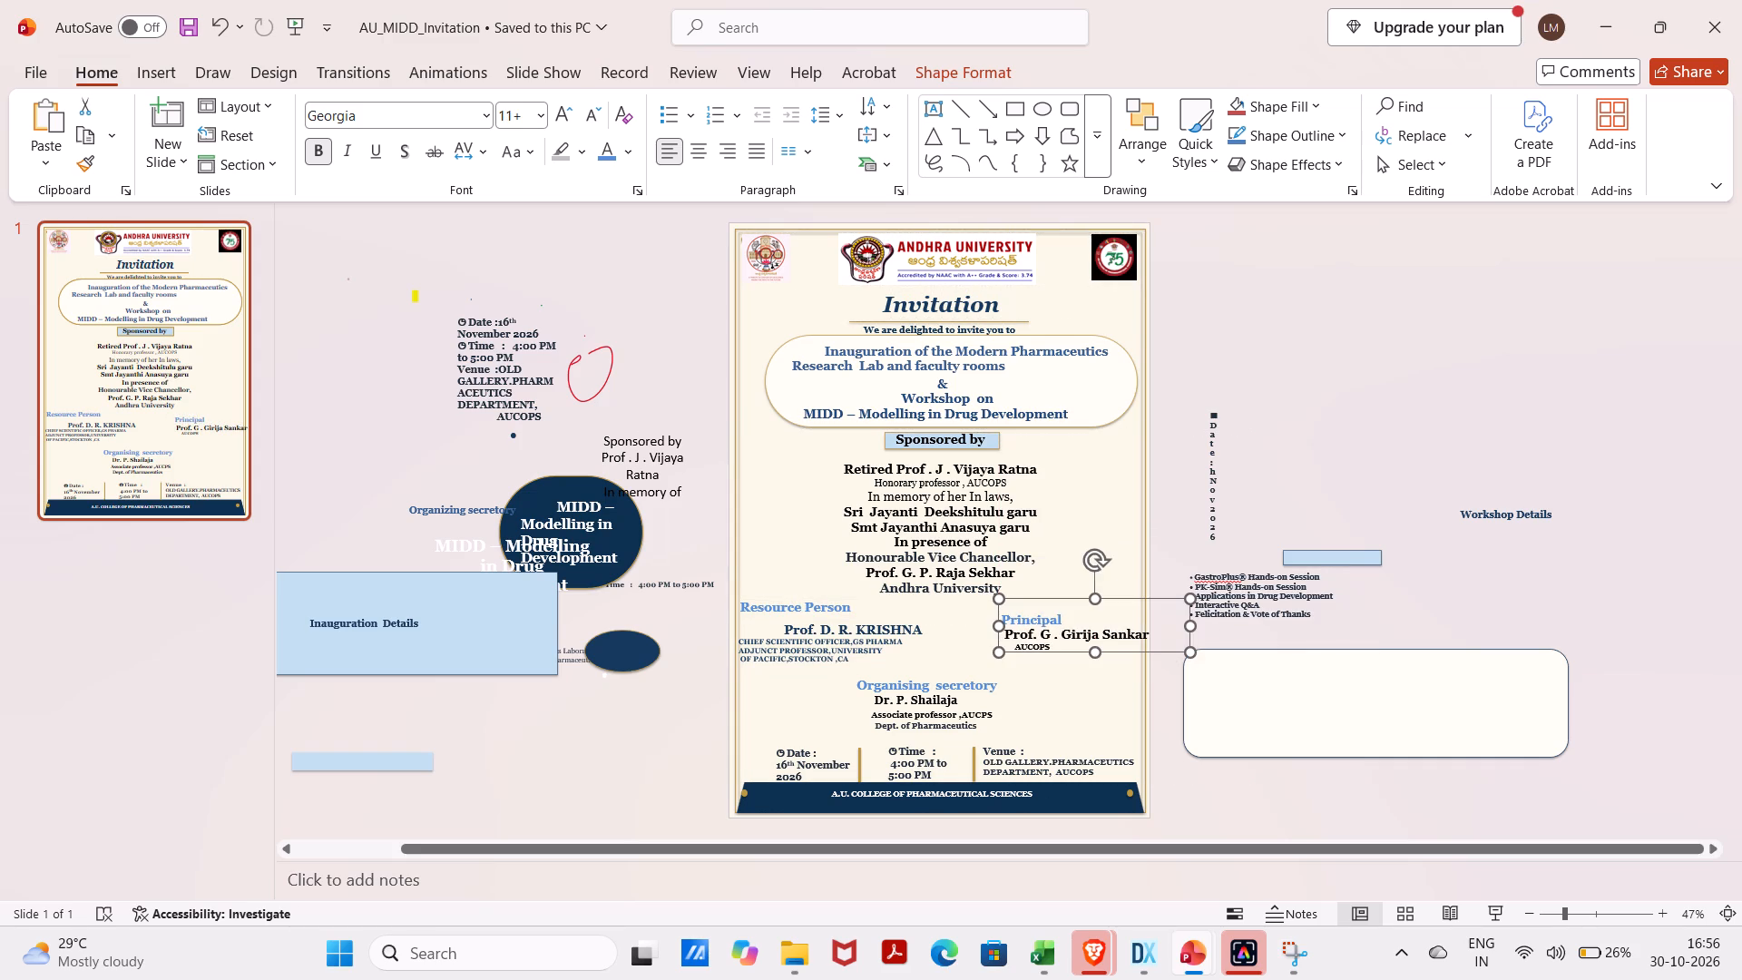
Set the font size of "AUCOPS" under the principal's name to 16.
{"action": "left_click", "coordinate": [1055, 643]}
{"action": "left_click_drag", "start_coordinate": [1055, 643], "coordinate": [1022, 644]}
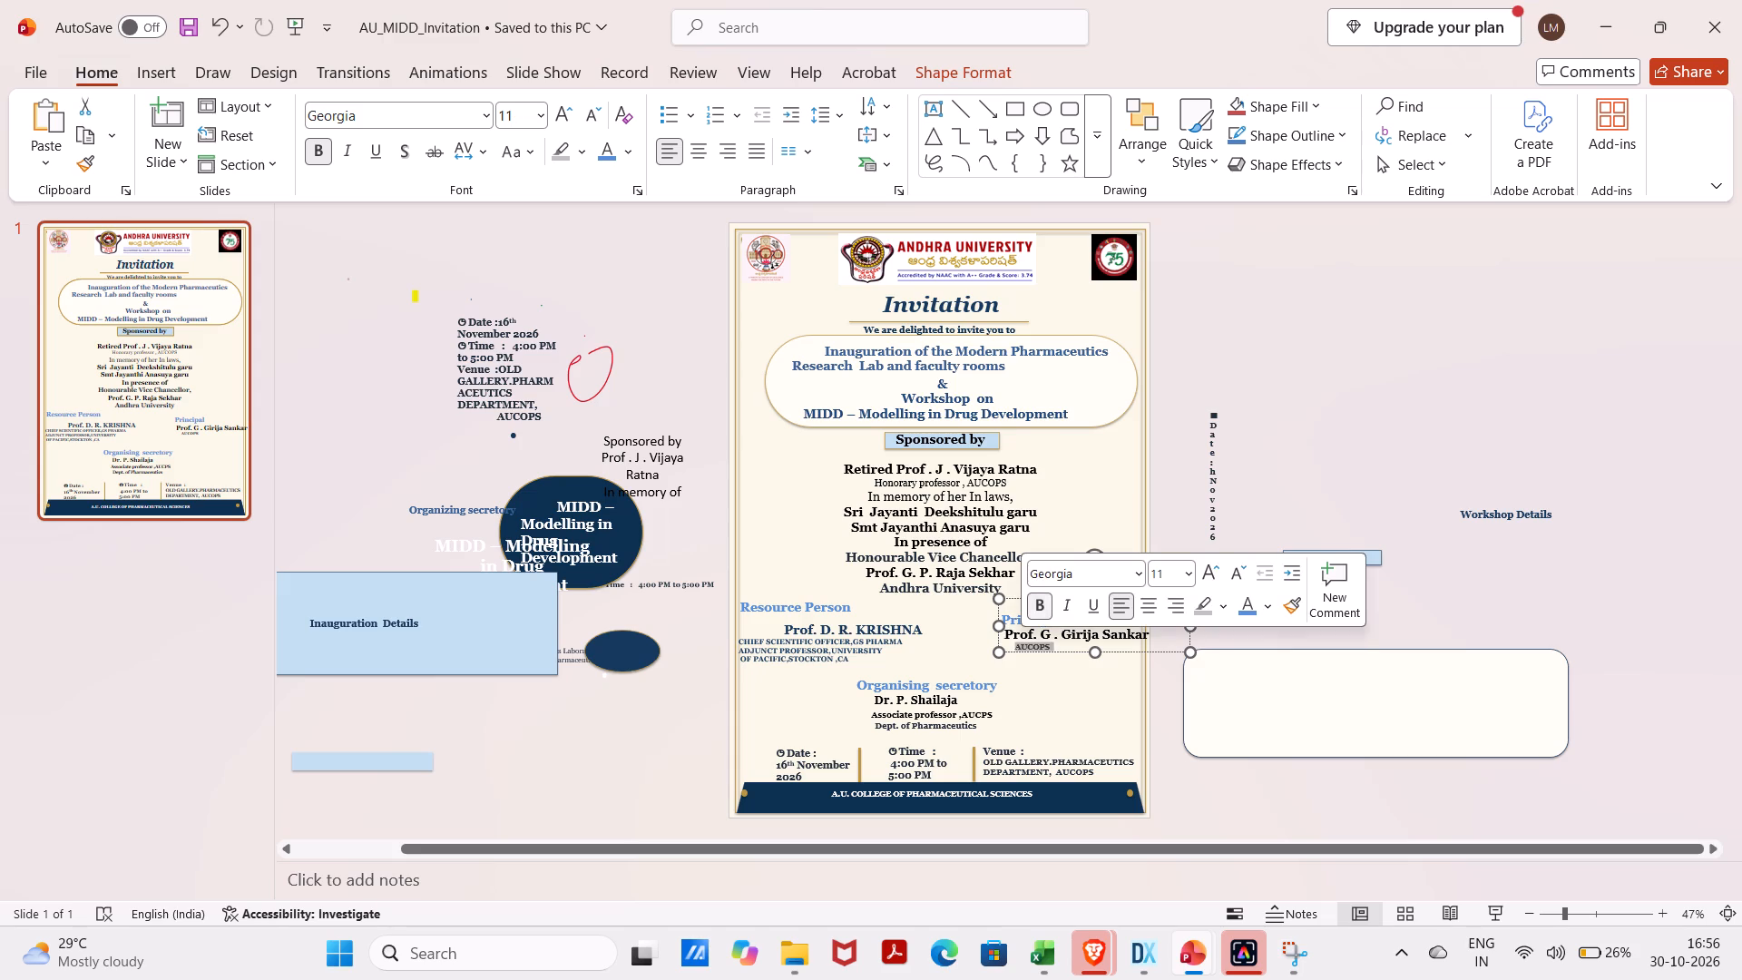
{"action": "left_click", "coordinate": [1187, 574]}
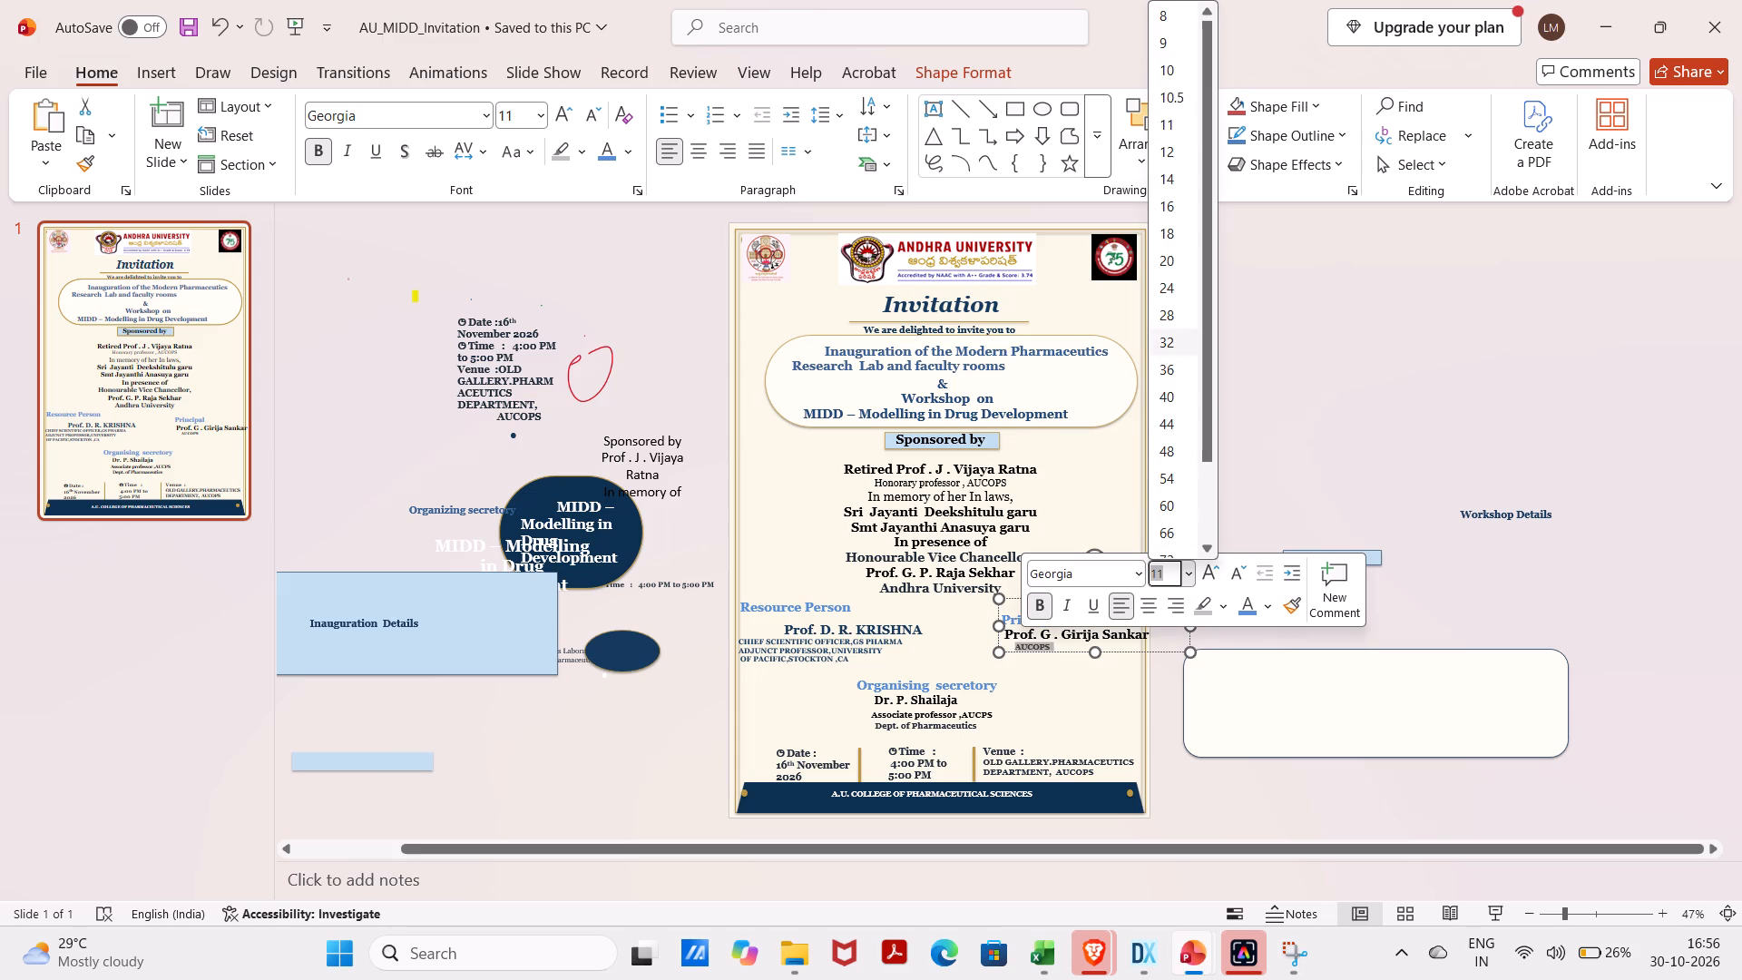
{"action": "left_click", "coordinate": [1164, 206]}
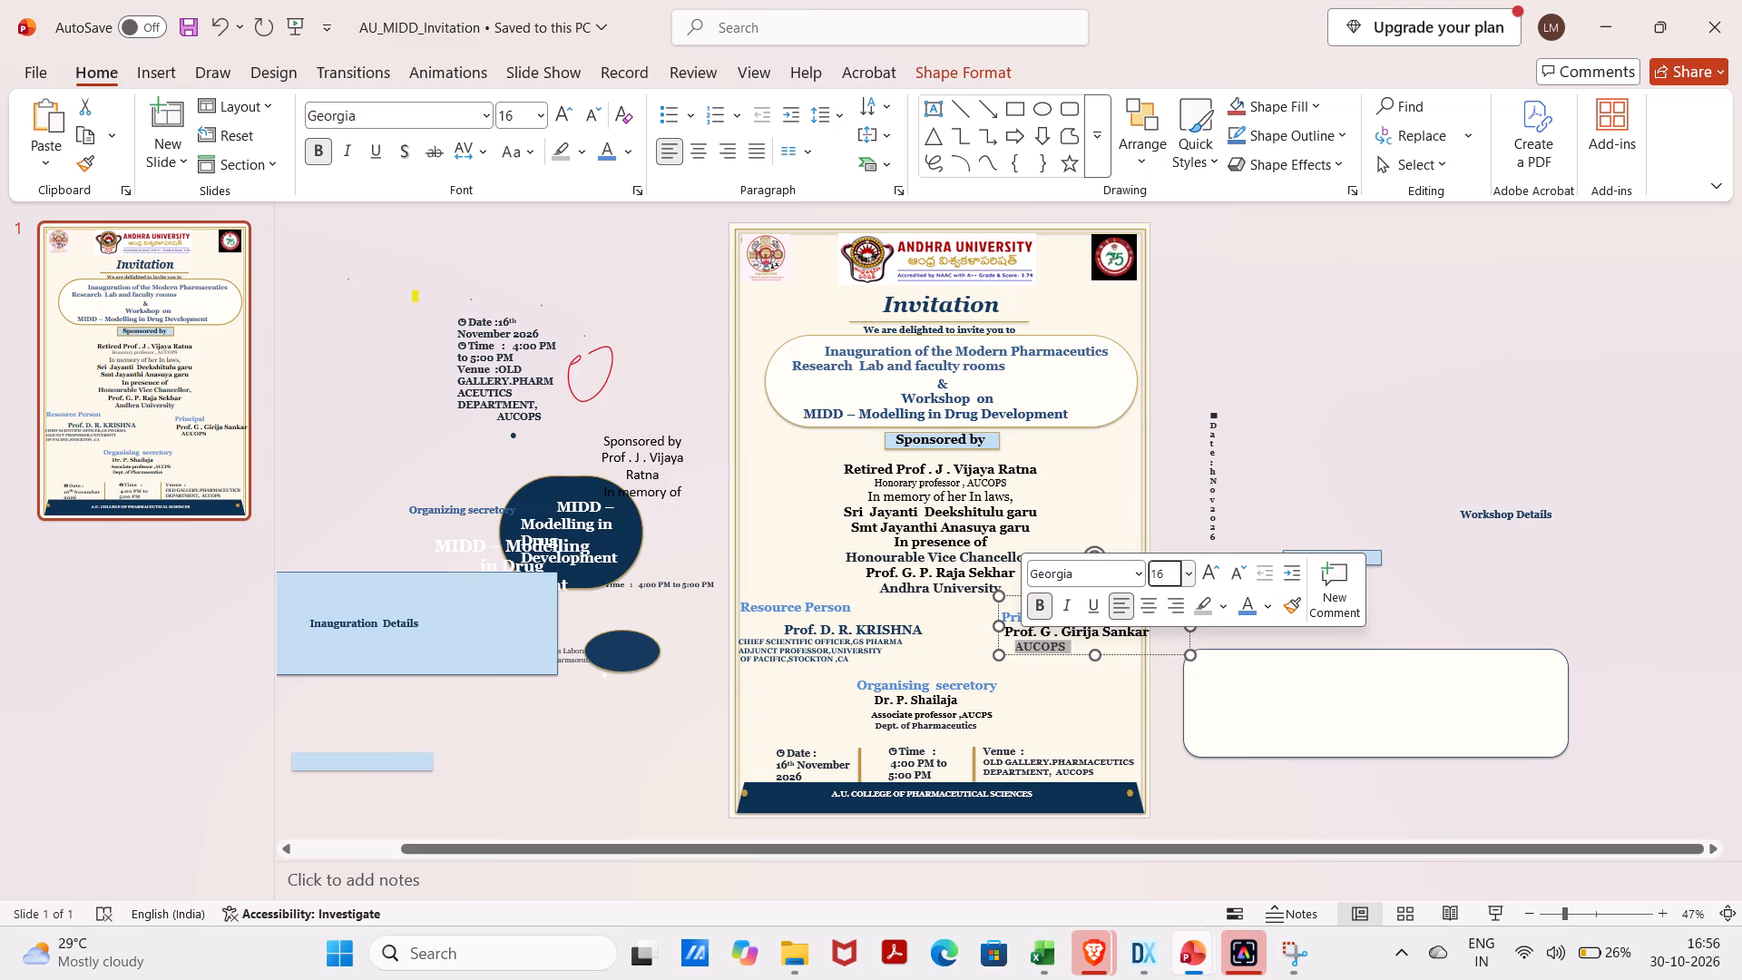
{"action": "left_click", "coordinate": [1332, 301]}
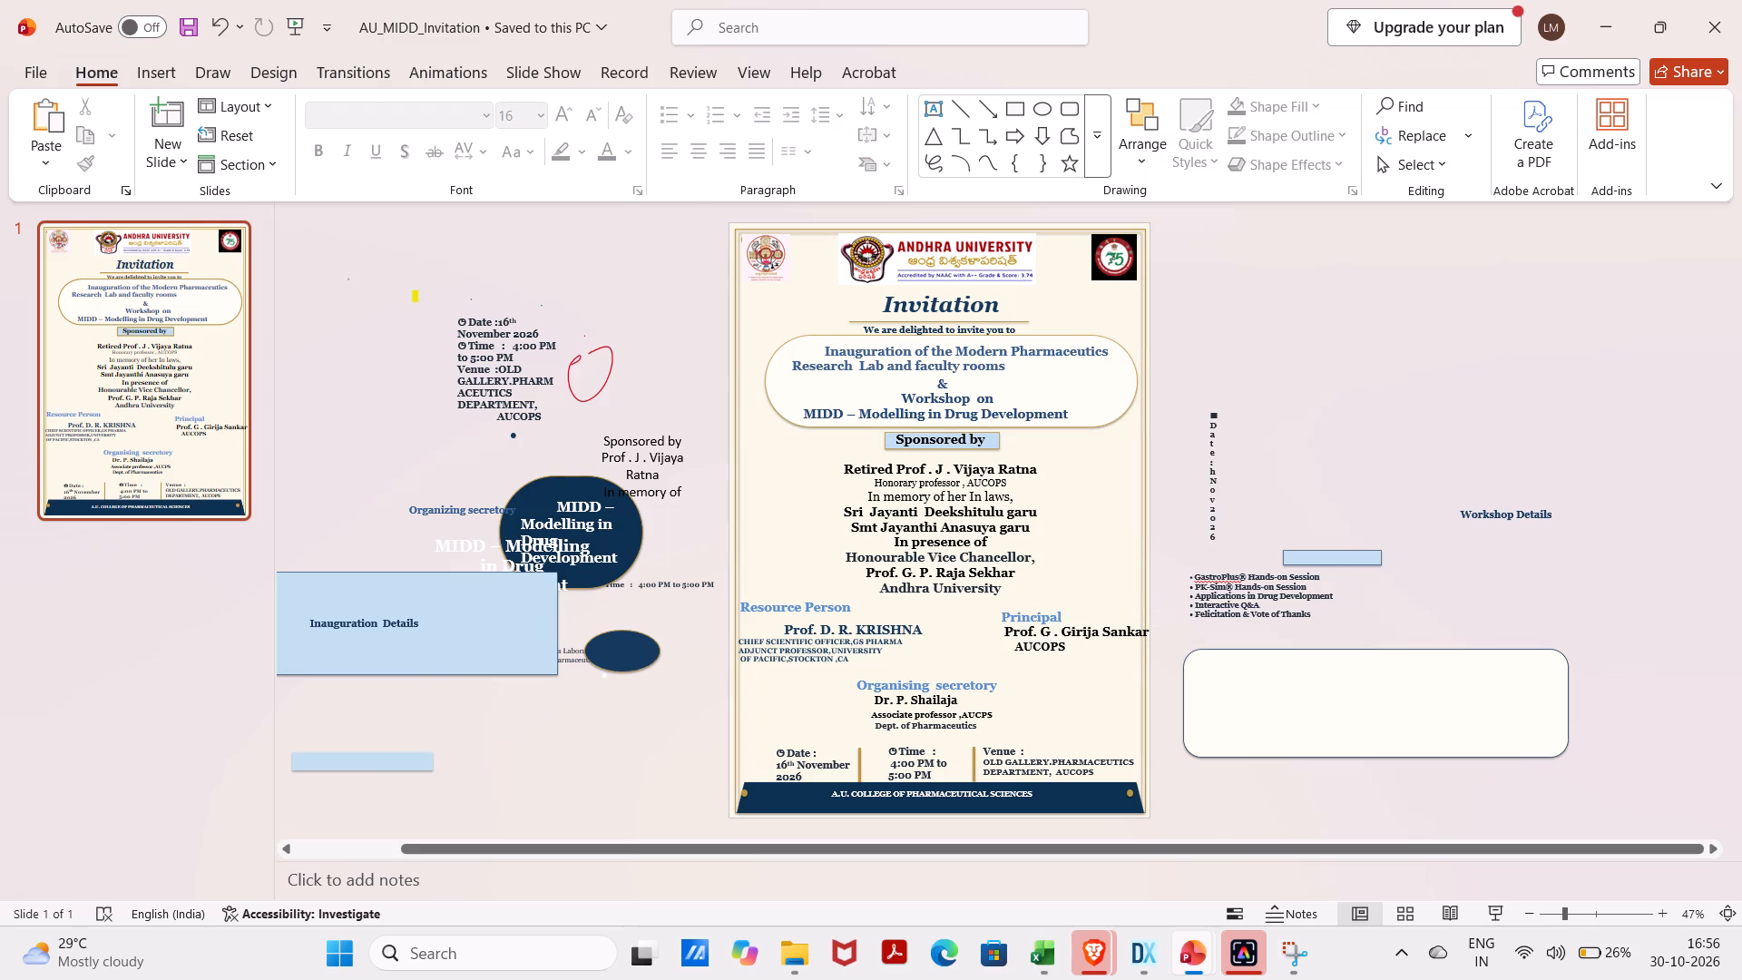
Insert a blank line above "In presence of" in the central text block.
{"action": "left_click", "coordinate": [1035, 527]}
{"action": "key", "text": "Return"}
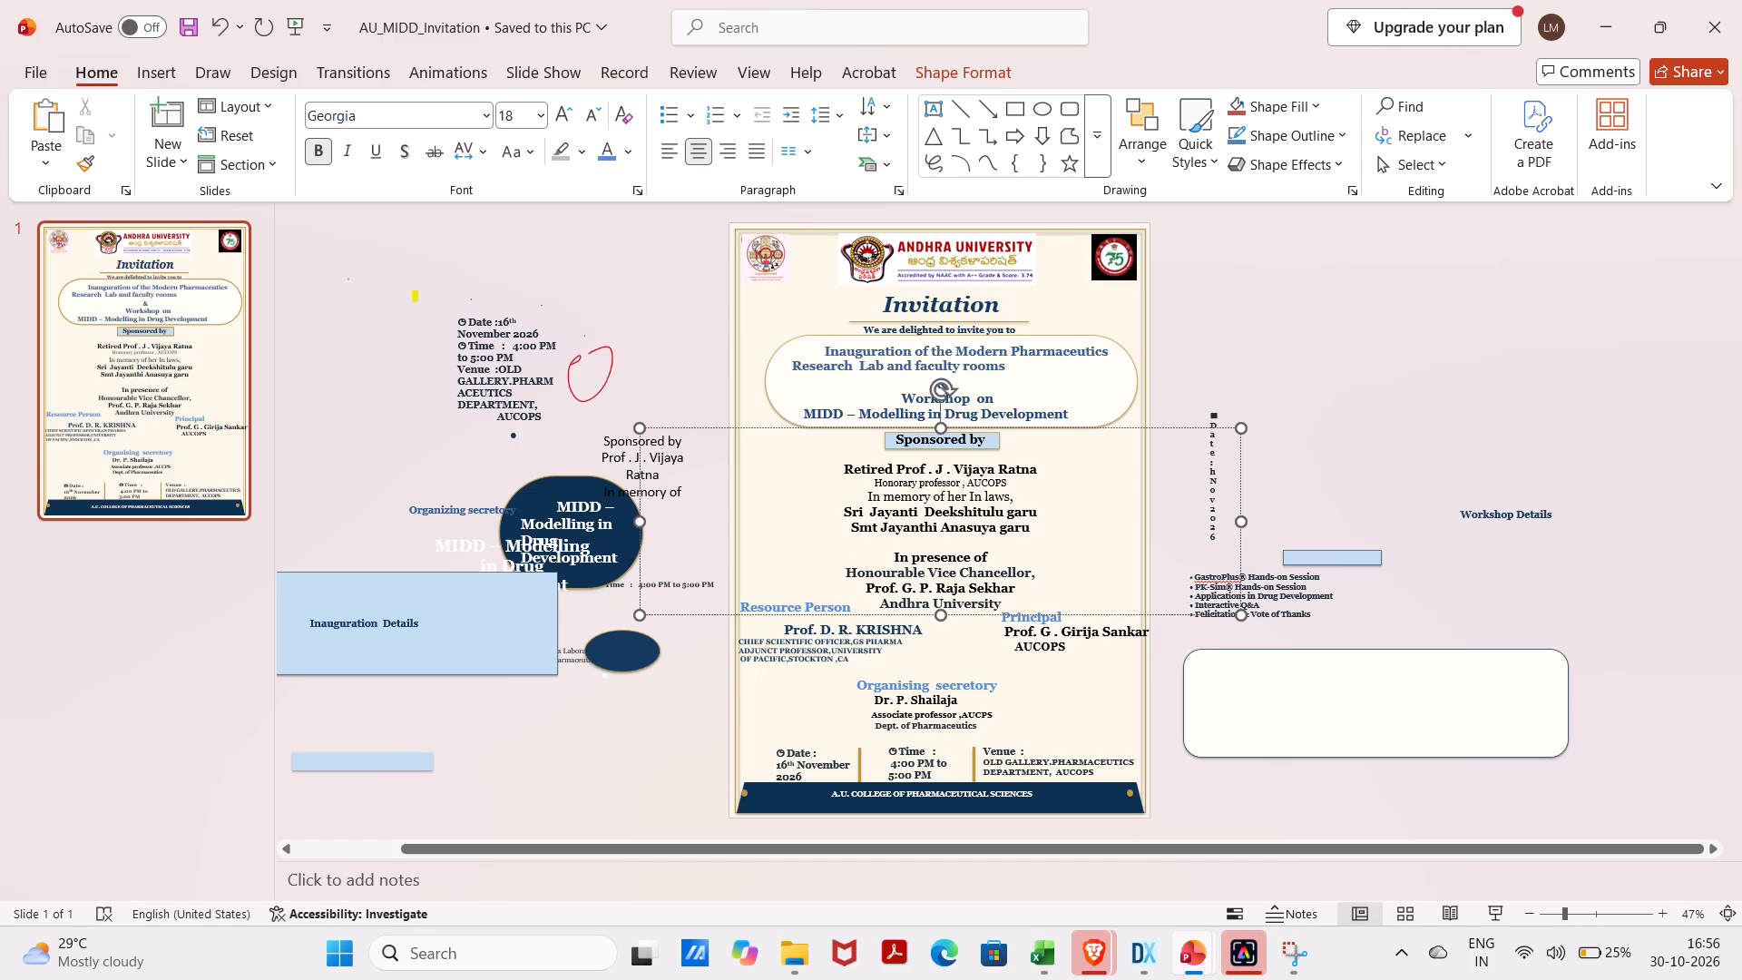
Change the font colour of the "Honourable Vice Chancellor," line to the light blue used for the role headings.
{"action": "left_click_drag", "start_coordinate": [1034, 573], "coordinate": [1001, 573]}
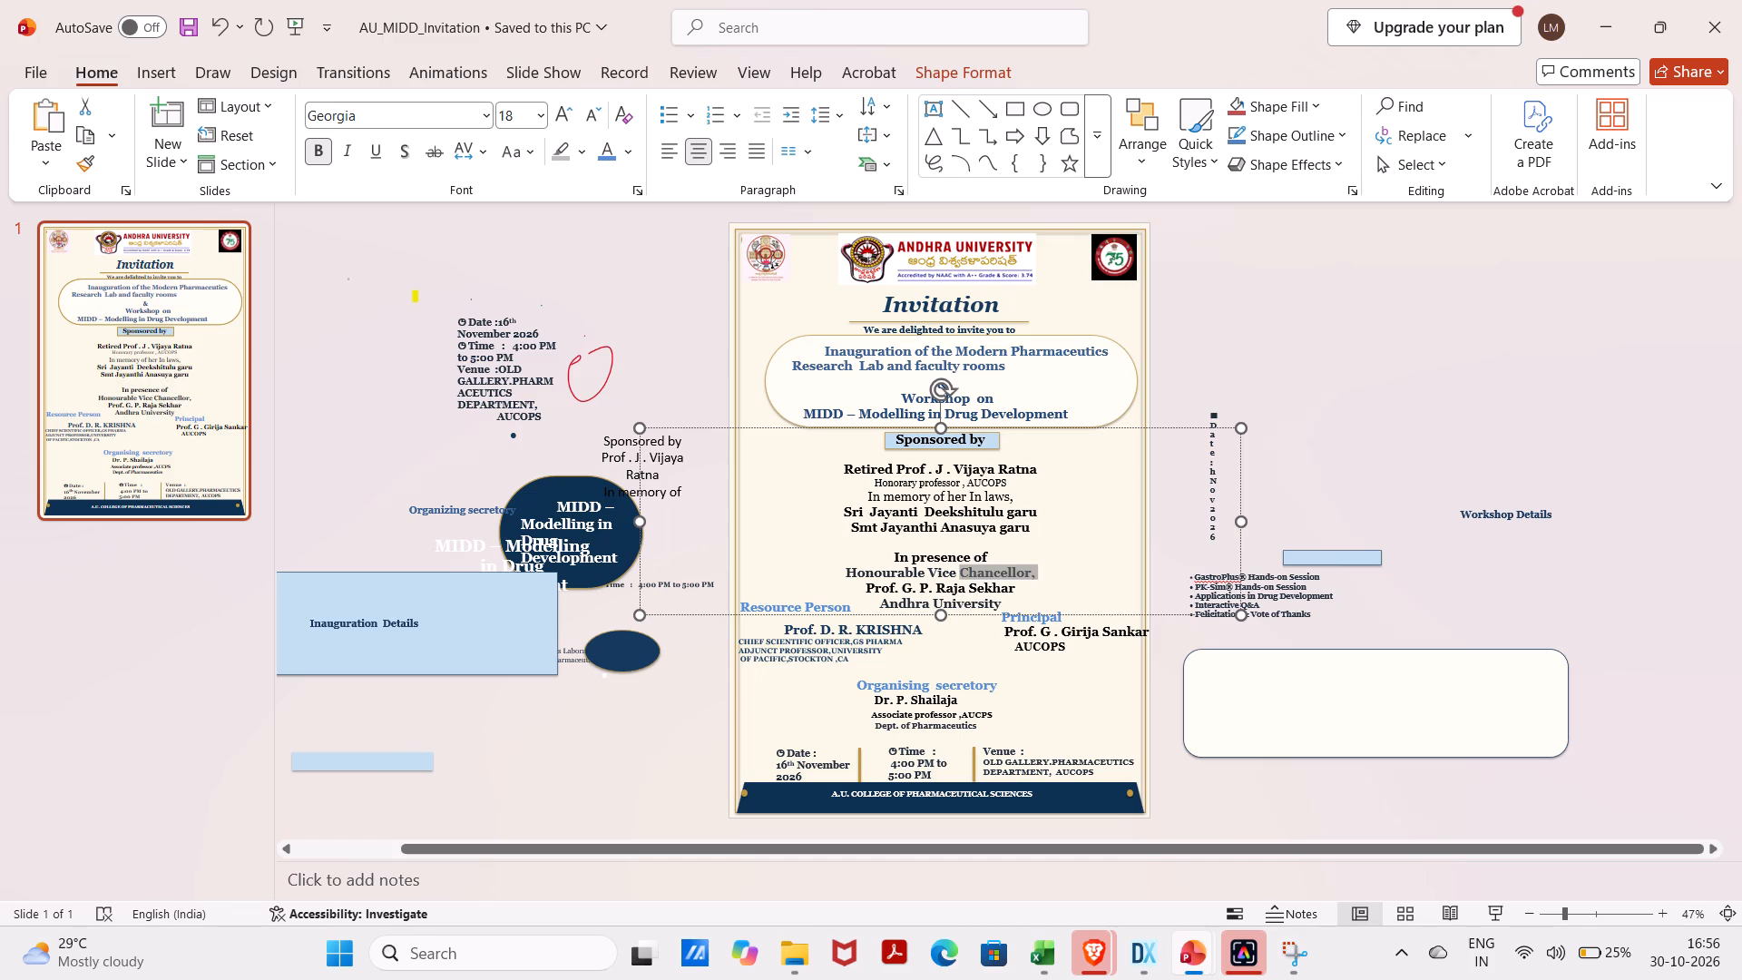
{"action": "left_click_drag", "start_coordinate": [1001, 573], "coordinate": [844, 583]}
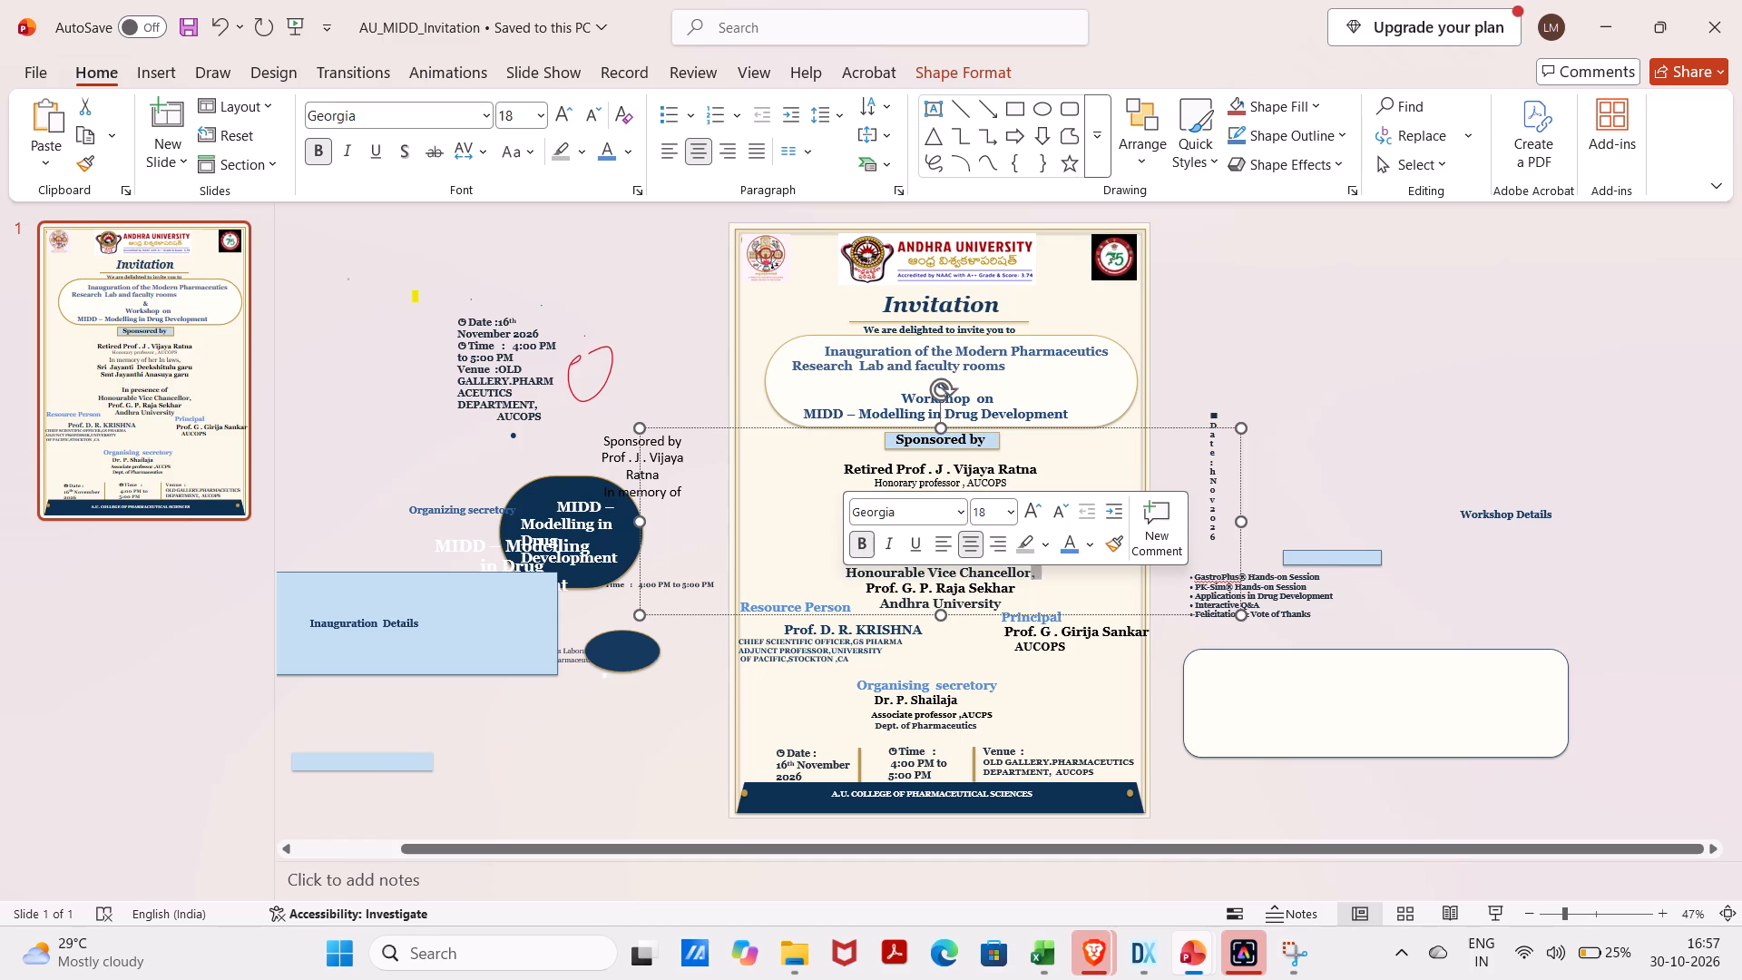
{"action": "left_click_drag", "start_coordinate": [849, 579], "coordinate": [1042, 576]}
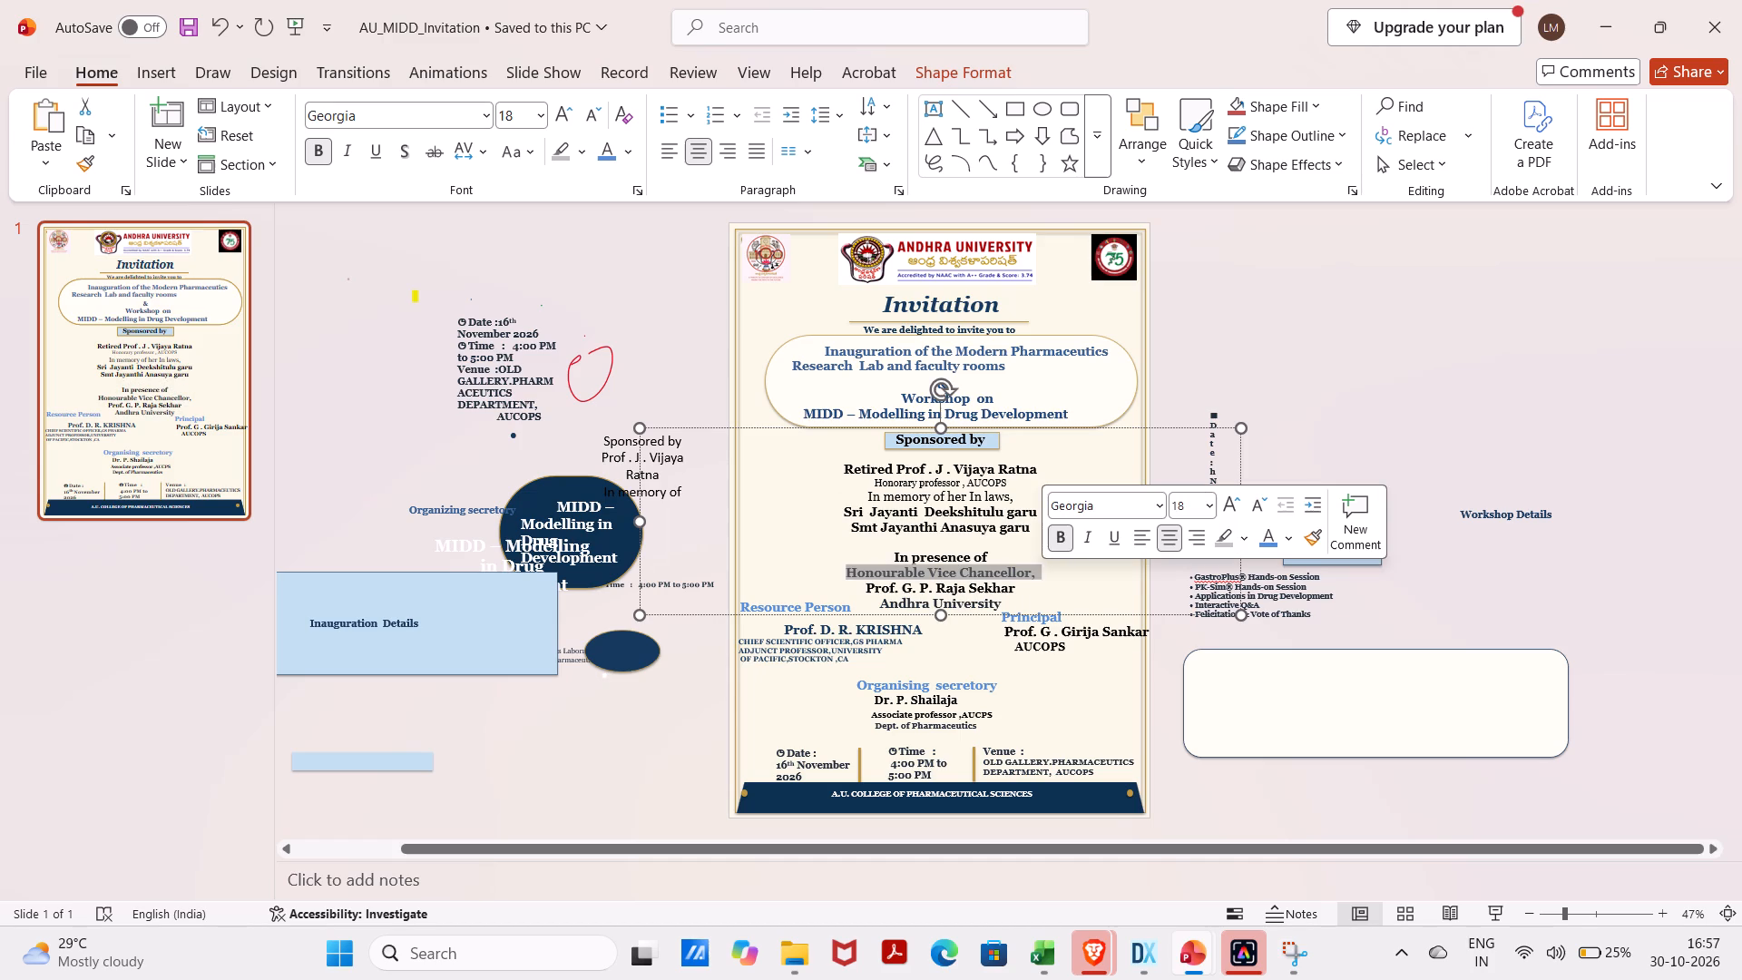
{"action": "left_click", "coordinate": [1262, 540]}
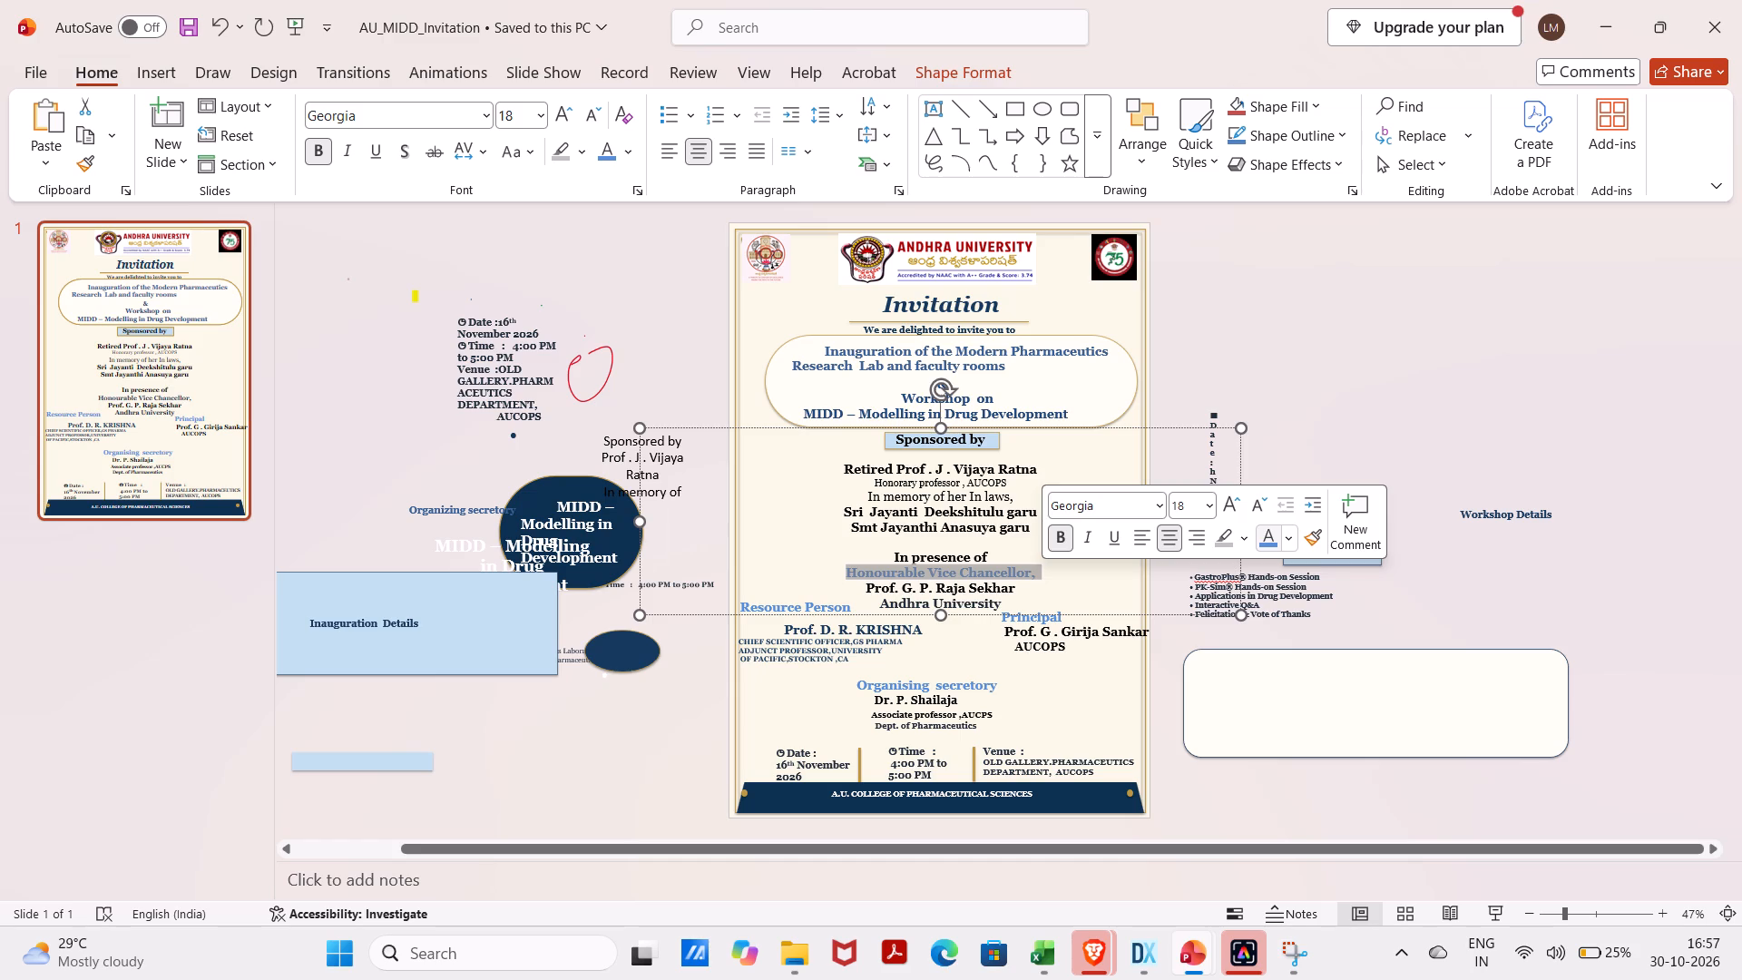
{"action": "left_click", "coordinate": [1420, 456]}
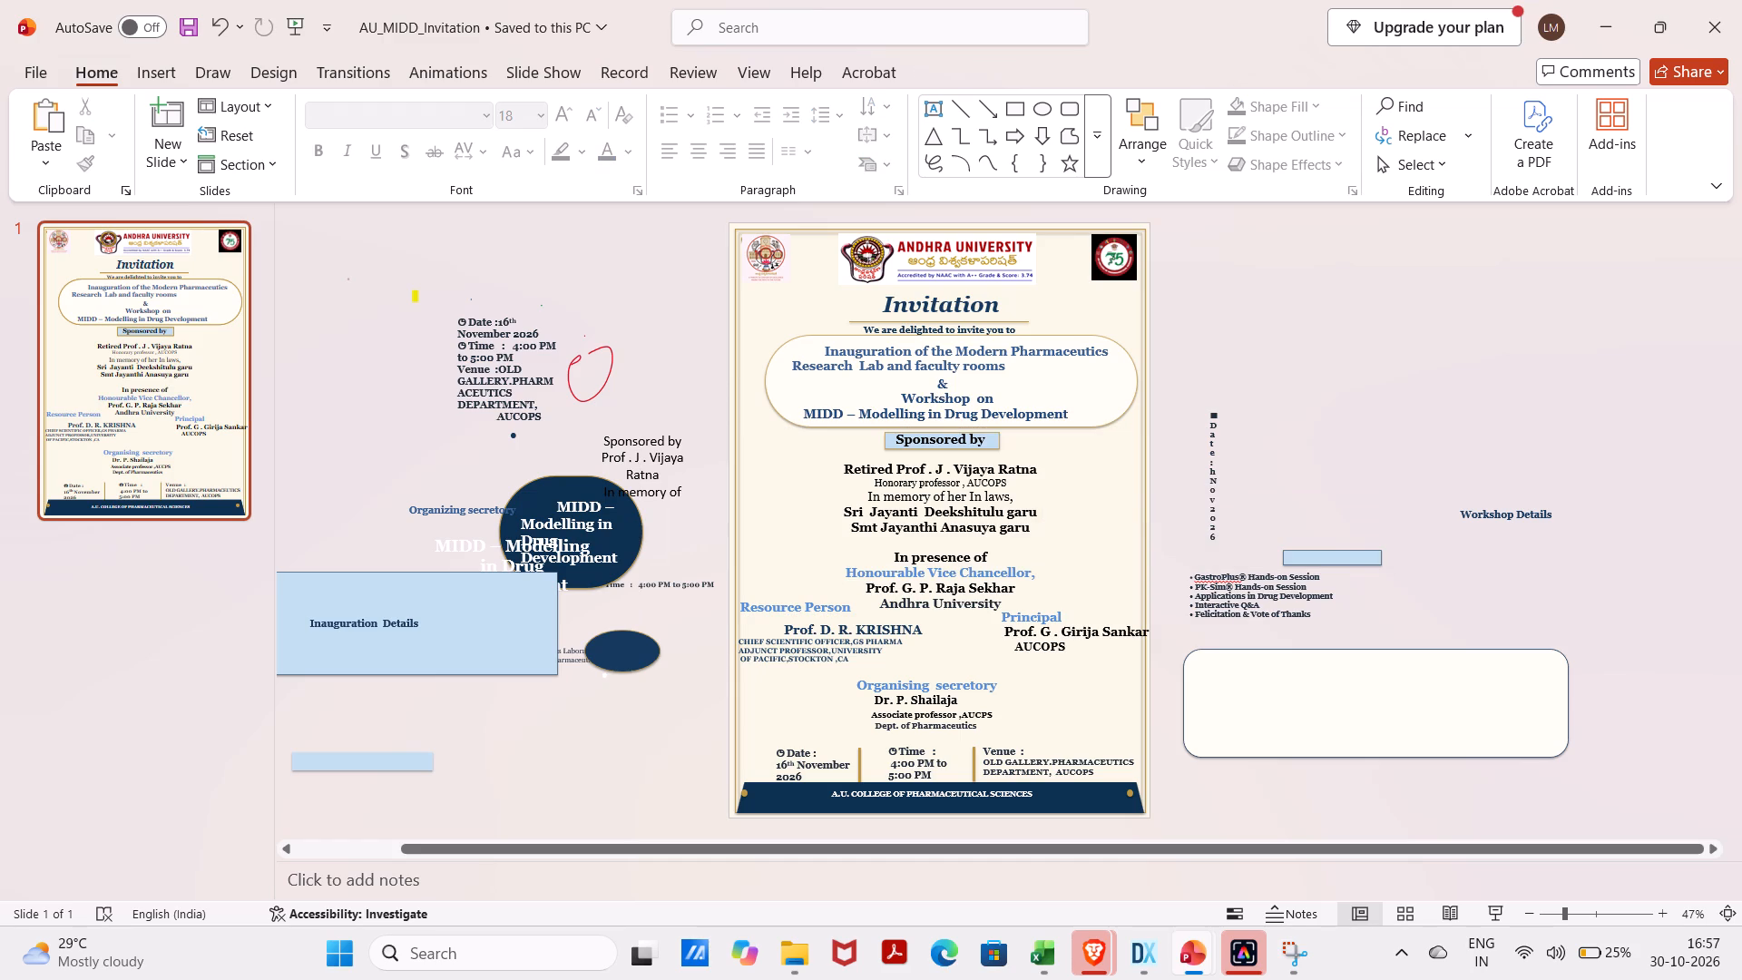
Nudge the inauguration title and the "Workshop on MIDD – Modelling in Drug Development" text boxes slightly up inside the rounded frame.
{"action": "left_click", "coordinate": [1005, 623]}
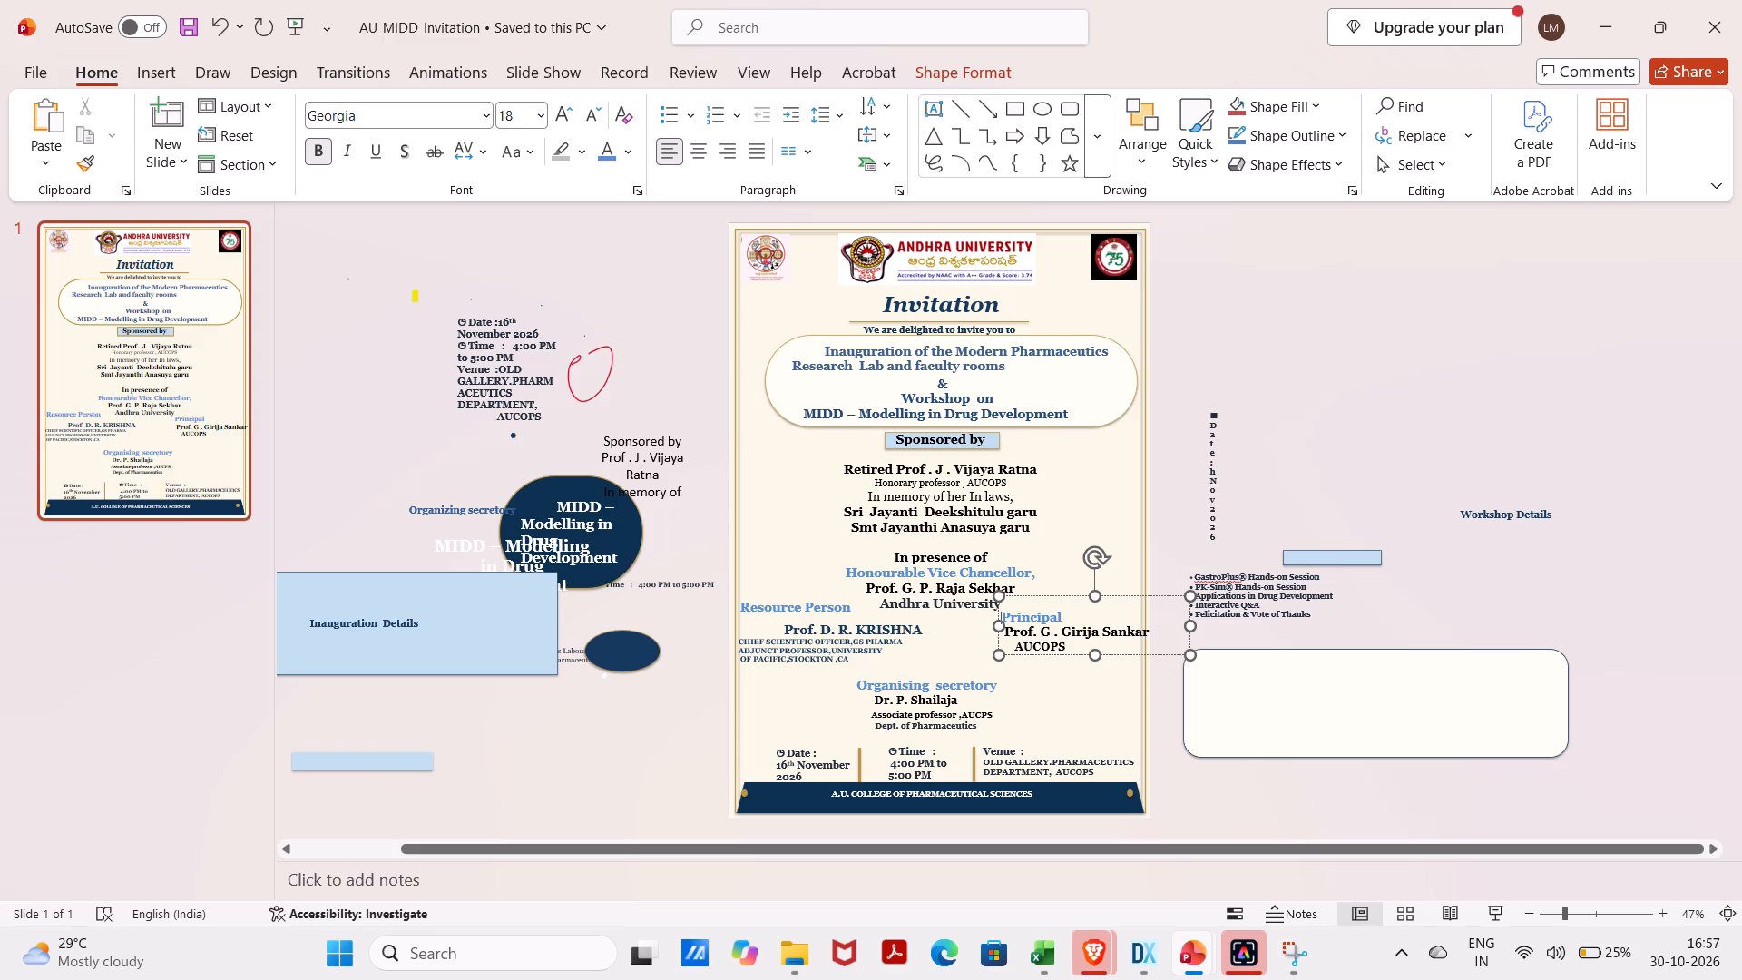
{"action": "left_click", "coordinate": [823, 348]}
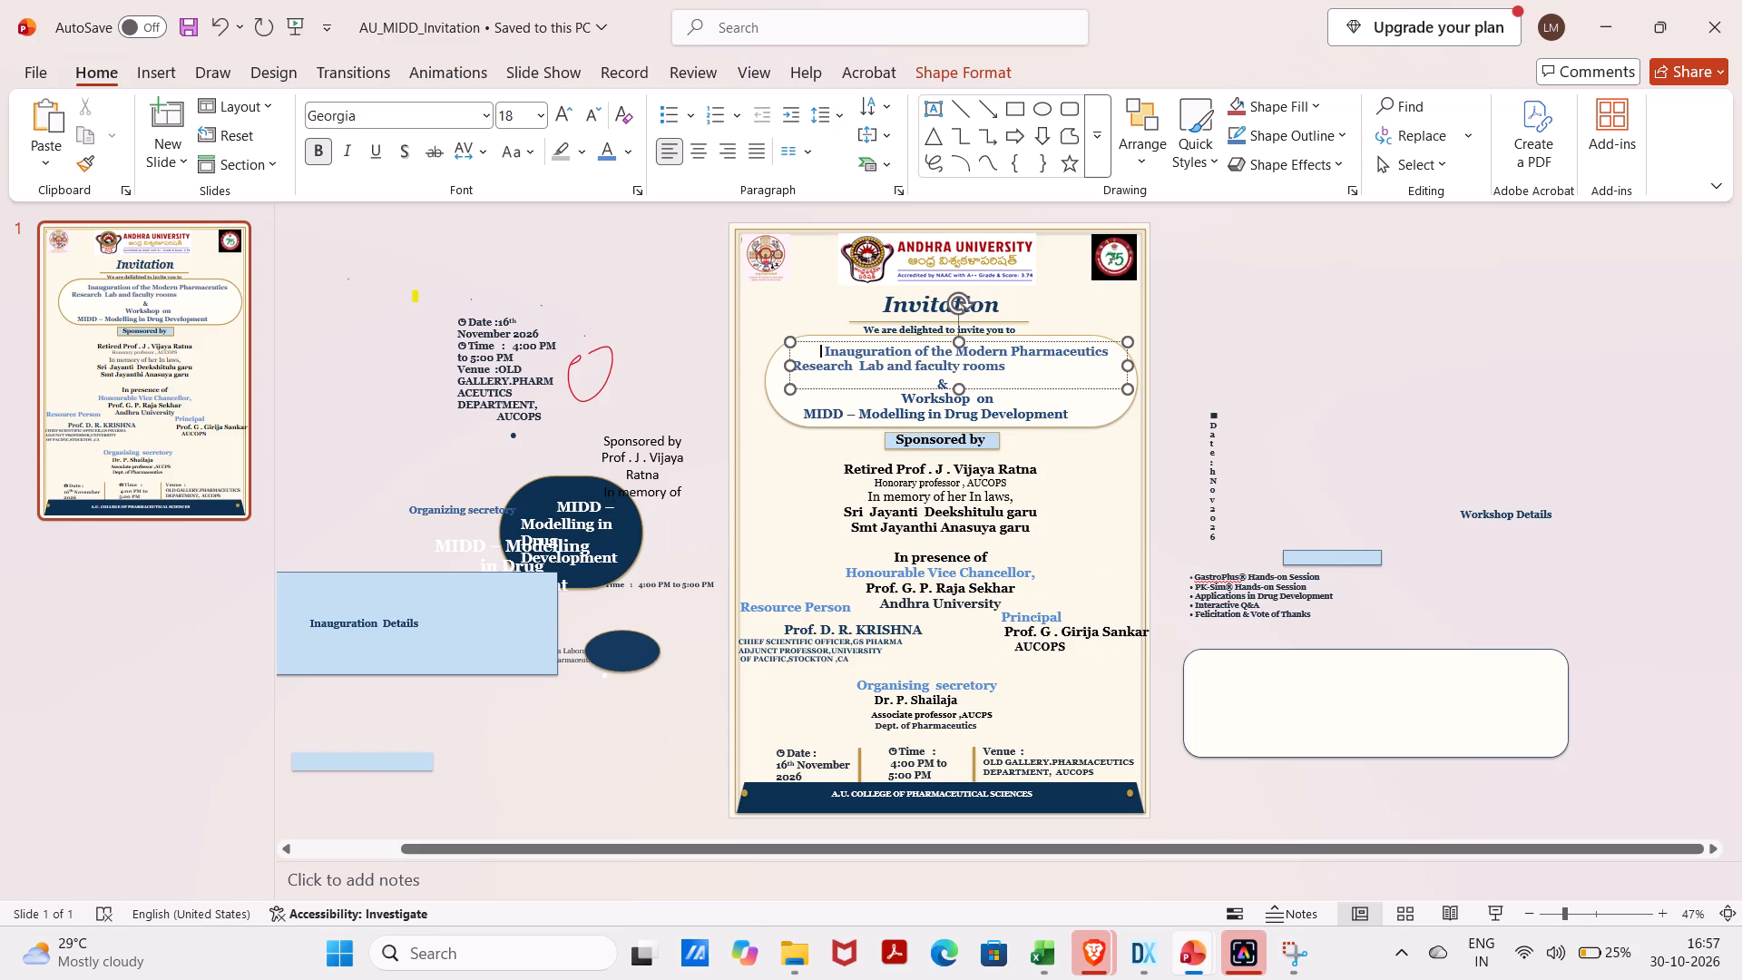
{"action": "left_click", "coordinate": [792, 342]}
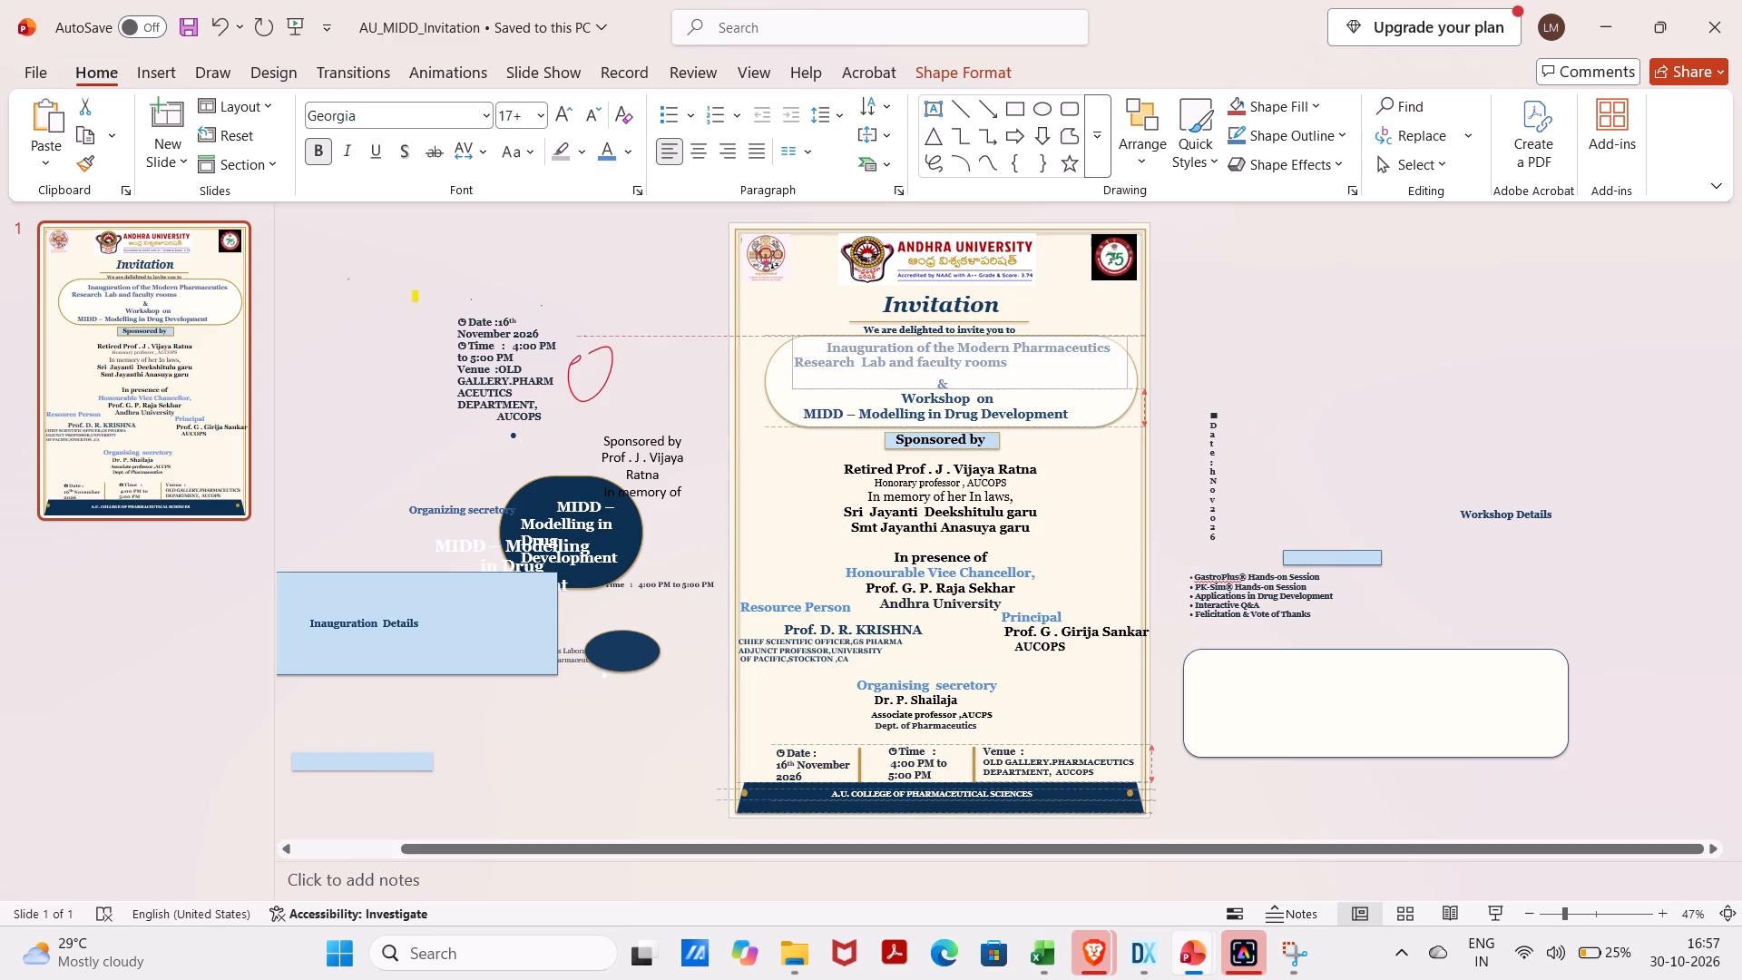
{"action": "left_click", "coordinate": [829, 402]}
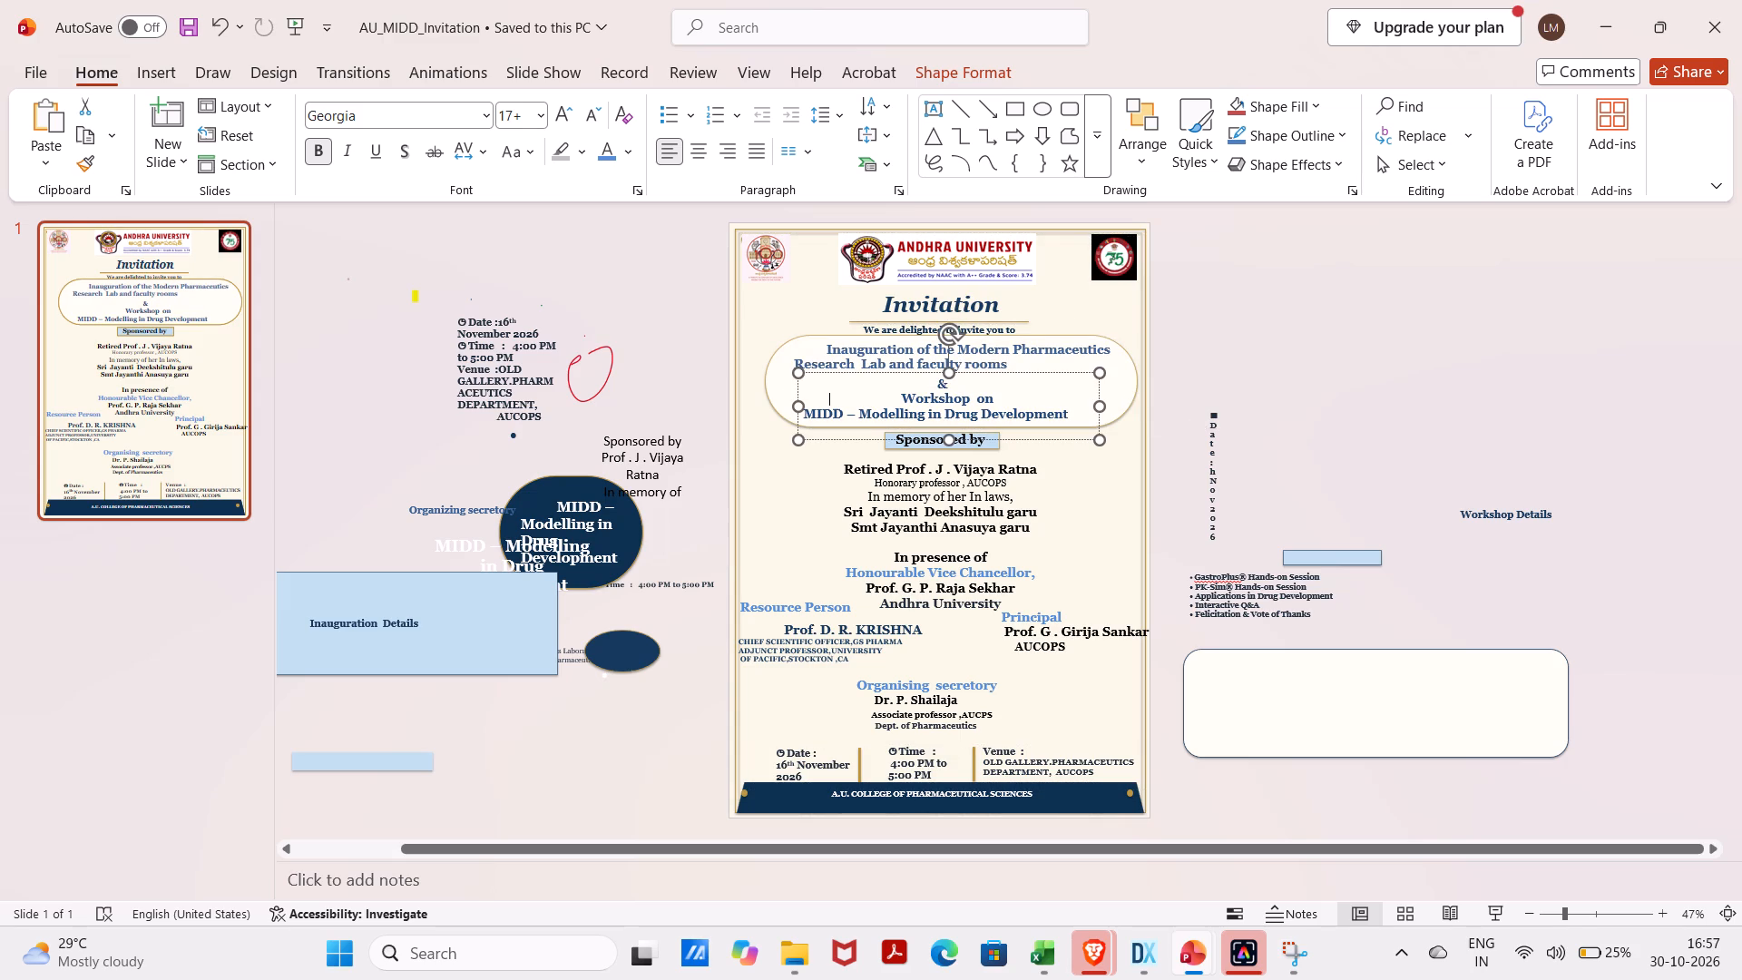
{"action": "left_click", "coordinate": [795, 372]}
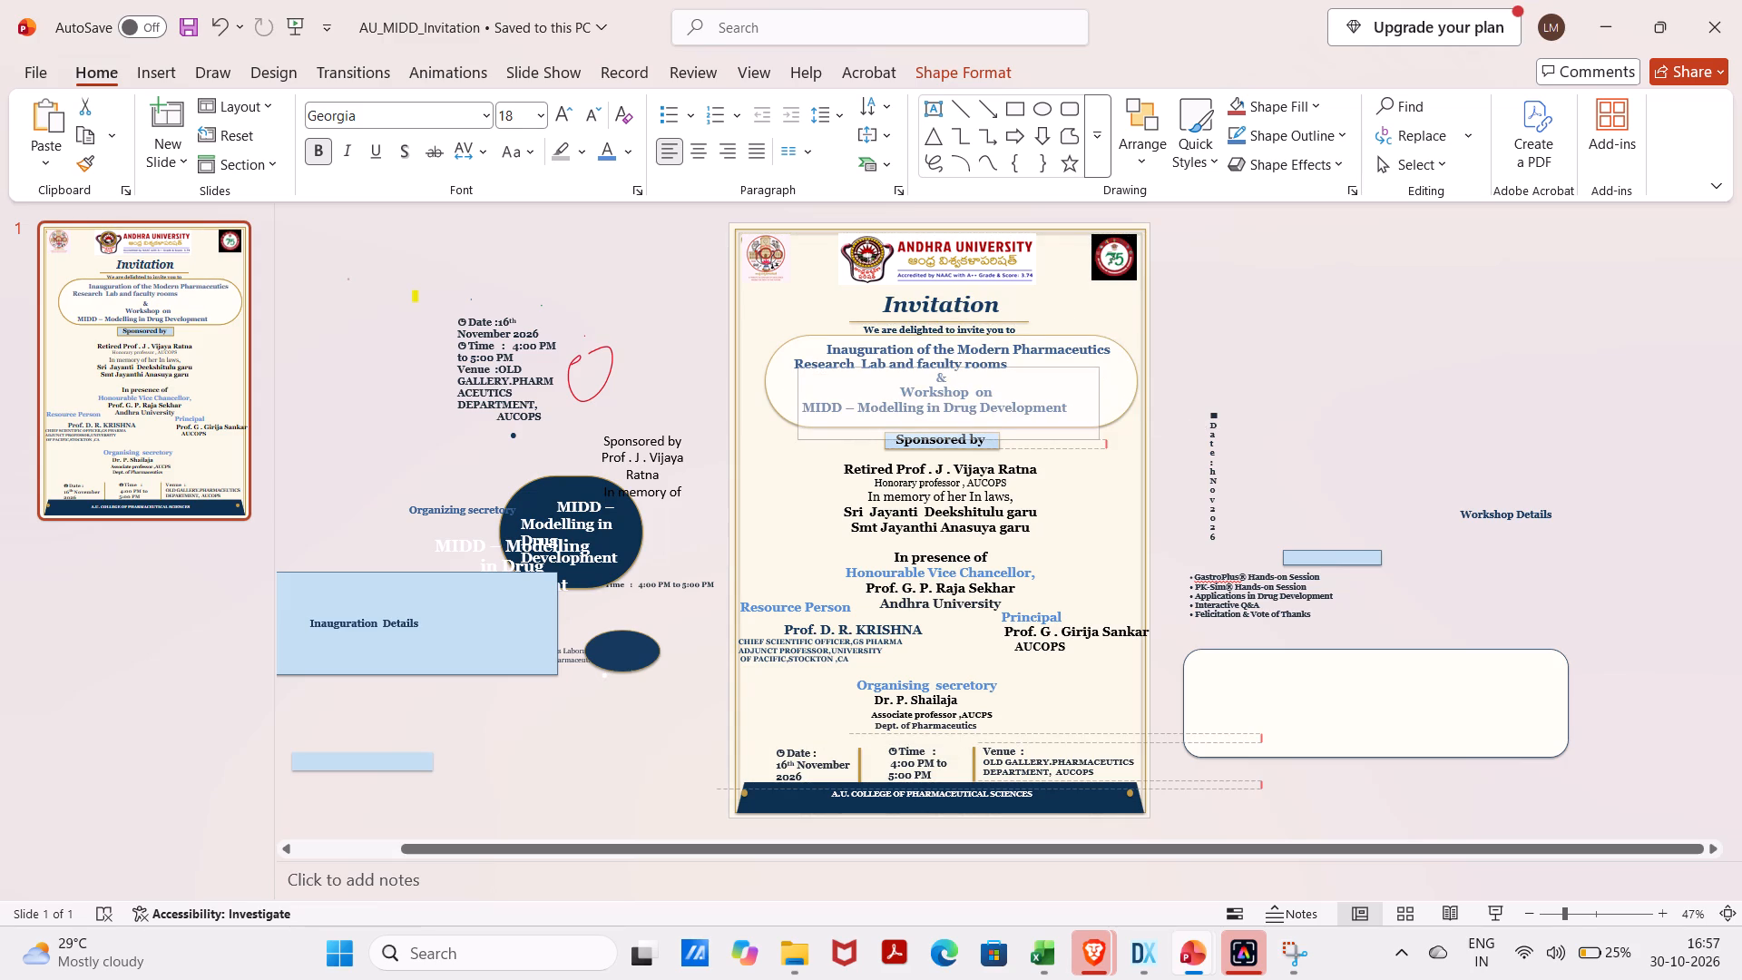
Shrink the rounded frame around the event title from its lower-left corner so it fits the text more closely.
{"action": "left_click", "coordinate": [786, 423]}
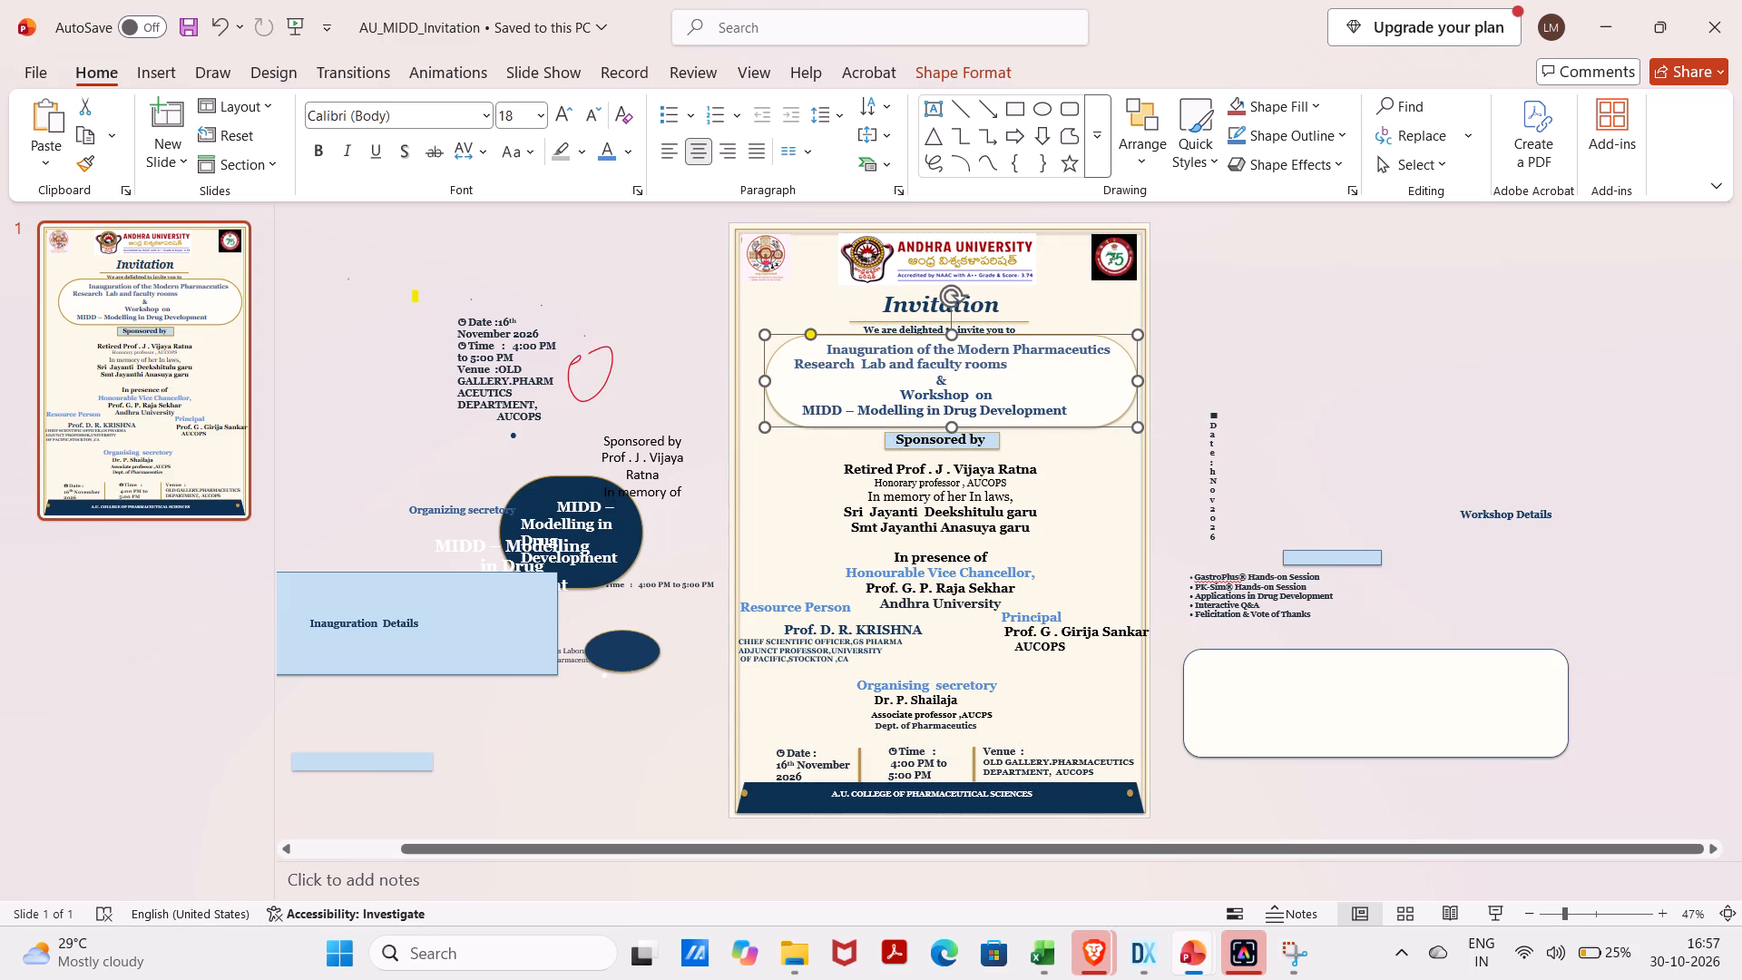
{"action": "left_click", "coordinate": [771, 430]}
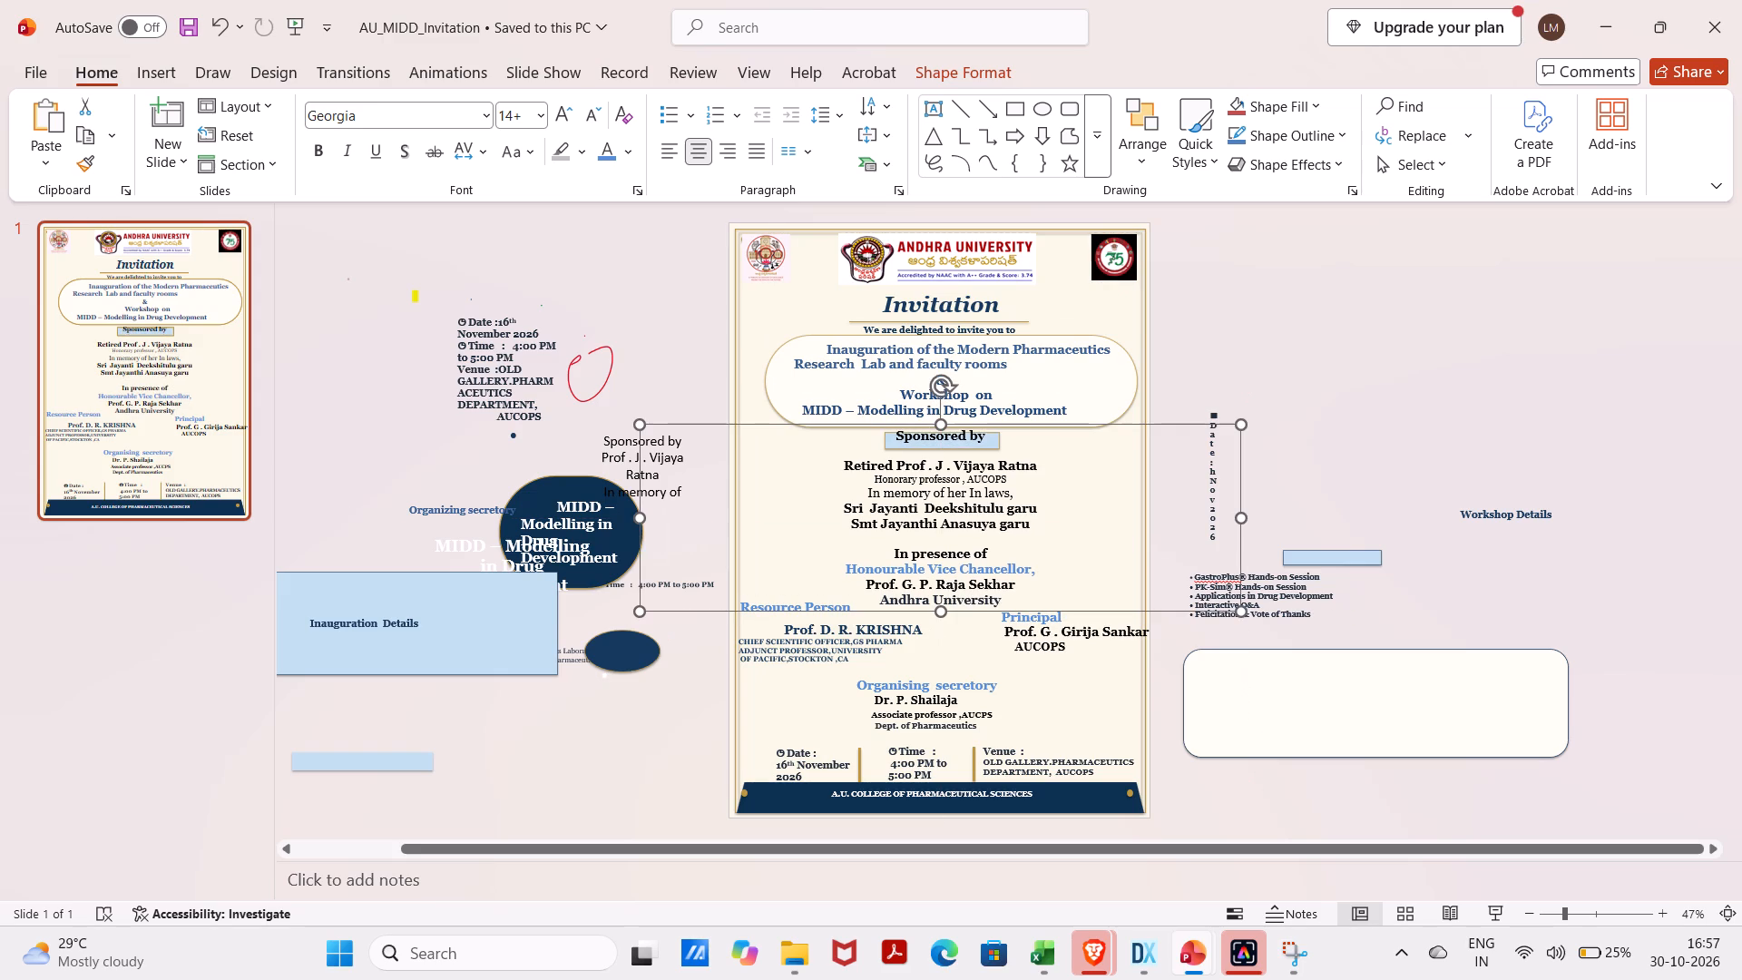
{"action": "left_click", "coordinate": [777, 384]}
{"action": "left_click_drag", "start_coordinate": [766, 427], "coordinate": [769, 416]}
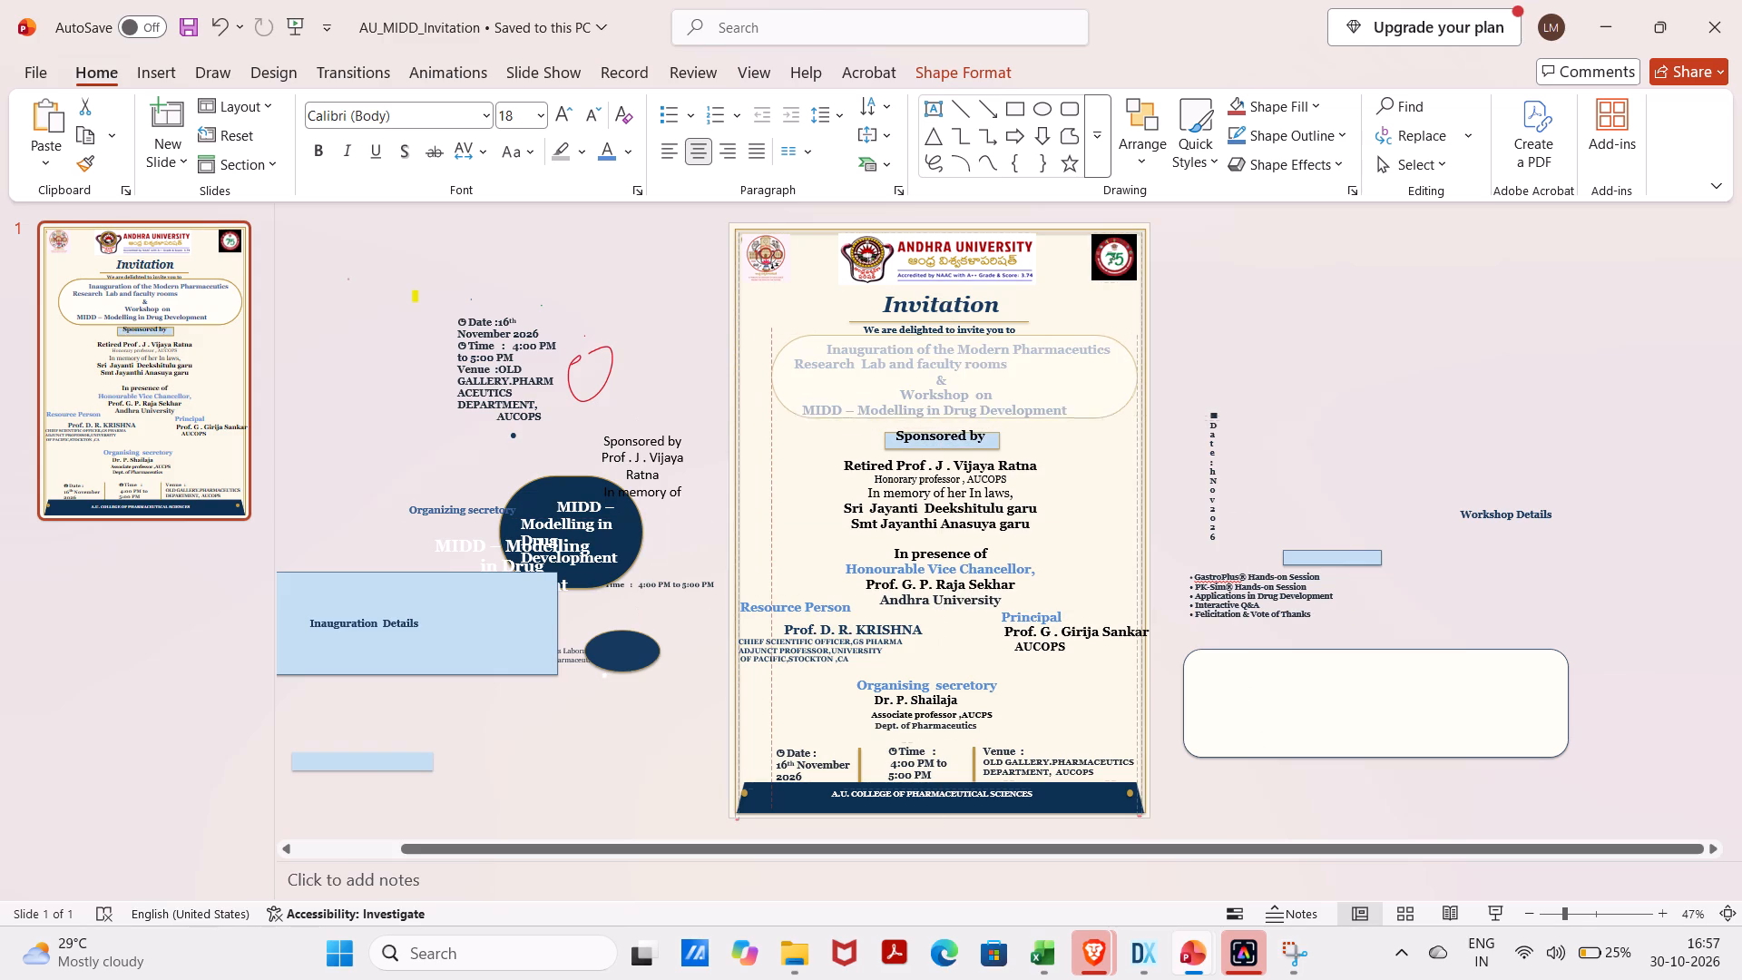
{"action": "left_click_drag", "start_coordinate": [769, 416], "coordinate": [769, 418]}
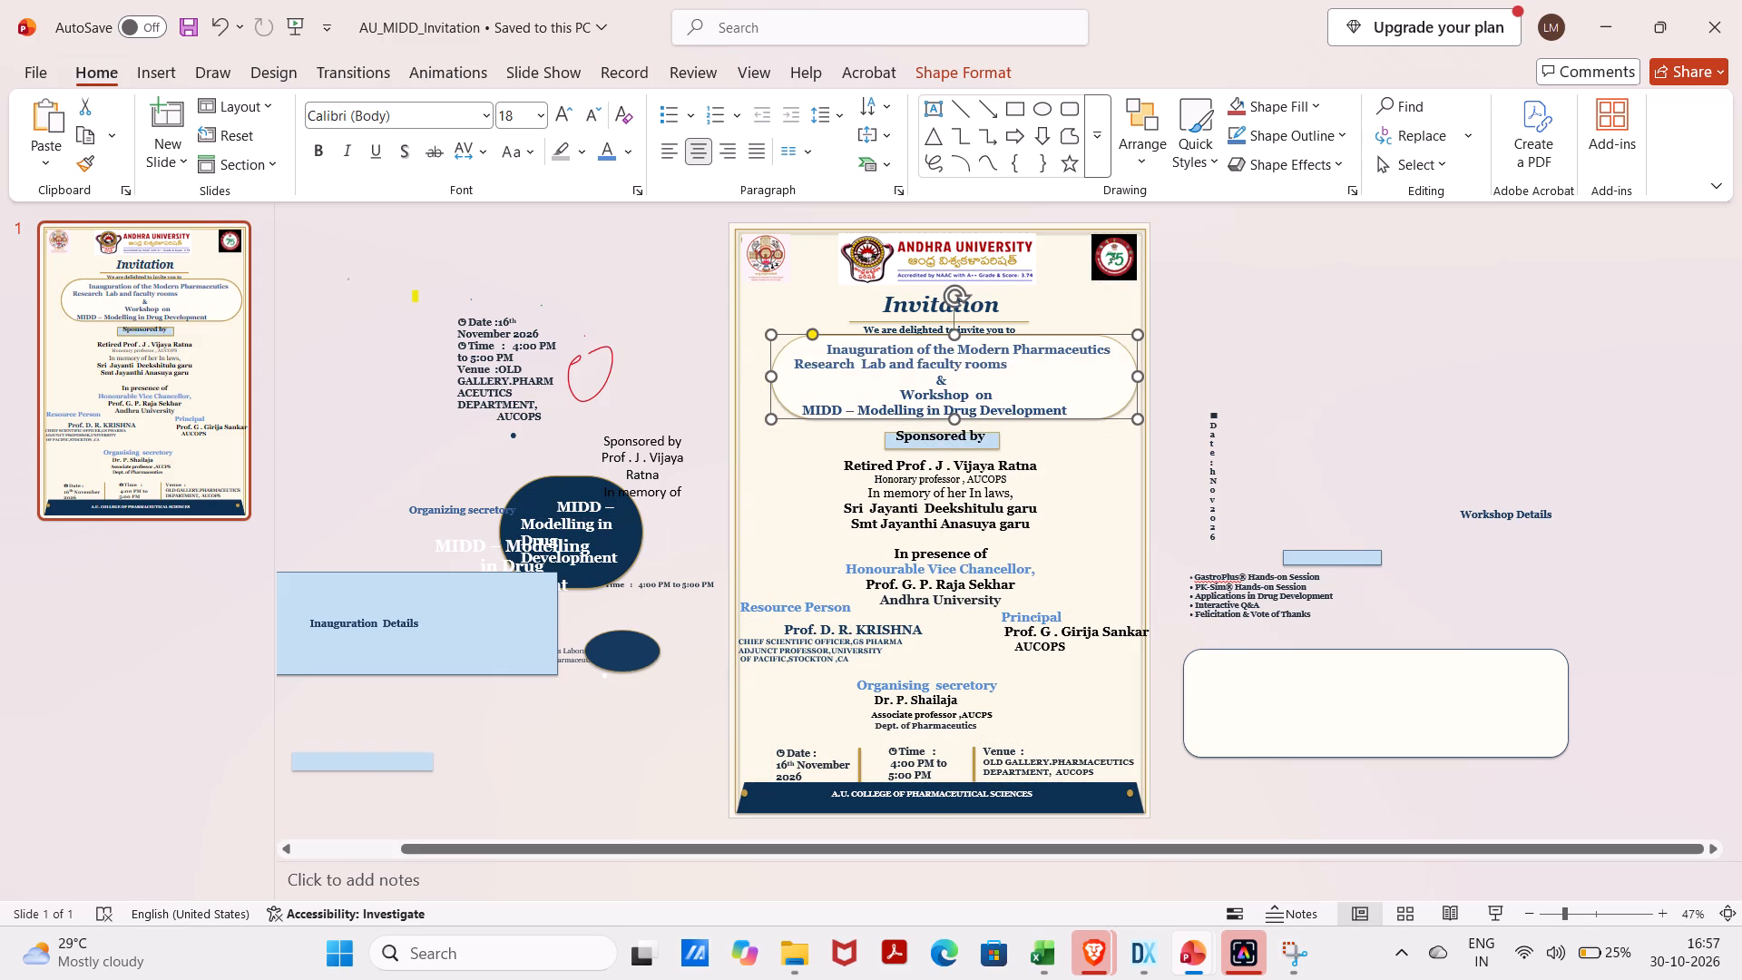
{"action": "left_click", "coordinate": [1343, 428]}
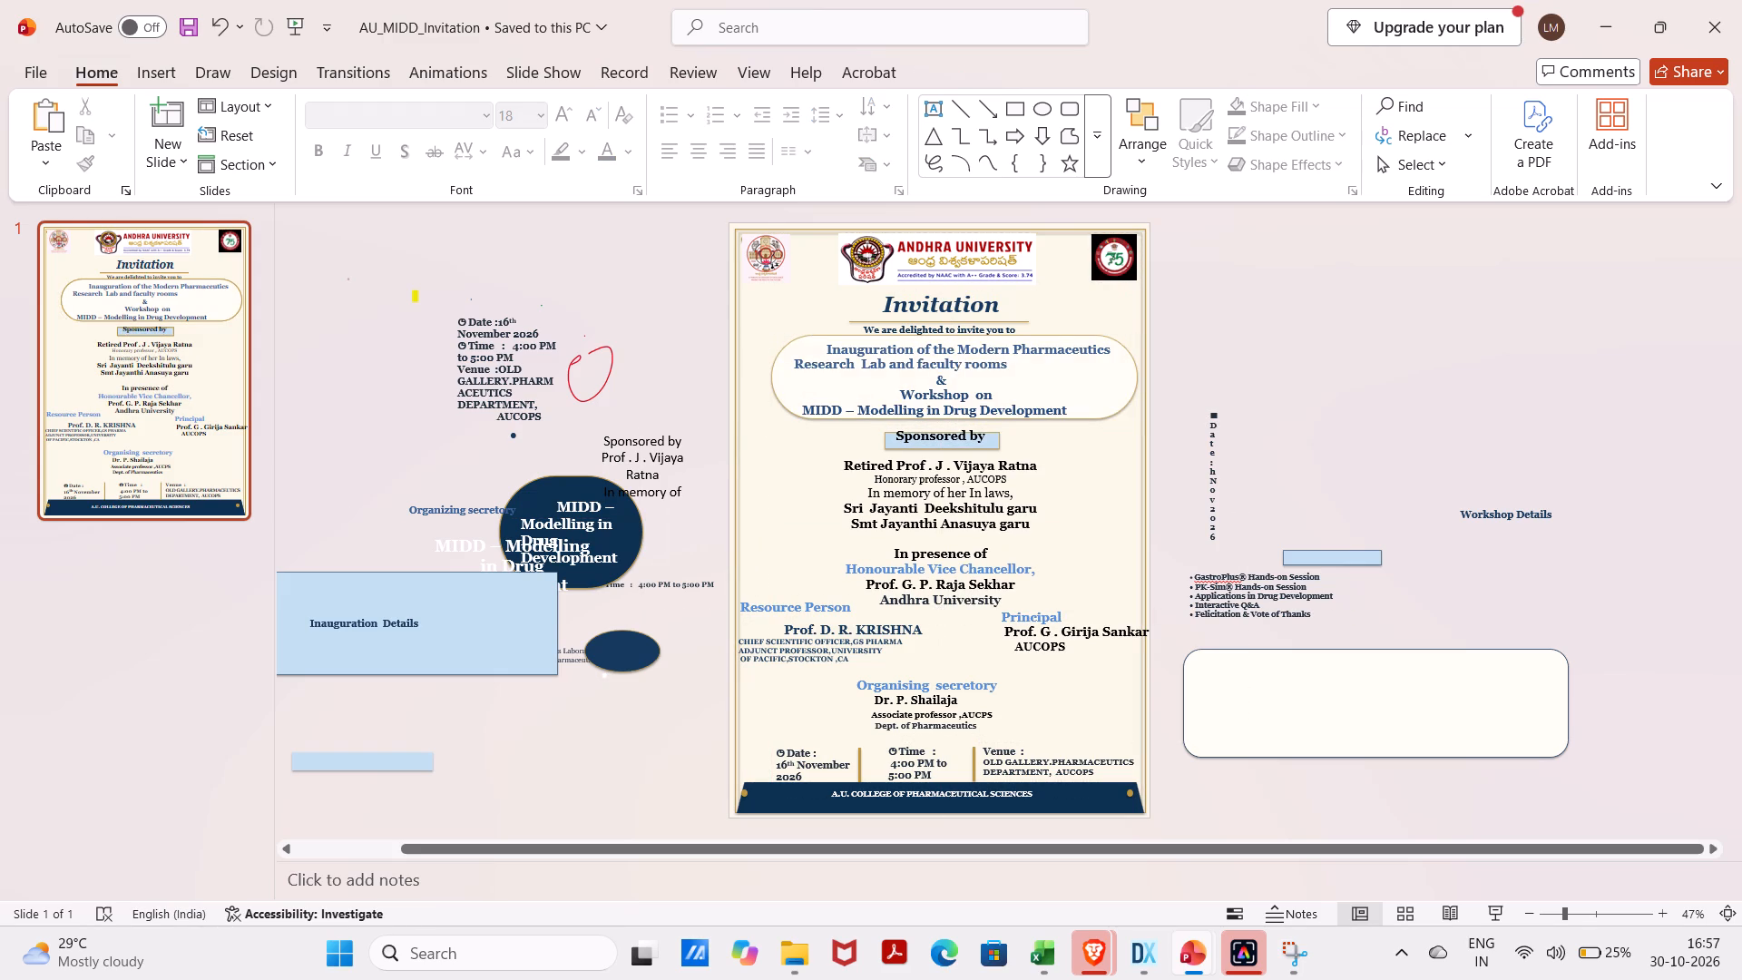
Narrow the central text box to uncover the blue "Sponsored by" highlight rectangle, and move that rectangle slightly up and right.
{"action": "left_click_drag", "start_coordinate": [998, 445], "coordinate": [998, 436]}
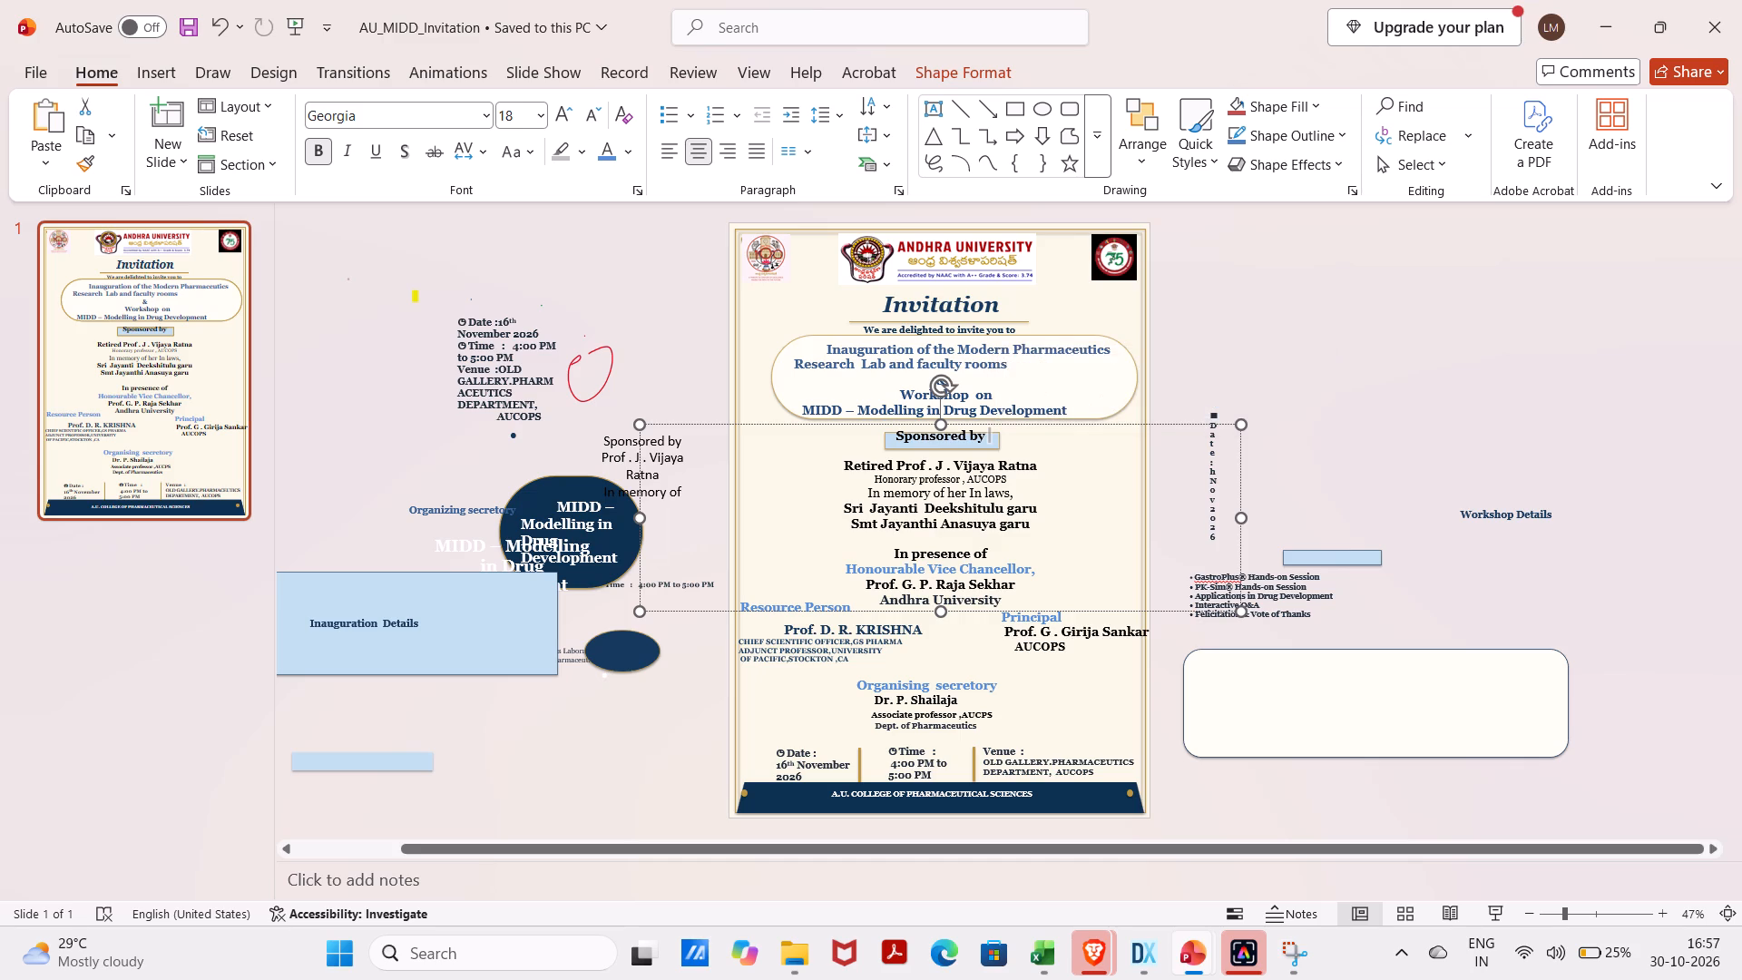
{"action": "left_click_drag", "start_coordinate": [1253, 420], "coordinate": [1415, 335]}
{"action": "left_click", "coordinate": [1124, 529]}
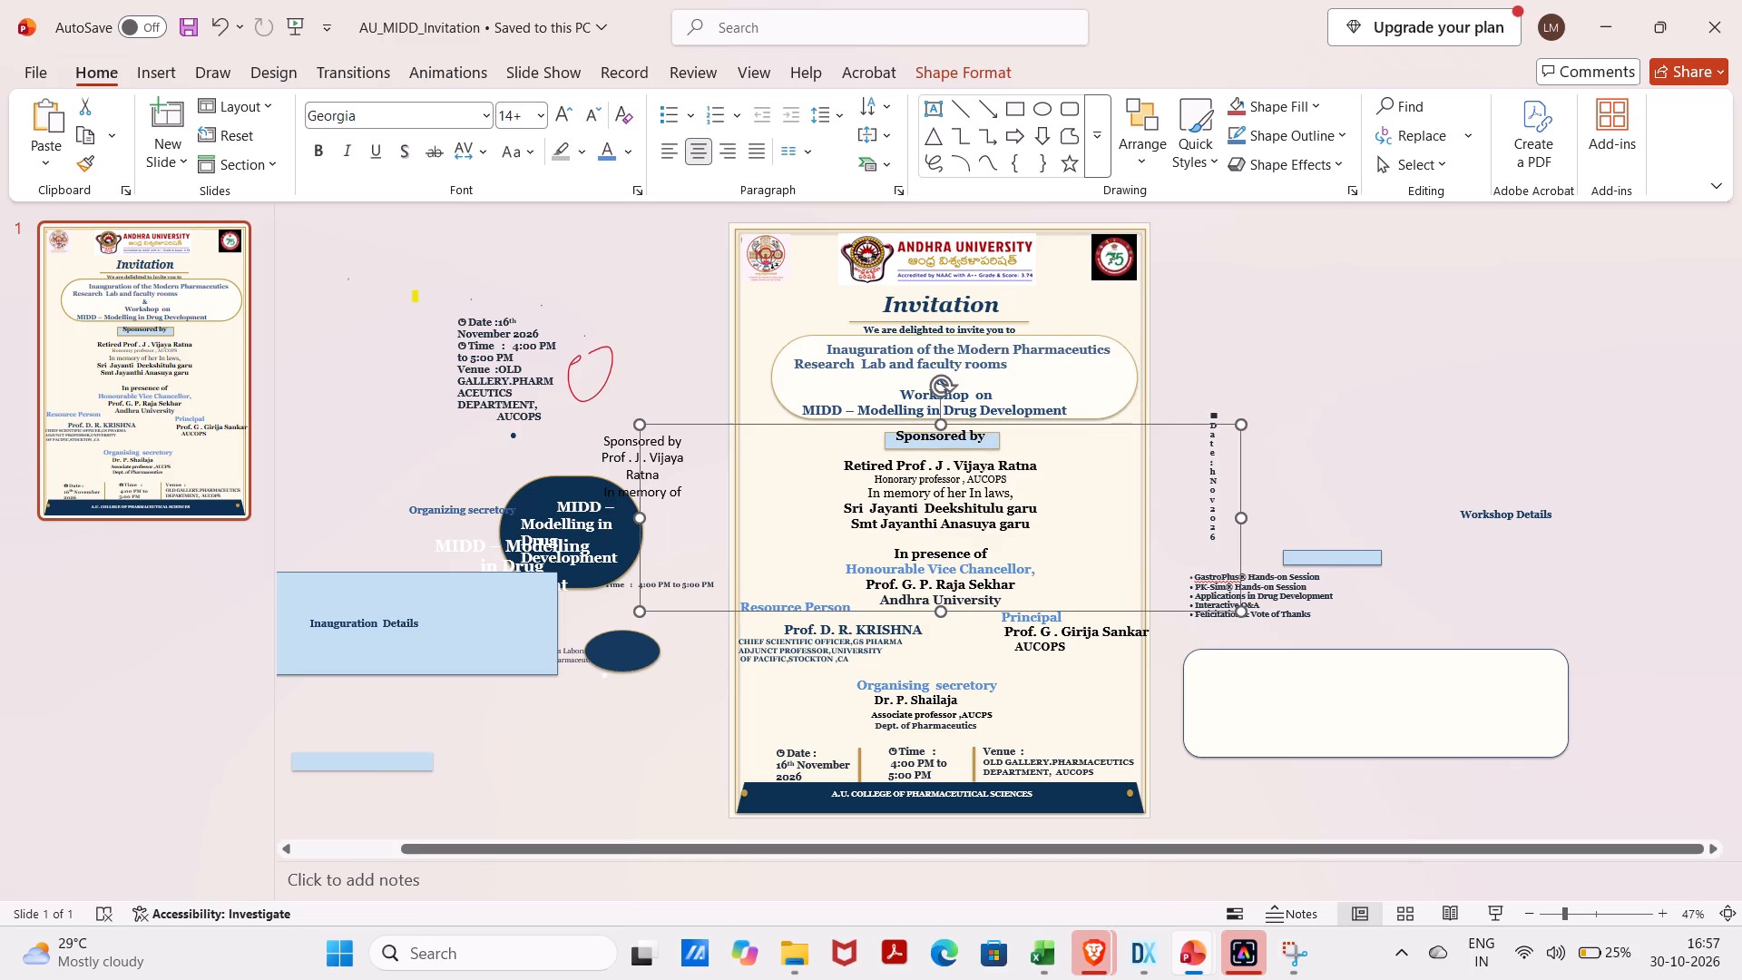
{"action": "left_click_drag", "start_coordinate": [1238, 519], "coordinate": [880, 543]}
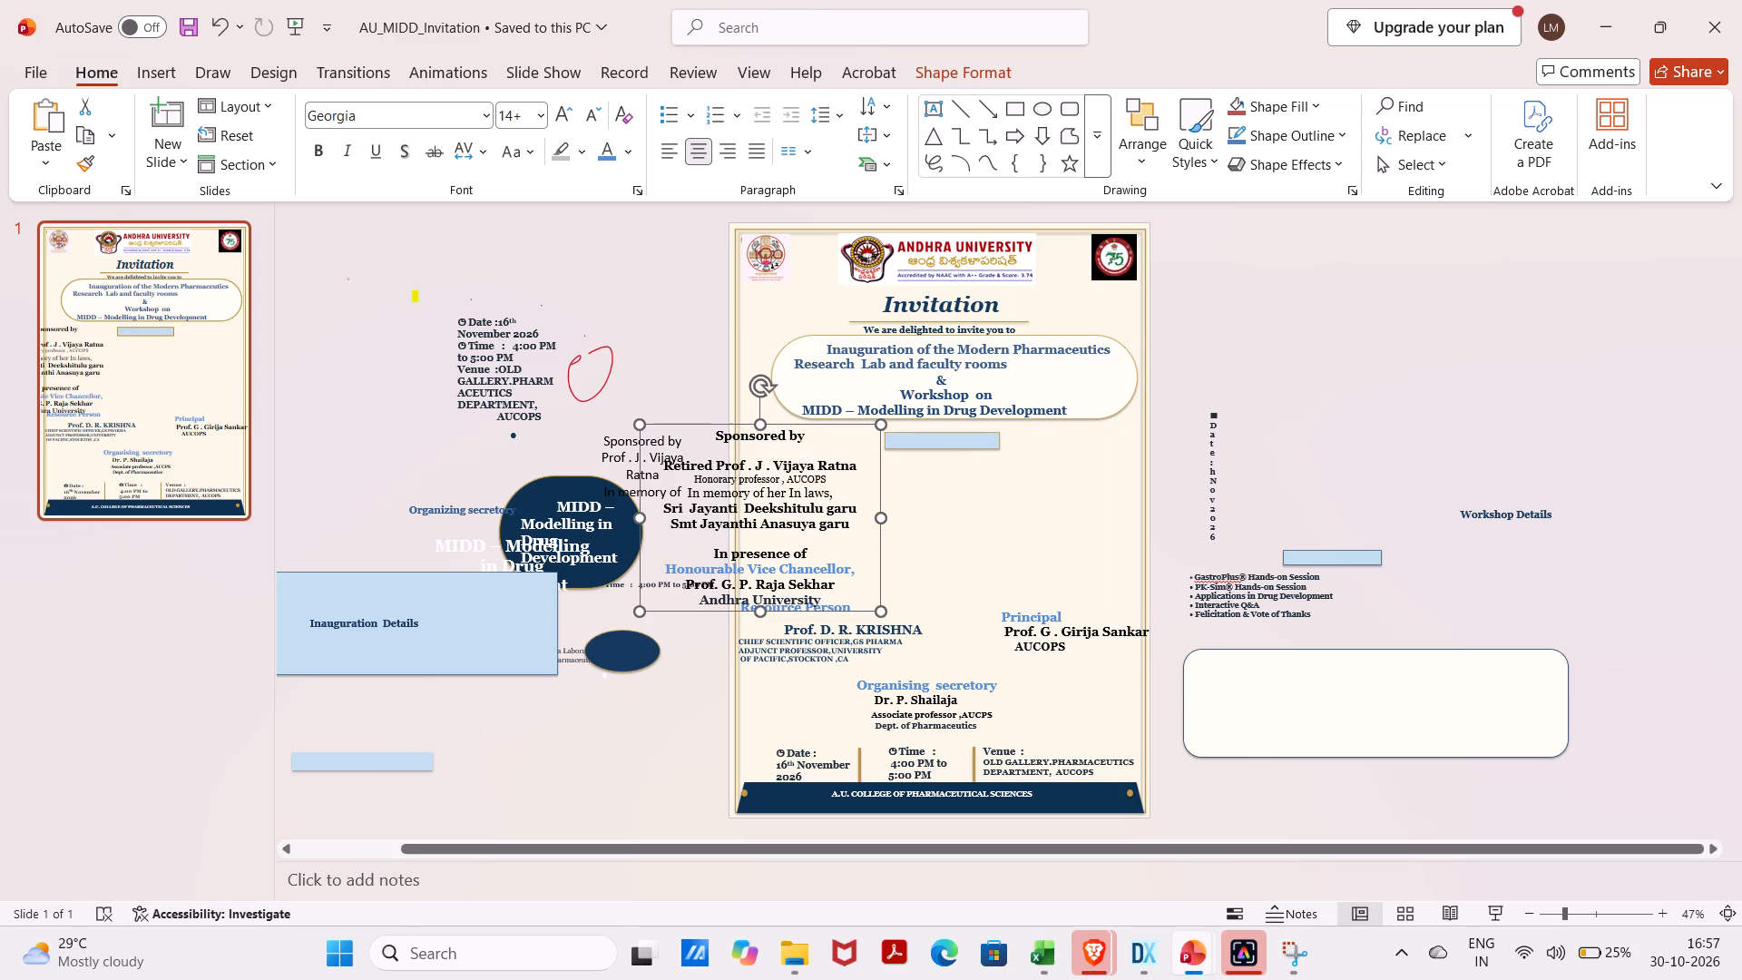
{"action": "left_click", "coordinate": [960, 440]}
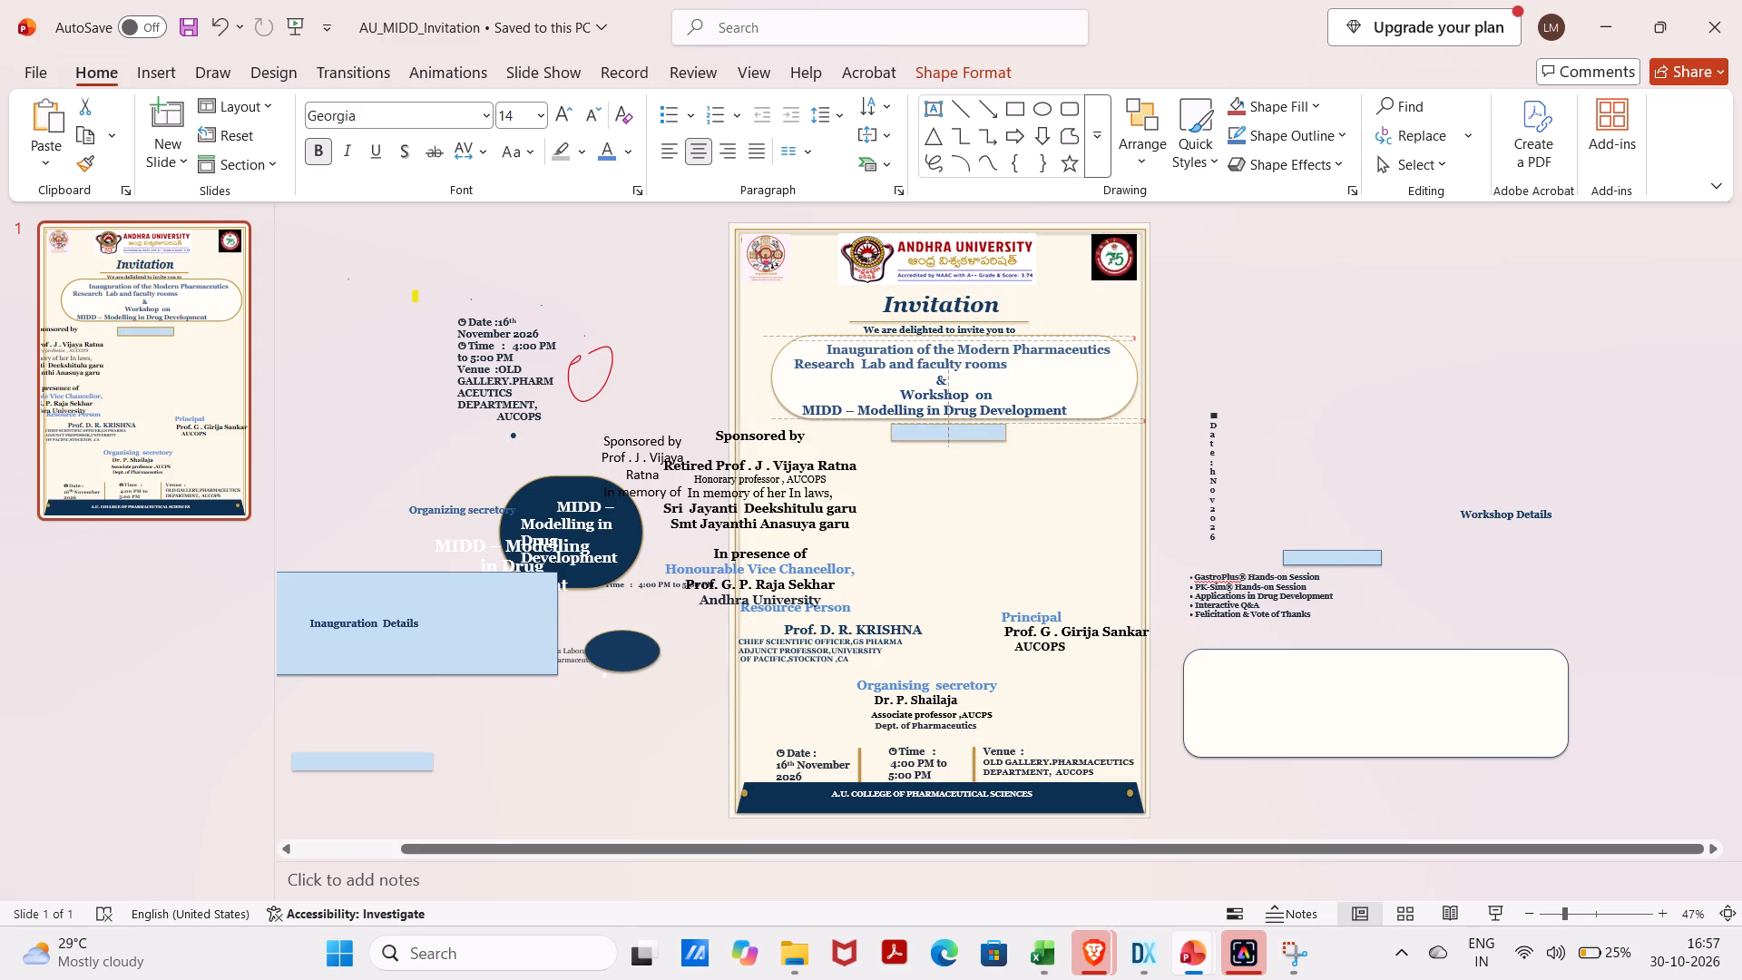
Widen the central text box back across the slide until "Sponsored by" sits centred over its blue highlight rectangle.
{"action": "left_click_drag", "start_coordinate": [843, 504], "coordinate": [966, 502]}
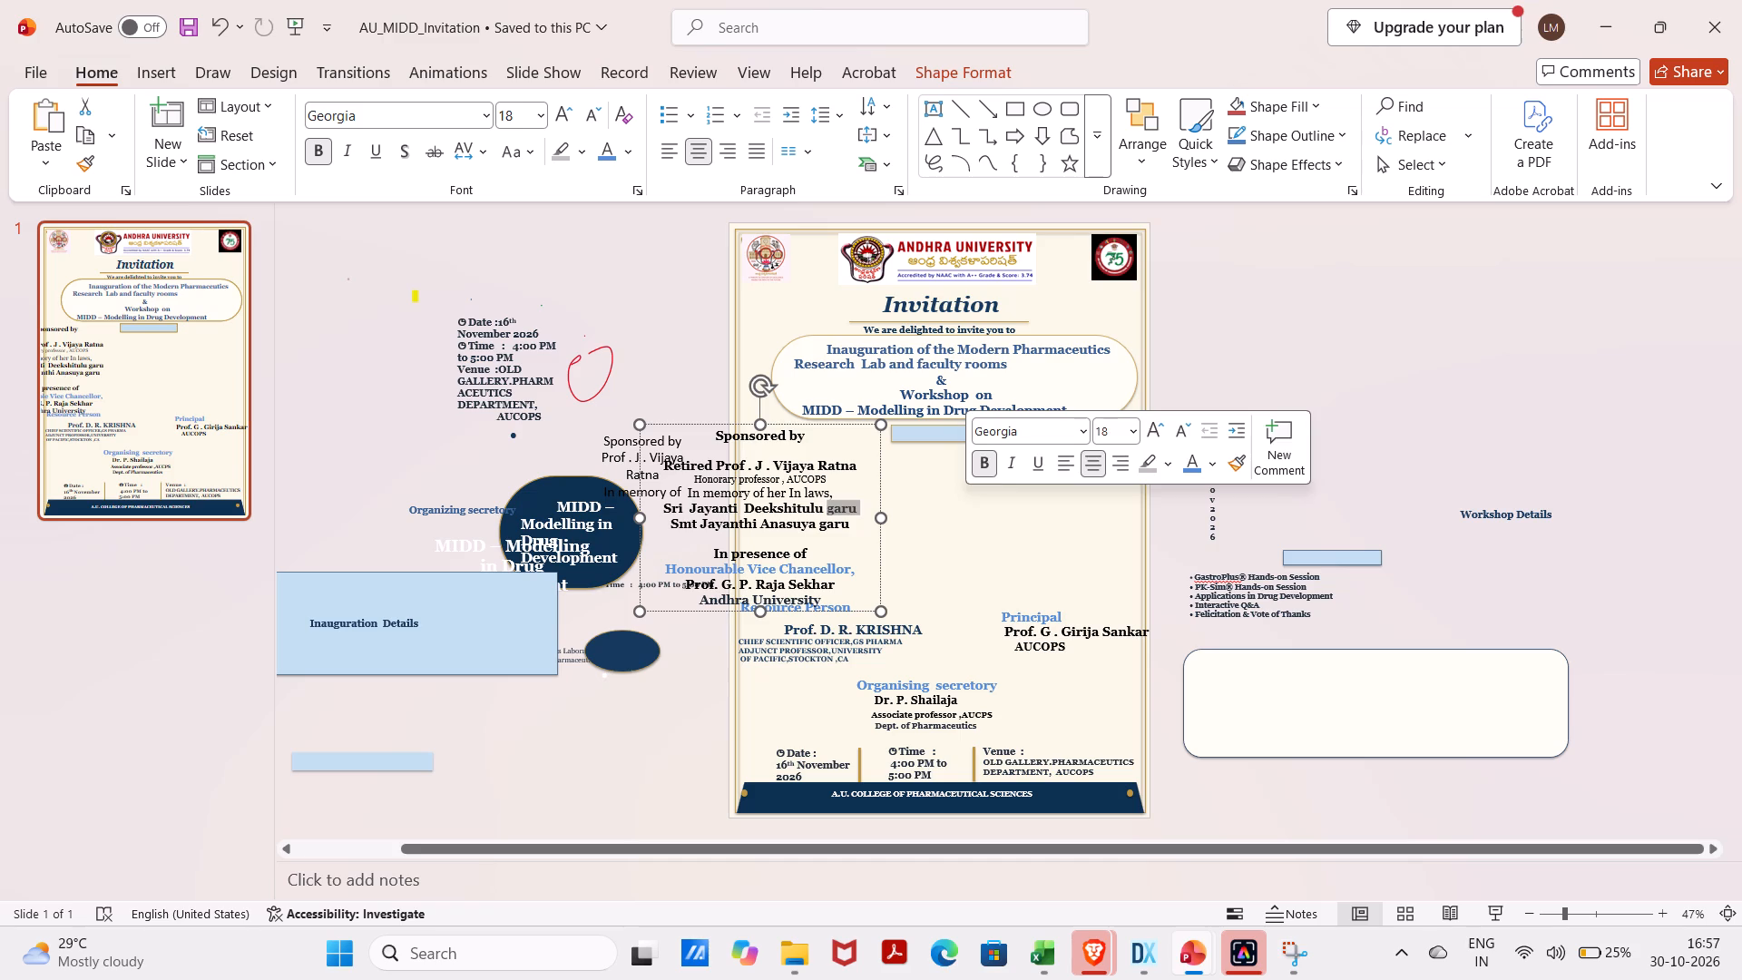
{"action": "left_click_drag", "start_coordinate": [882, 523], "coordinate": [1111, 511]}
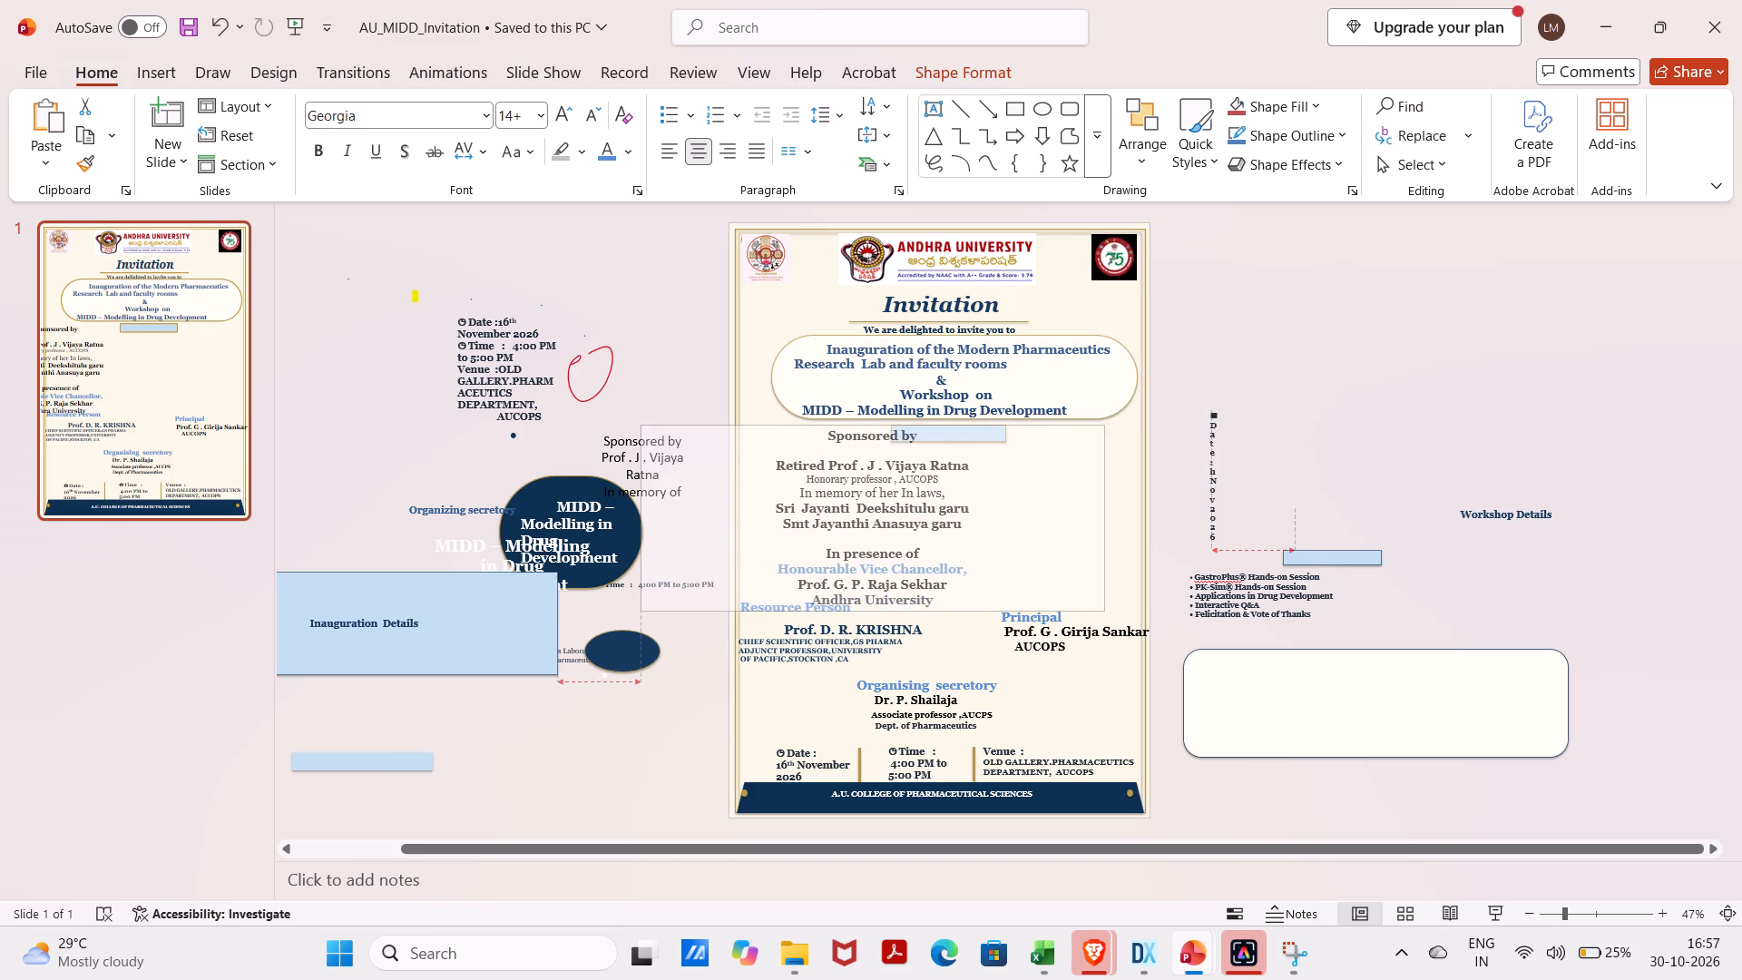
{"action": "left_click_drag", "start_coordinate": [1111, 511], "coordinate": [1241, 509]}
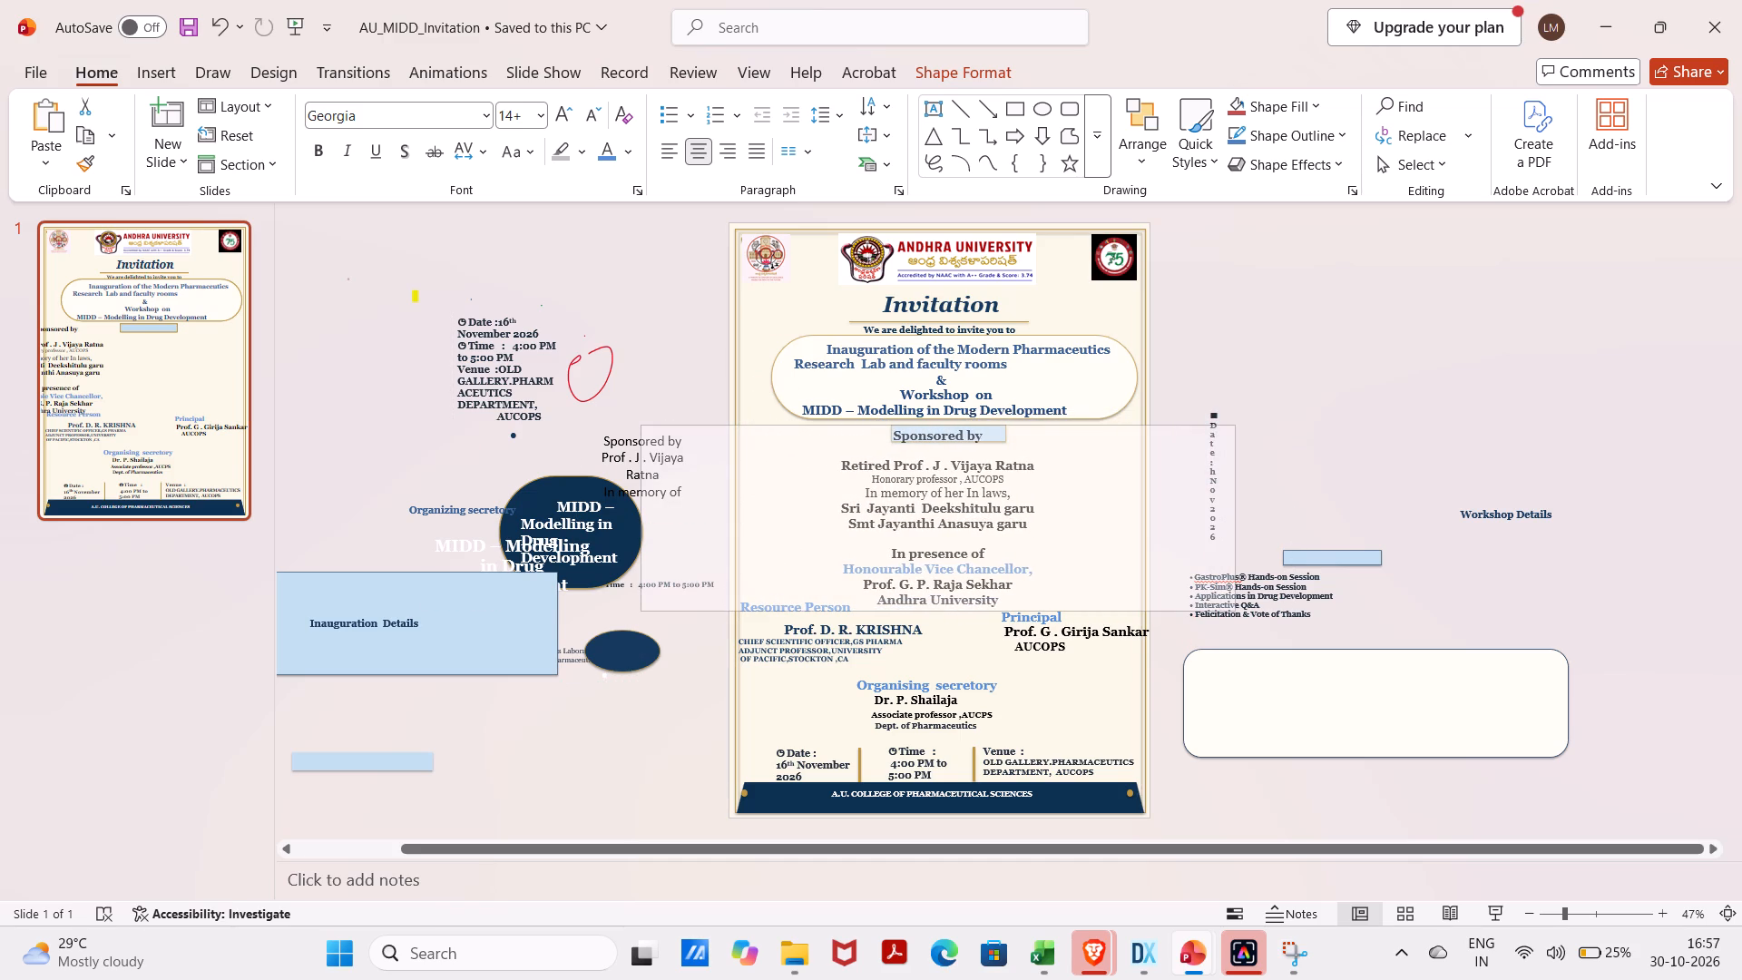
{"action": "left_click_drag", "start_coordinate": [1241, 509], "coordinate": [1241, 507]}
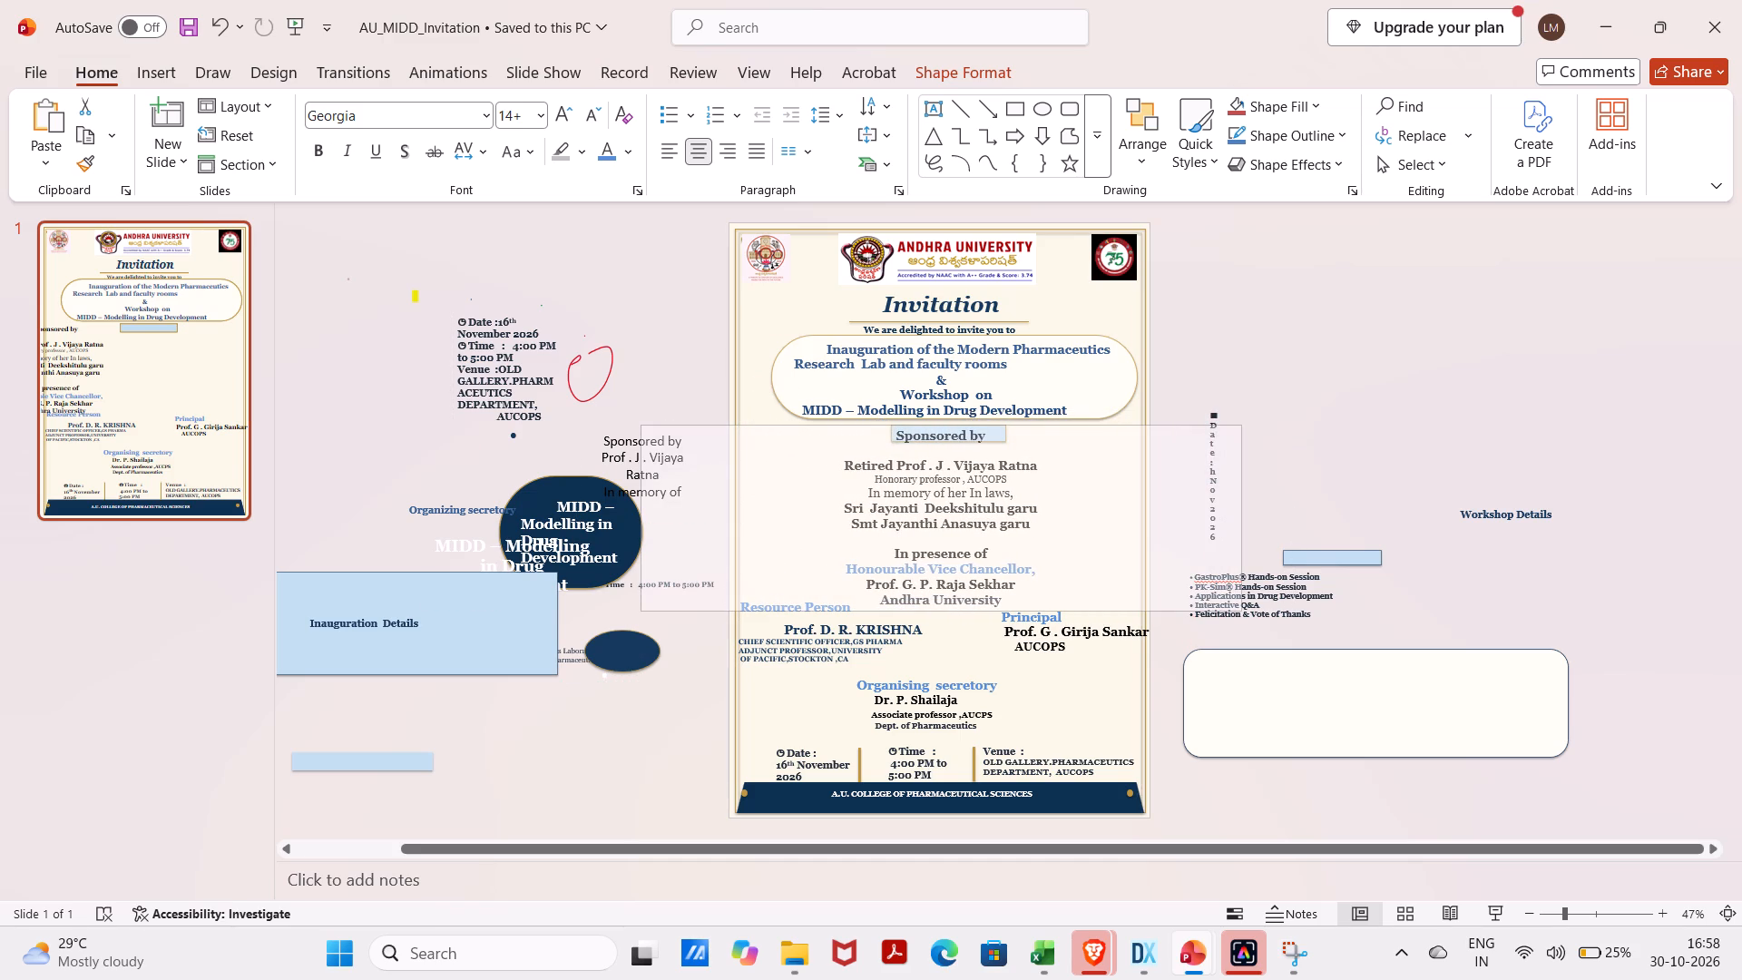
{"action": "left_click_drag", "start_coordinate": [1241, 507], "coordinate": [1237, 509]}
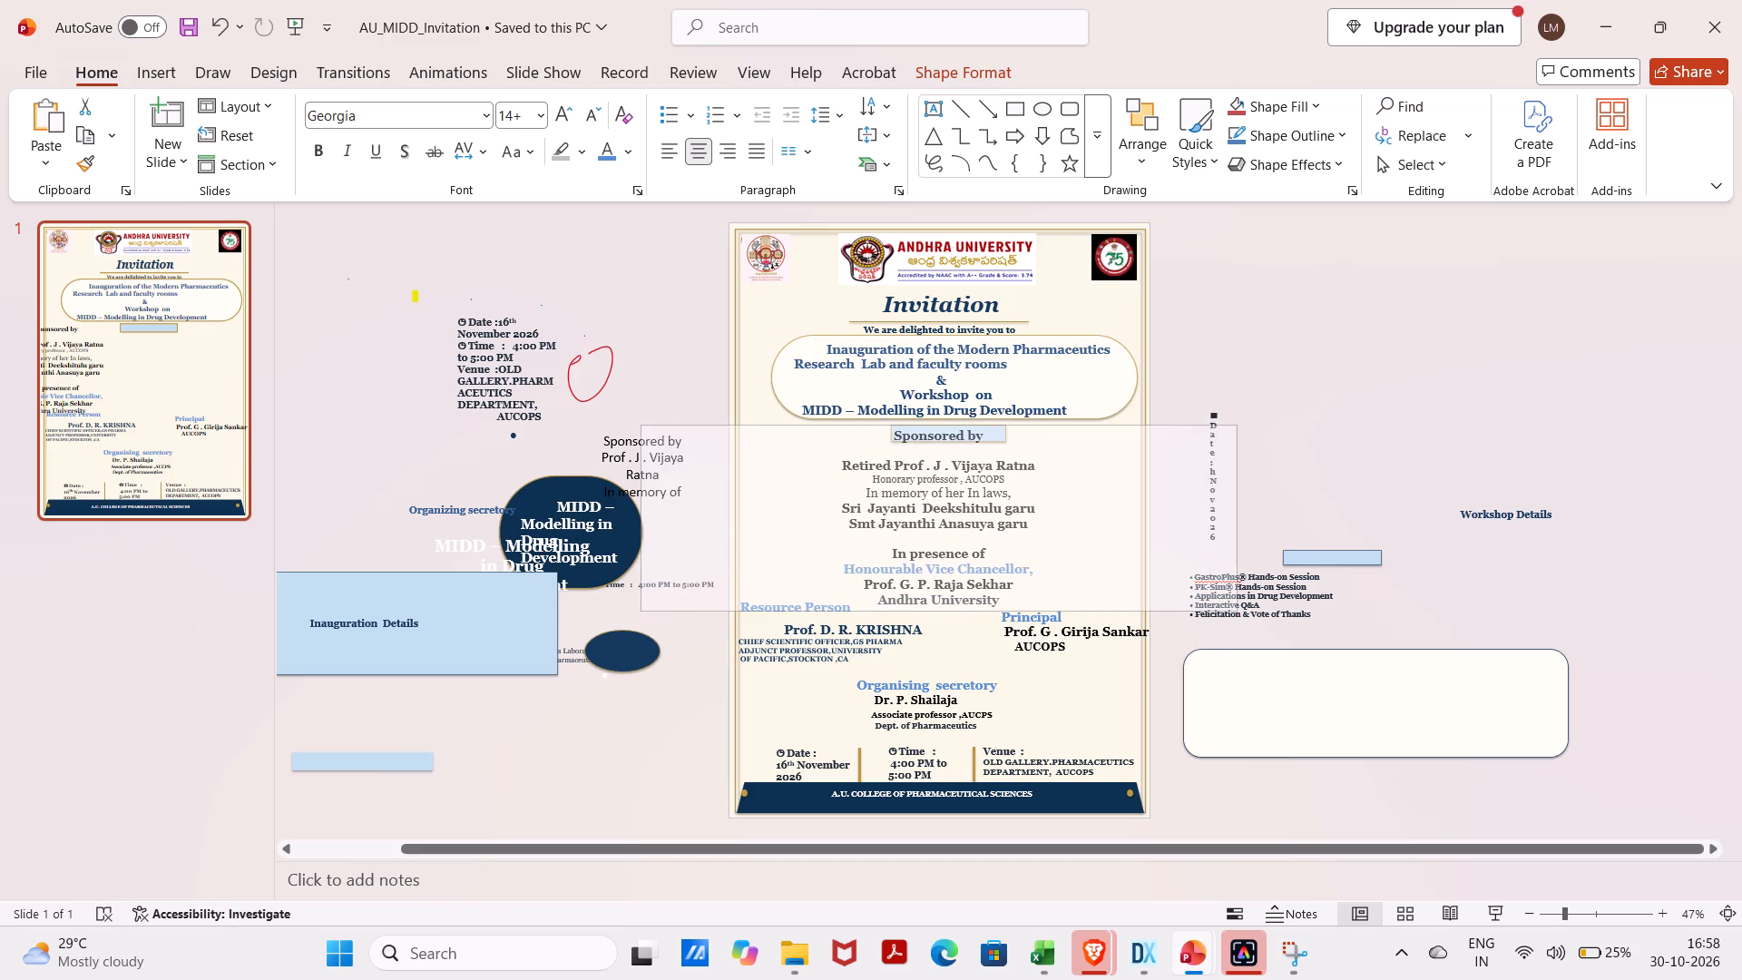
{"action": "left_click_drag", "start_coordinate": [1237, 509], "coordinate": [1249, 480]}
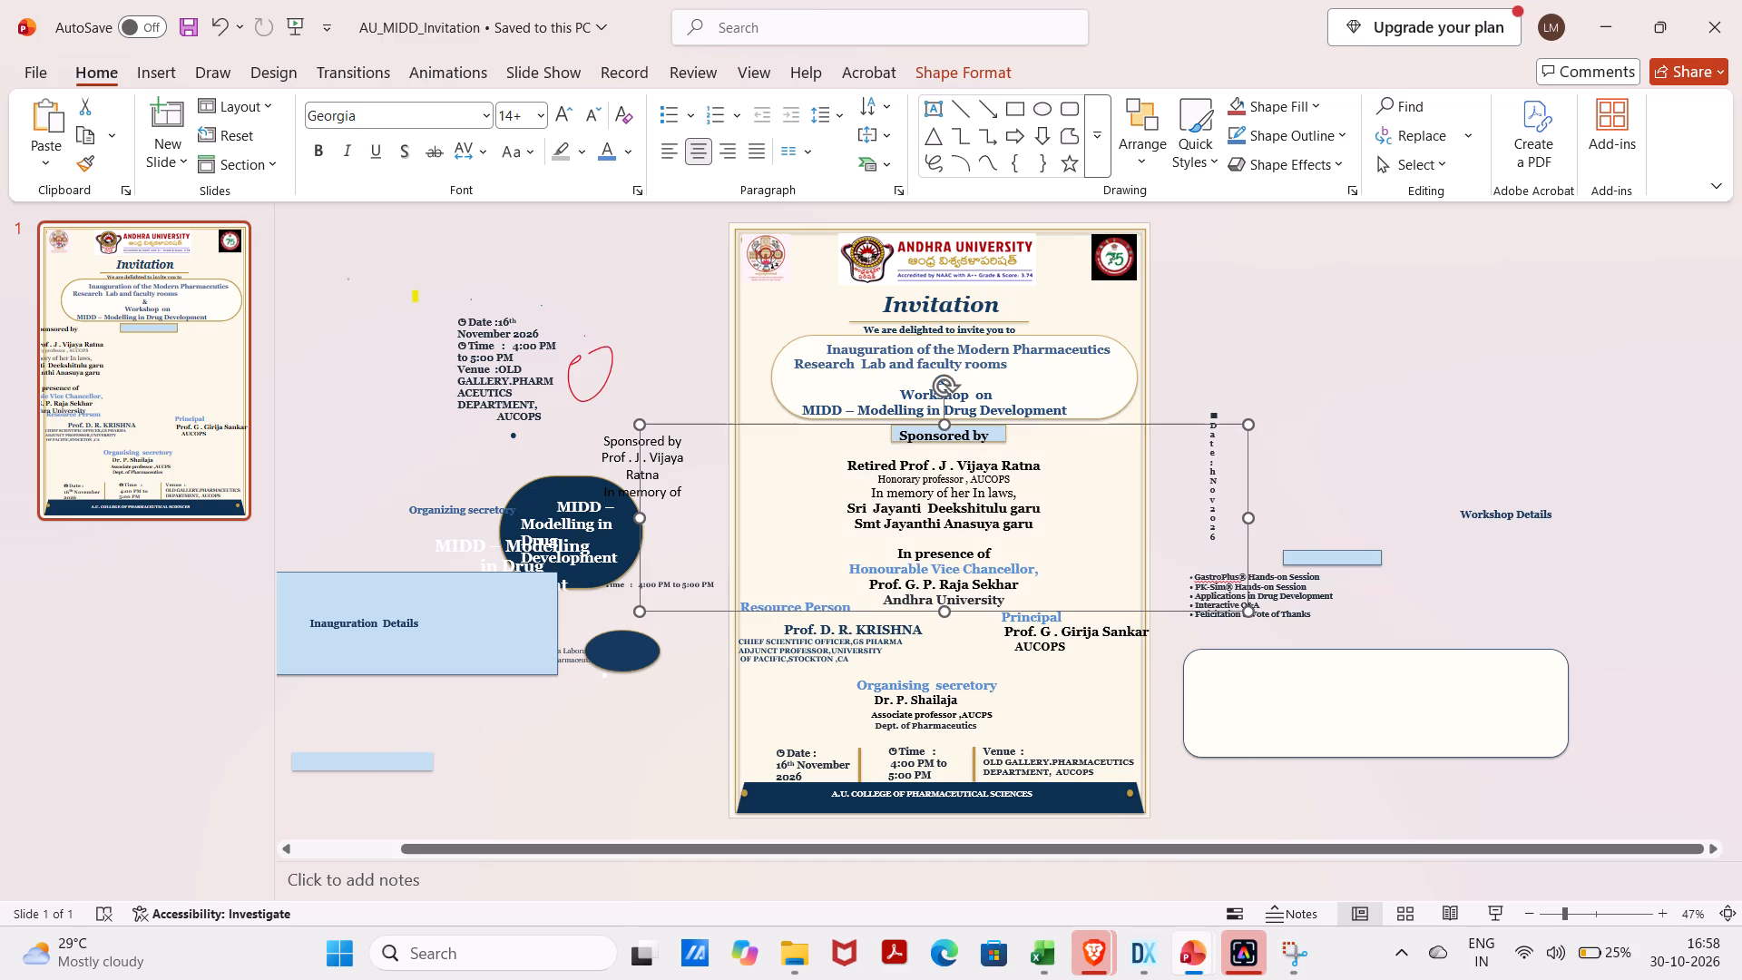
{"action": "left_click", "coordinate": [1250, 519]}
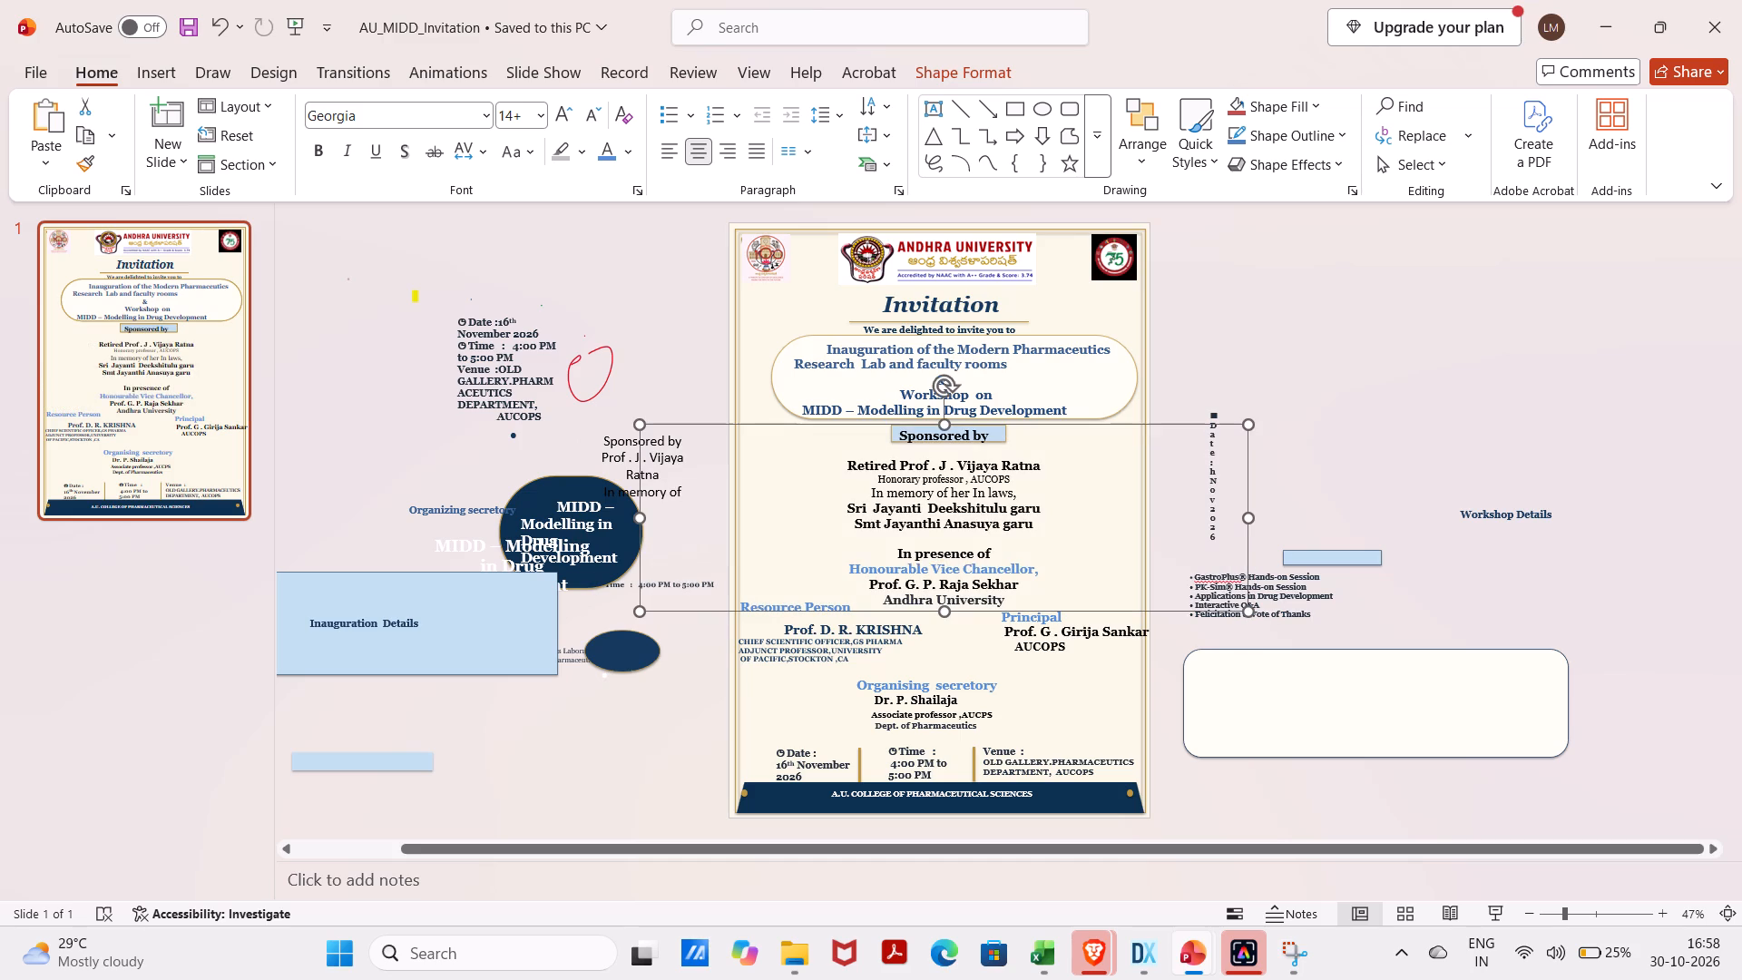
{"action": "left_click_drag", "start_coordinate": [1250, 521], "coordinate": [1256, 513]}
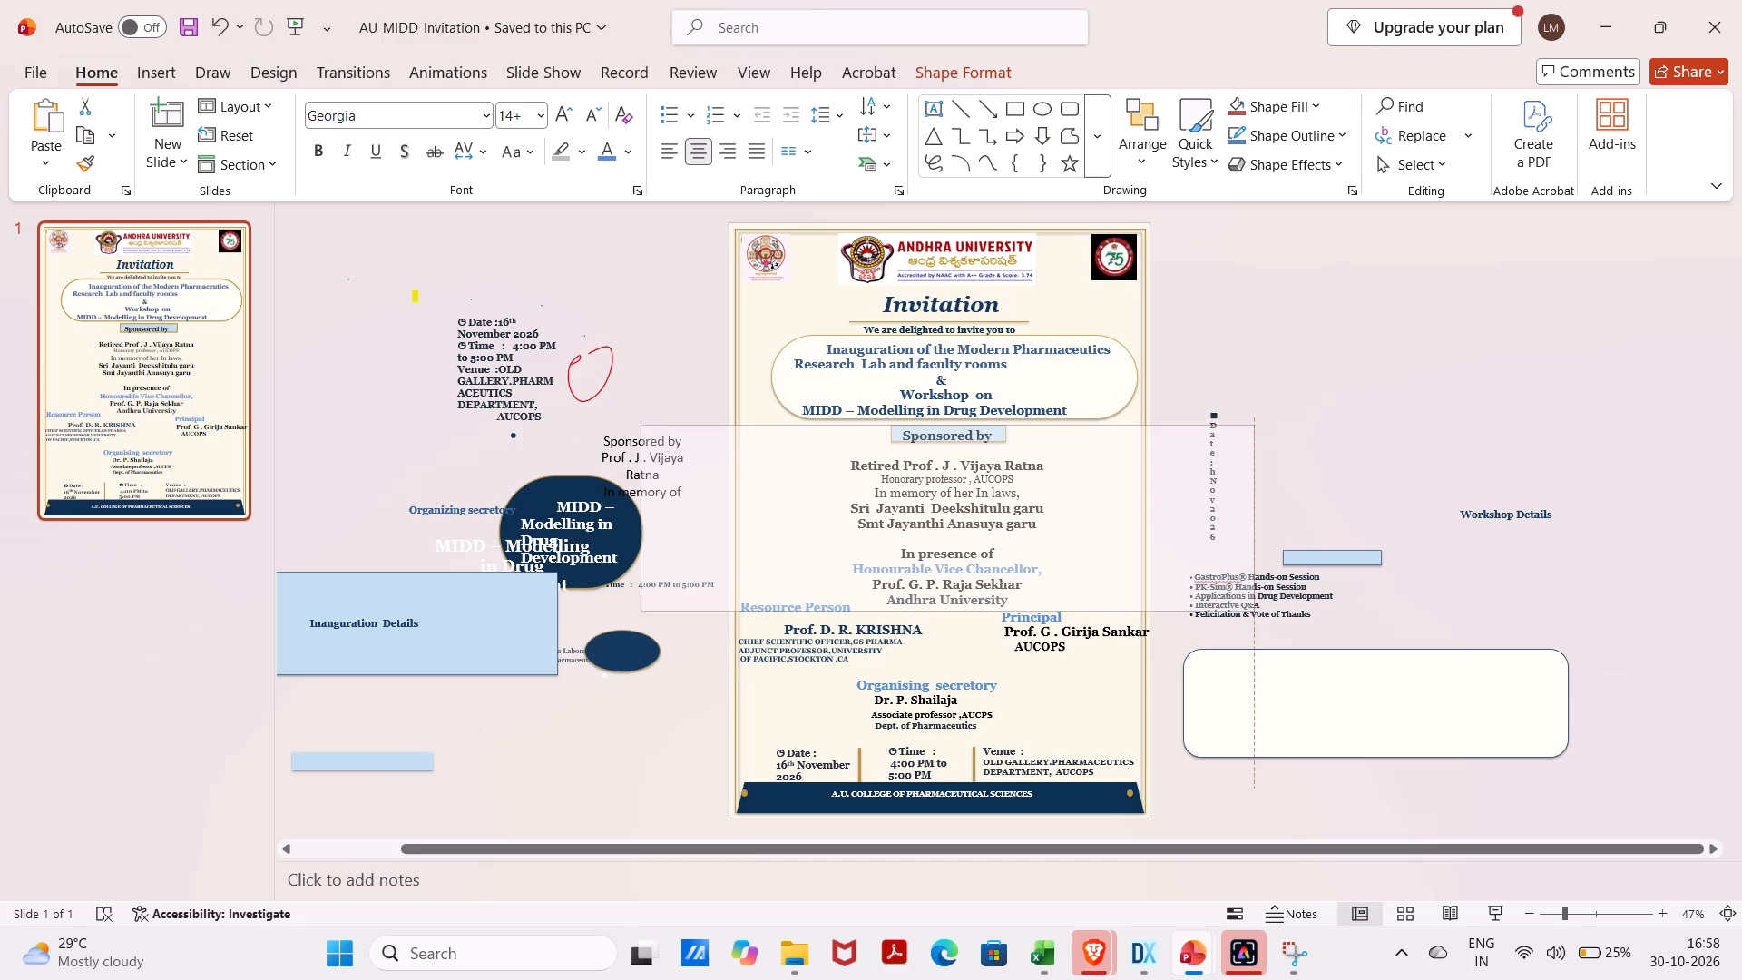
{"action": "left_click_drag", "start_coordinate": [1256, 513], "coordinate": [1253, 502]}
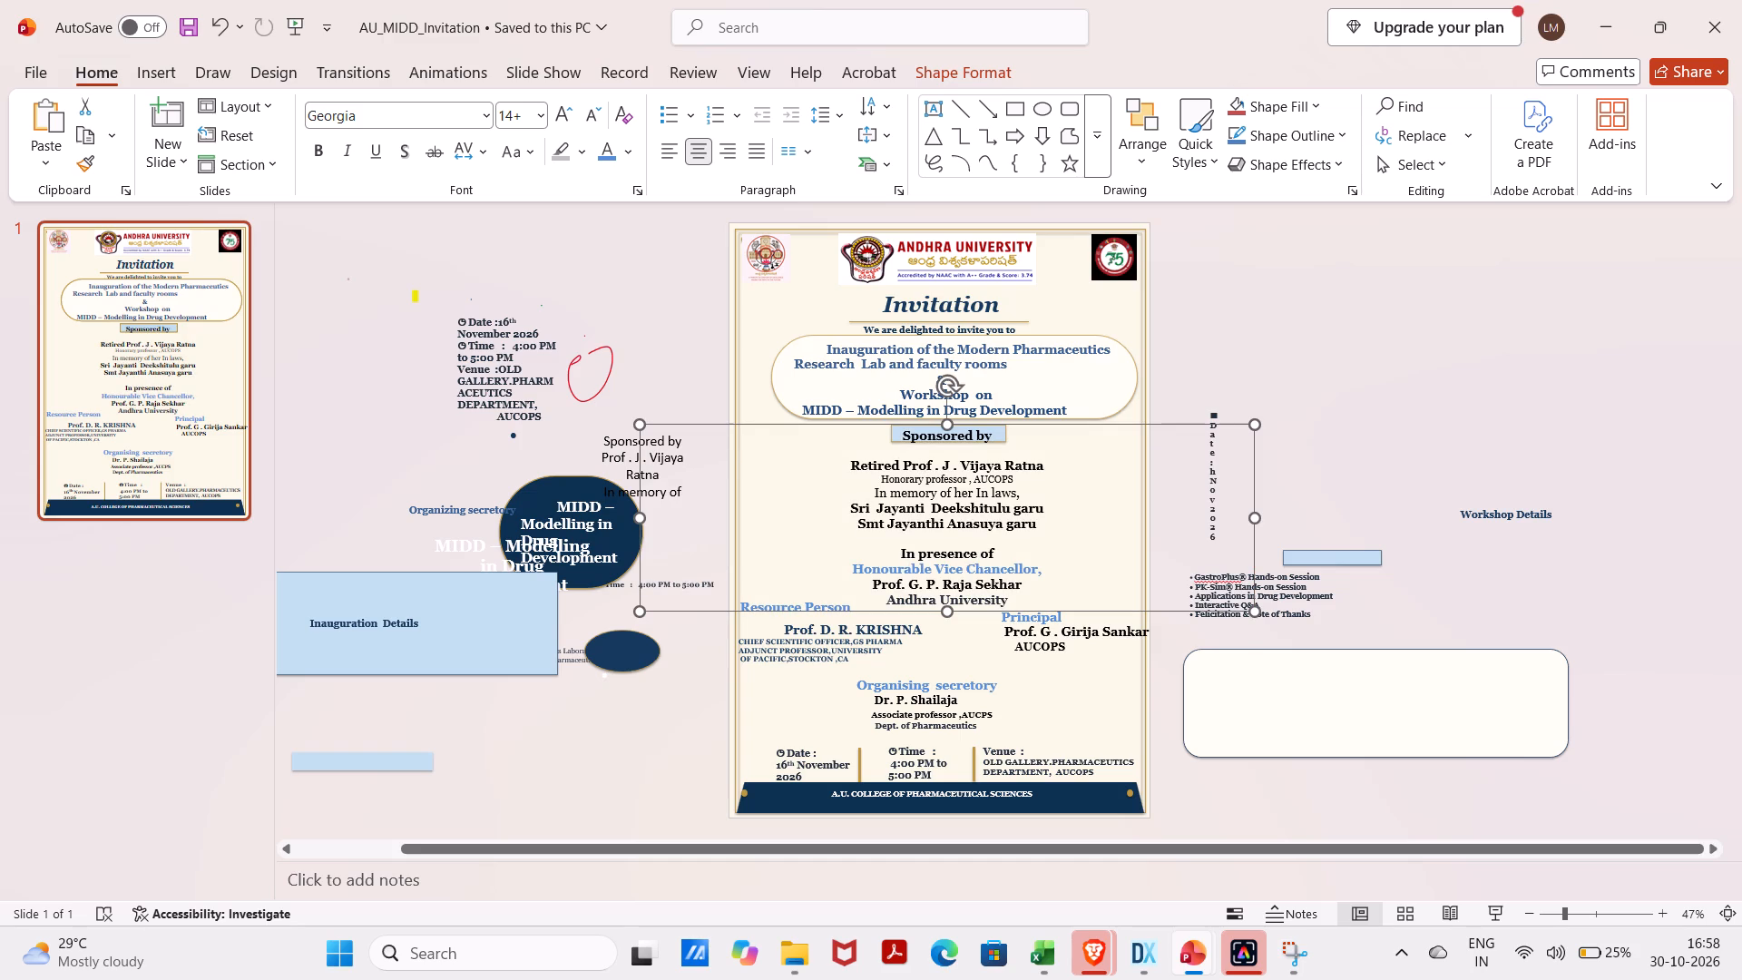
Adjust the central text box's edges so its text shifts slightly up and right, with "Sponsored by" inside the highlight rectangle.
{"action": "left_click_drag", "start_coordinate": [947, 610], "coordinate": [947, 601]}
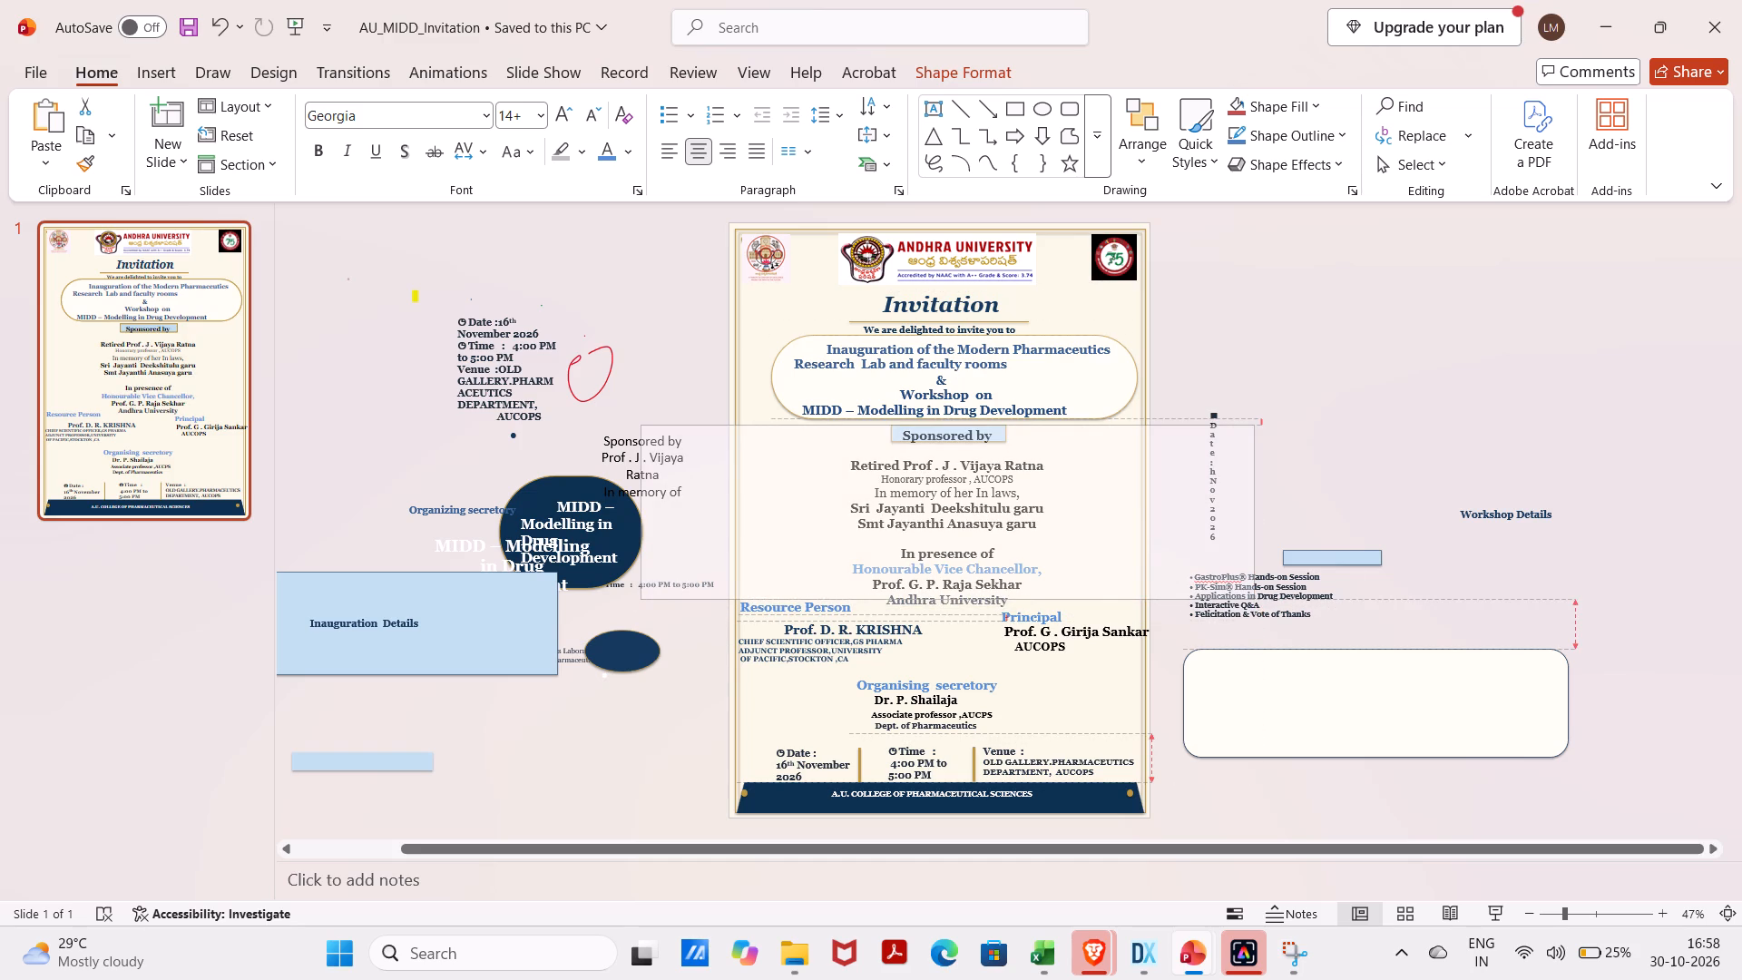
{"action": "left_click", "coordinate": [949, 423]}
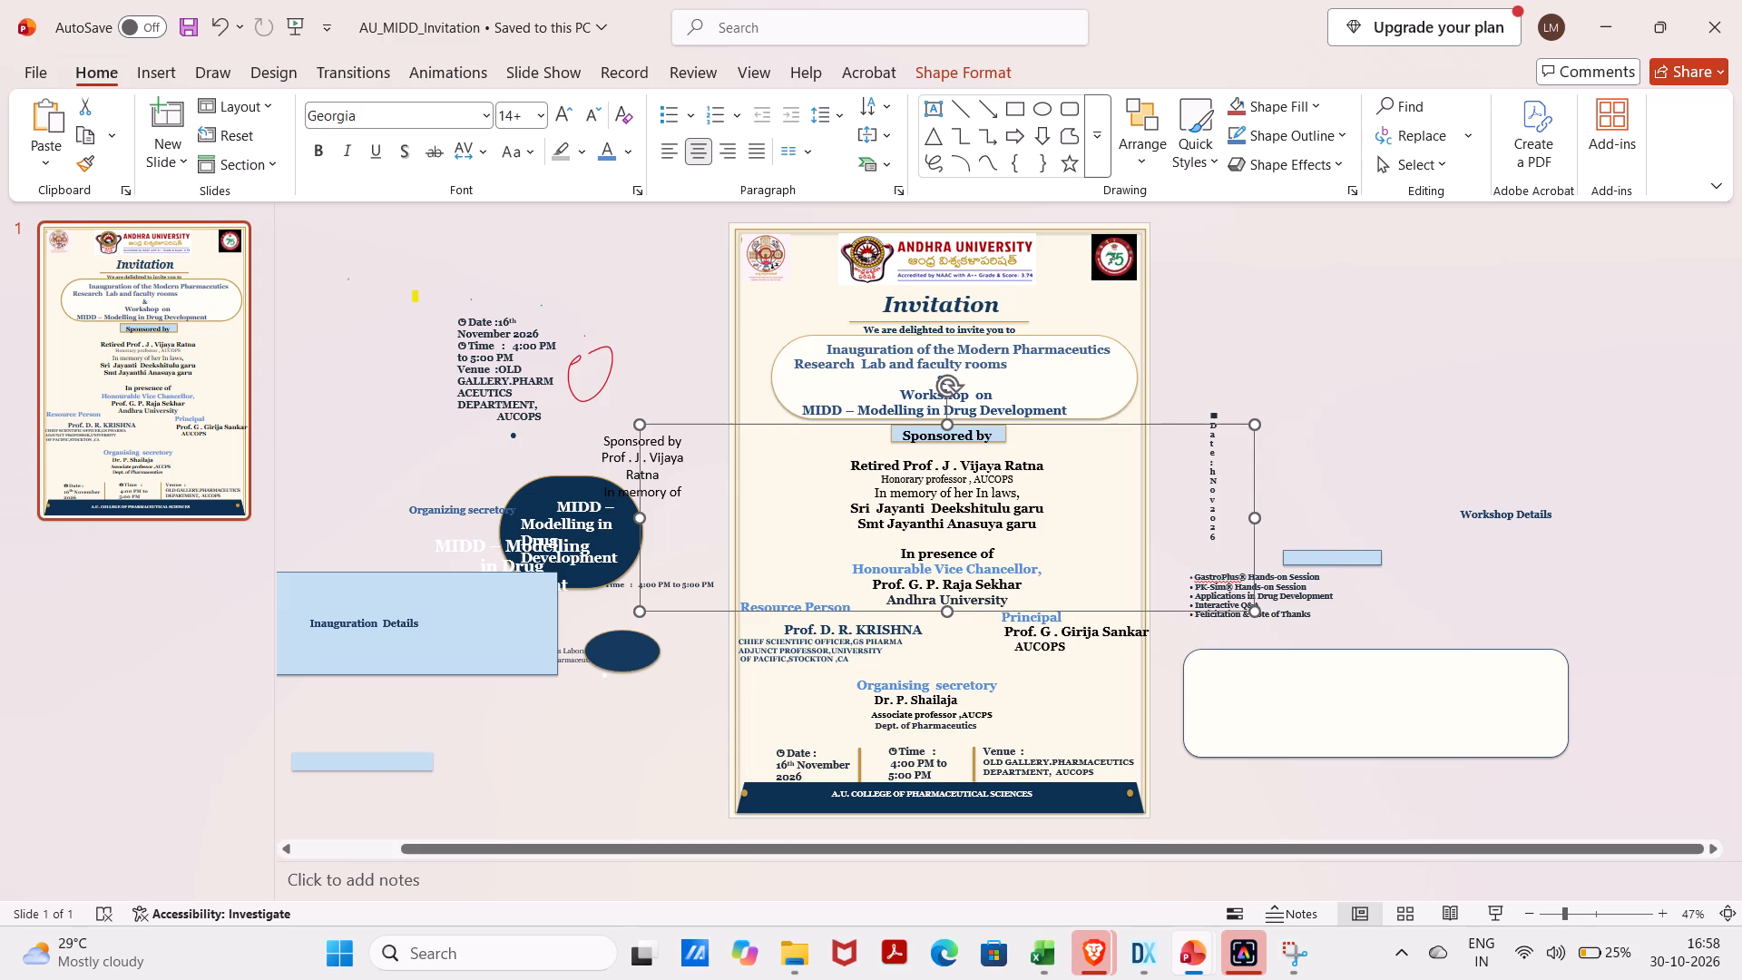
{"action": "left_click_drag", "start_coordinate": [644, 426], "coordinate": [652, 420]}
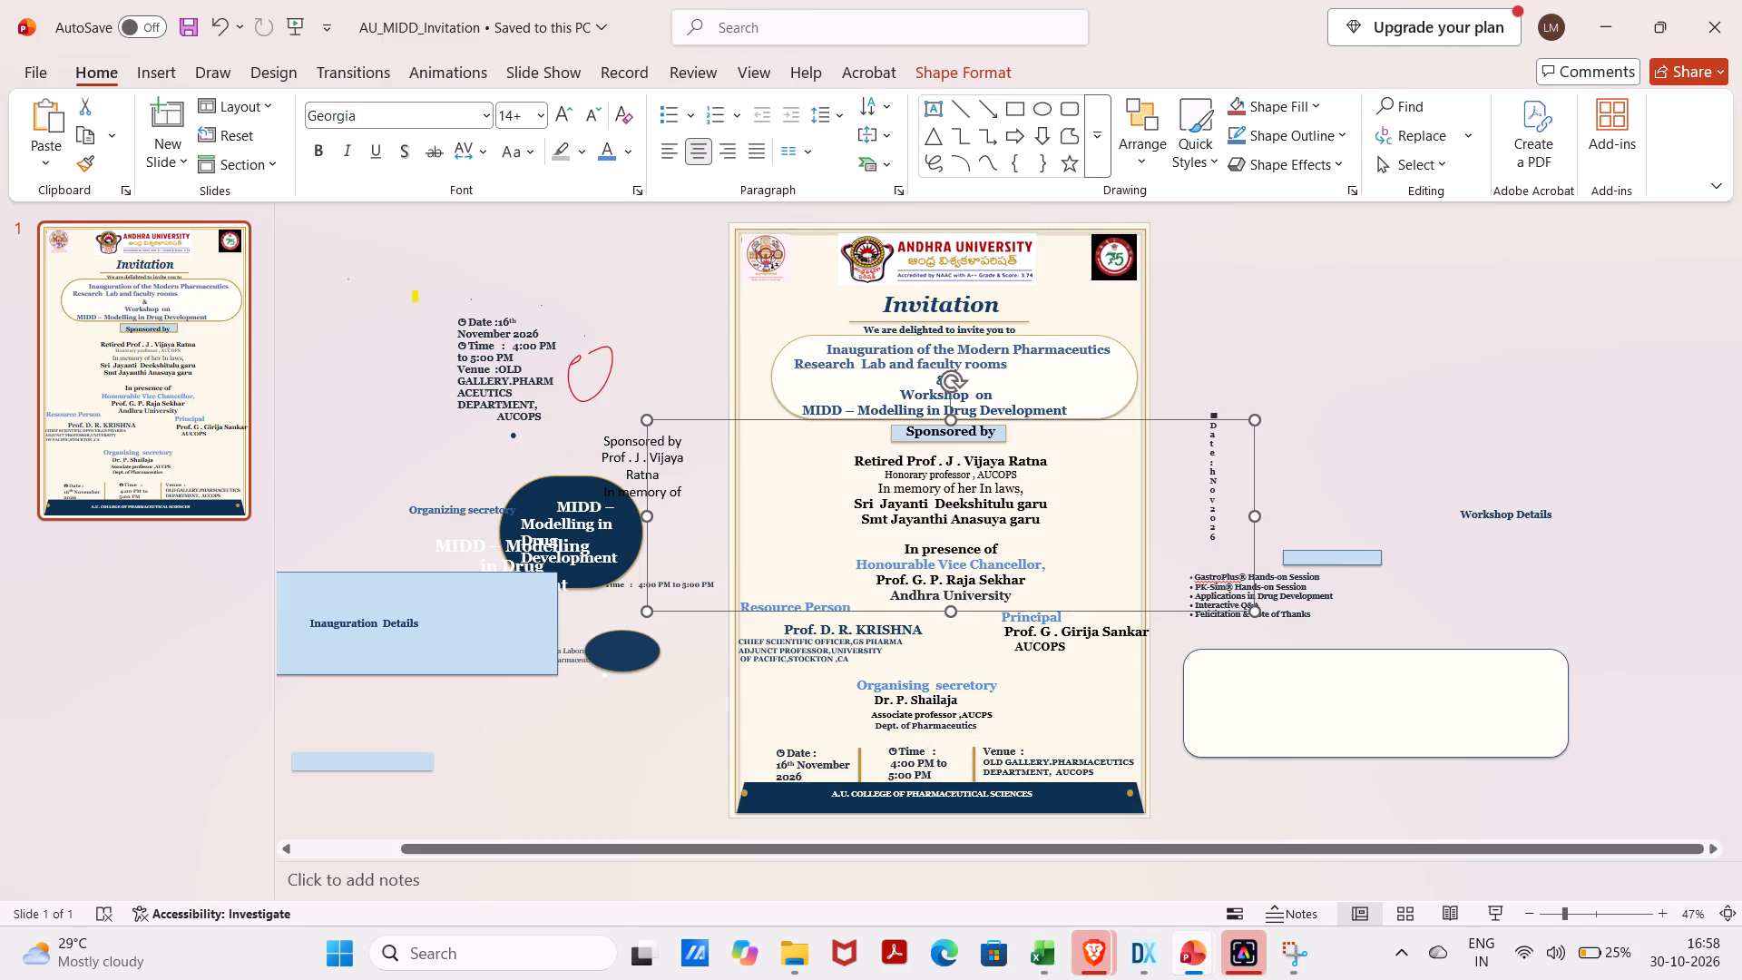
{"action": "left_click", "coordinate": [1392, 335]}
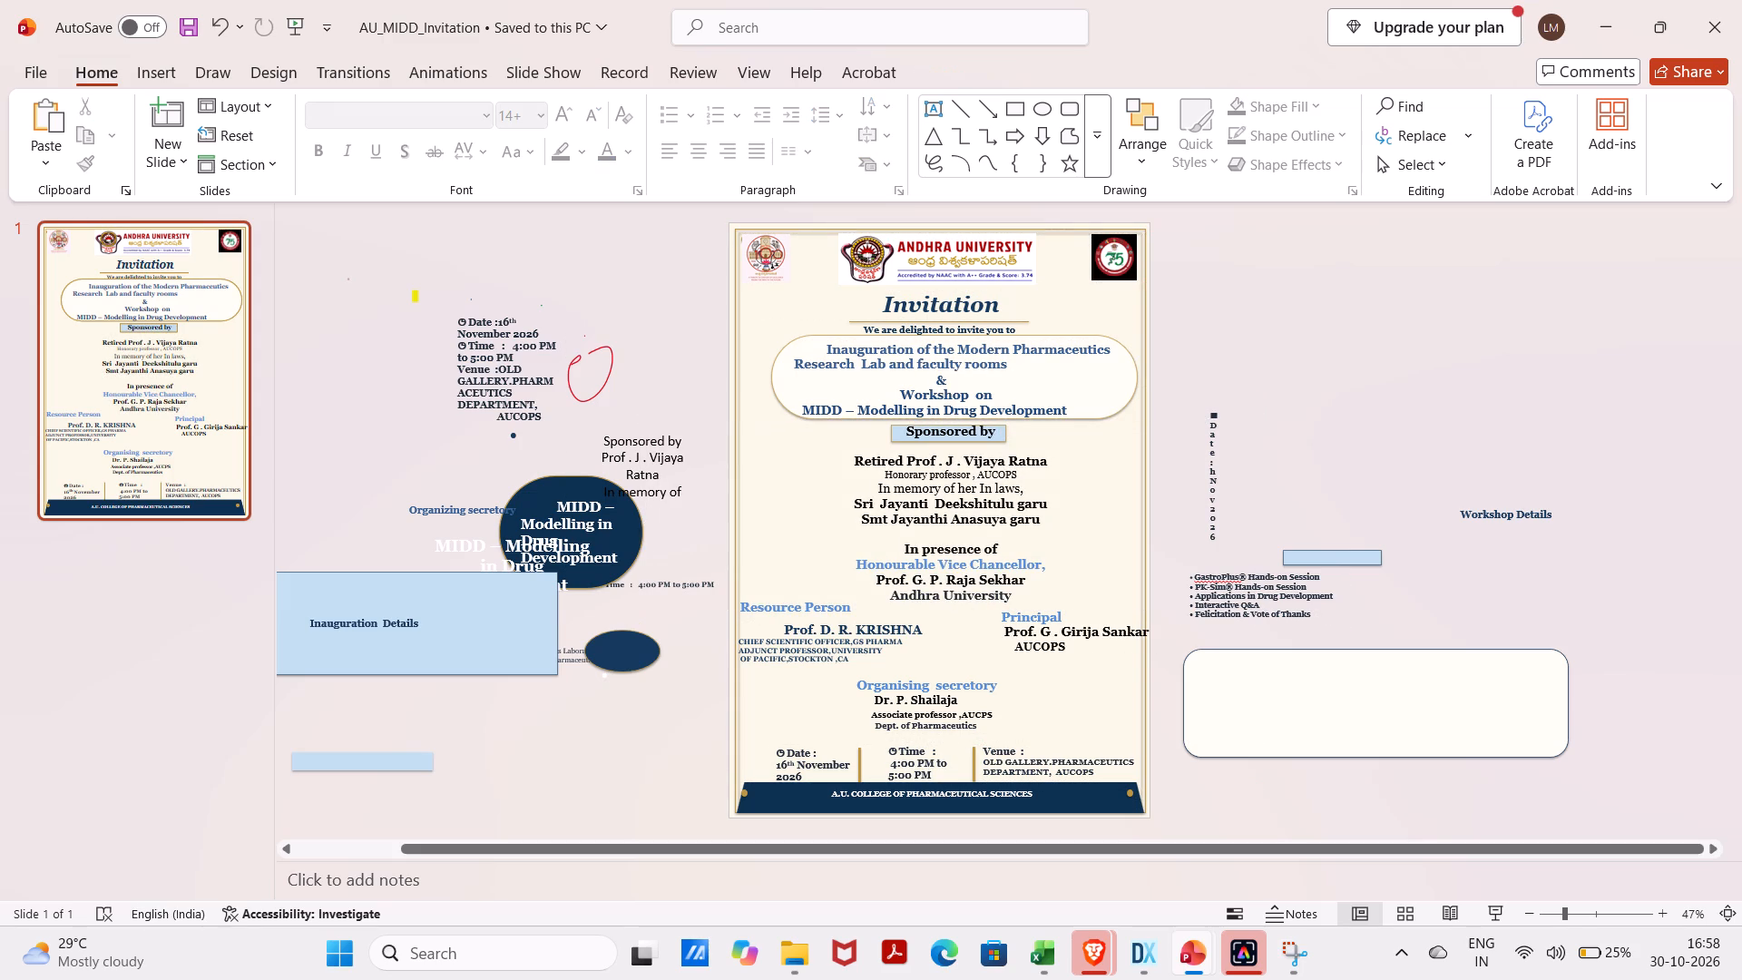
Move the principal's text box slightly right and up, clear of the "Andhra University" line.
{"action": "left_click", "coordinate": [1000, 623]}
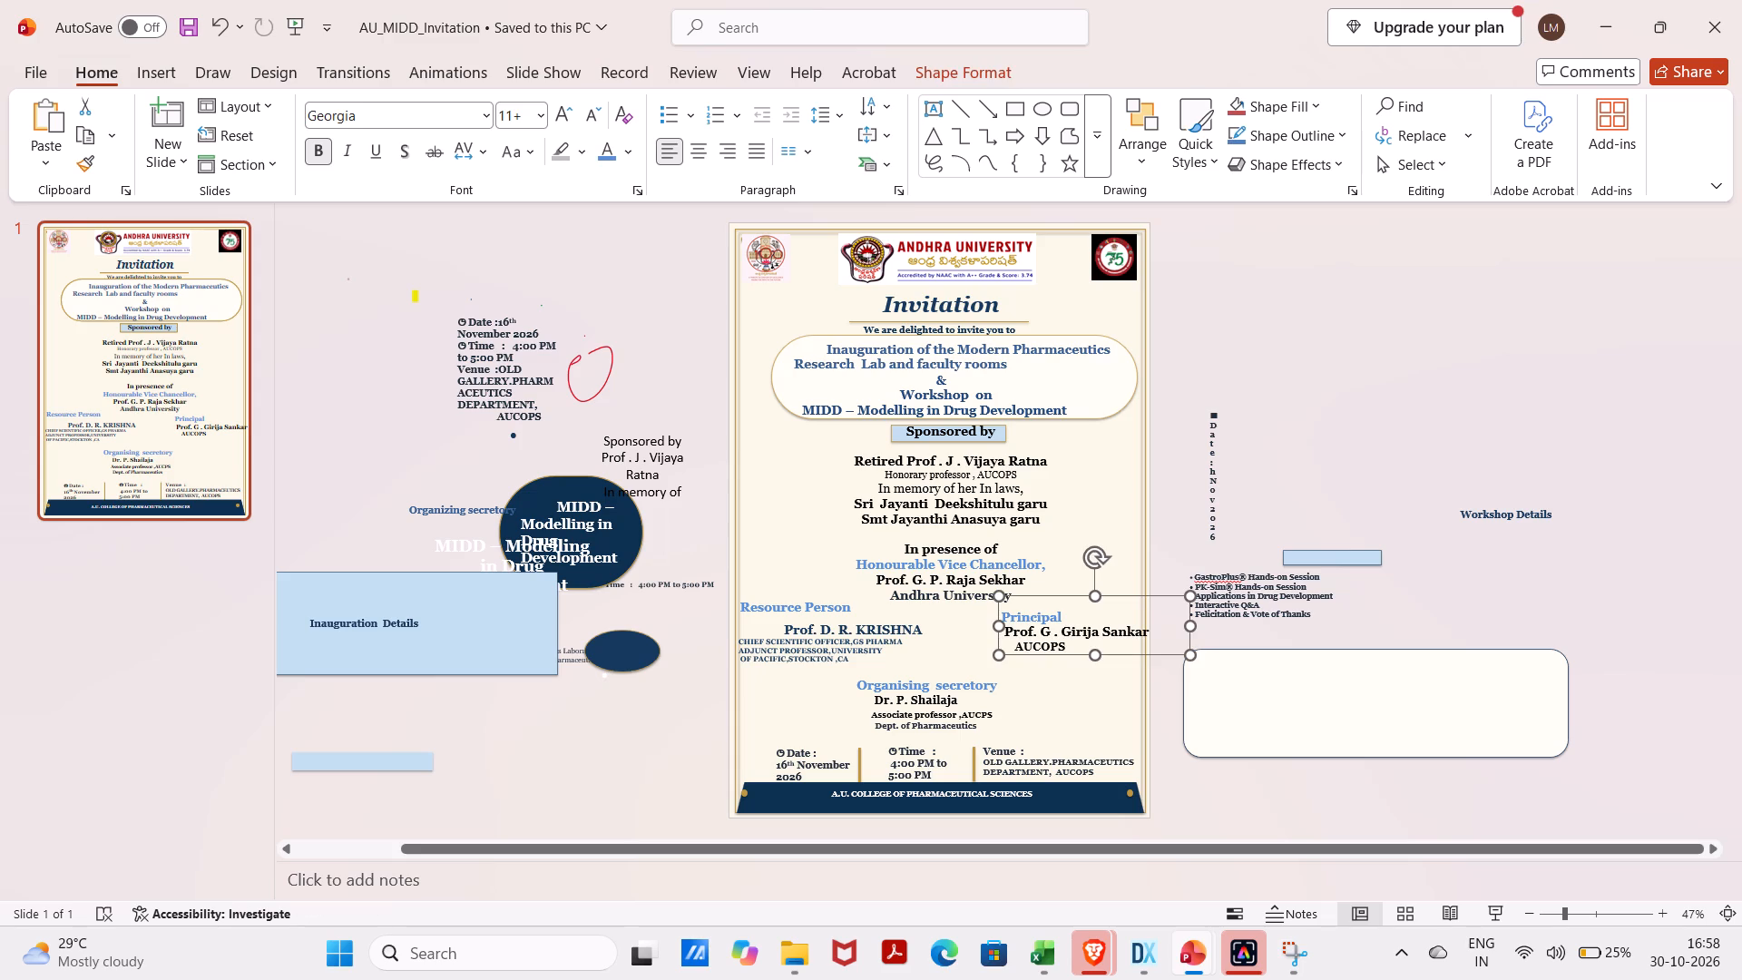
{"action": "left_click_drag", "start_coordinate": [1001, 598], "coordinate": [1009, 583]}
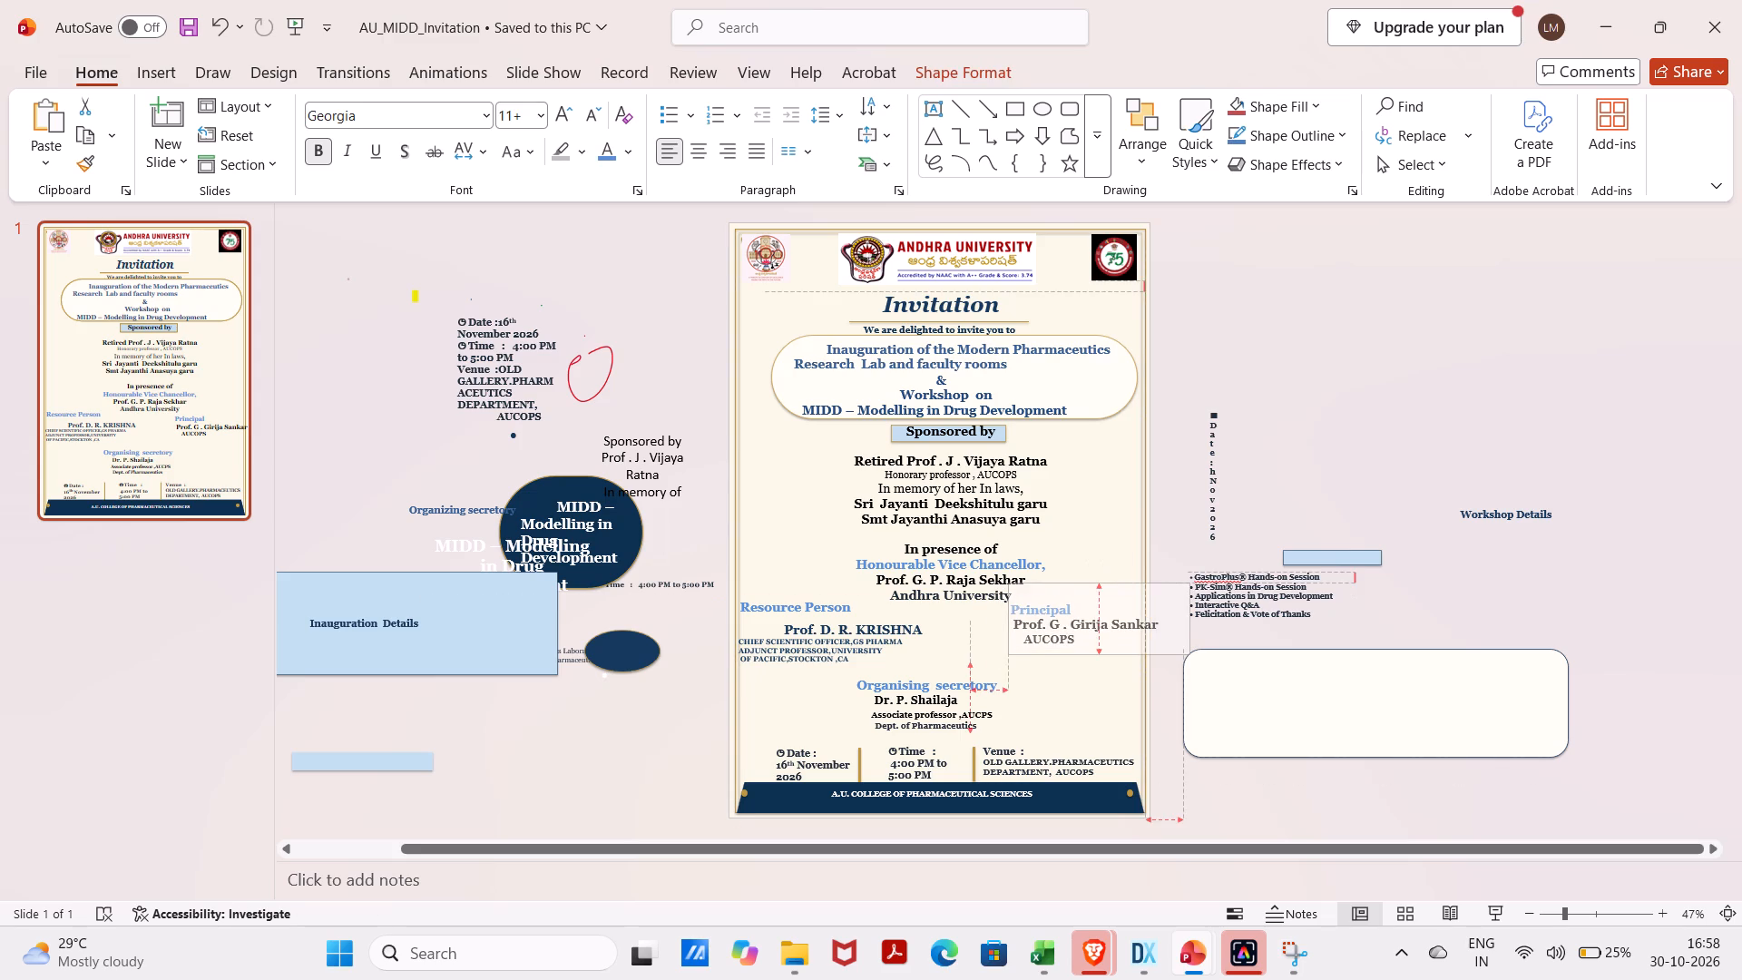
{"action": "left_click_drag", "start_coordinate": [1009, 583], "coordinate": [1009, 583]}
Narrow the central text box from its lower-left corner, shifting its text right, to clear the area around the "Resource Person" heading.
{"action": "left_click", "coordinate": [909, 661]}
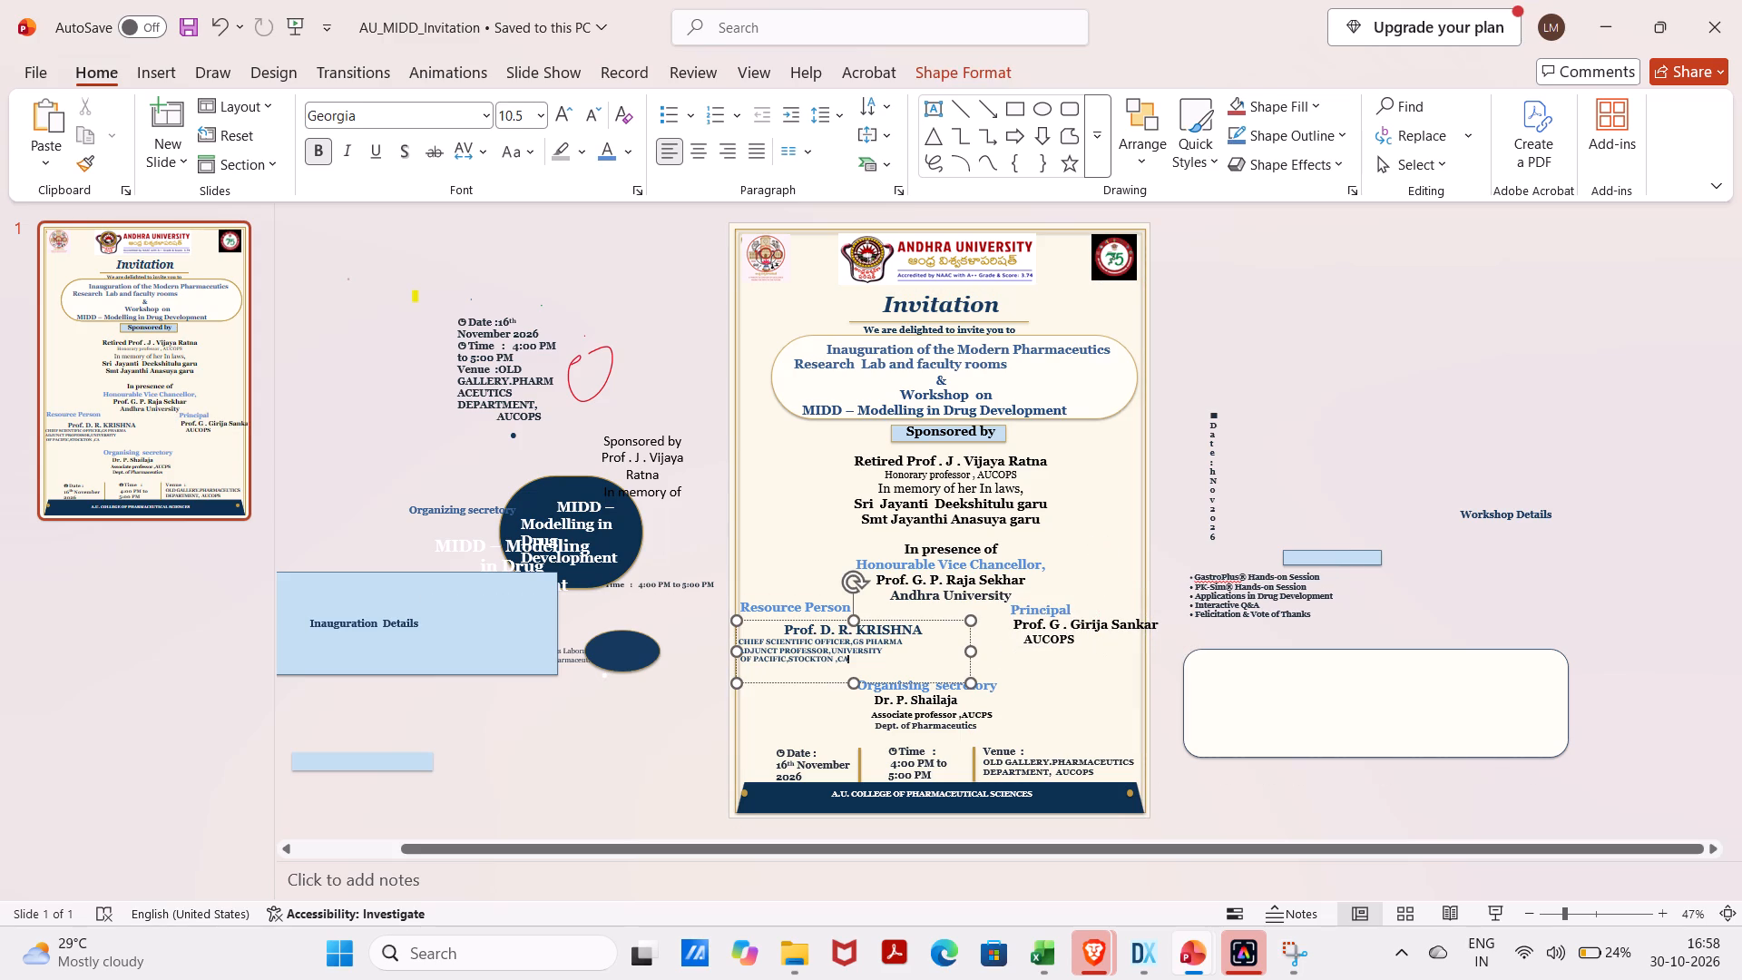
{"action": "left_click", "coordinate": [765, 526]}
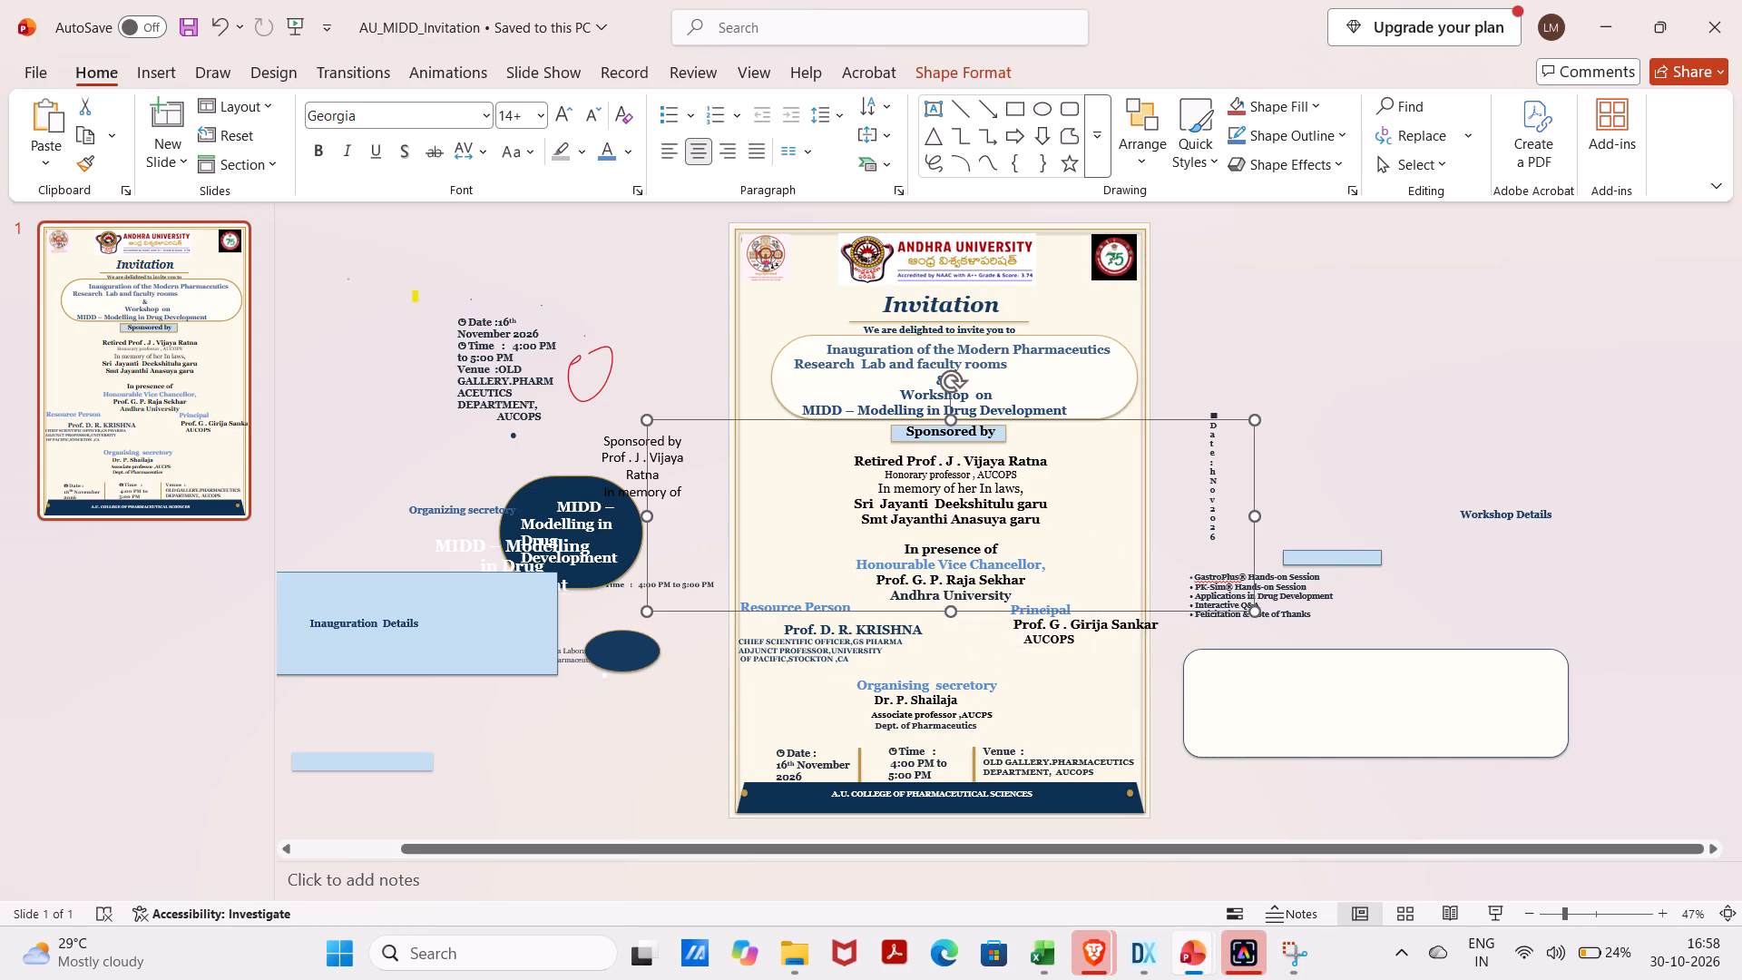
{"action": "left_click", "coordinate": [788, 668]}
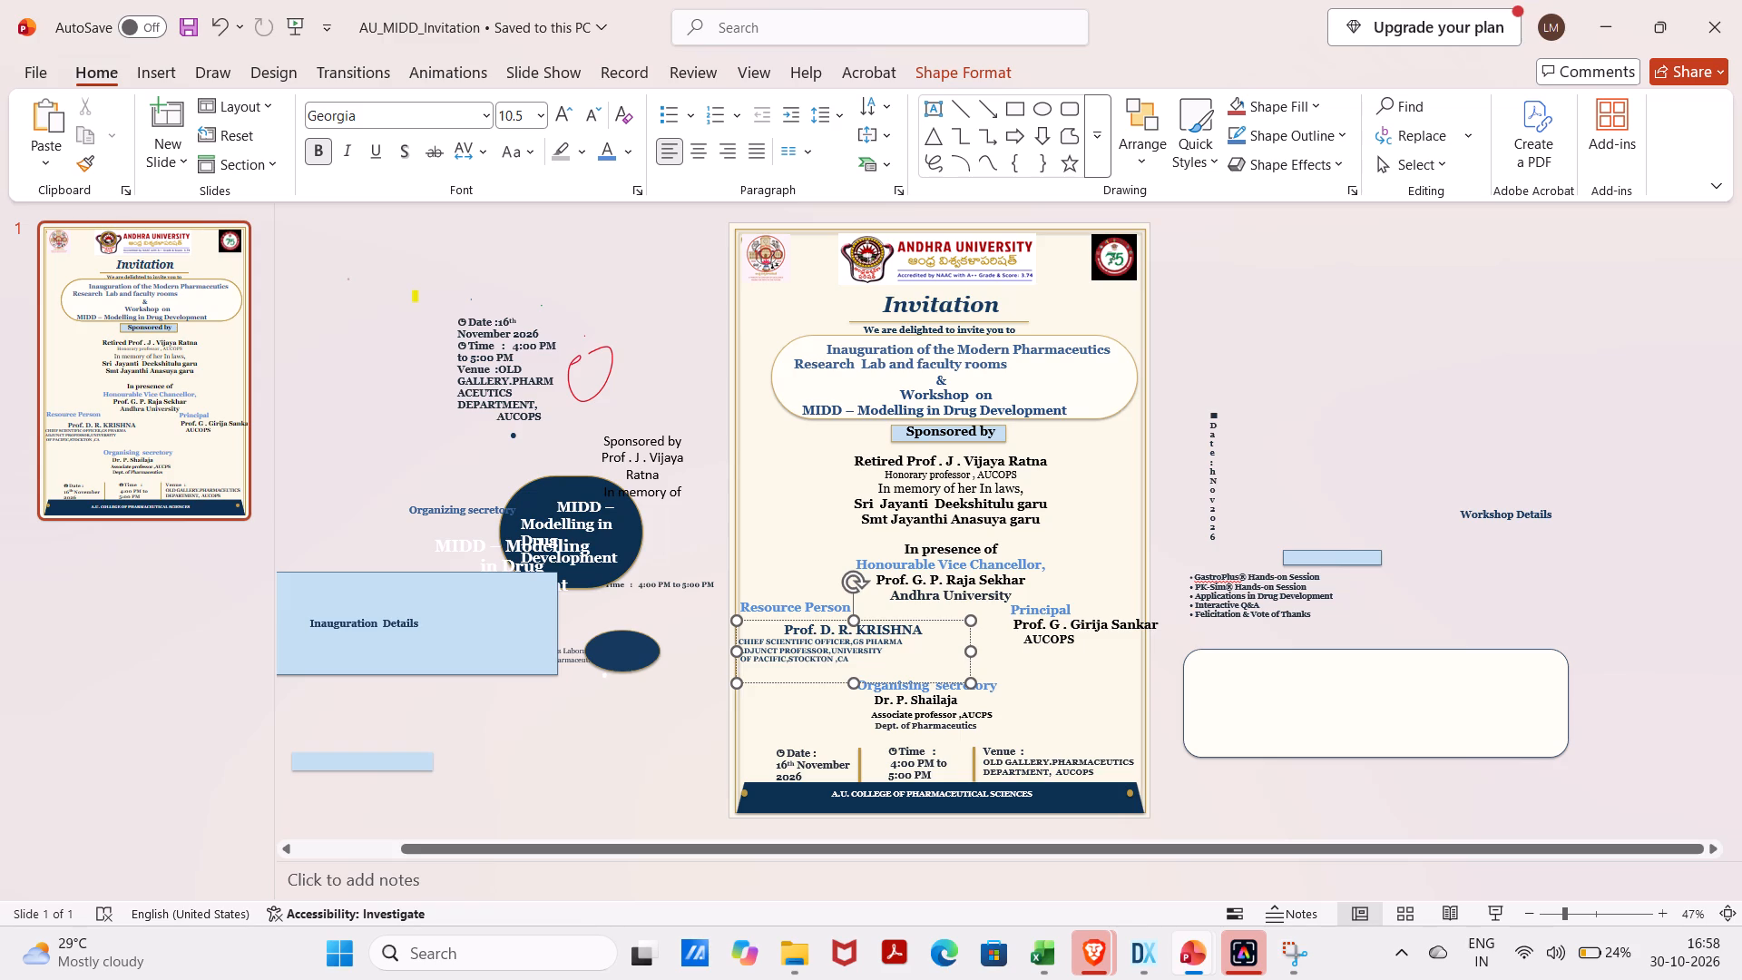
{"action": "left_click", "coordinate": [749, 608]}
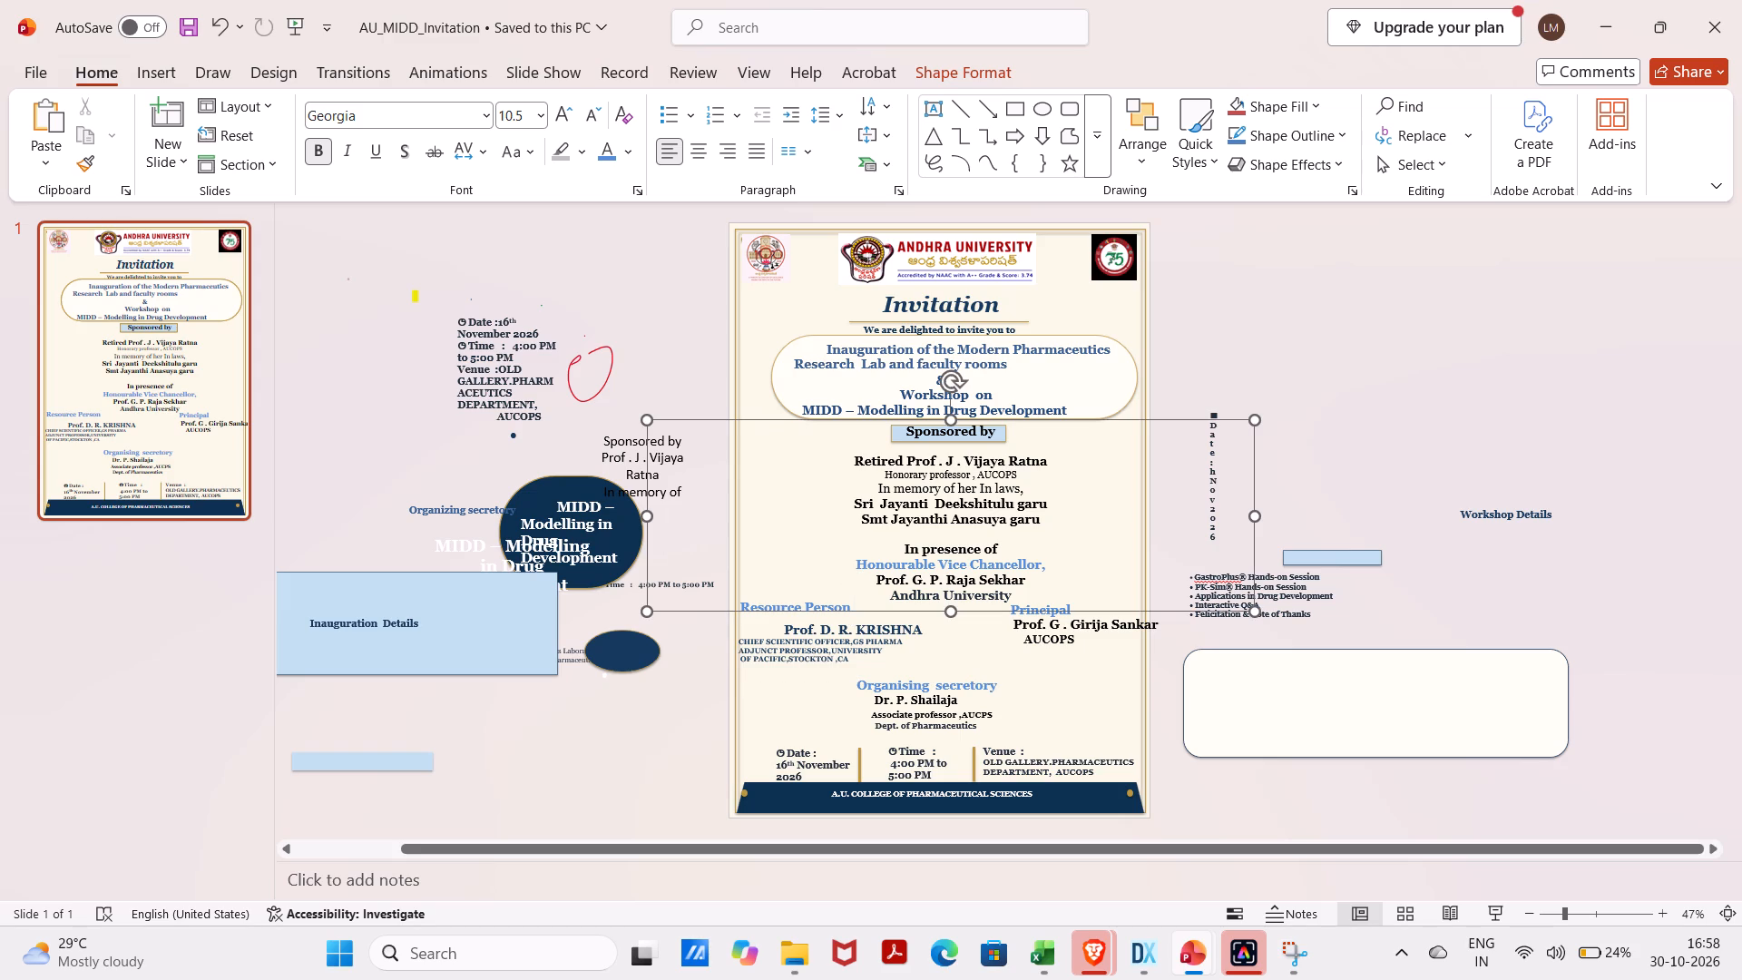
{"action": "left_click_drag", "start_coordinate": [641, 609], "coordinate": [681, 563]}
{"action": "left_click", "coordinate": [776, 603]}
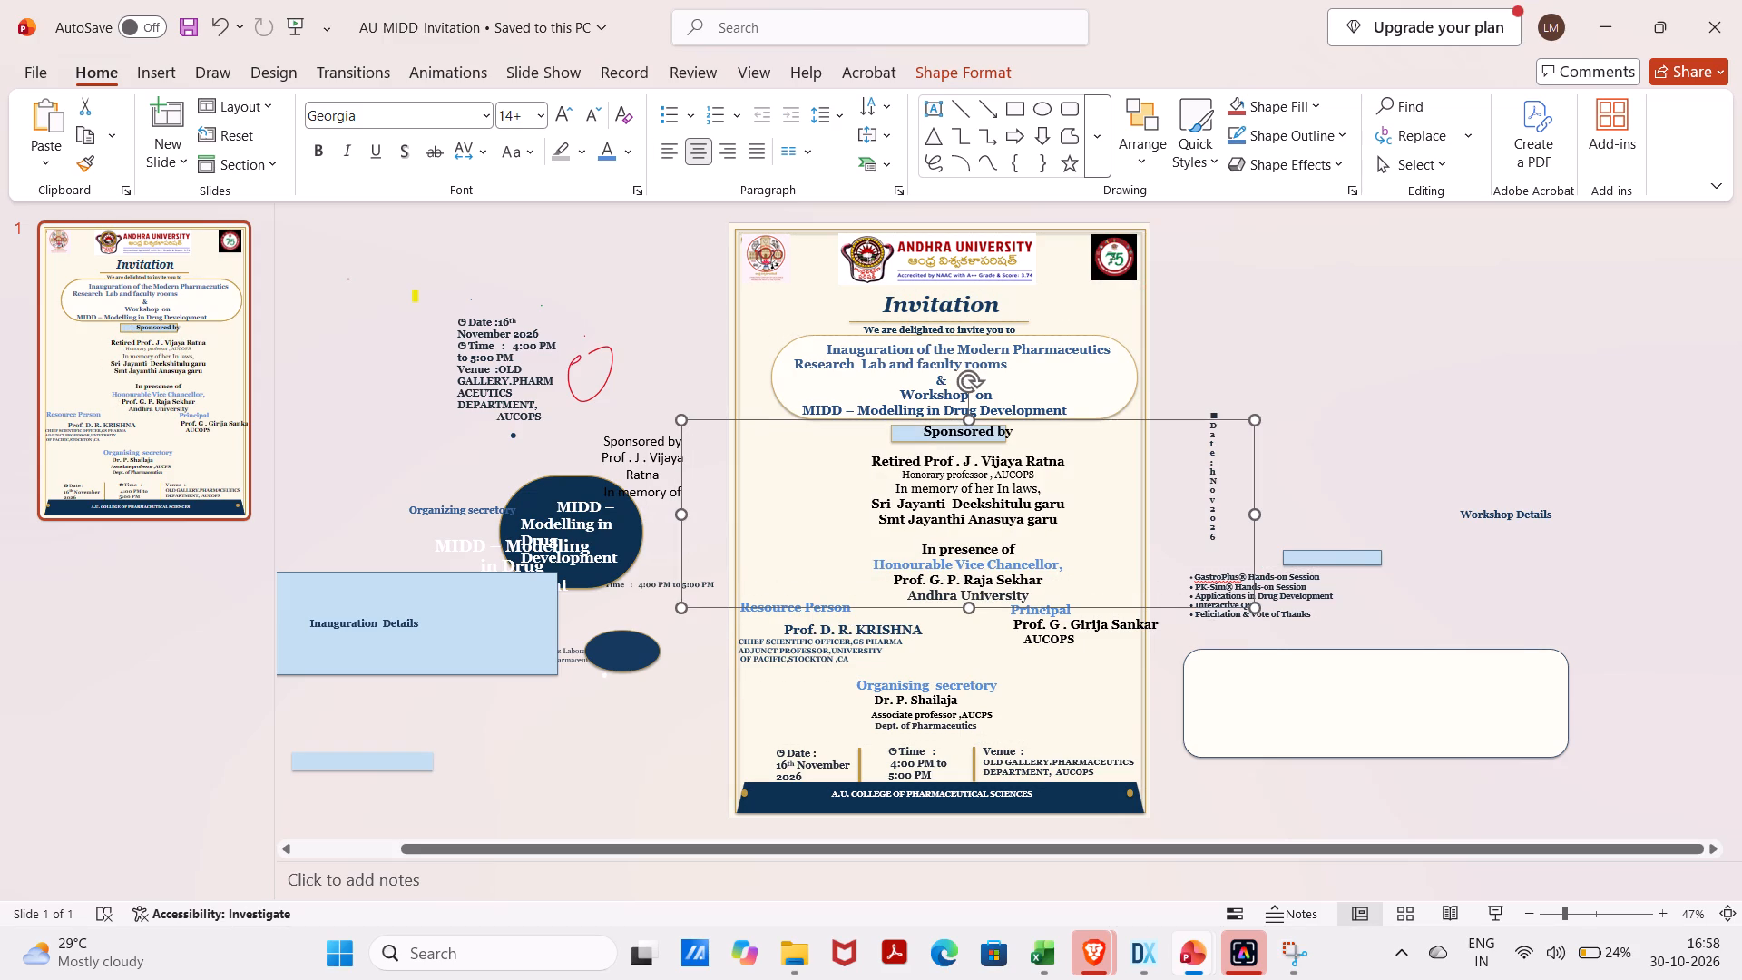
{"action": "left_click", "coordinate": [778, 613]}
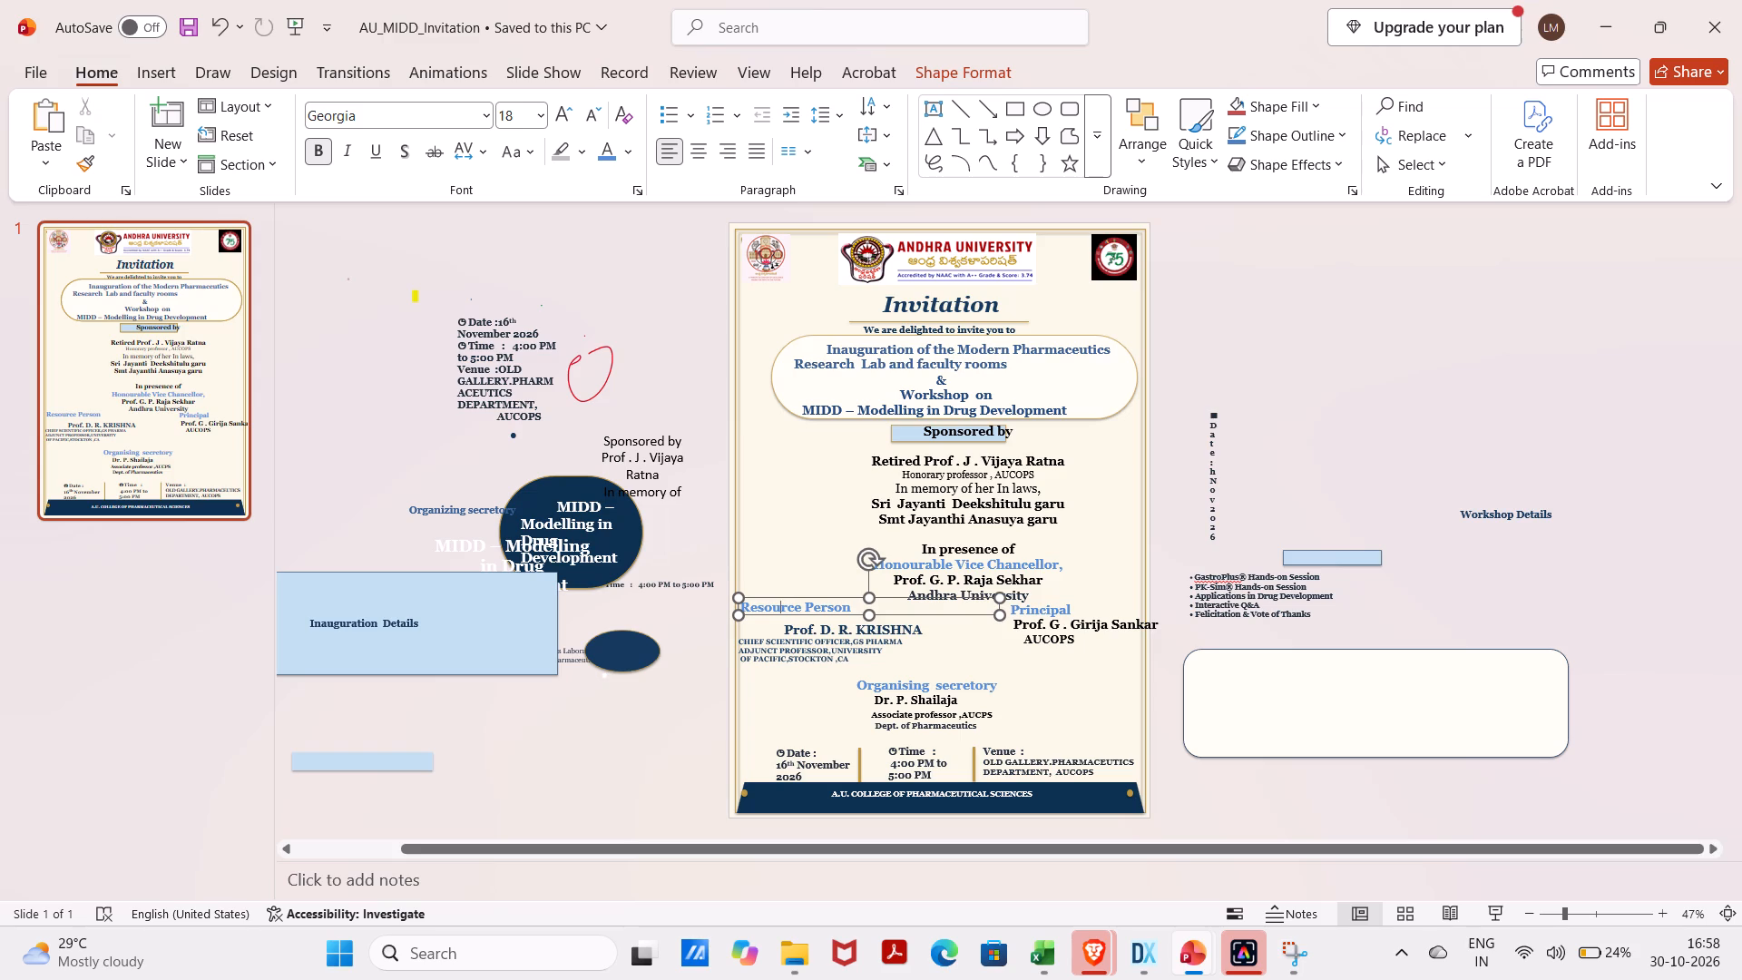
{"action": "left_click", "coordinate": [1022, 606]}
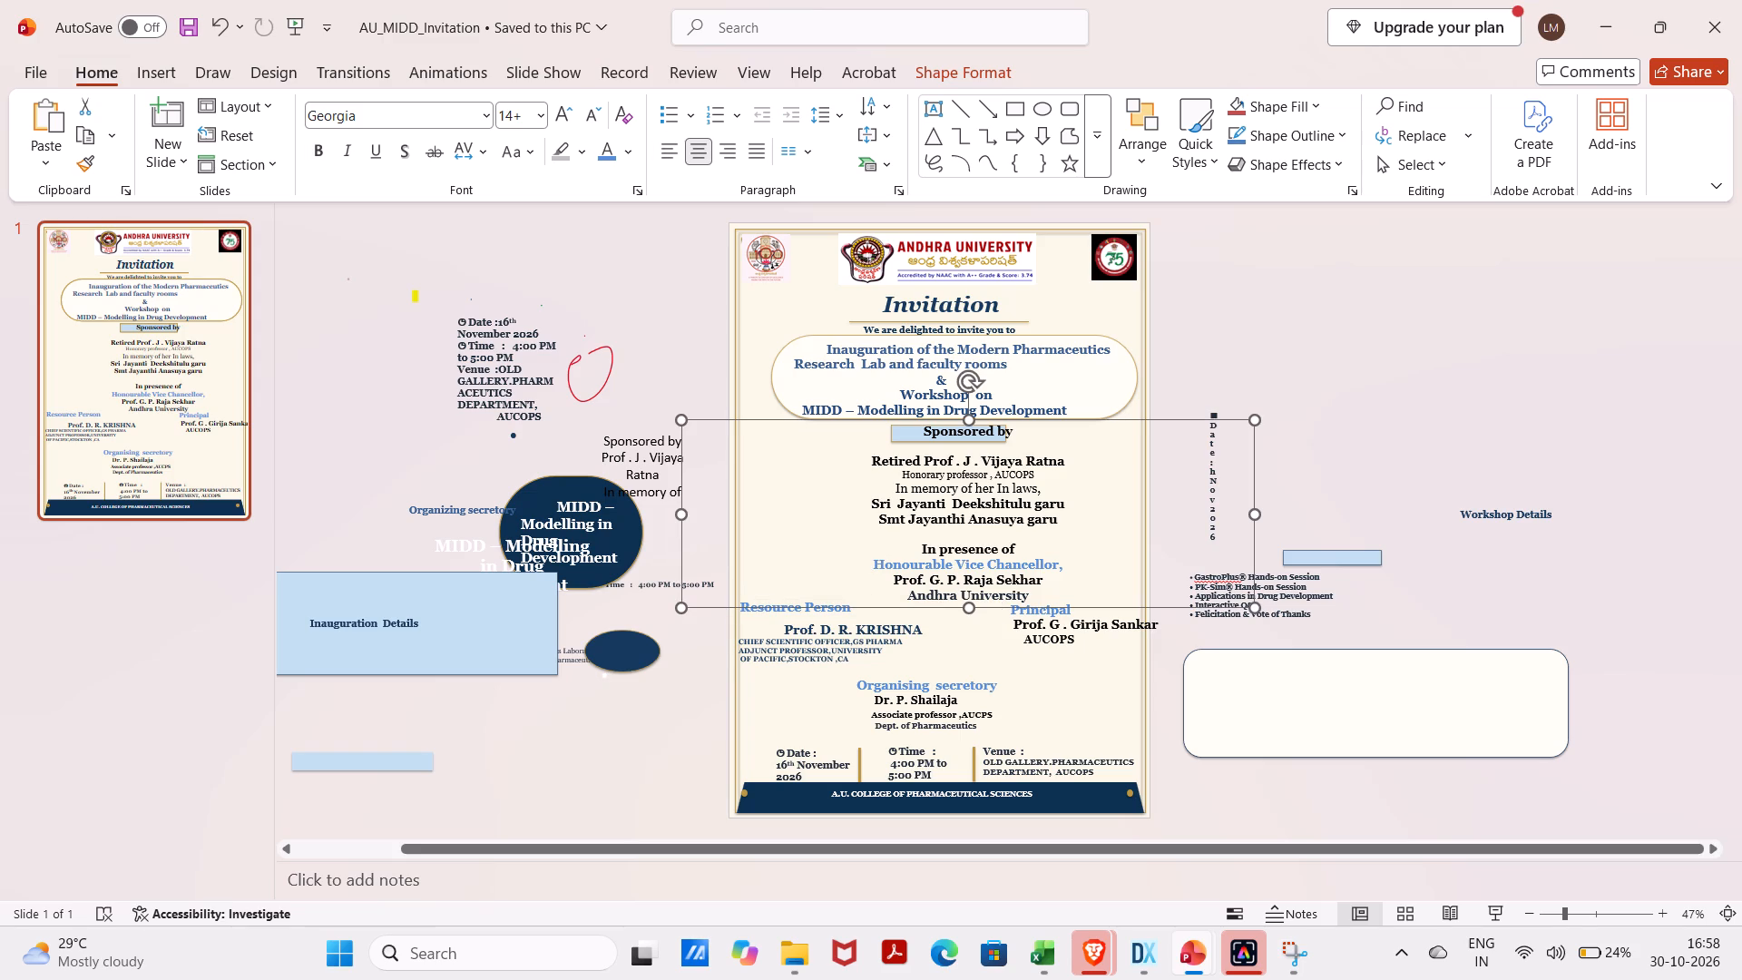
{"action": "left_click", "coordinate": [1026, 612]}
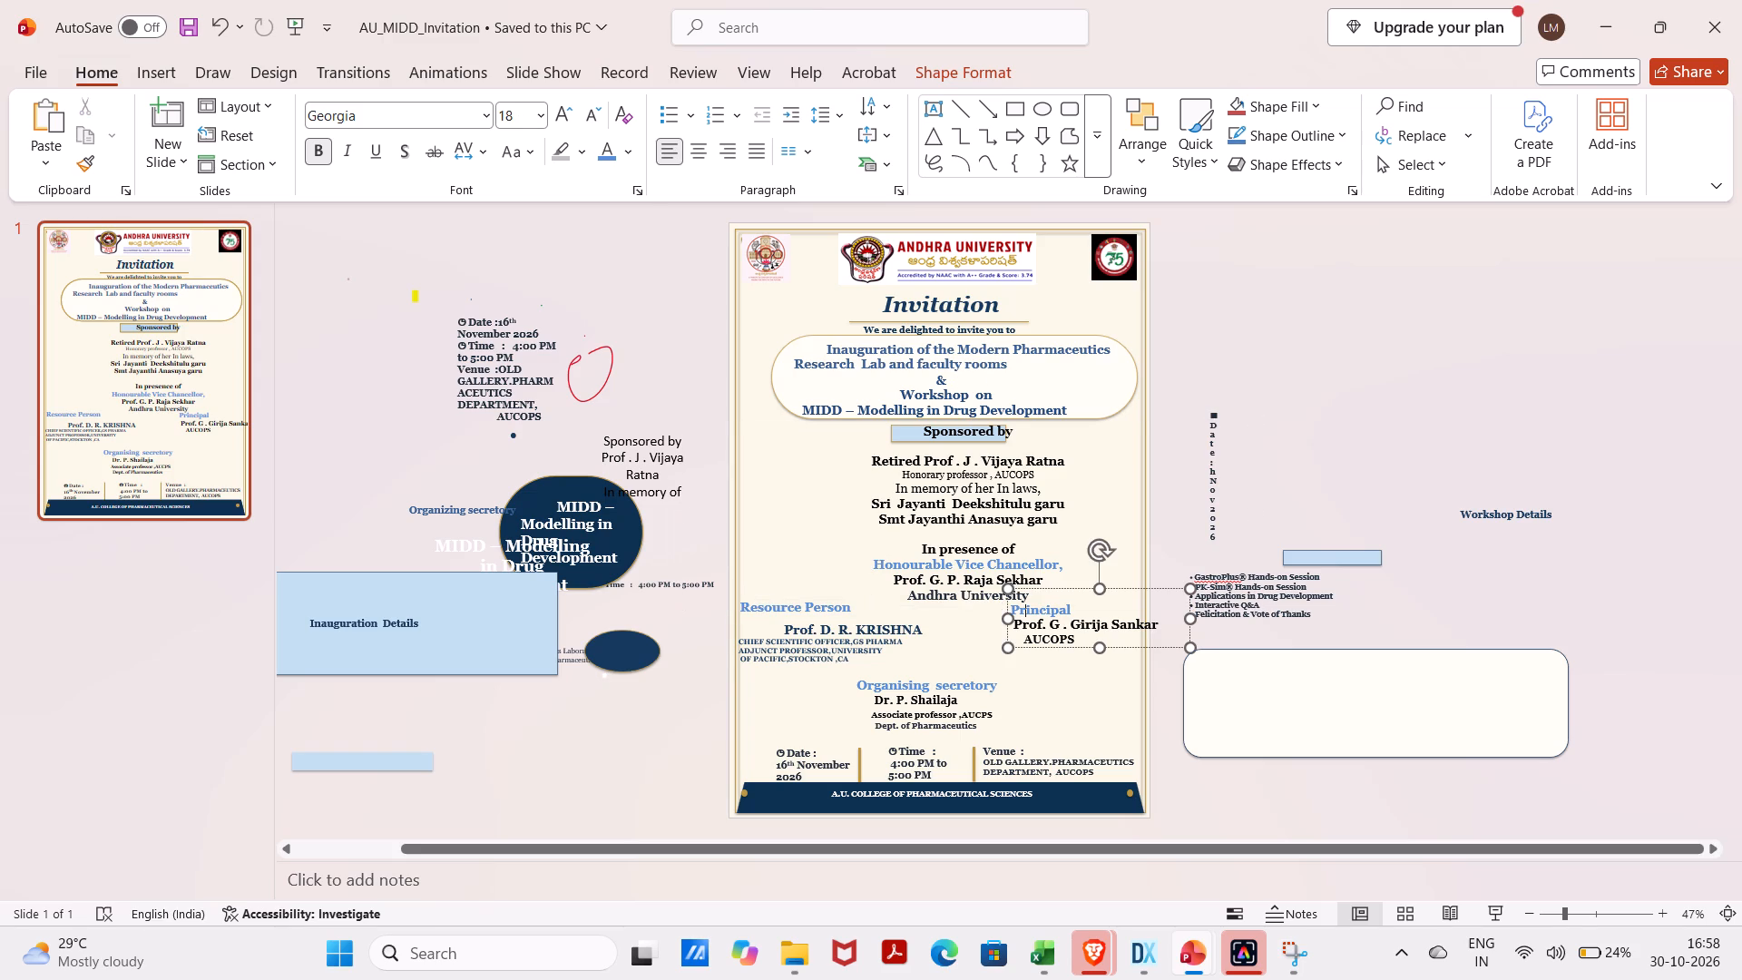
Widen the central text box back toward the left until "Sponsored by" sits inside its blue highlight rectangle.
{"action": "left_click", "coordinate": [854, 563]}
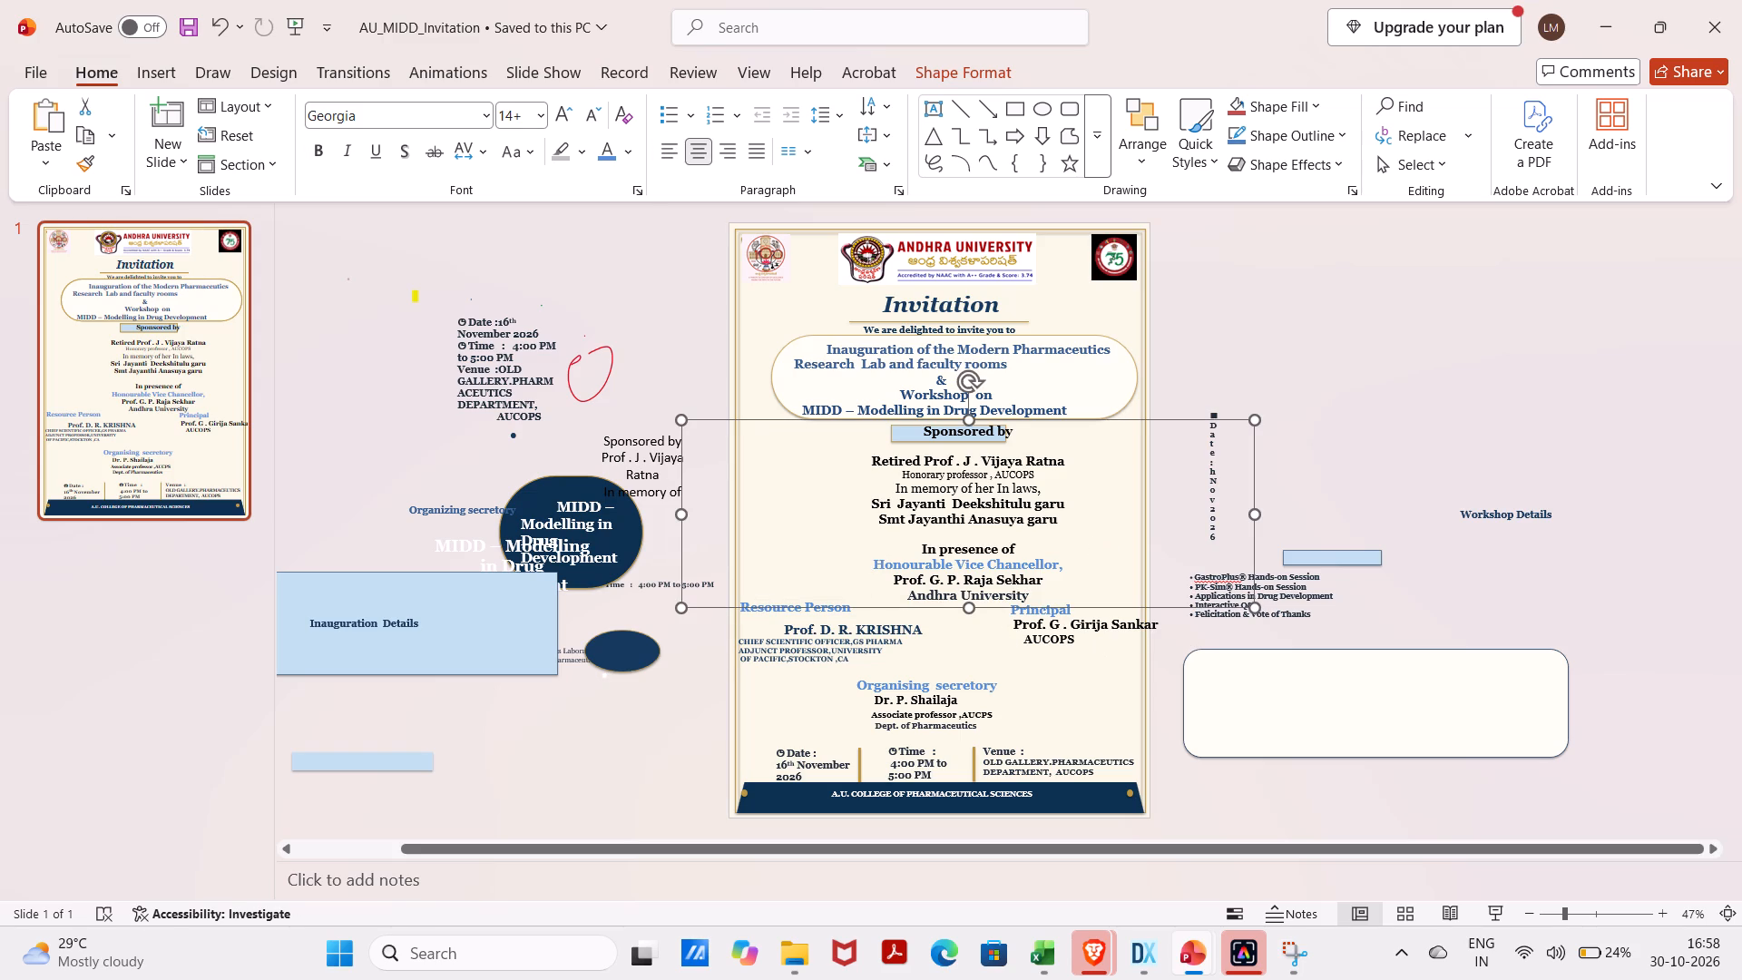
{"action": "left_click_drag", "start_coordinate": [680, 514], "coordinate": [663, 514]}
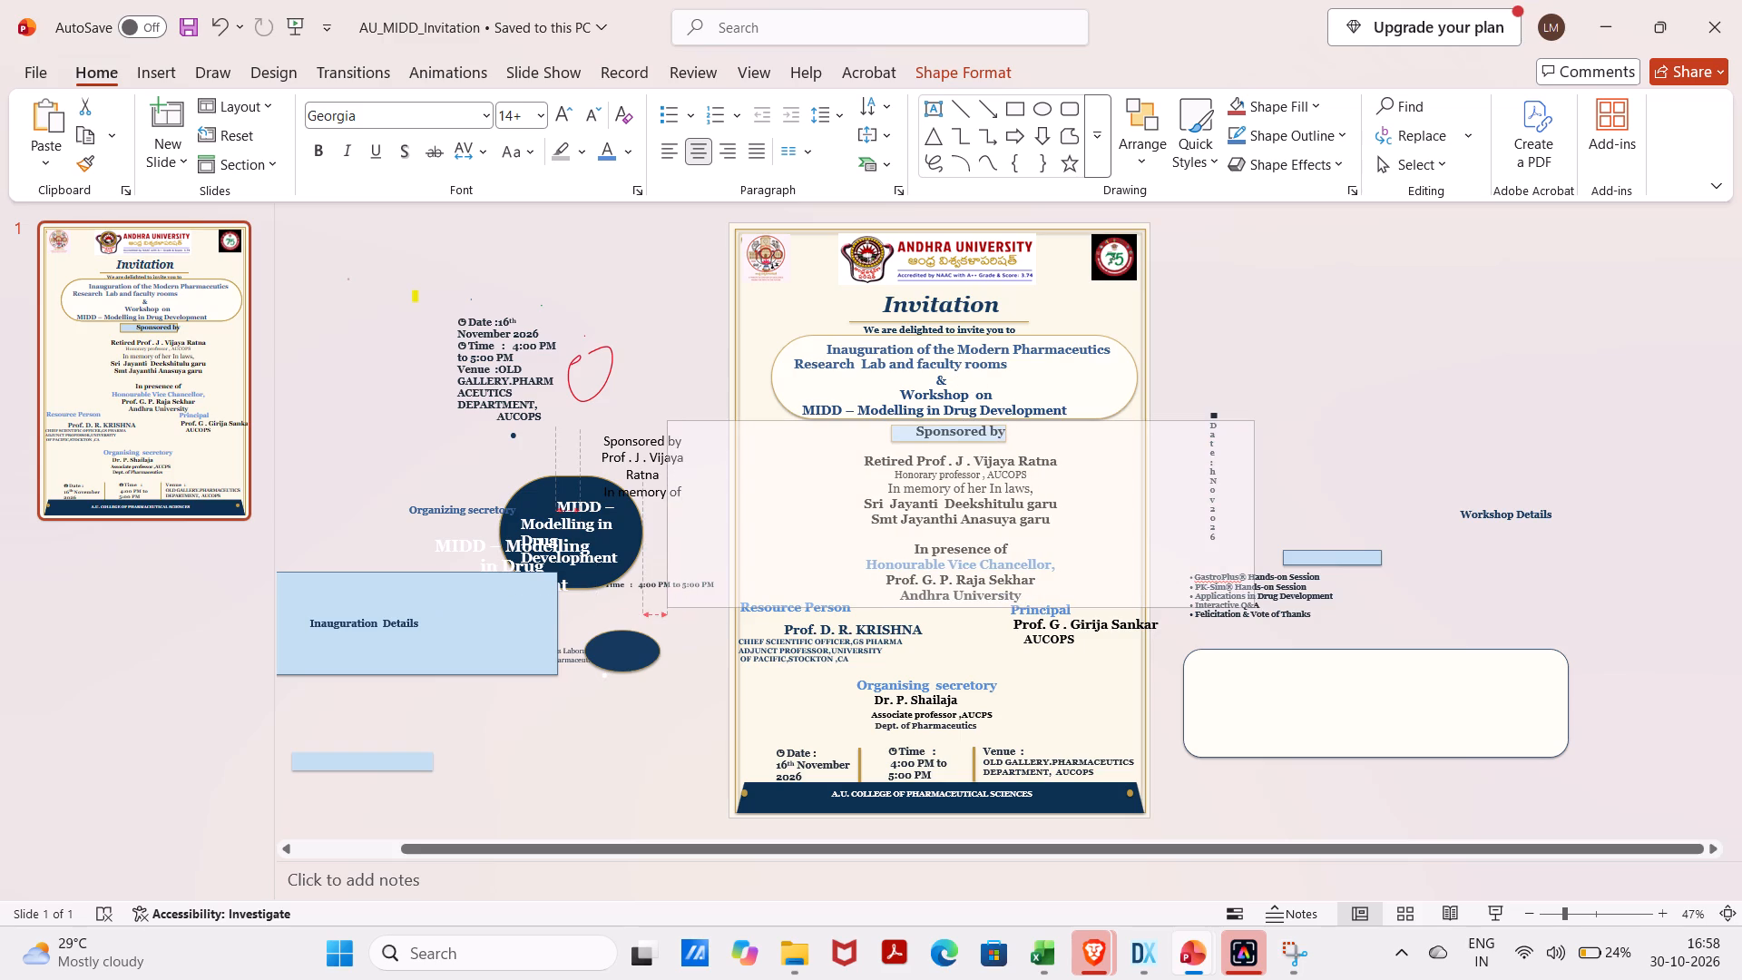
{"action": "left_click_drag", "start_coordinate": [663, 514], "coordinate": [661, 516]}
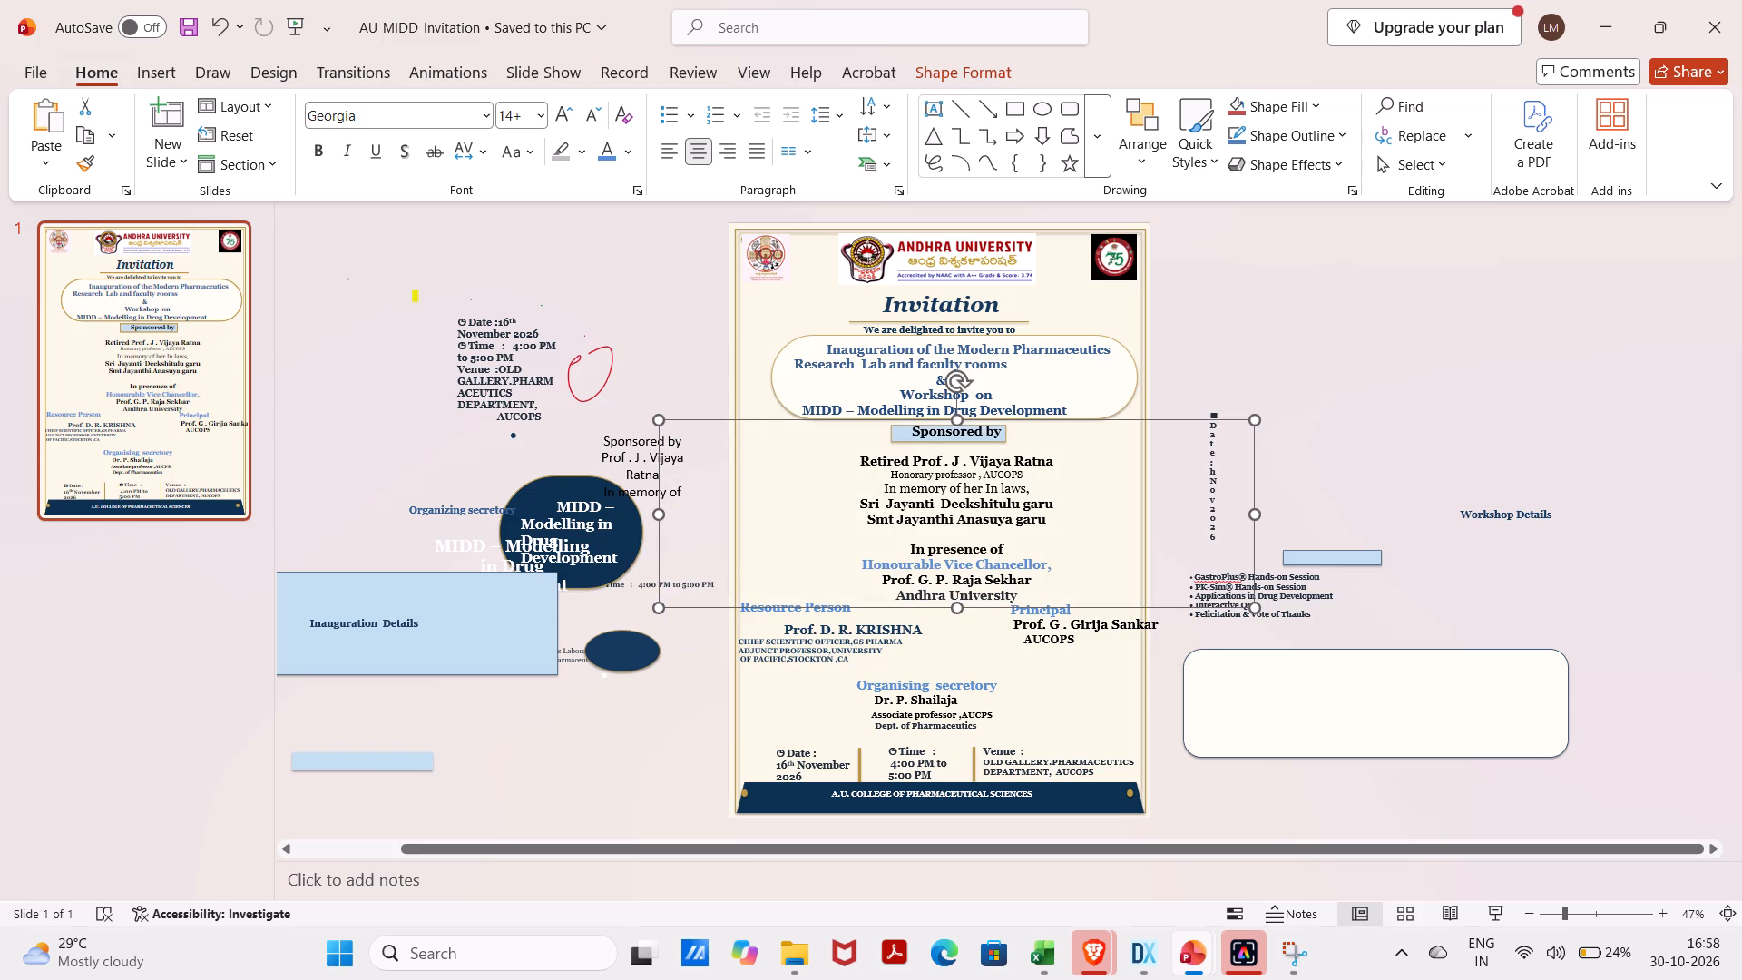
{"action": "left_click", "coordinate": [1326, 340]}
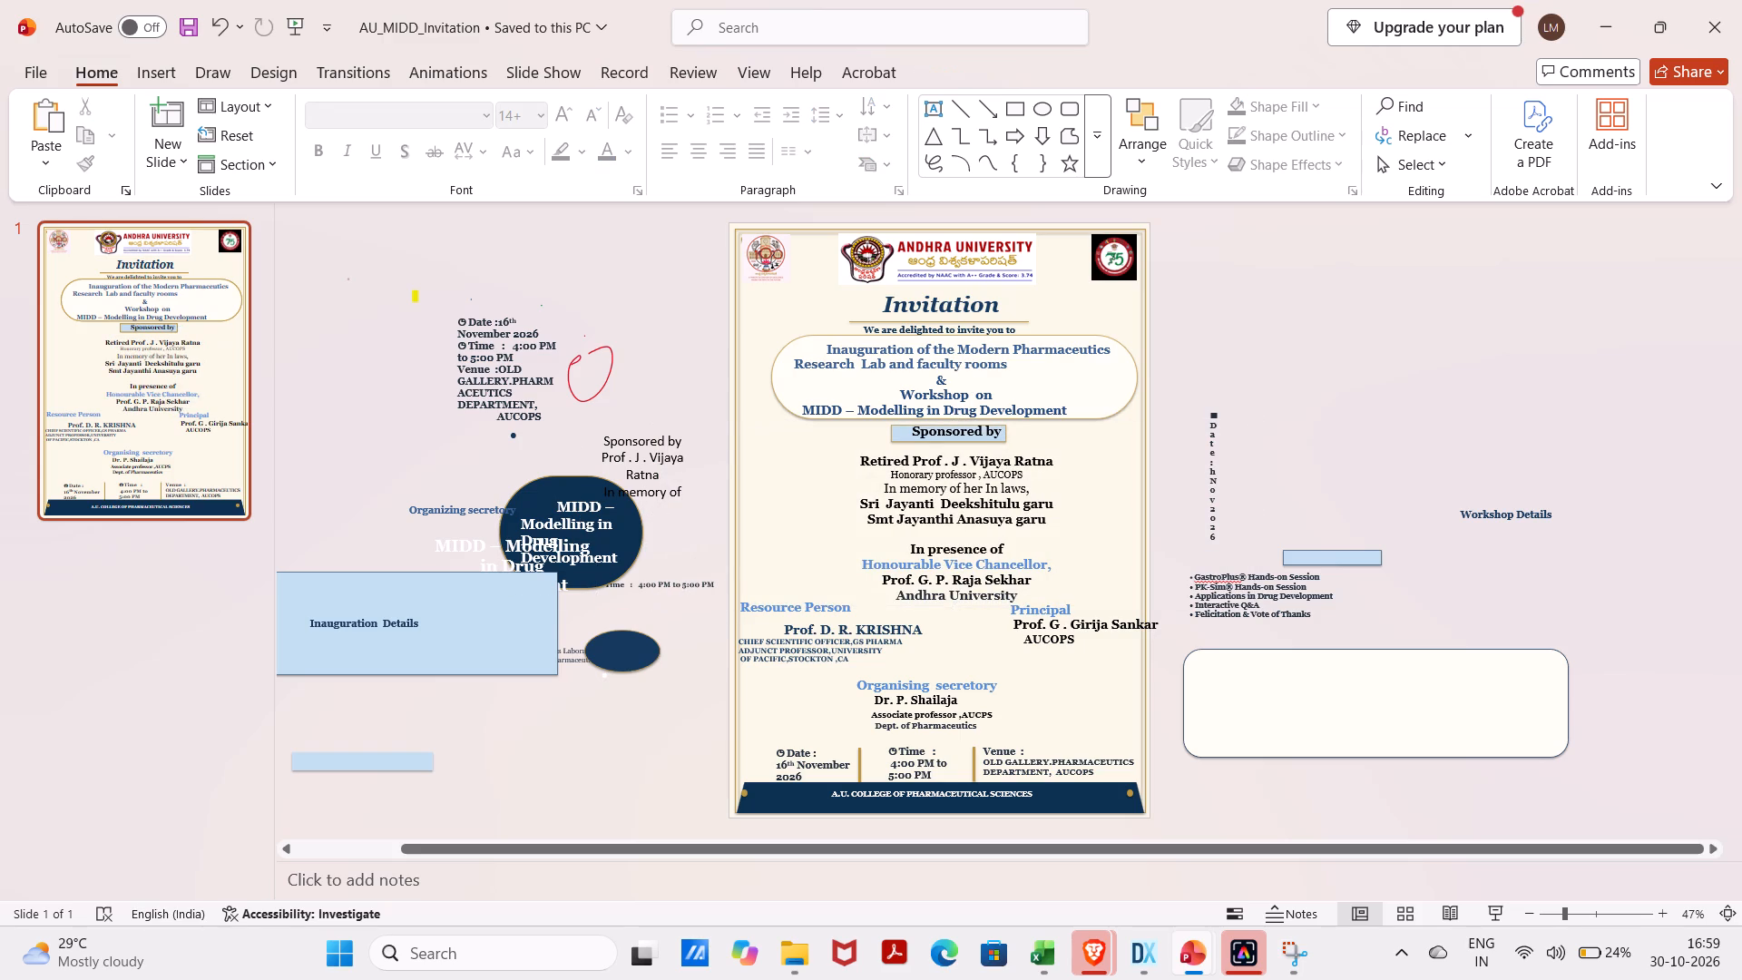
Remove two leading spaces before the resource person's name and insert a blank line between the name and the designation lines.
{"action": "left_click", "coordinate": [780, 629]}
{"action": "key", "text": "BackSpace"}
{"action": "key", "text": "BackSpace"}
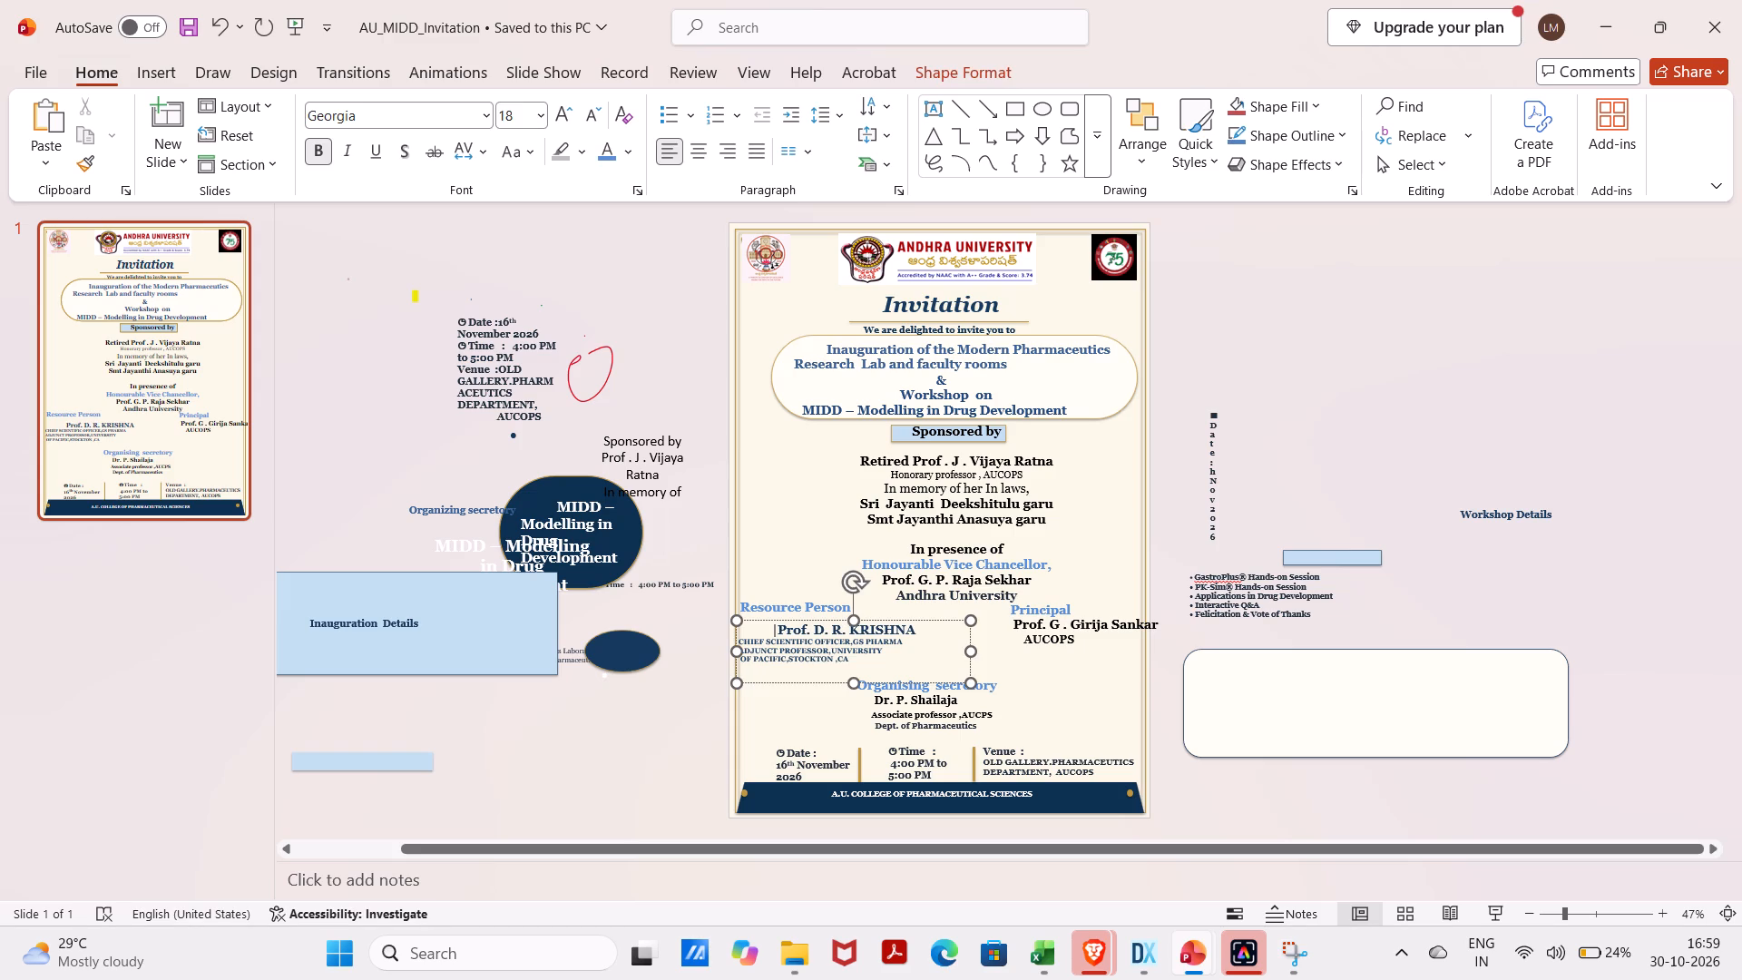
{"action": "left_click", "coordinate": [917, 631]}
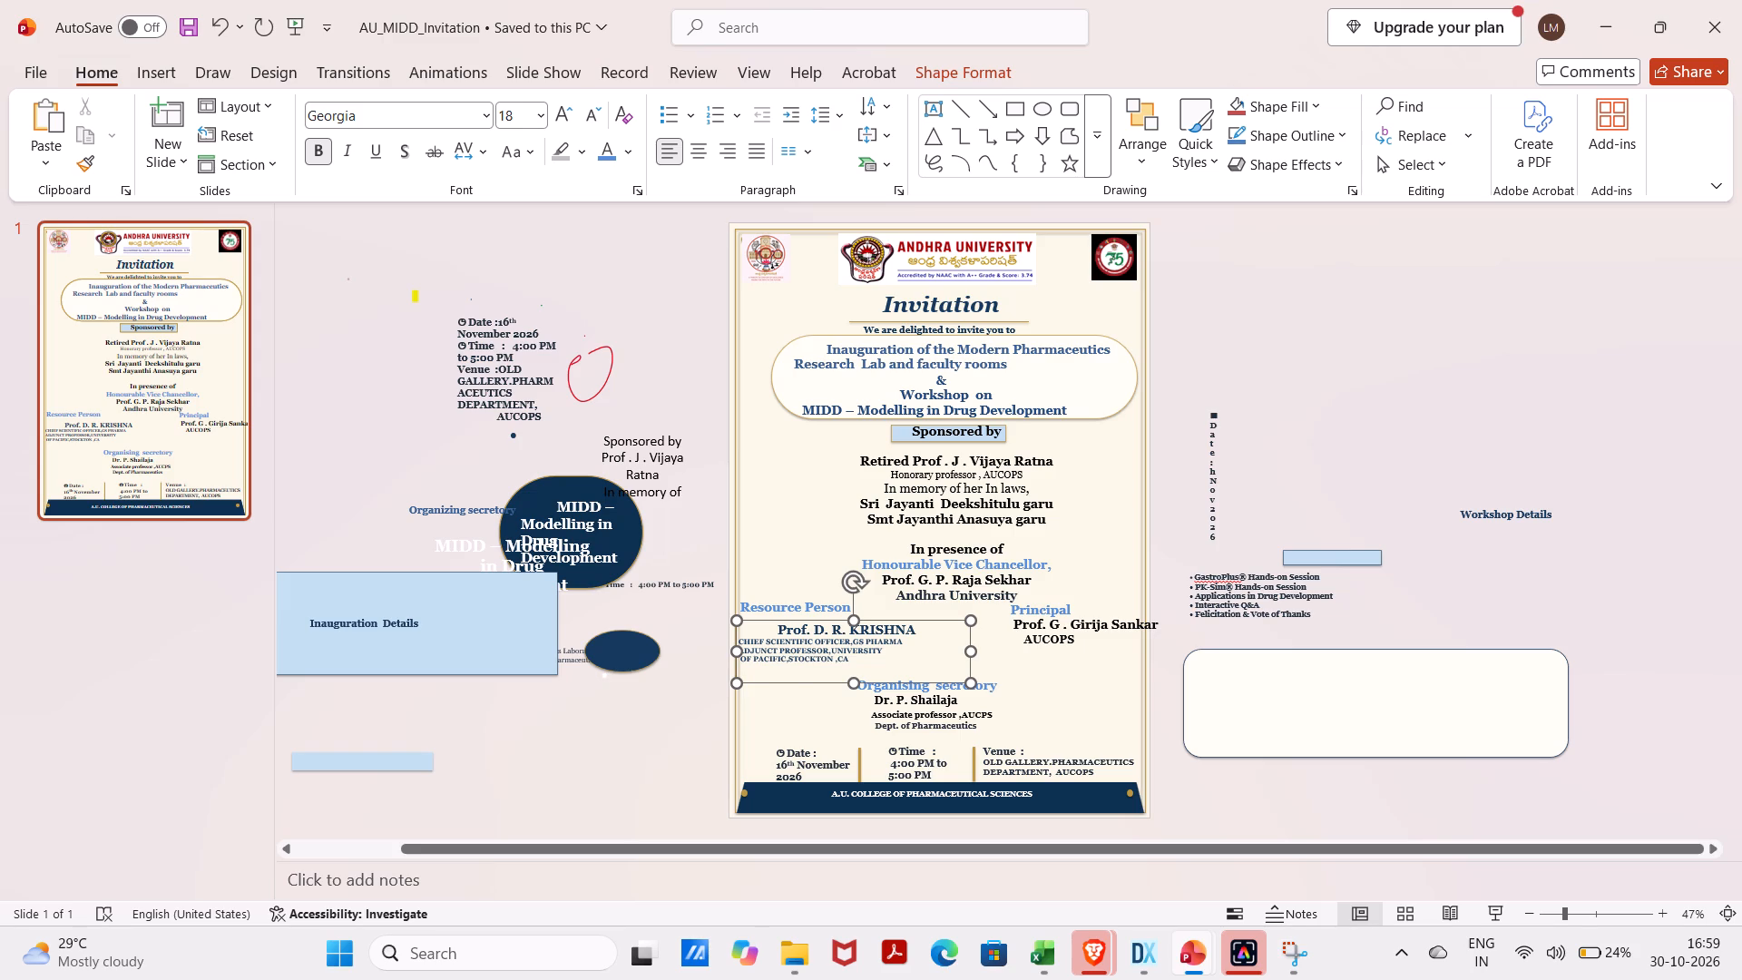
{"action": "left_click", "coordinate": [915, 634]}
{"action": "key", "text": "Return"}
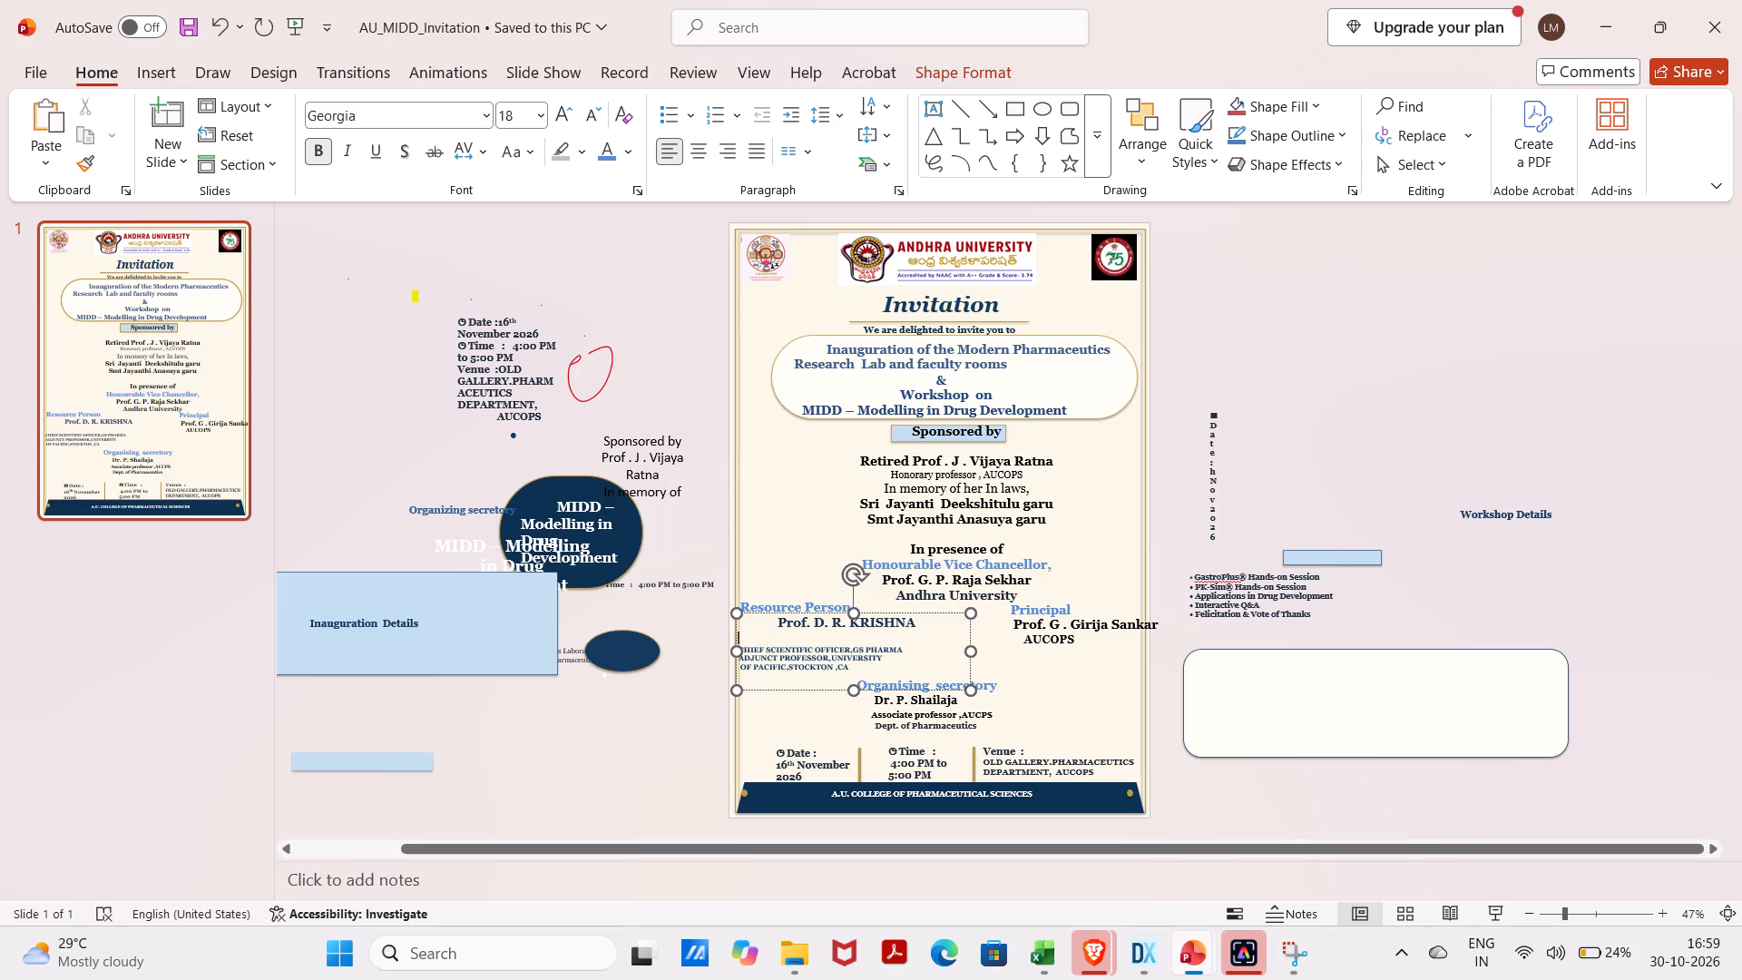
{"action": "left_click", "coordinate": [1396, 612]}
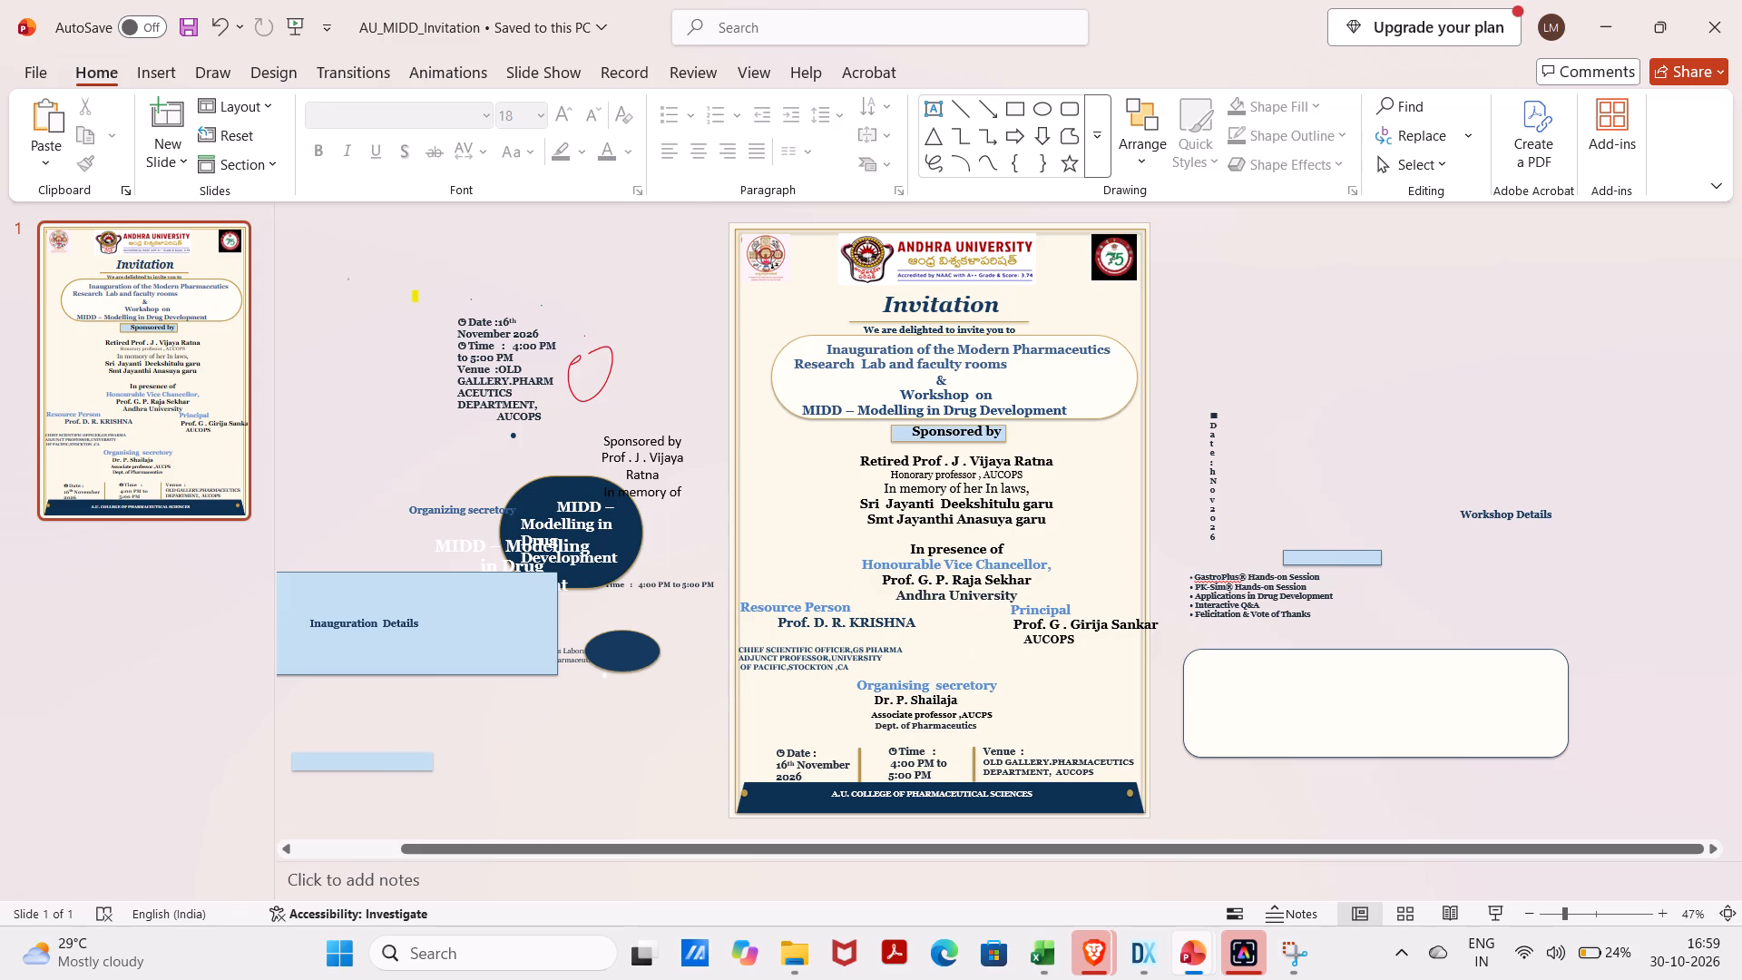
Nudge the rounded frame around the workshop title slightly right and down.
{"action": "left_click", "coordinate": [774, 368]}
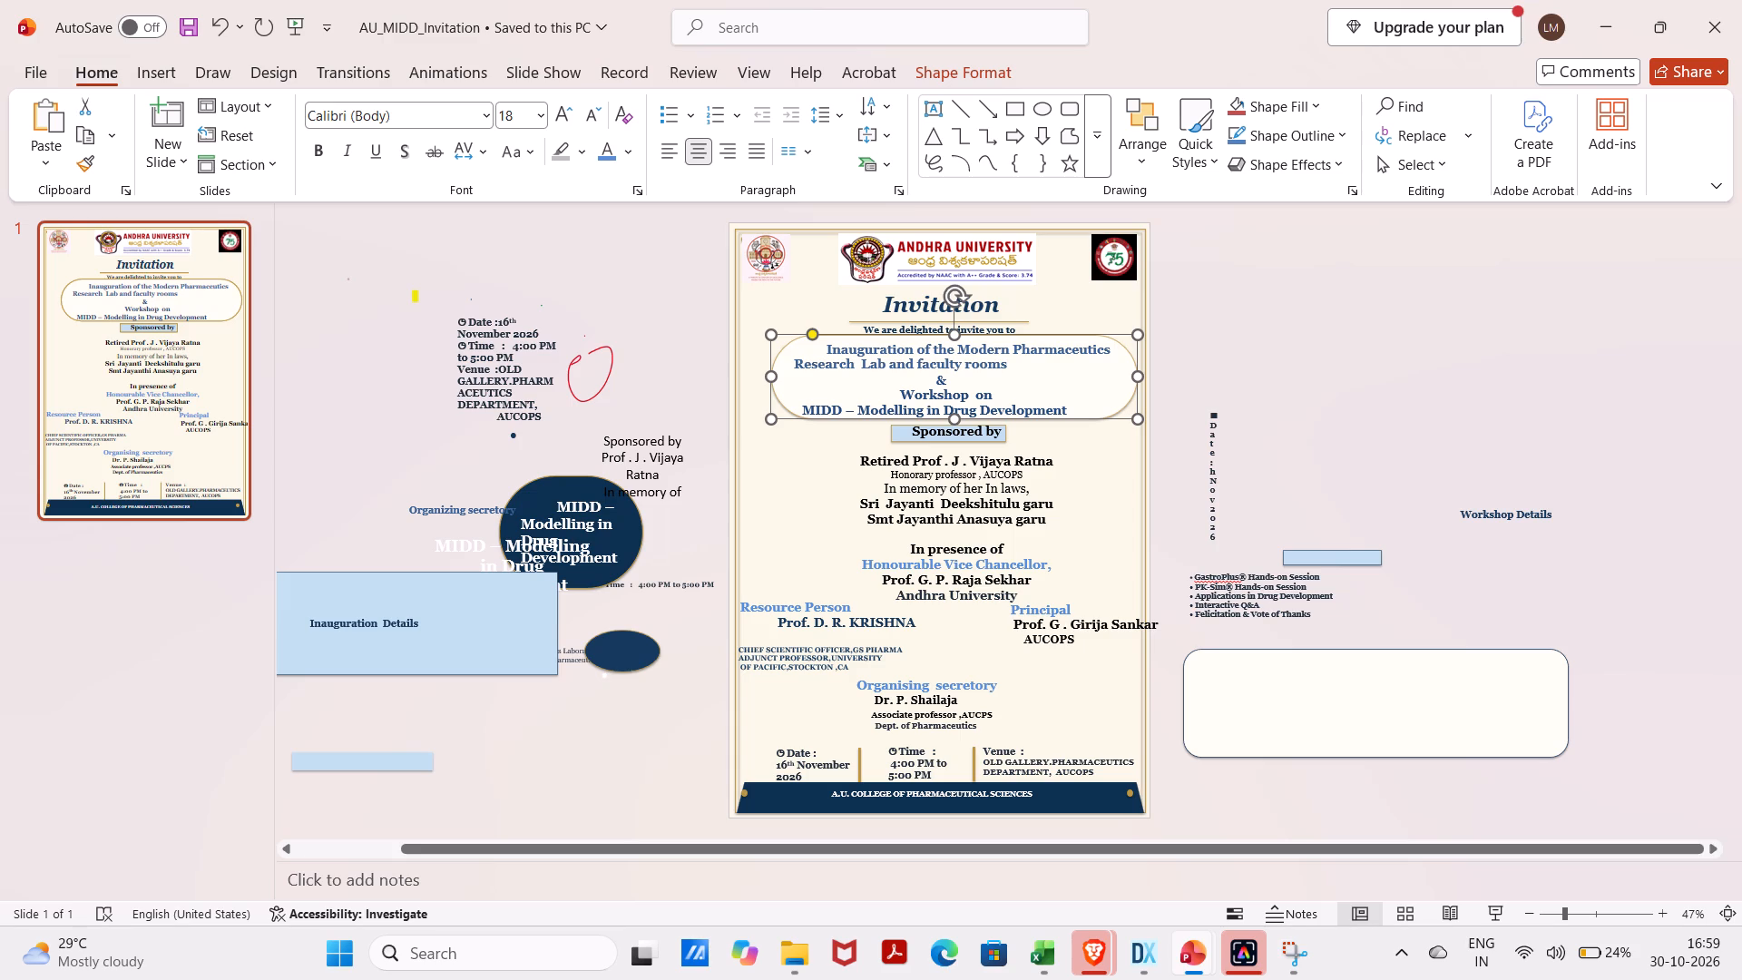
{"action": "left_click", "coordinate": [810, 337]}
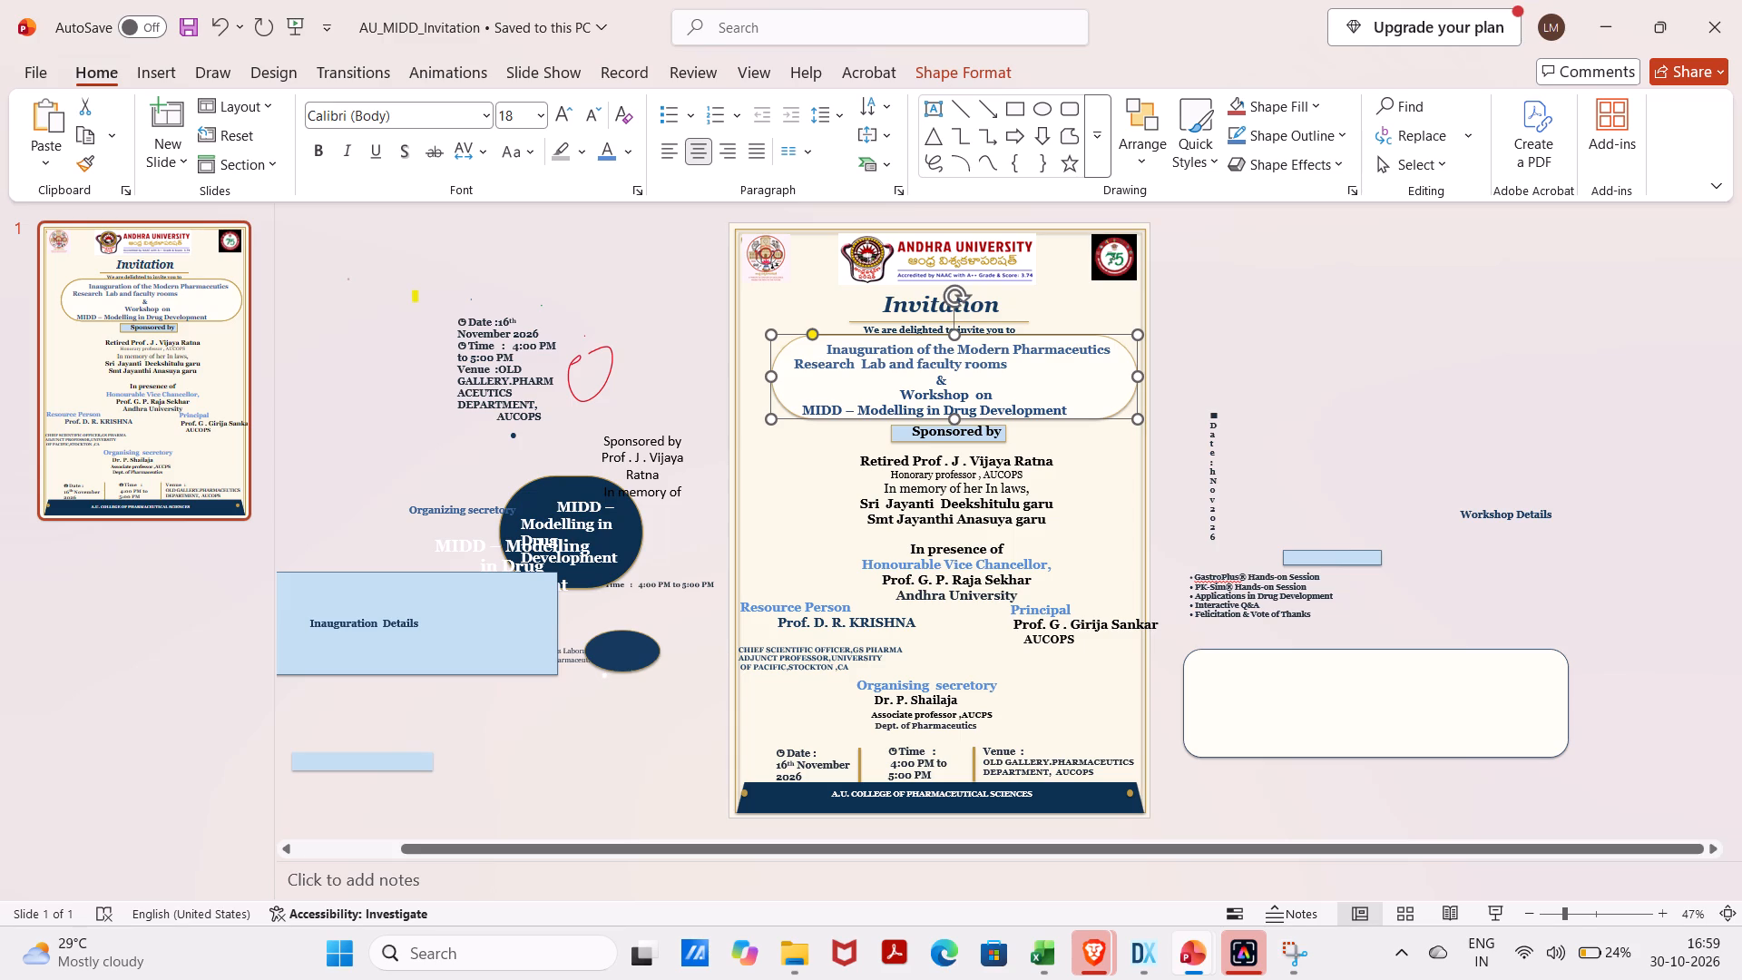
{"action": "left_click", "coordinate": [805, 331]}
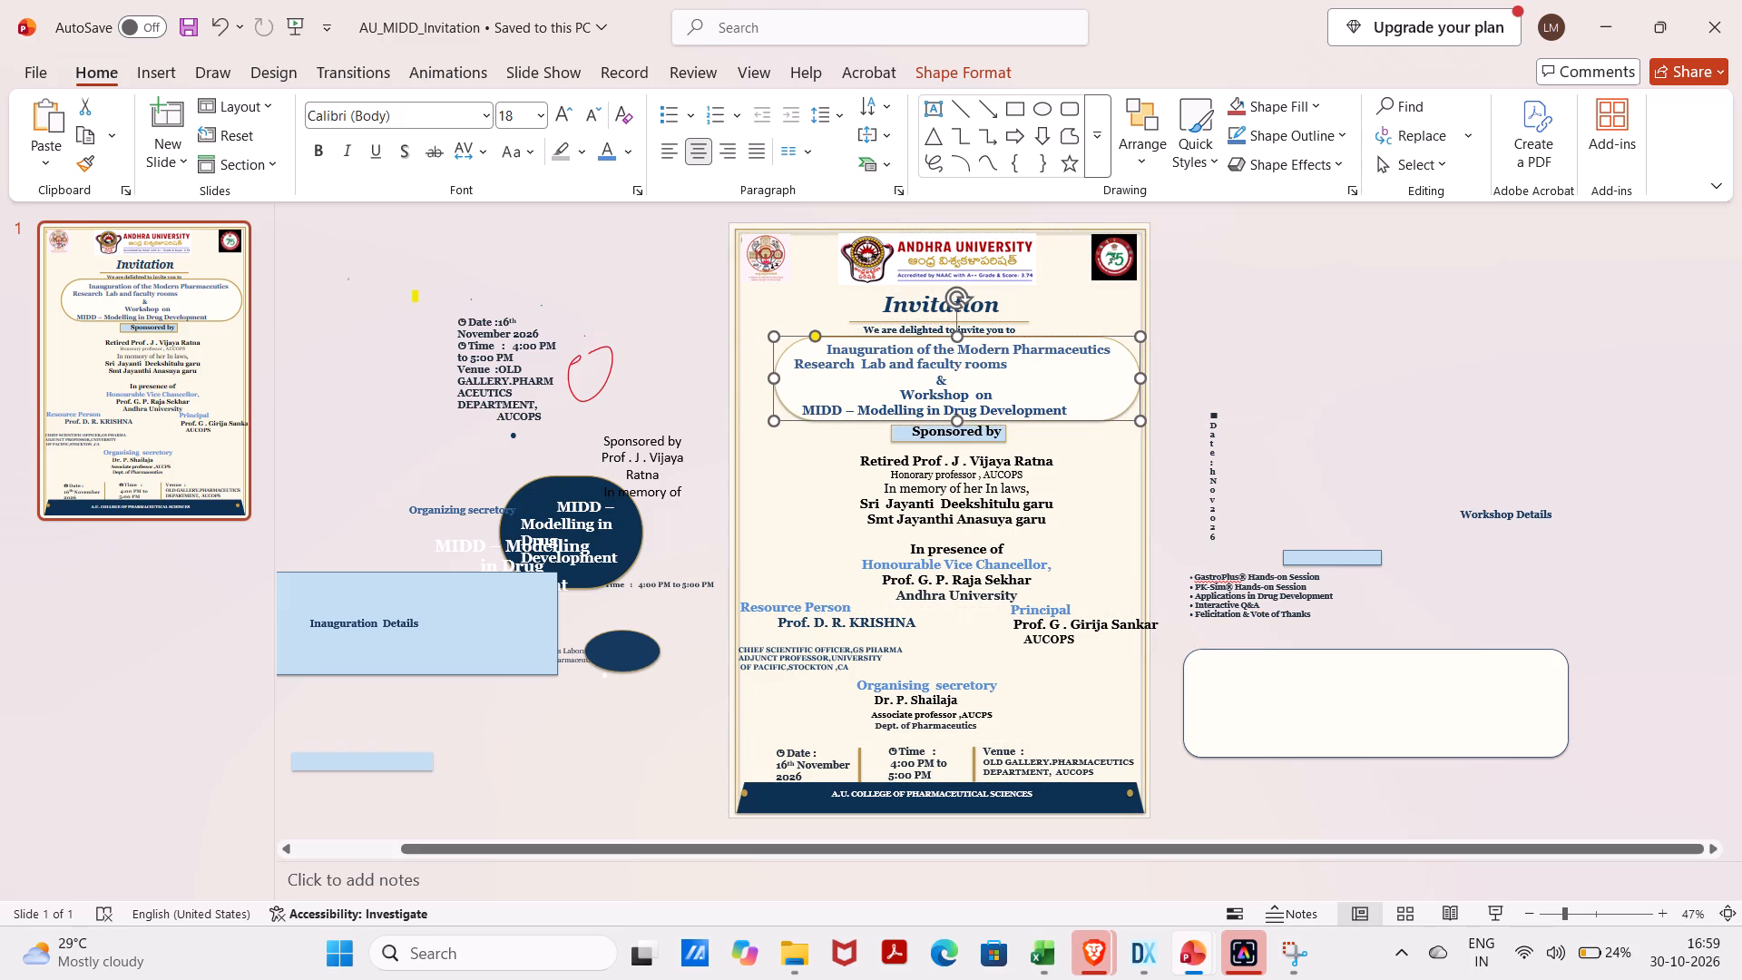
{"action": "left_click", "coordinate": [1344, 350]}
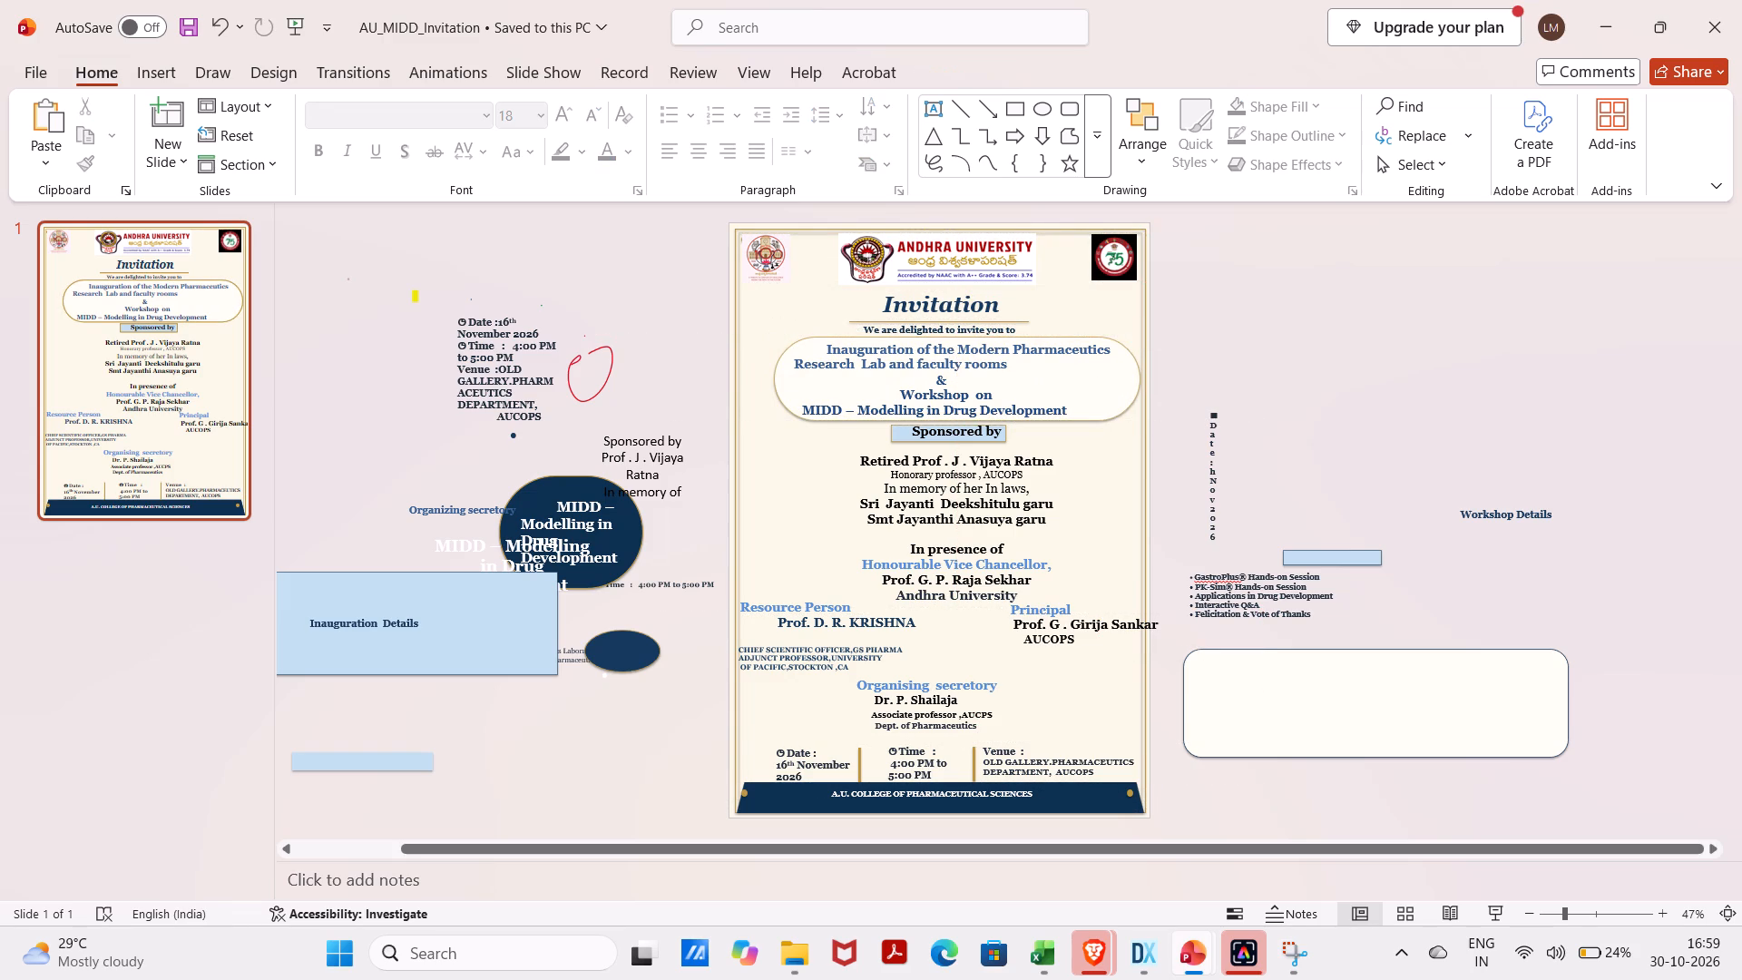
Switch to Snipping Tool, close its window with the earlier capture, and return to the PowerPoint slide.
{"action": "left_click", "coordinate": [1306, 962]}
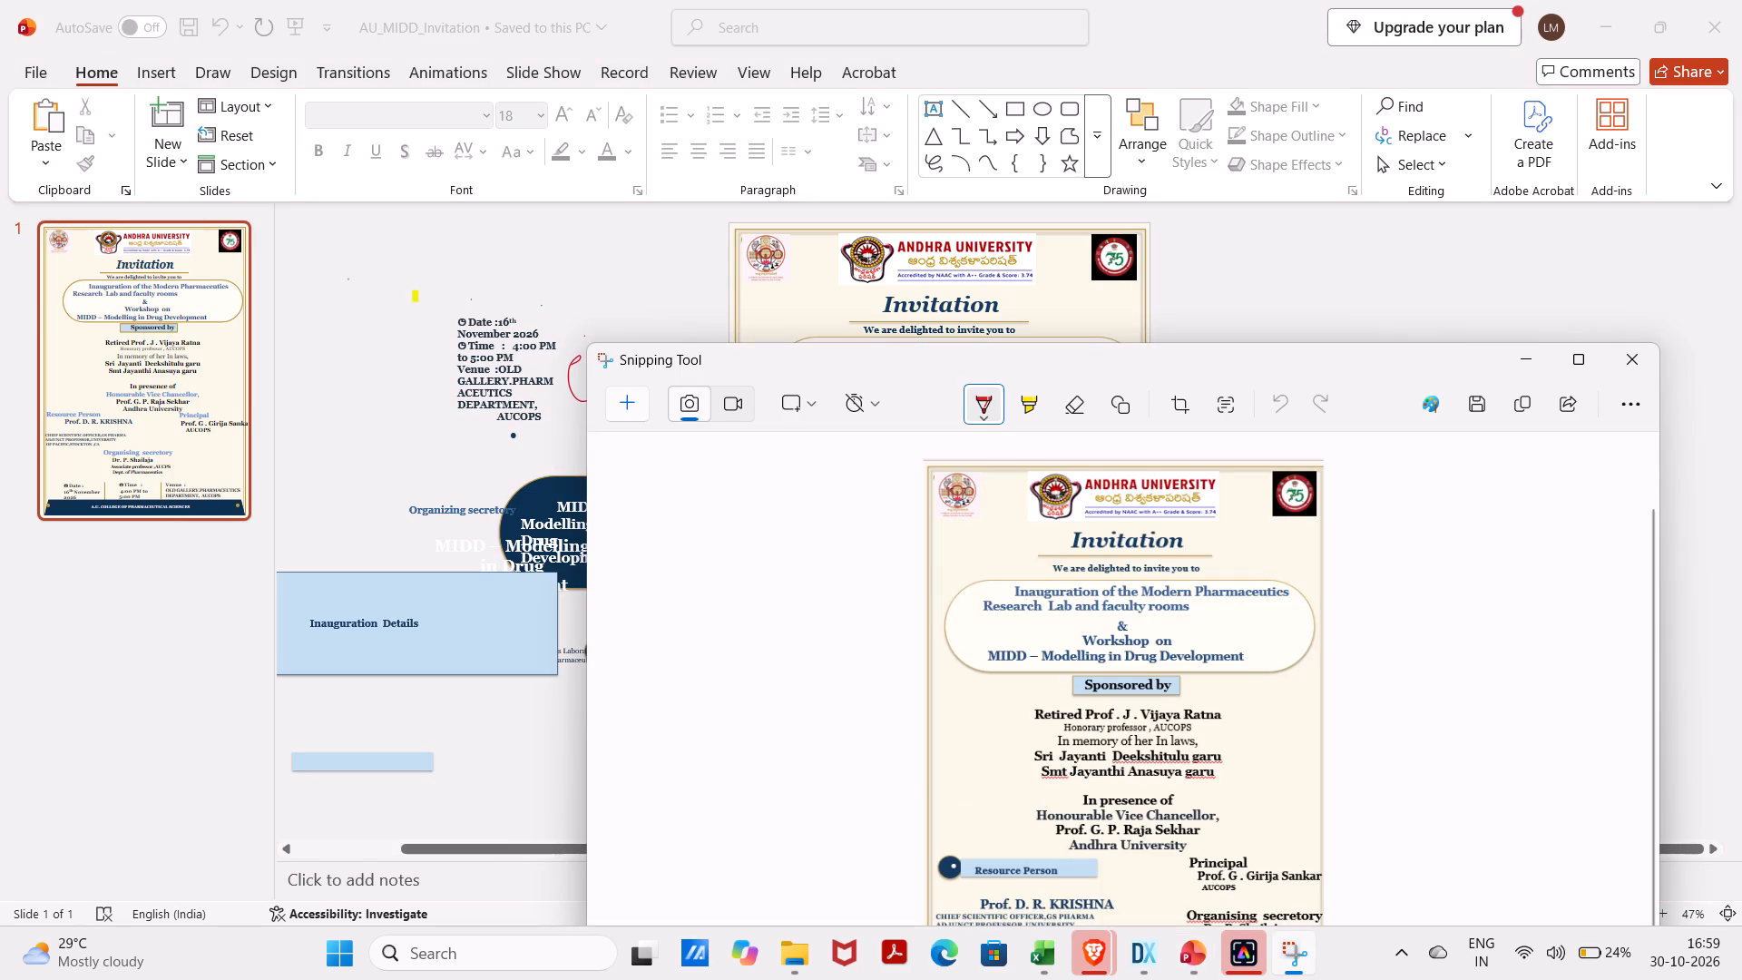
{"action": "left_click", "coordinate": [1637, 354]}
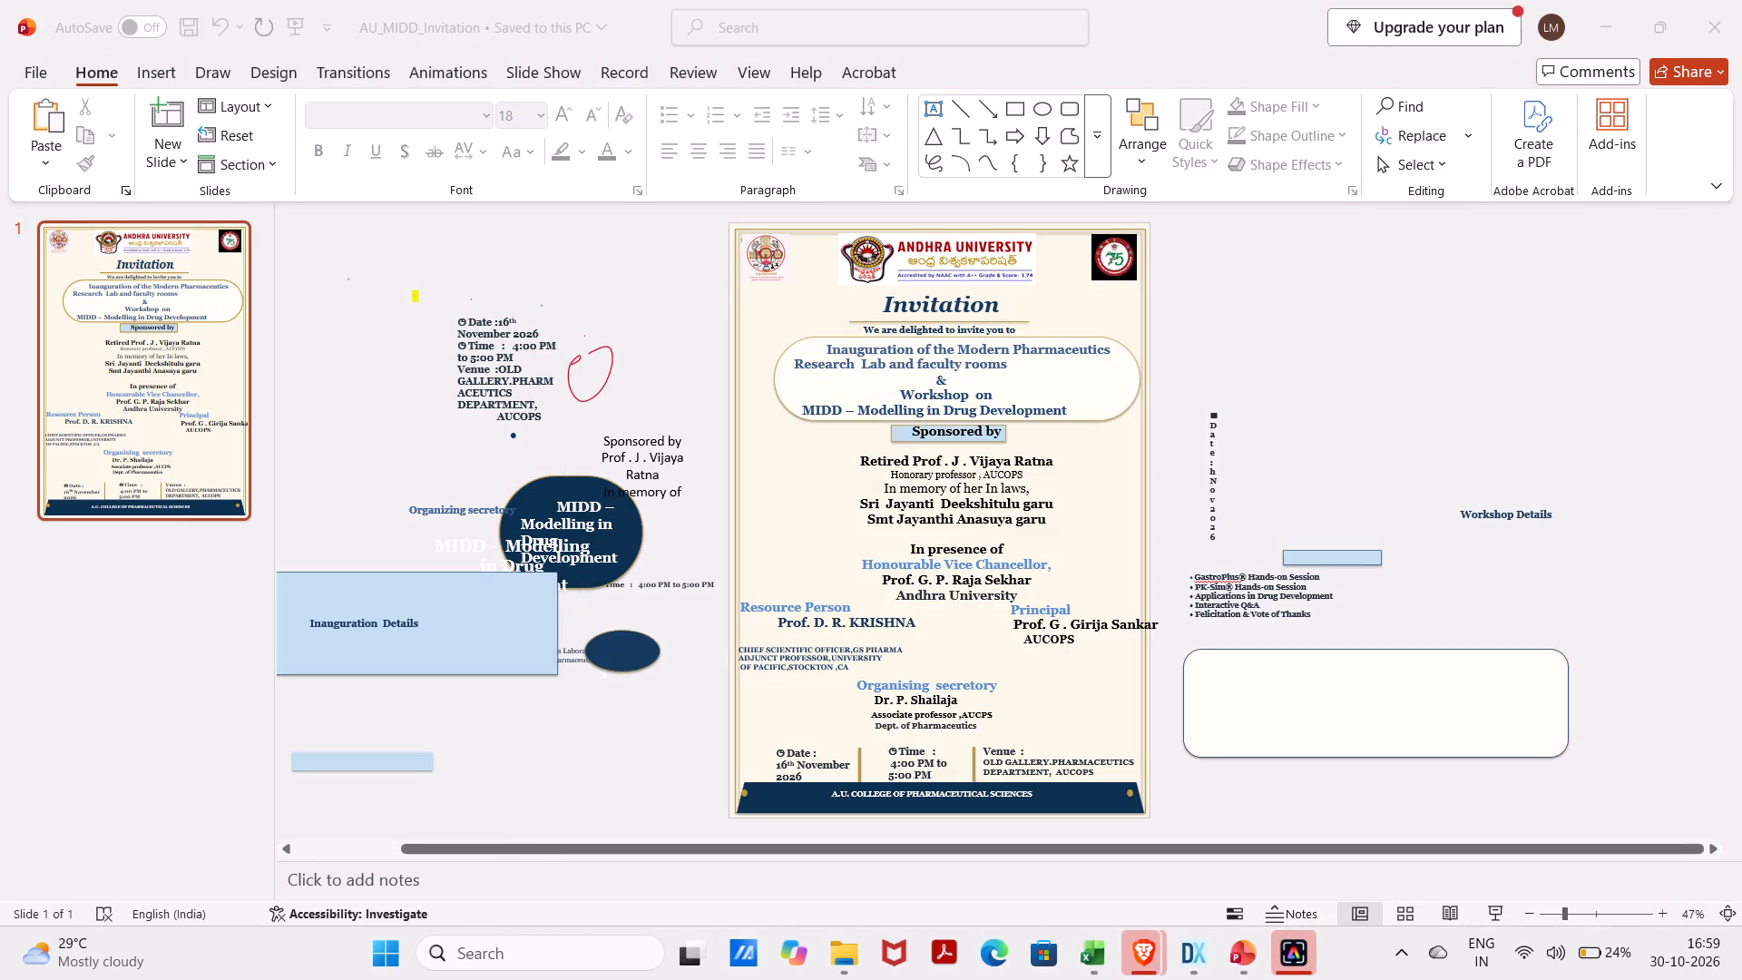
{"action": "left_click", "coordinate": [1123, 627]}
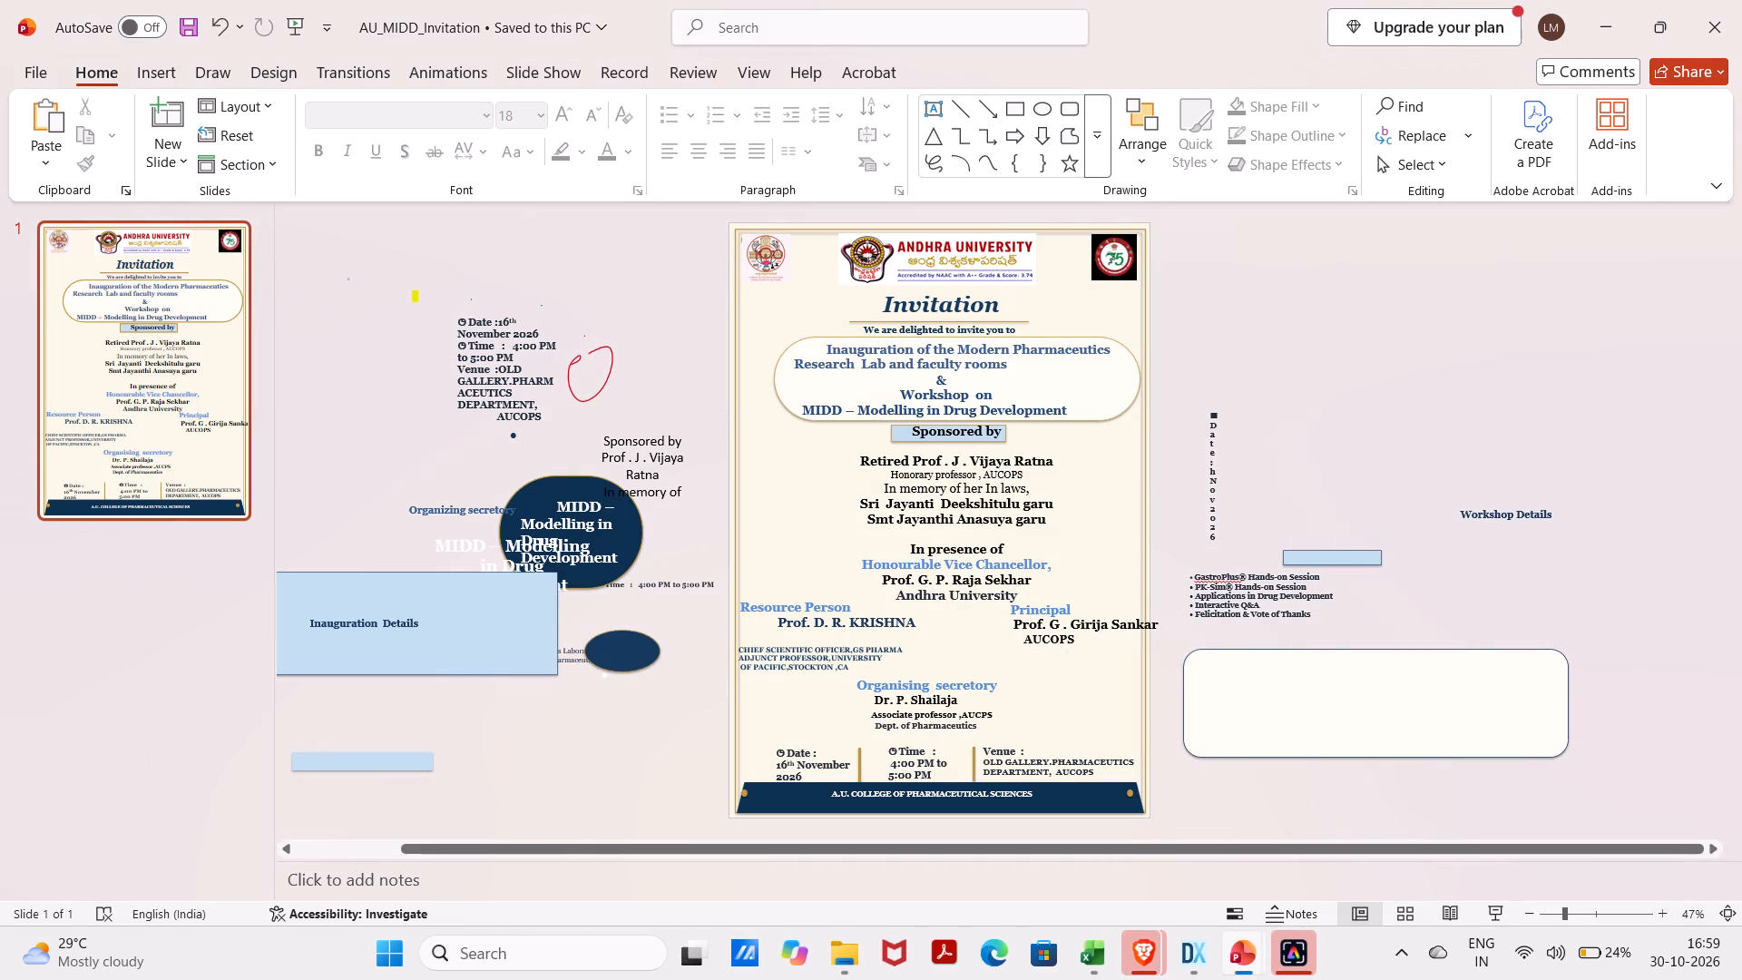
Extend the principal's text box left and down from its lower-left corner so the name fits inside the slide border.
{"action": "left_click", "coordinate": [1102, 614]}
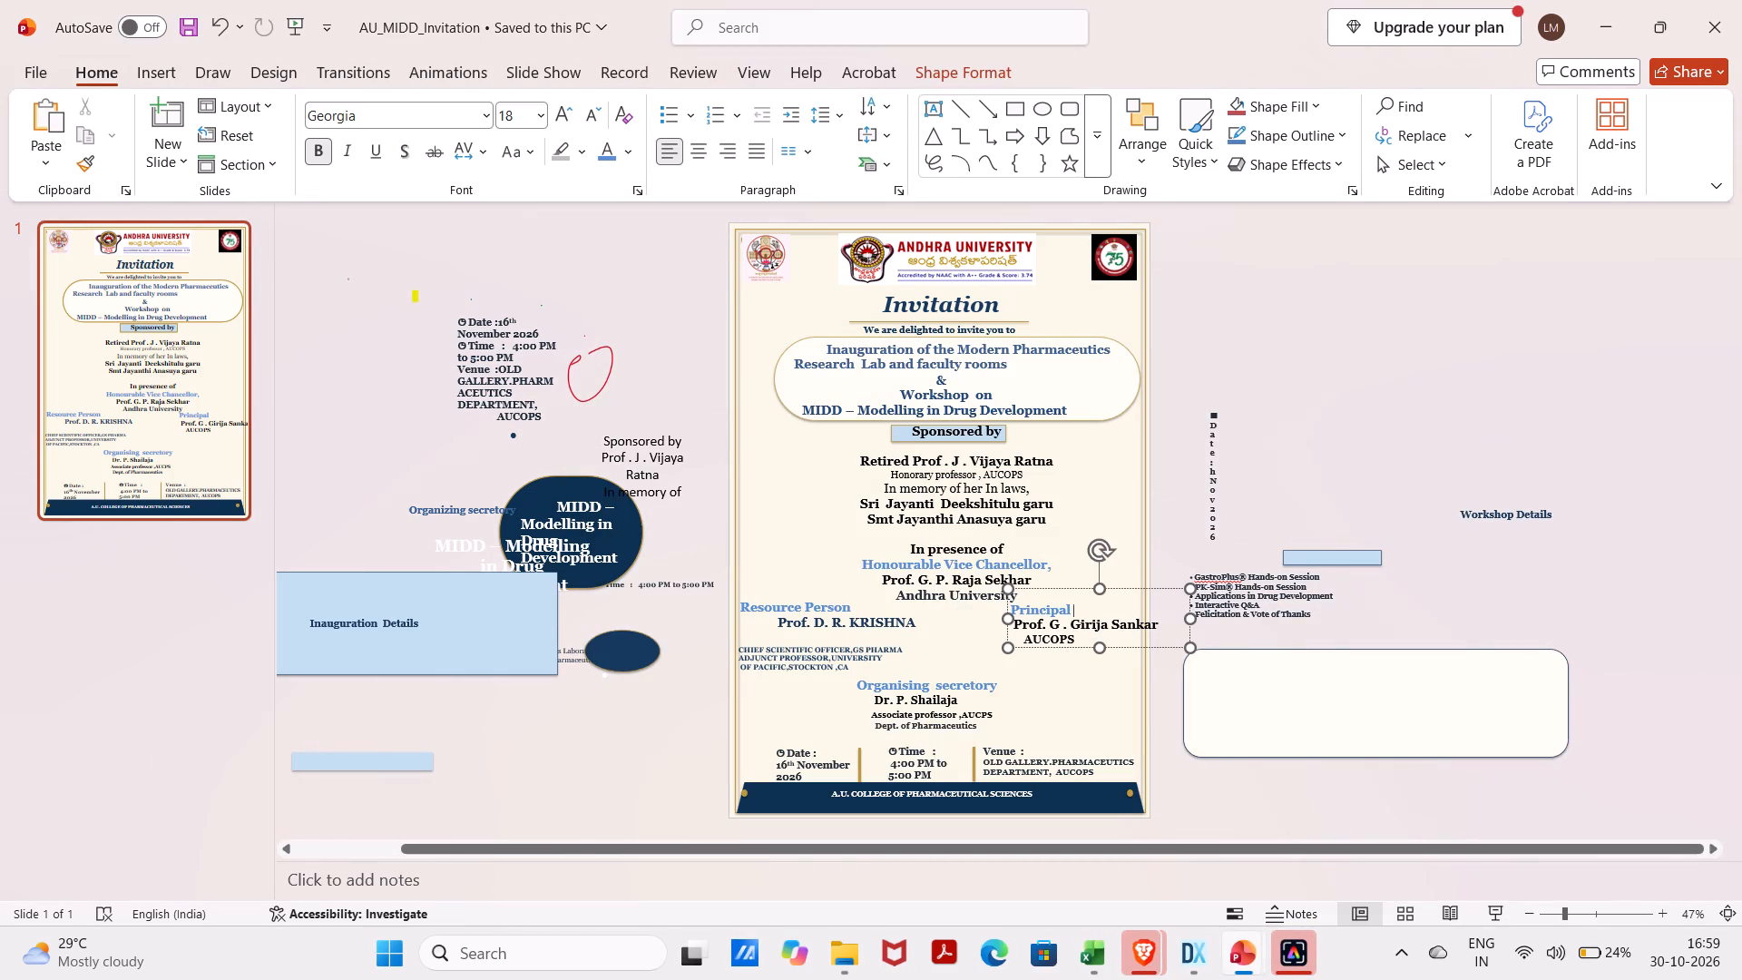
{"action": "left_click_drag", "start_coordinate": [1013, 652], "coordinate": [992, 664]}
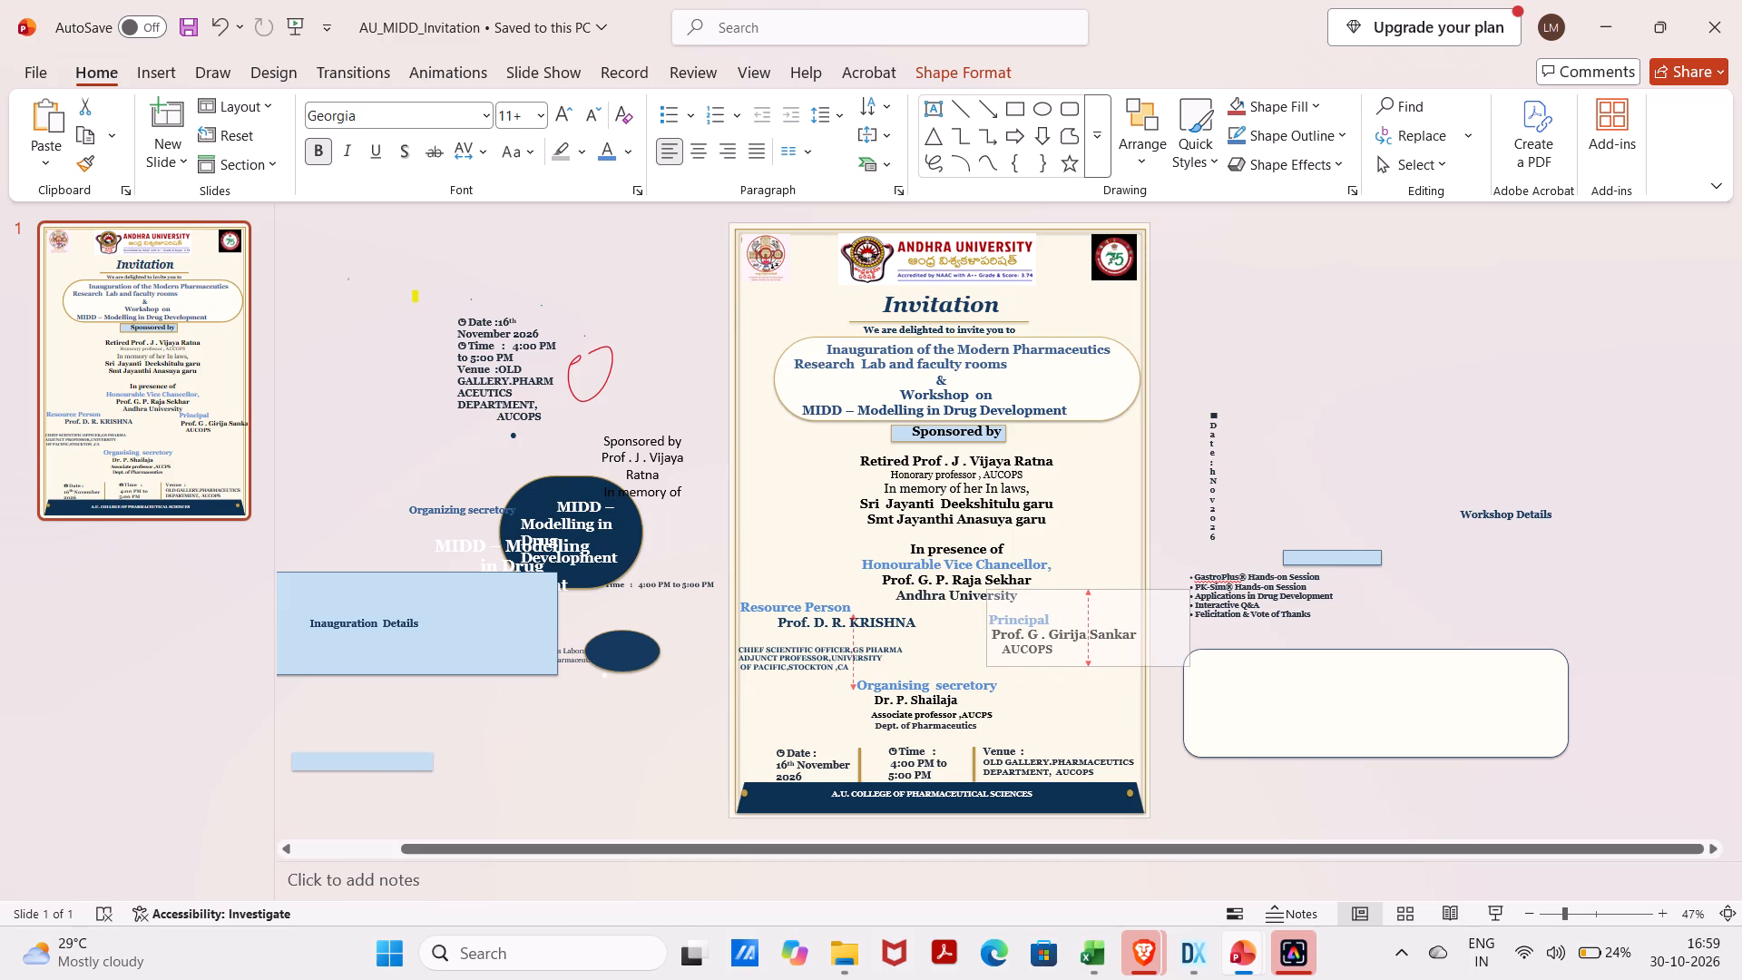
{"action": "left_click_drag", "start_coordinate": [992, 664], "coordinate": [991, 665]}
{"action": "left_click", "coordinate": [1356, 405]}
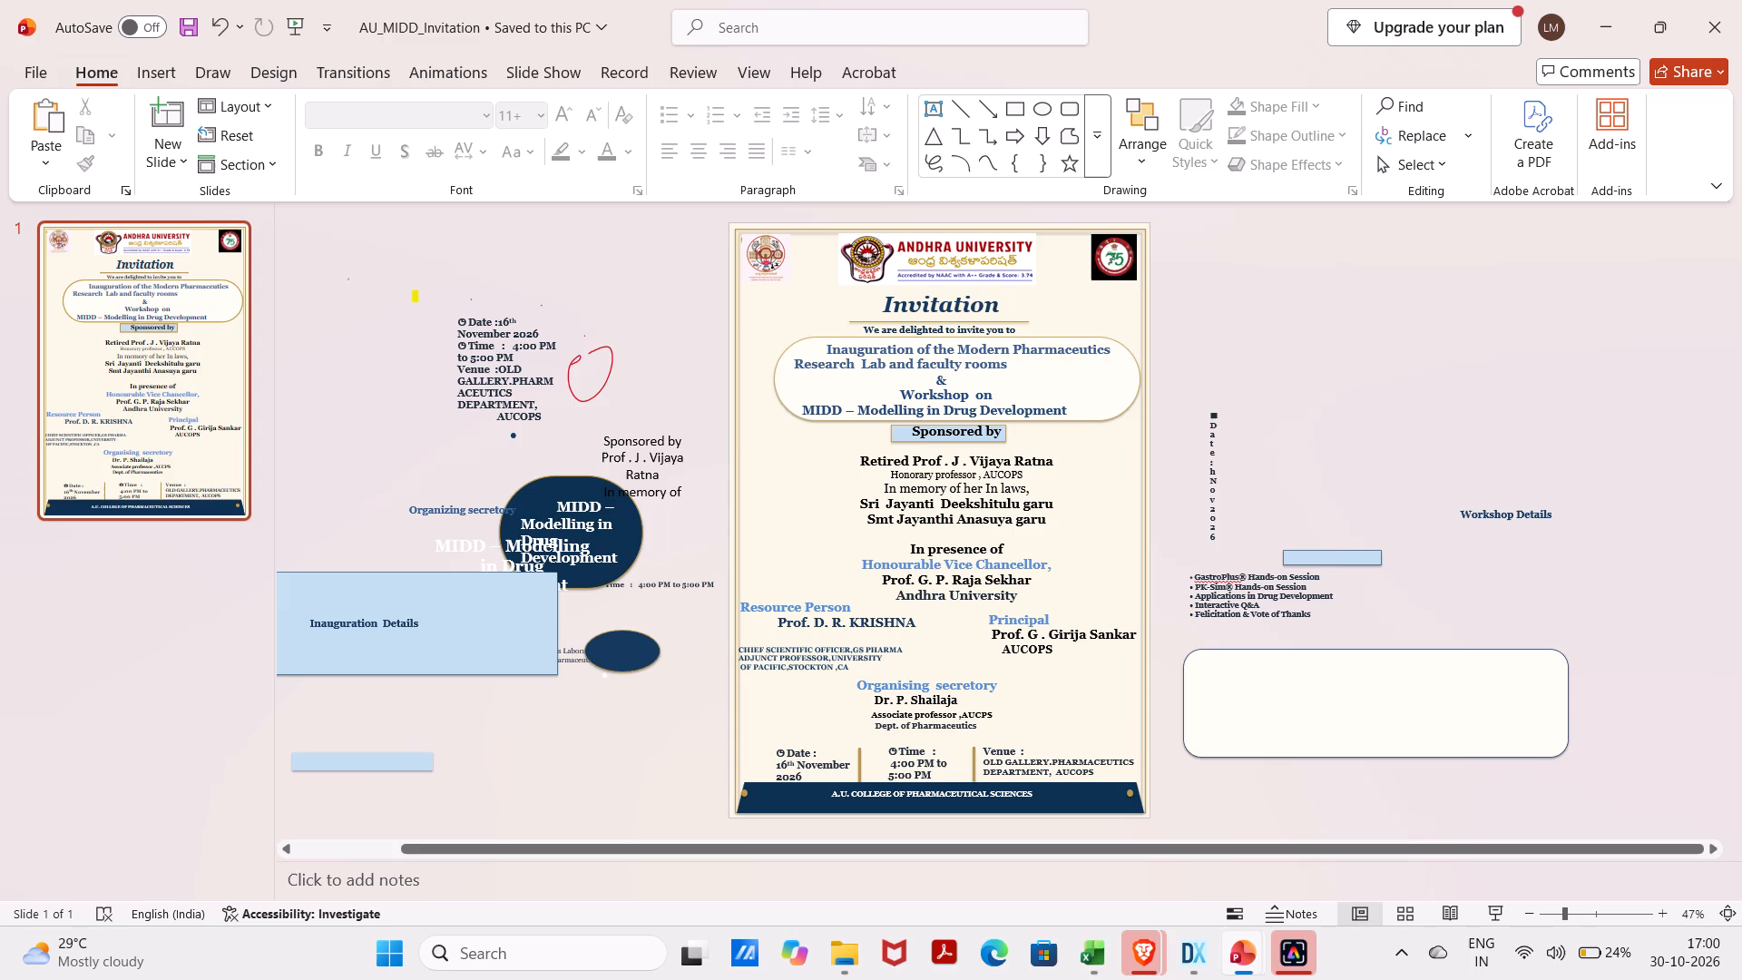
Add a line break above the resource person's name and remove the blank line below it, placing it directly above the designation lines.
{"action": "left_click", "coordinate": [866, 652]}
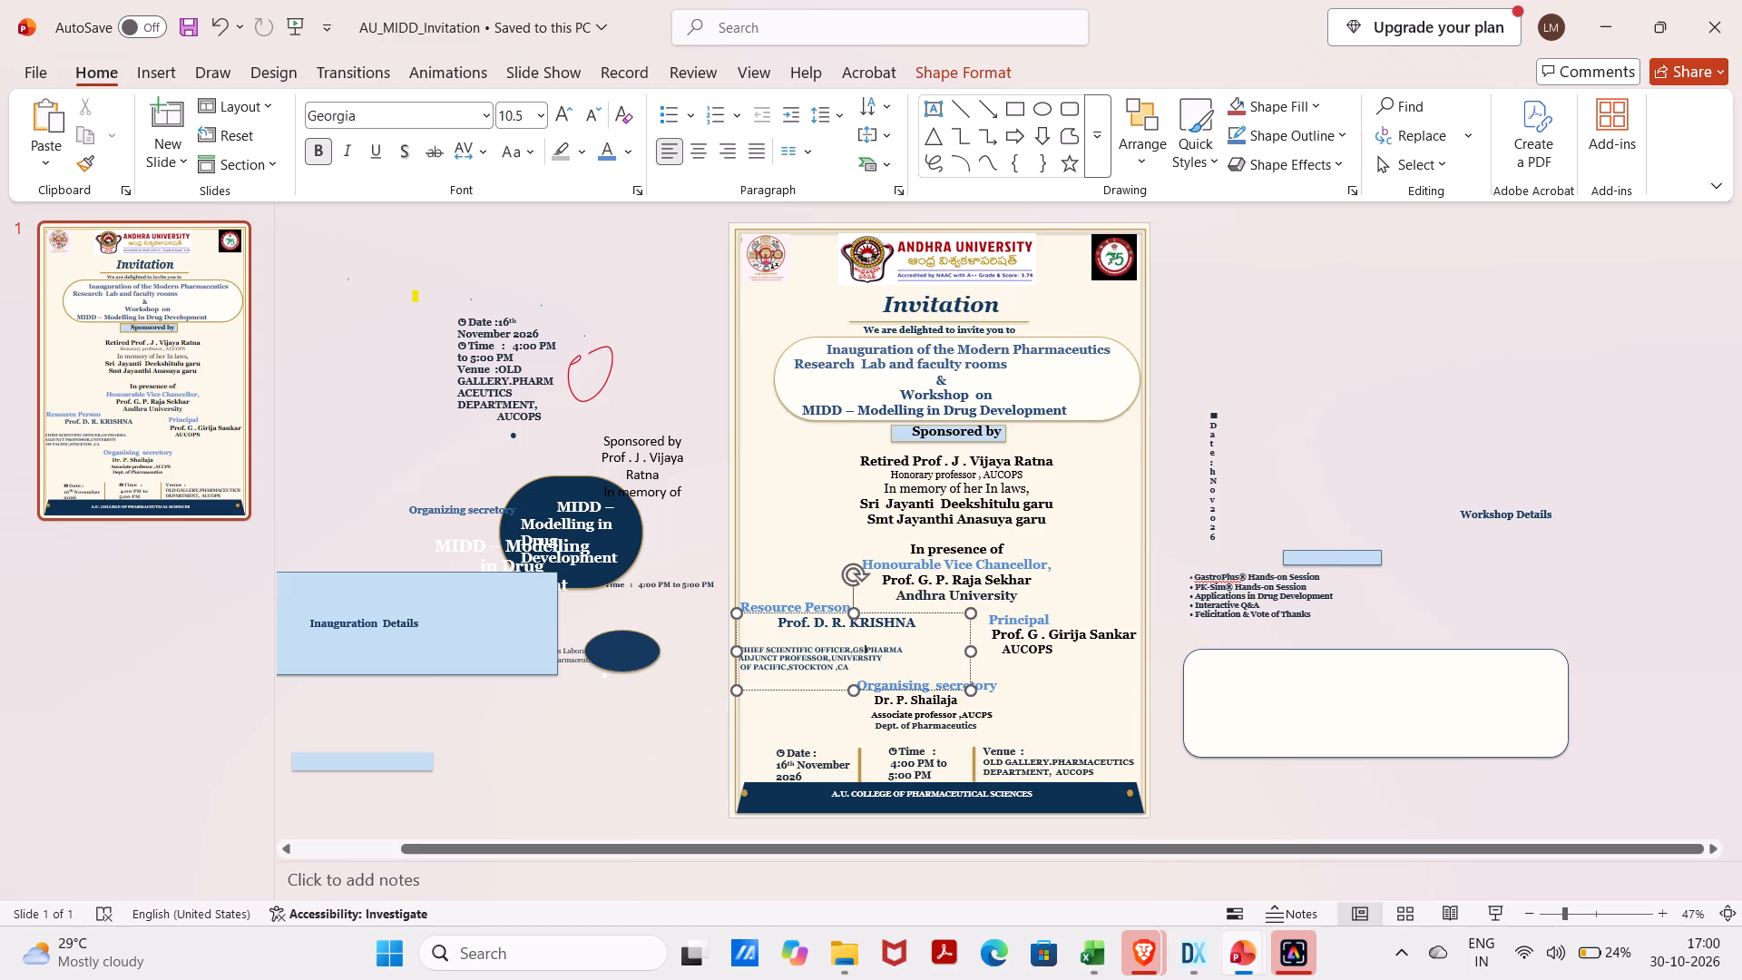
{"action": "left_click", "coordinate": [1011, 633]}
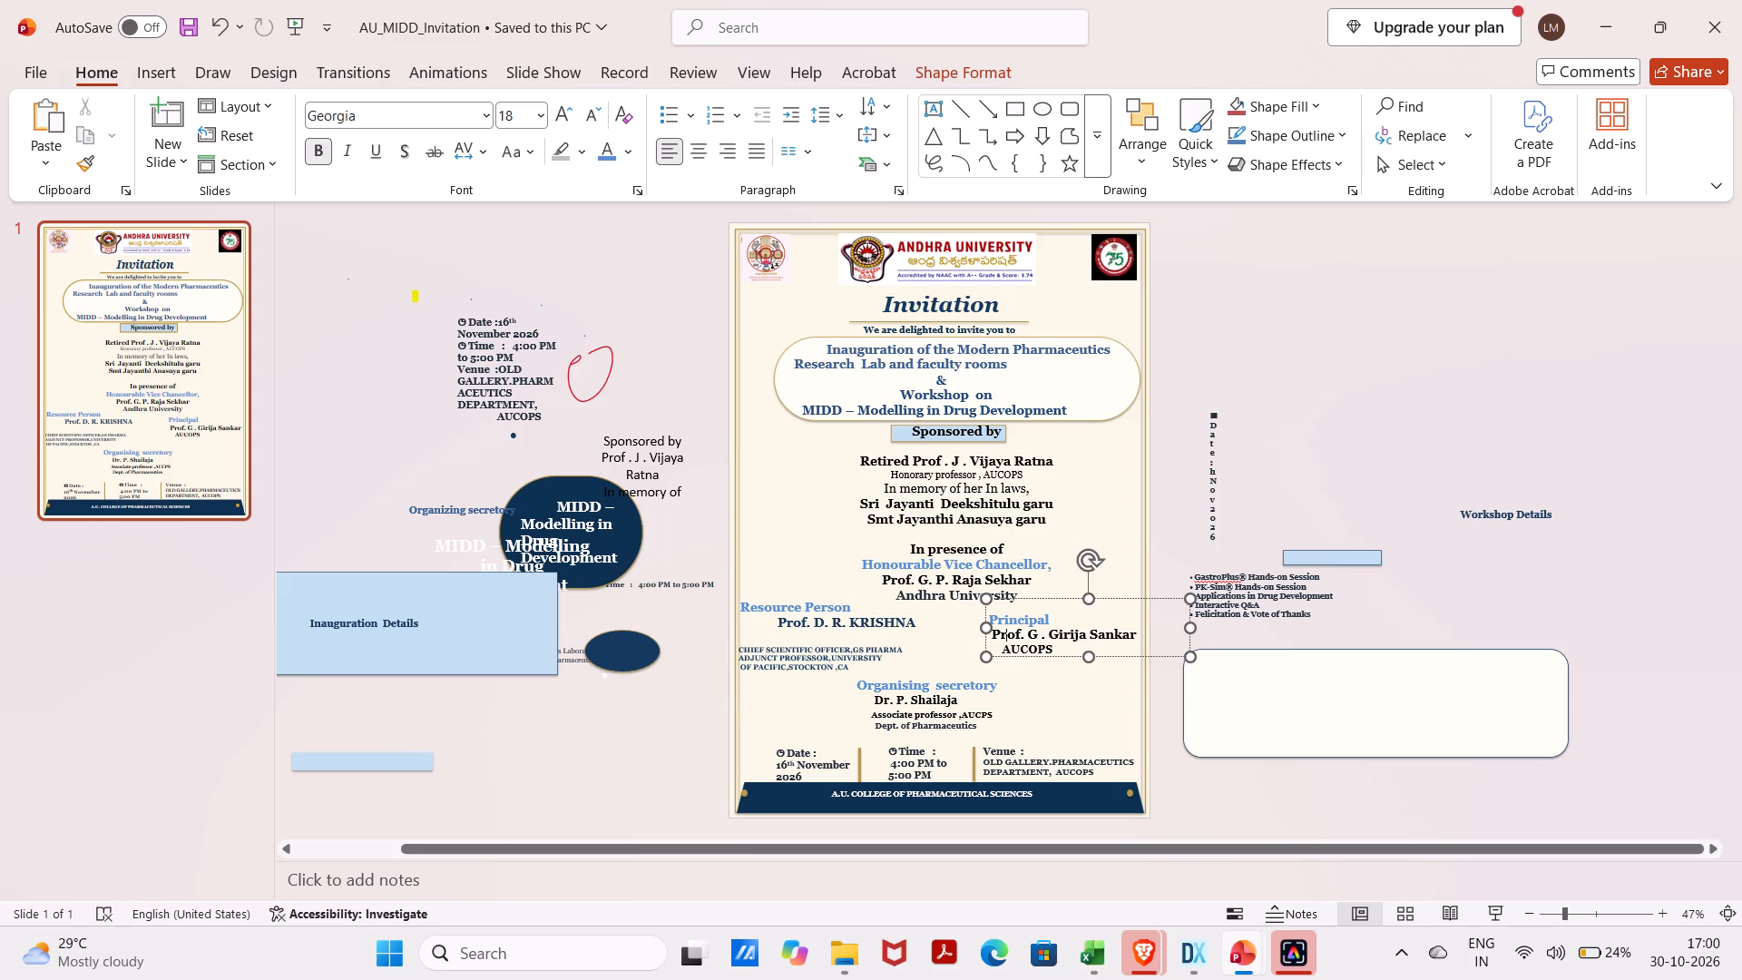
{"action": "left_click", "coordinate": [901, 639]}
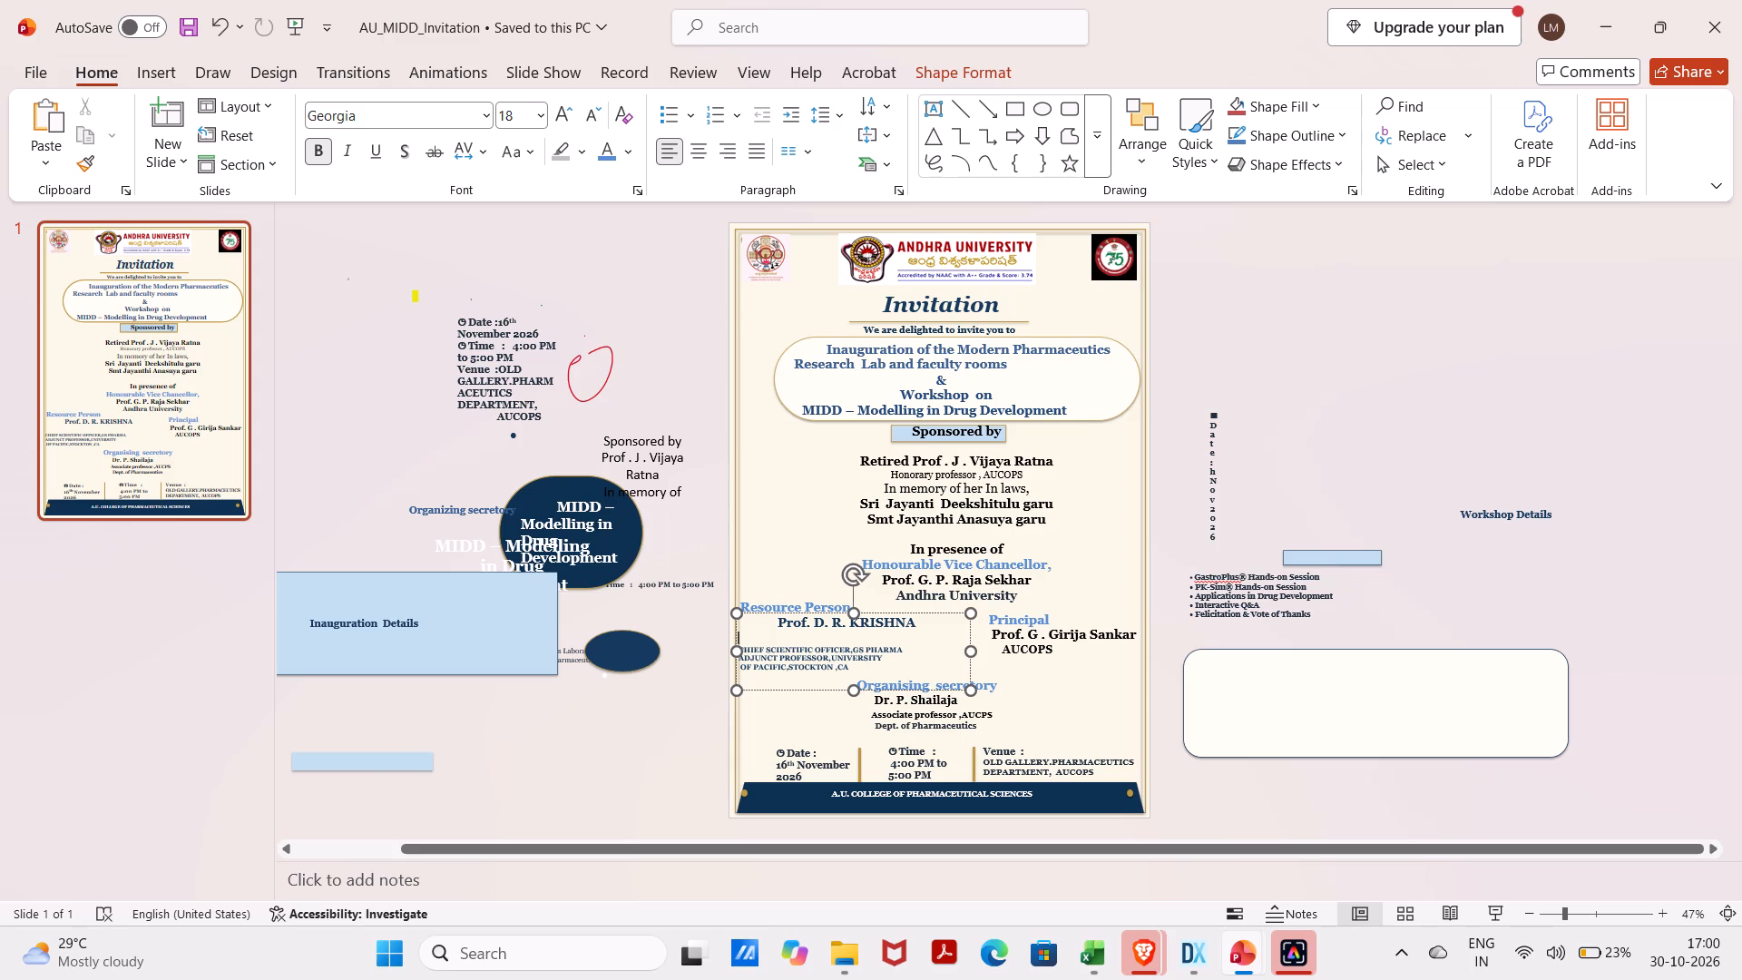
{"action": "left_click", "coordinate": [769, 621]}
{"action": "key", "text": "Return"}
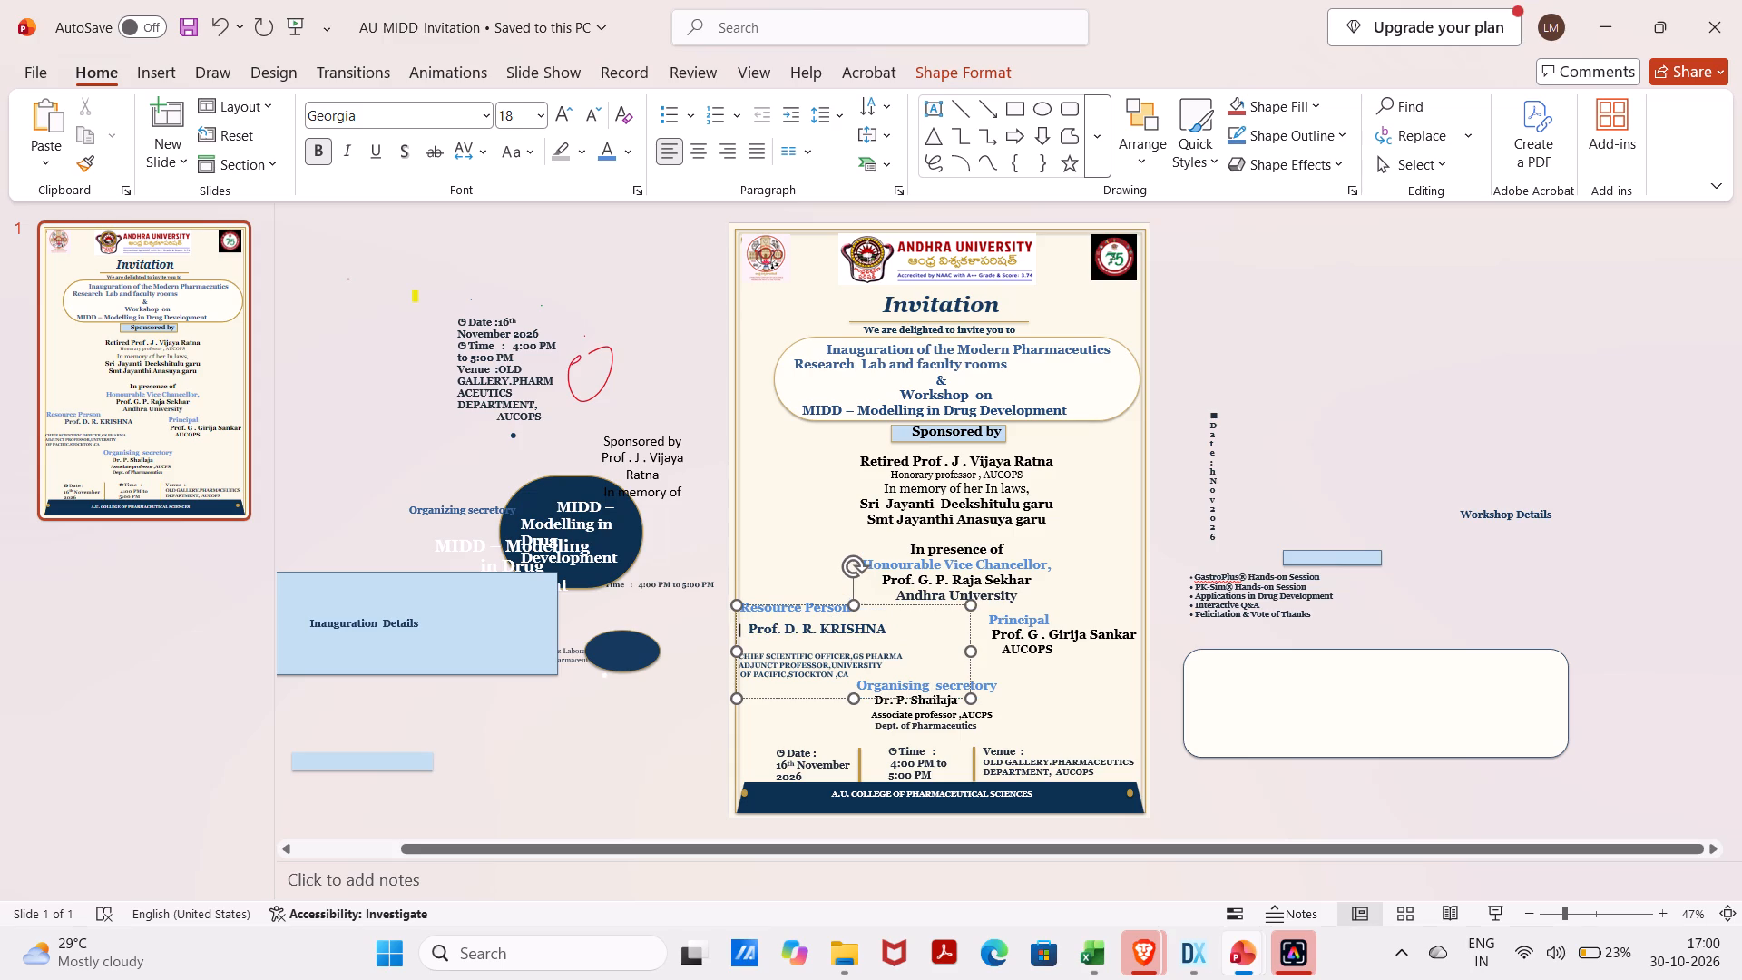
{"action": "left_click", "coordinate": [793, 640]}
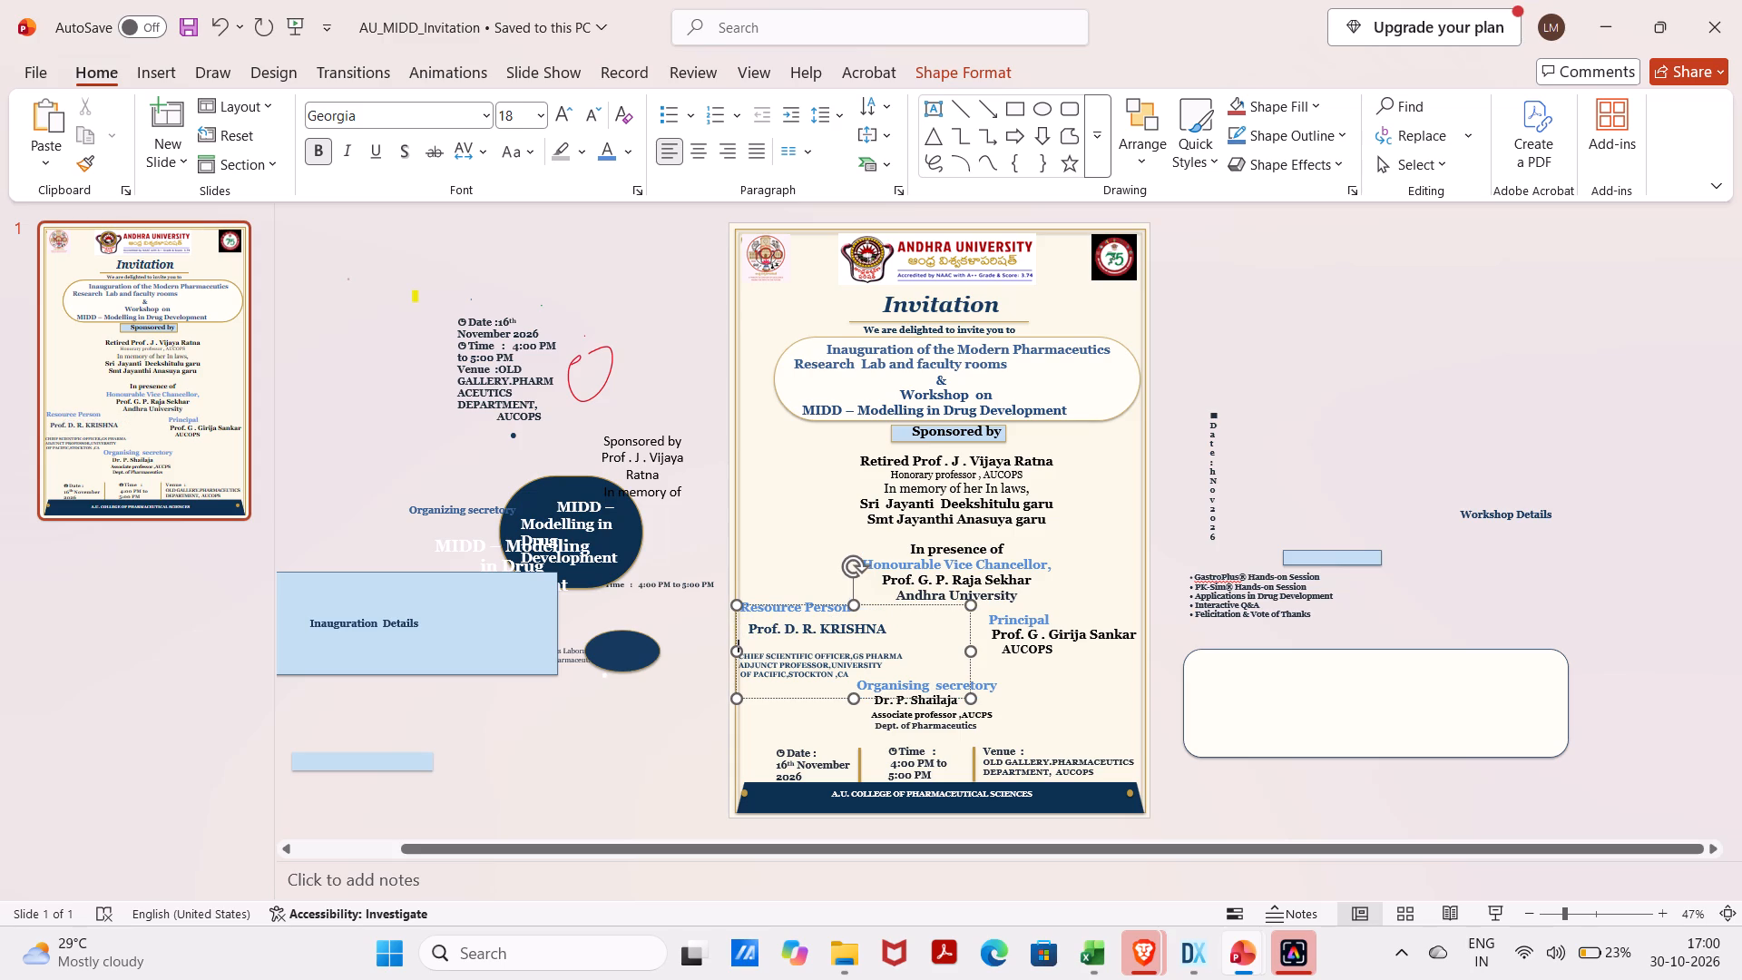
{"action": "key", "text": "BackSpace"}
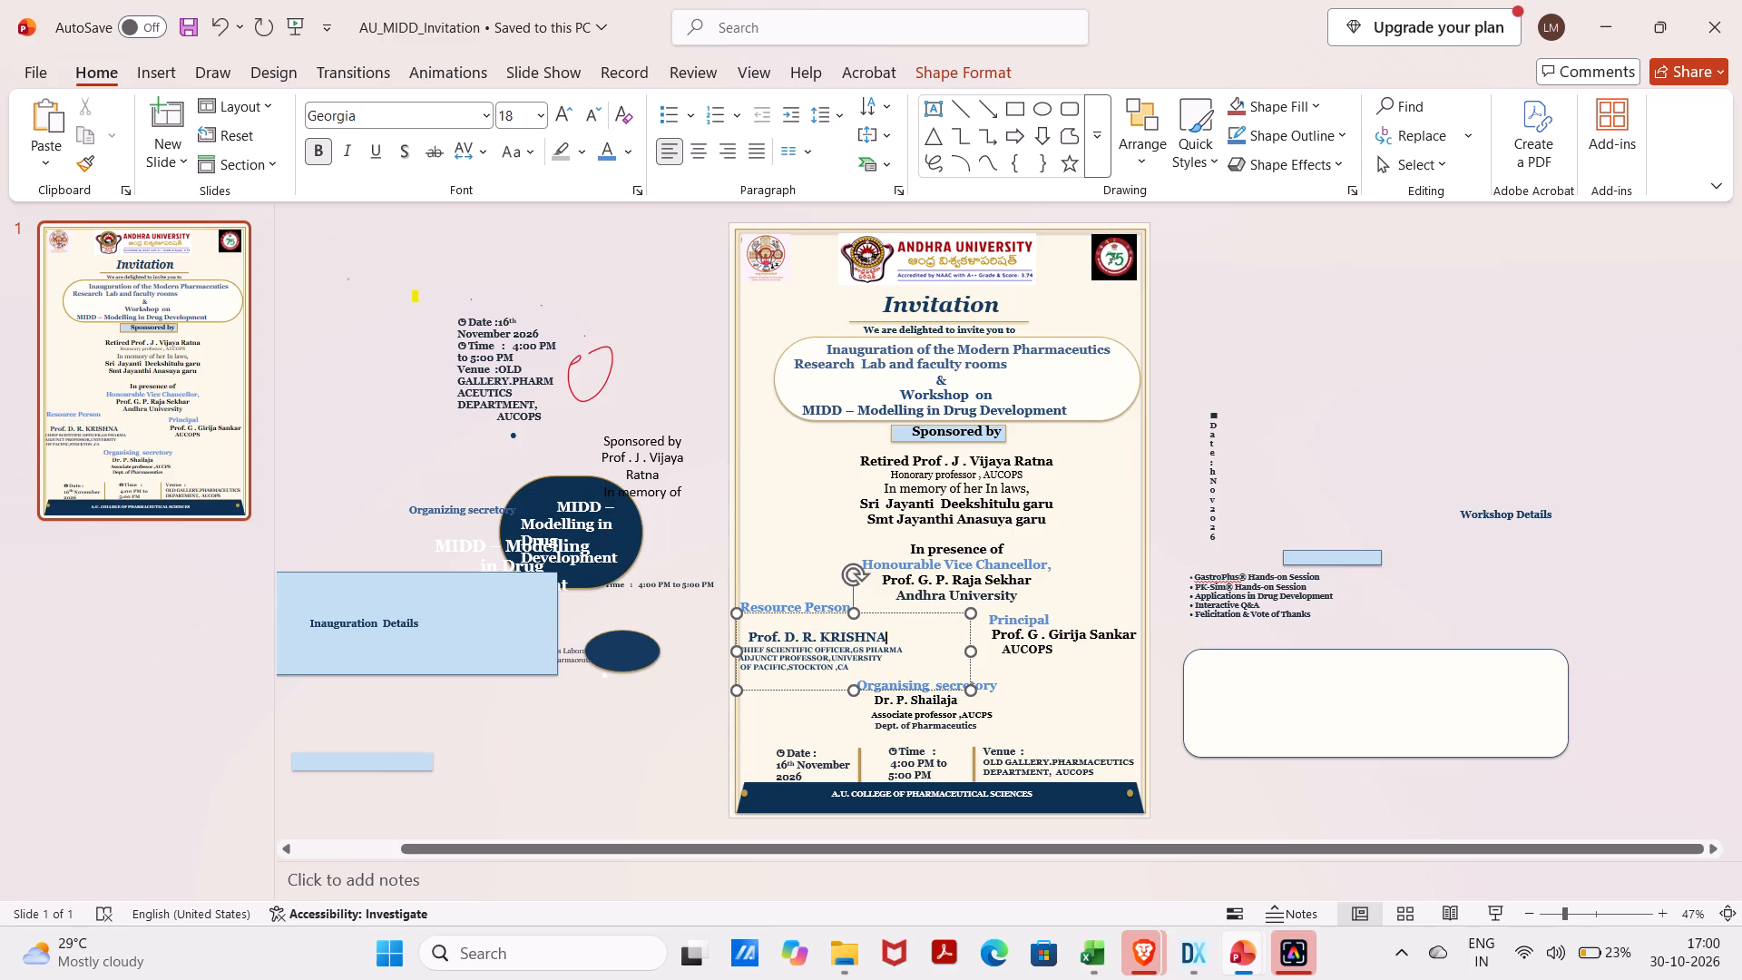
Narrow the central text box slightly from its lower-left corner so its text shifts a little to the right.
{"action": "left_click", "coordinate": [752, 603]}
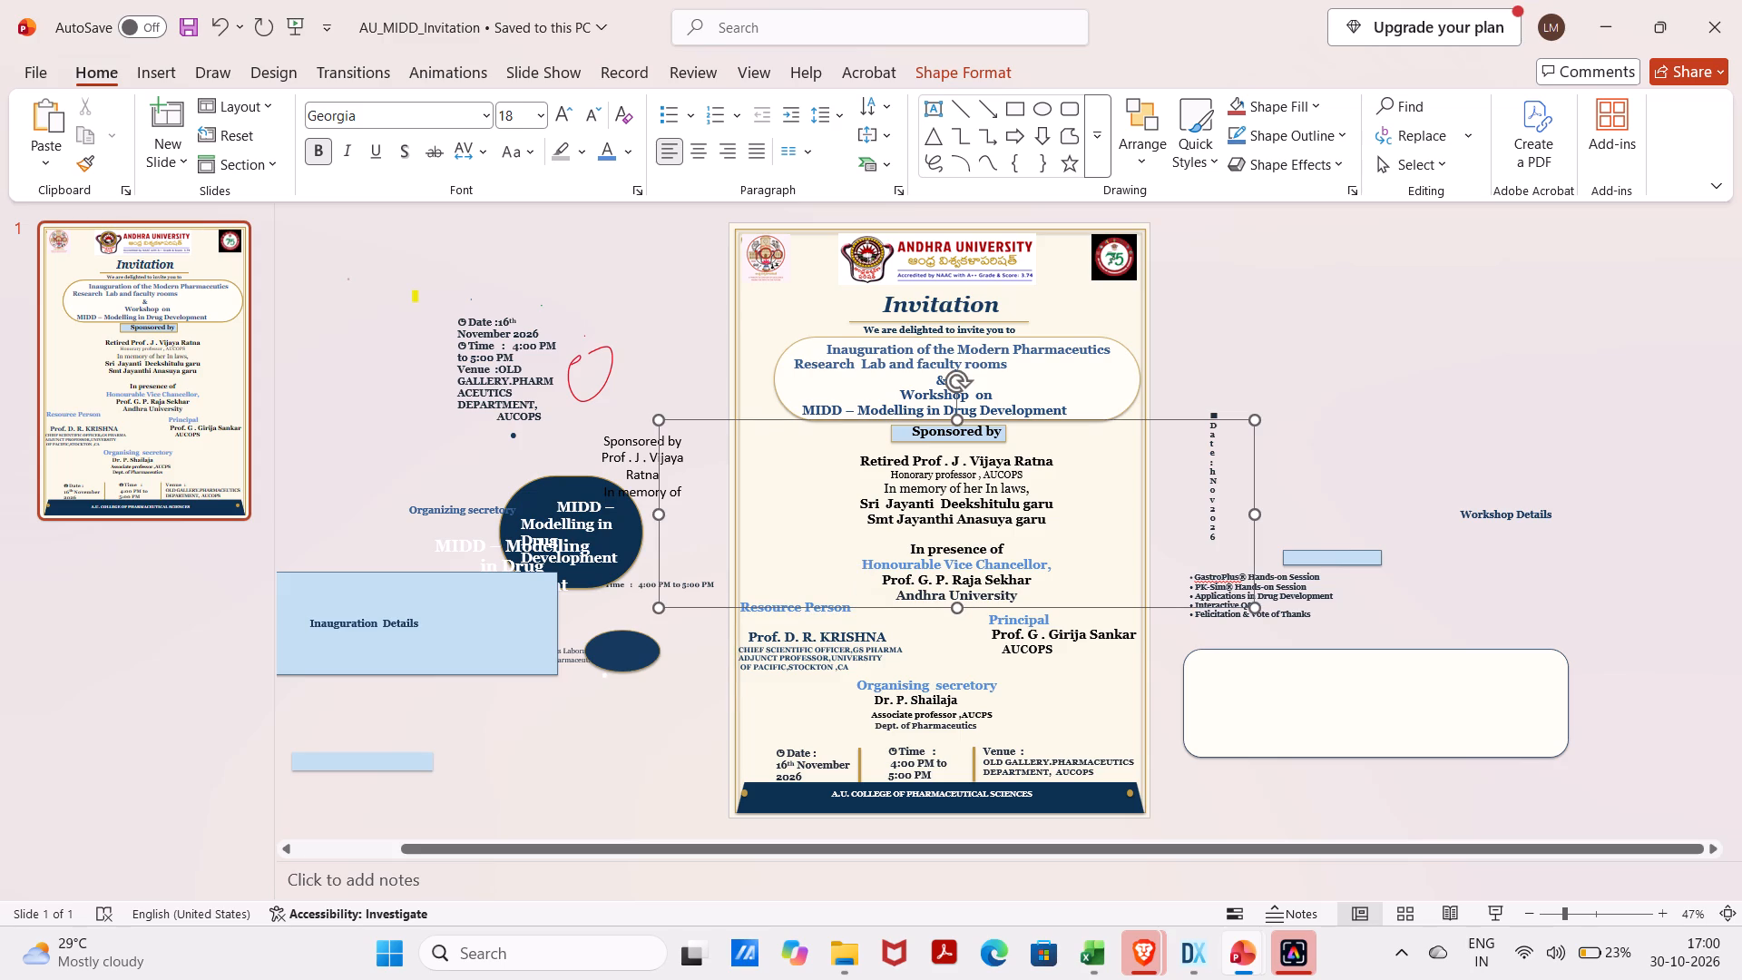
{"action": "left_click_drag", "start_coordinate": [660, 609], "coordinate": [661, 589]}
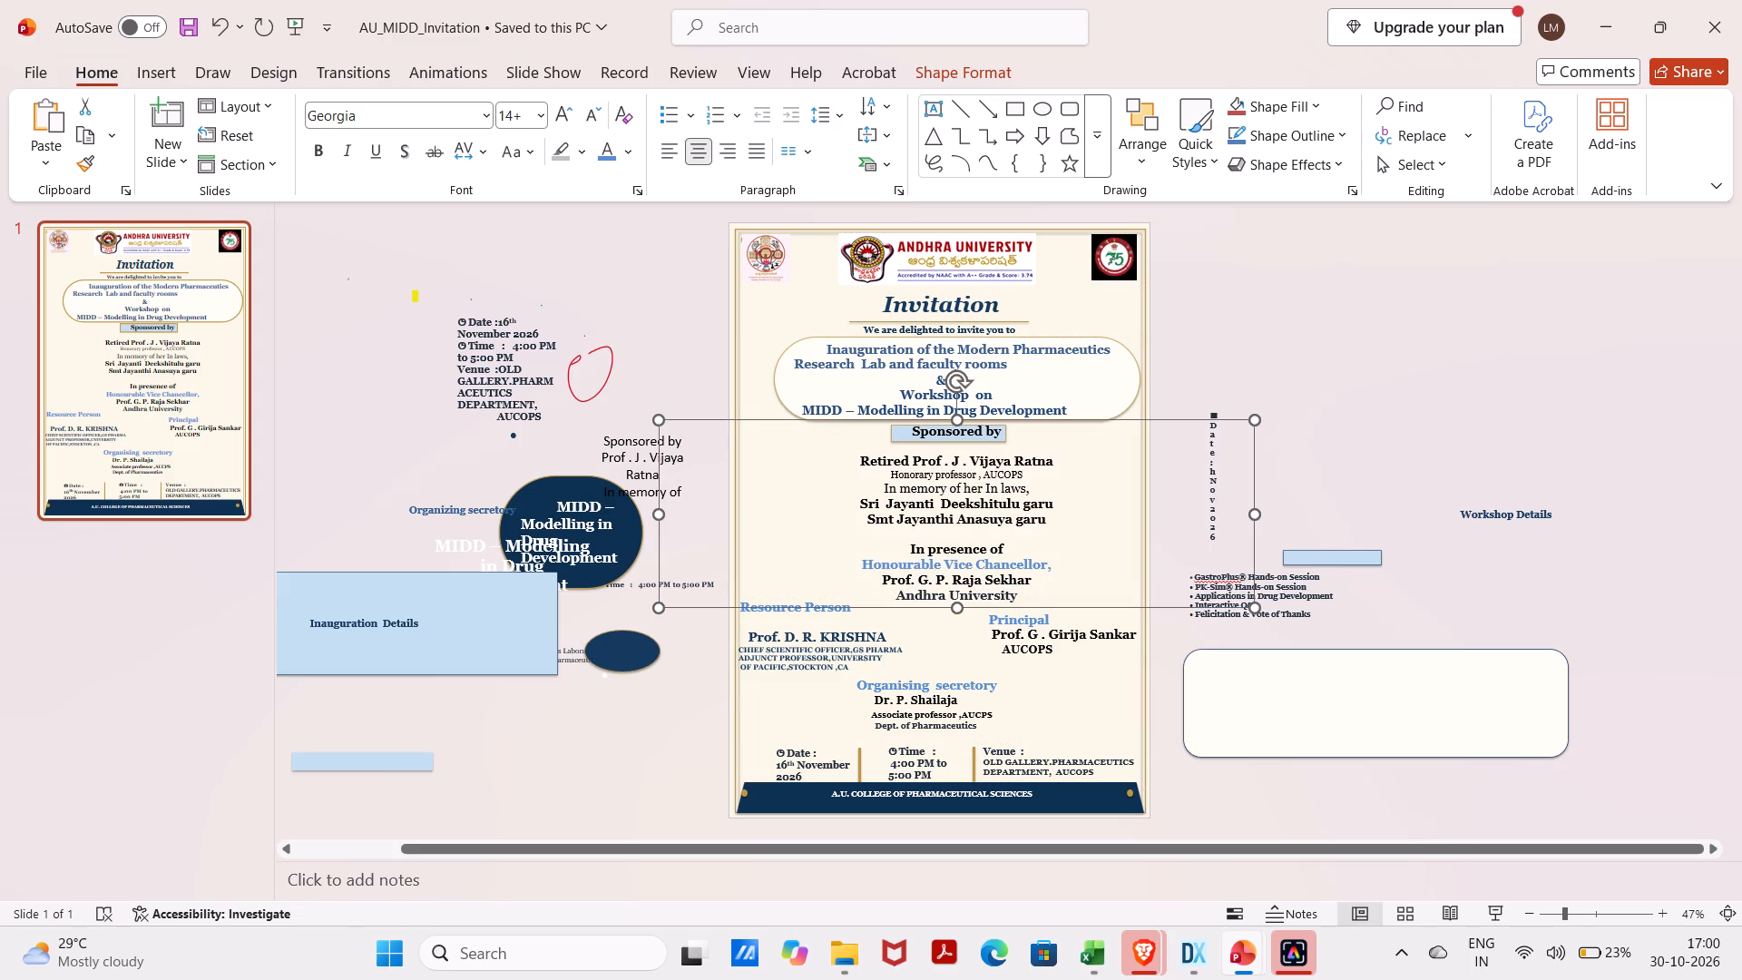
{"action": "left_click_drag", "start_coordinate": [661, 607], "coordinate": [668, 576]}
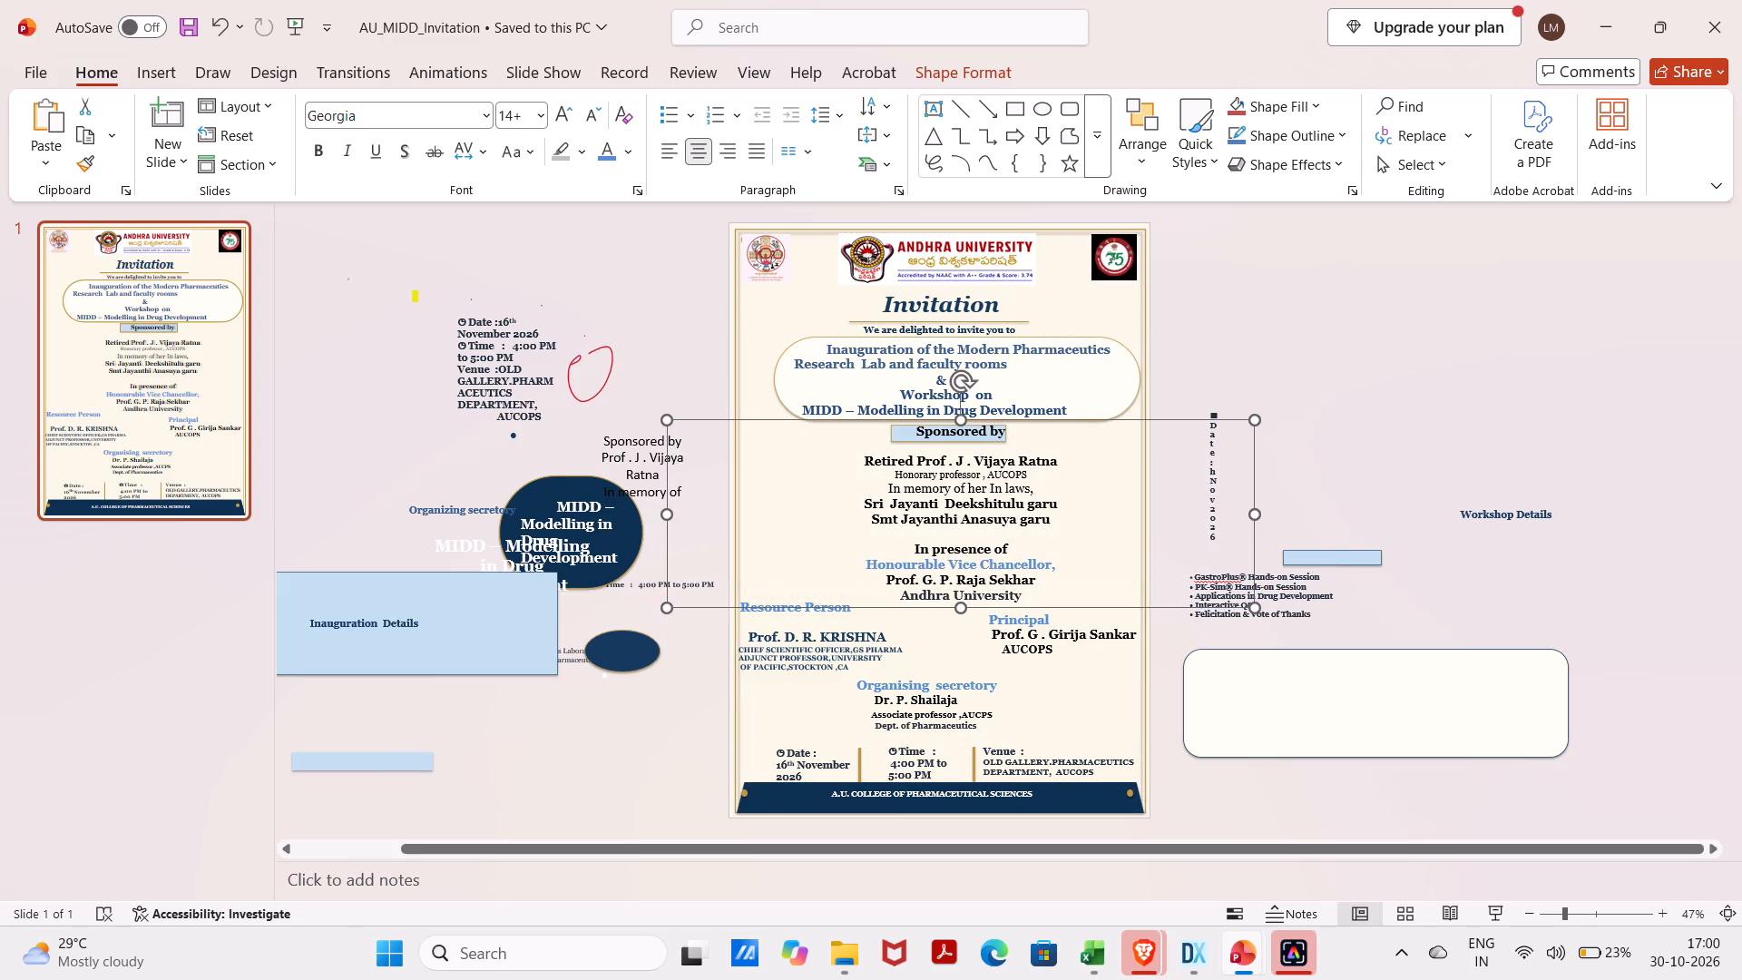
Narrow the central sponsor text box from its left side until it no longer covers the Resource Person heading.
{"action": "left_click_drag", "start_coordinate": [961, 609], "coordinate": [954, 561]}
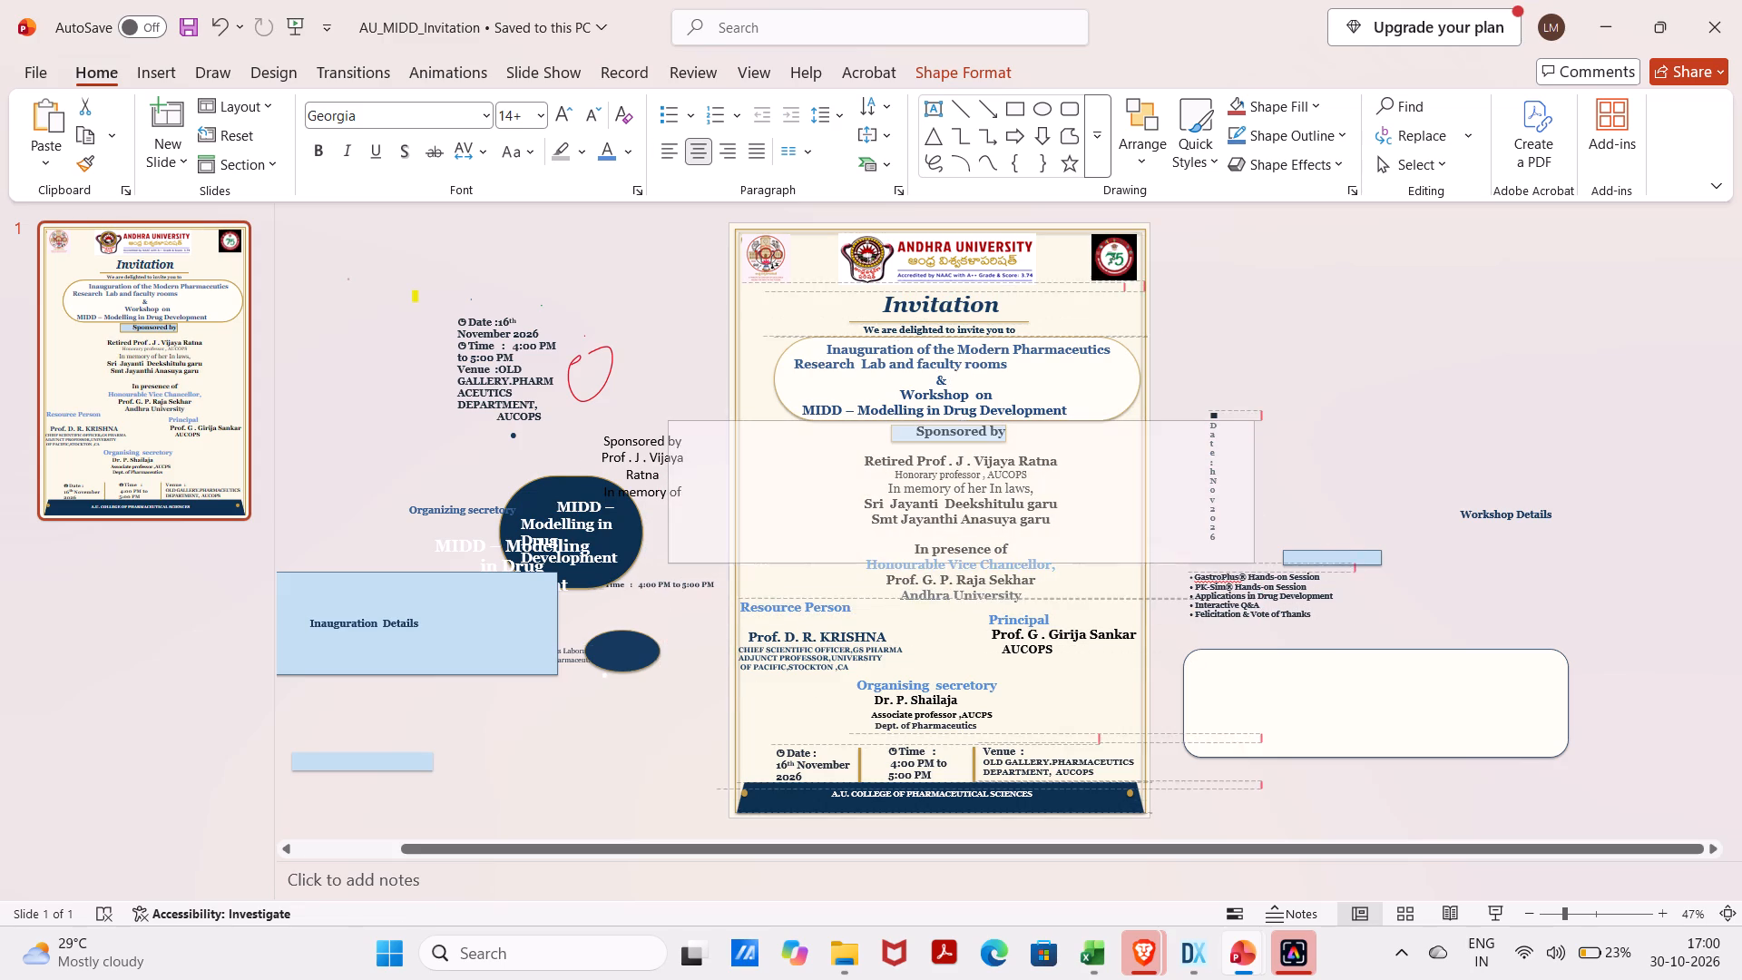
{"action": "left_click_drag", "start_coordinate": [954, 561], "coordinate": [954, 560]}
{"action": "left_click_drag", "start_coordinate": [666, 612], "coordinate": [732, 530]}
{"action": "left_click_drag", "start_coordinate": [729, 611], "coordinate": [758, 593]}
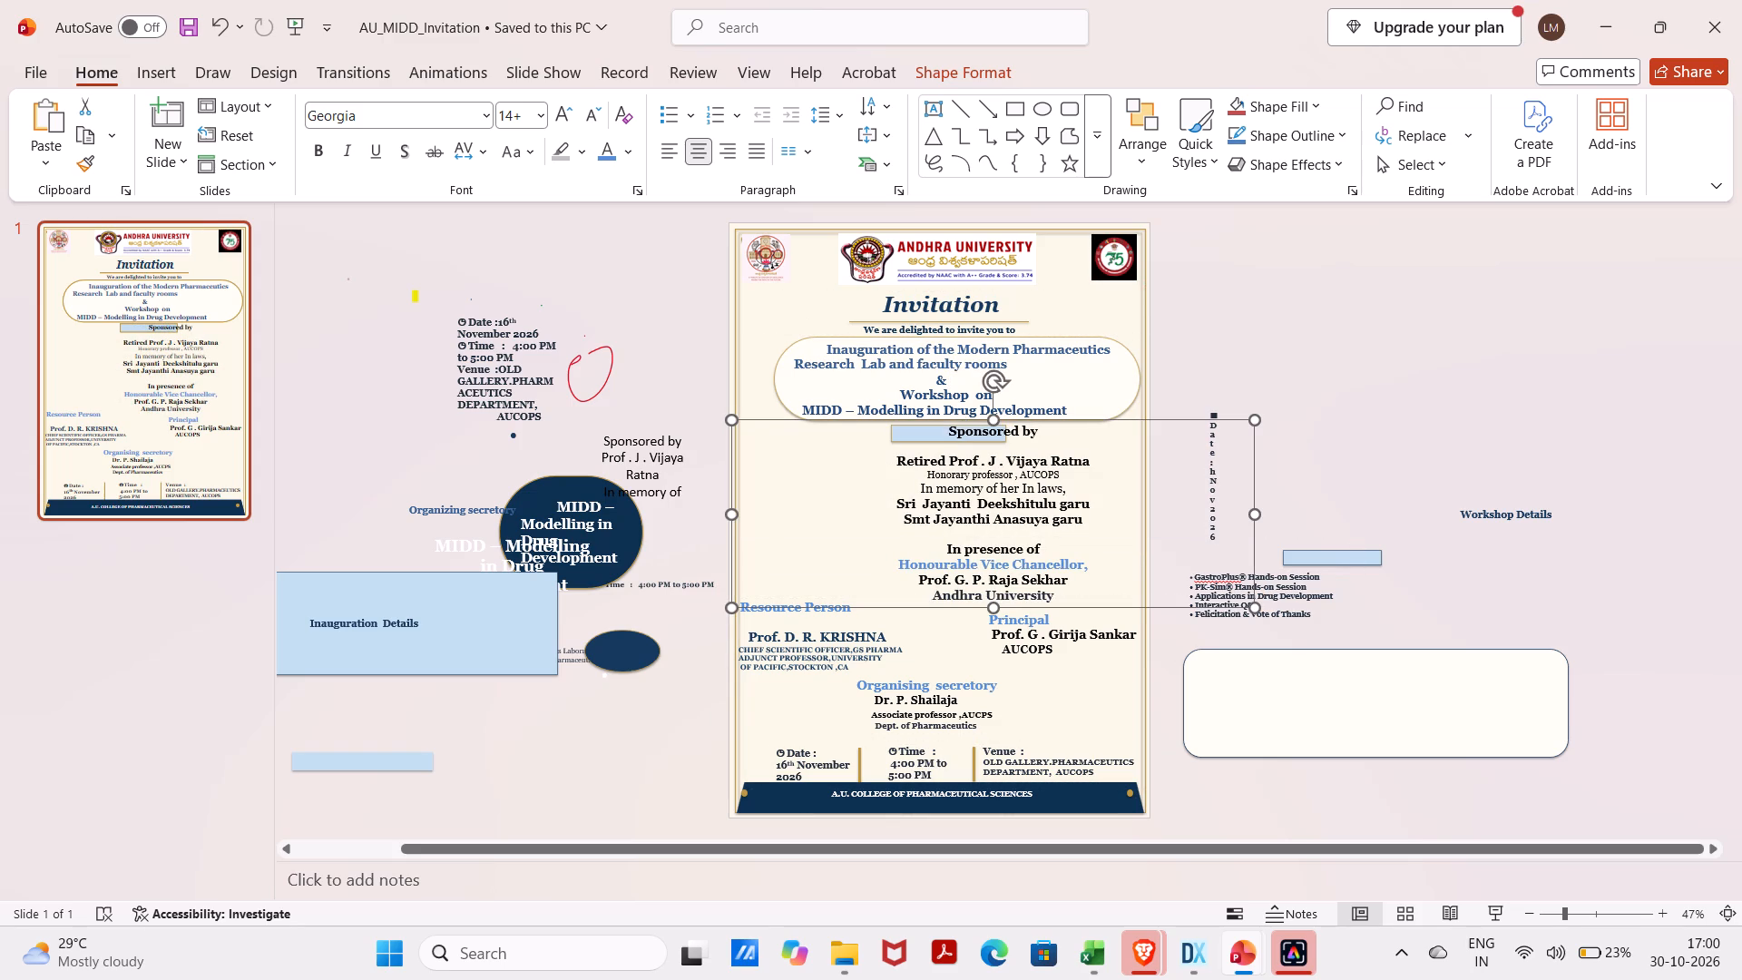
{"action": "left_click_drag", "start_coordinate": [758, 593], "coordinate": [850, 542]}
Move the Resource Person heading slightly down and right, directly above the resource person's name and level with the Principal heading.
{"action": "left_click", "coordinate": [815, 605]}
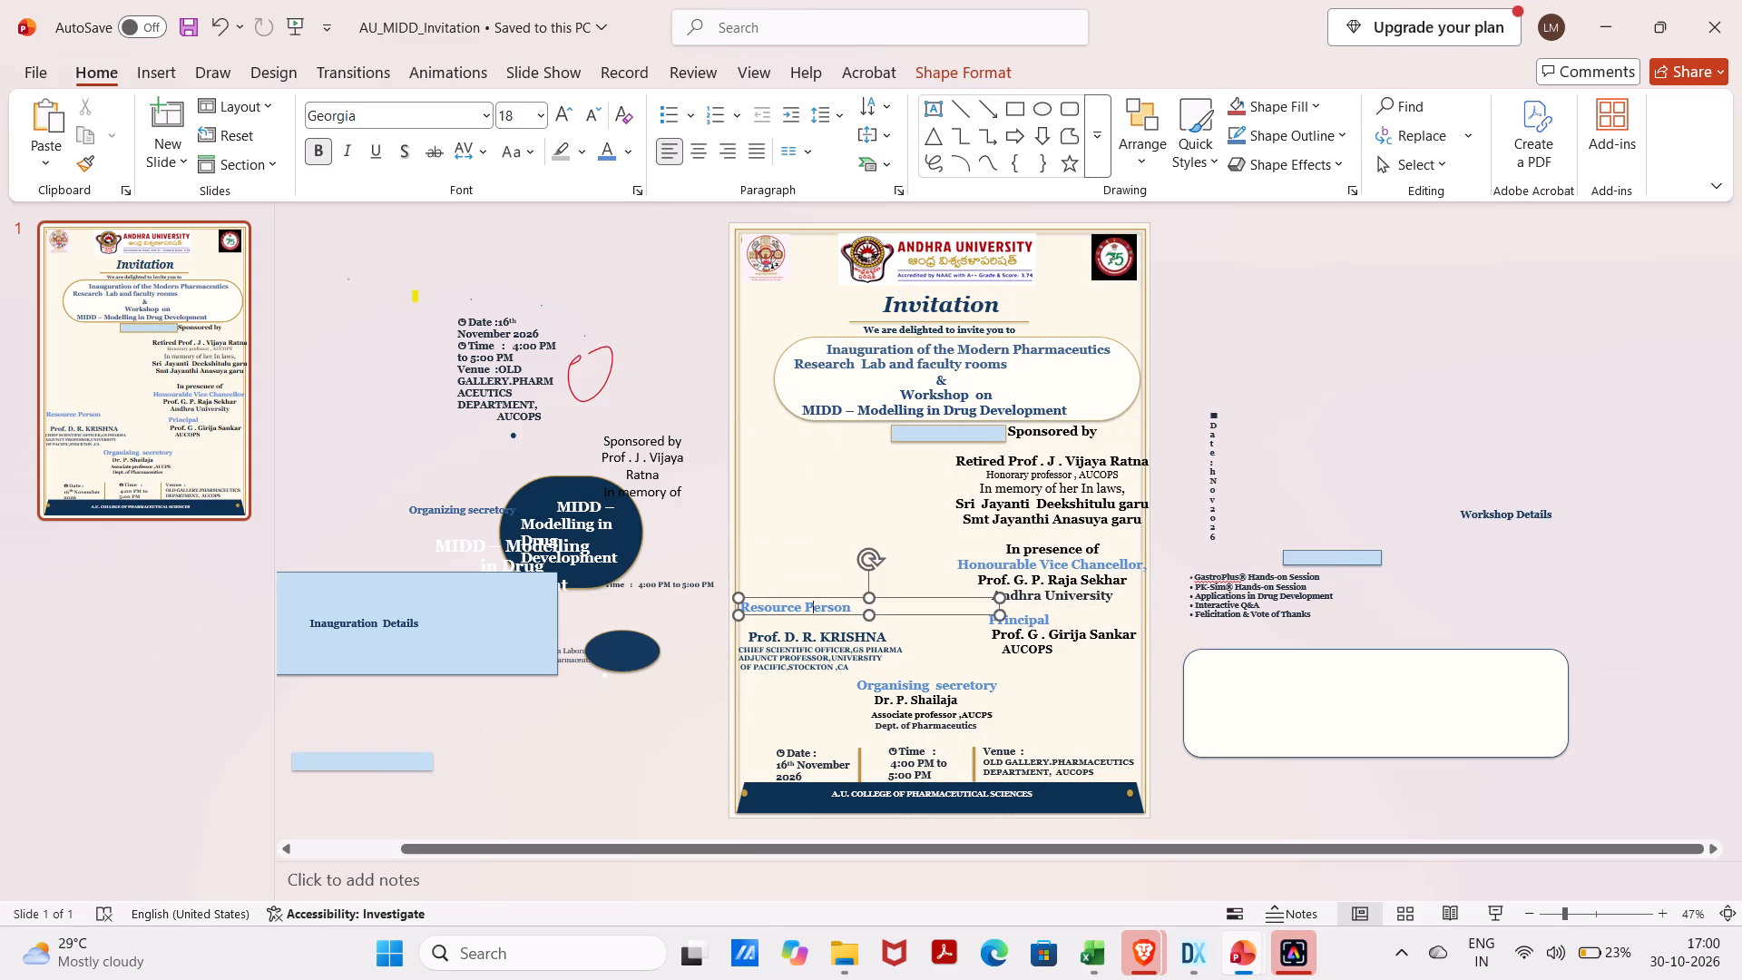
{"action": "left_click_drag", "start_coordinate": [733, 615], "coordinate": [735, 634]}
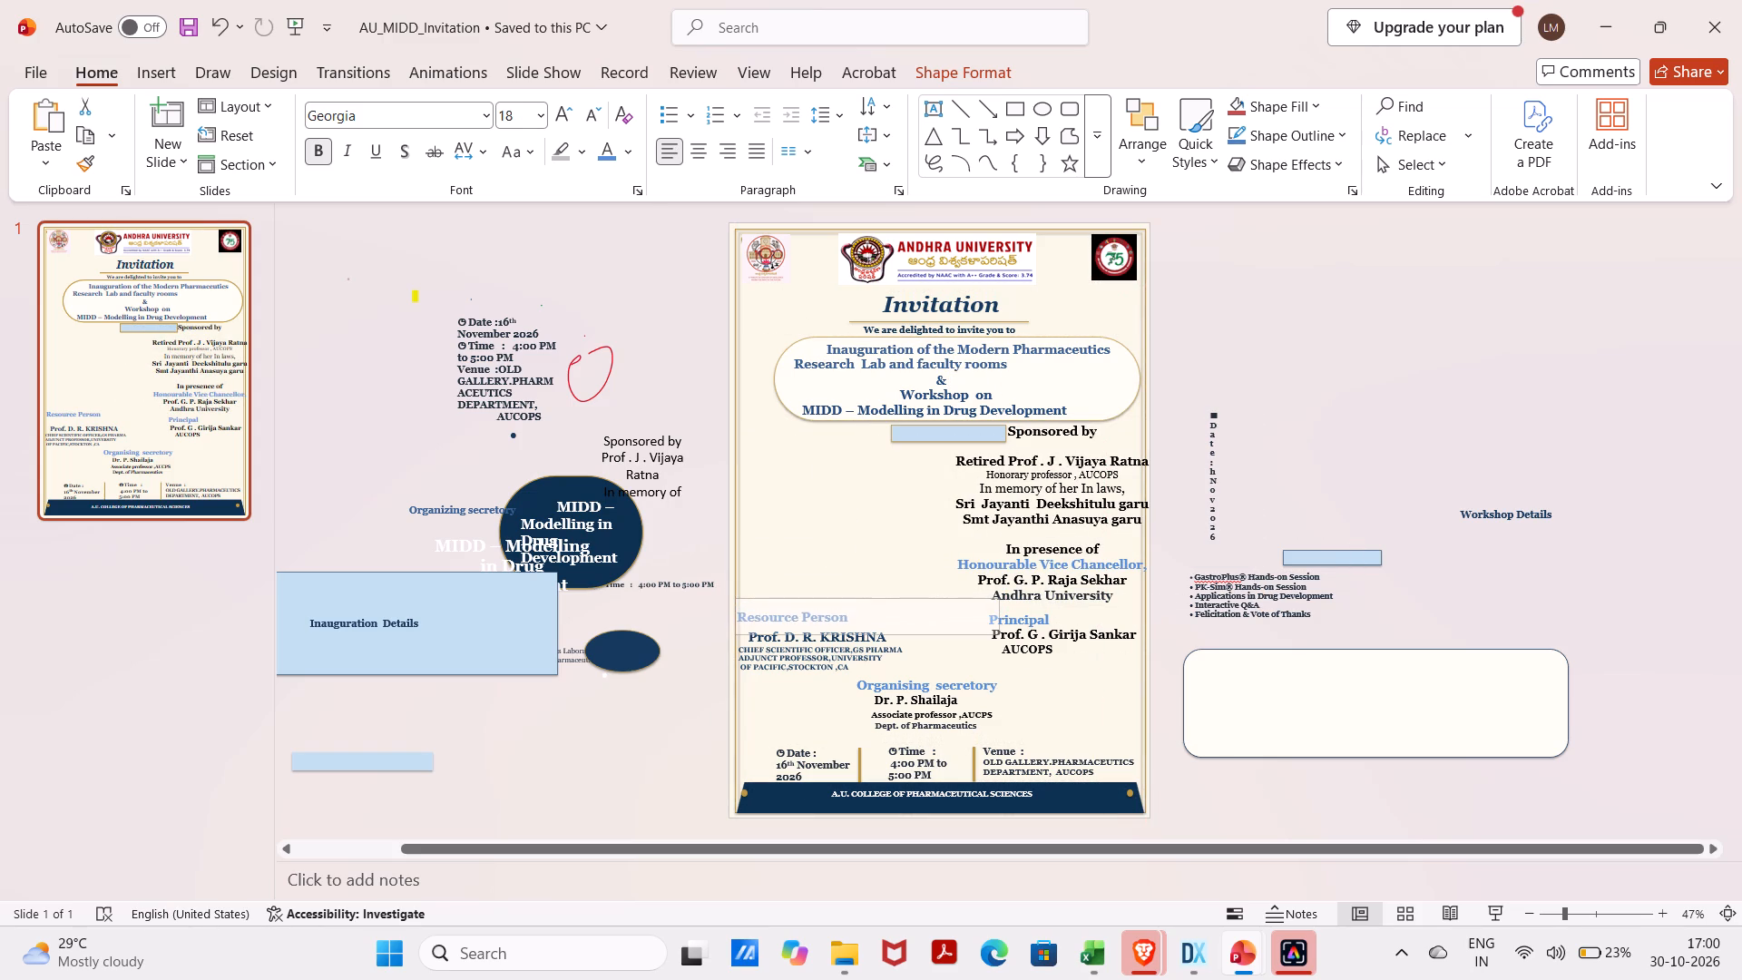
{"action": "left_click_drag", "start_coordinate": [735, 634], "coordinate": [743, 642]}
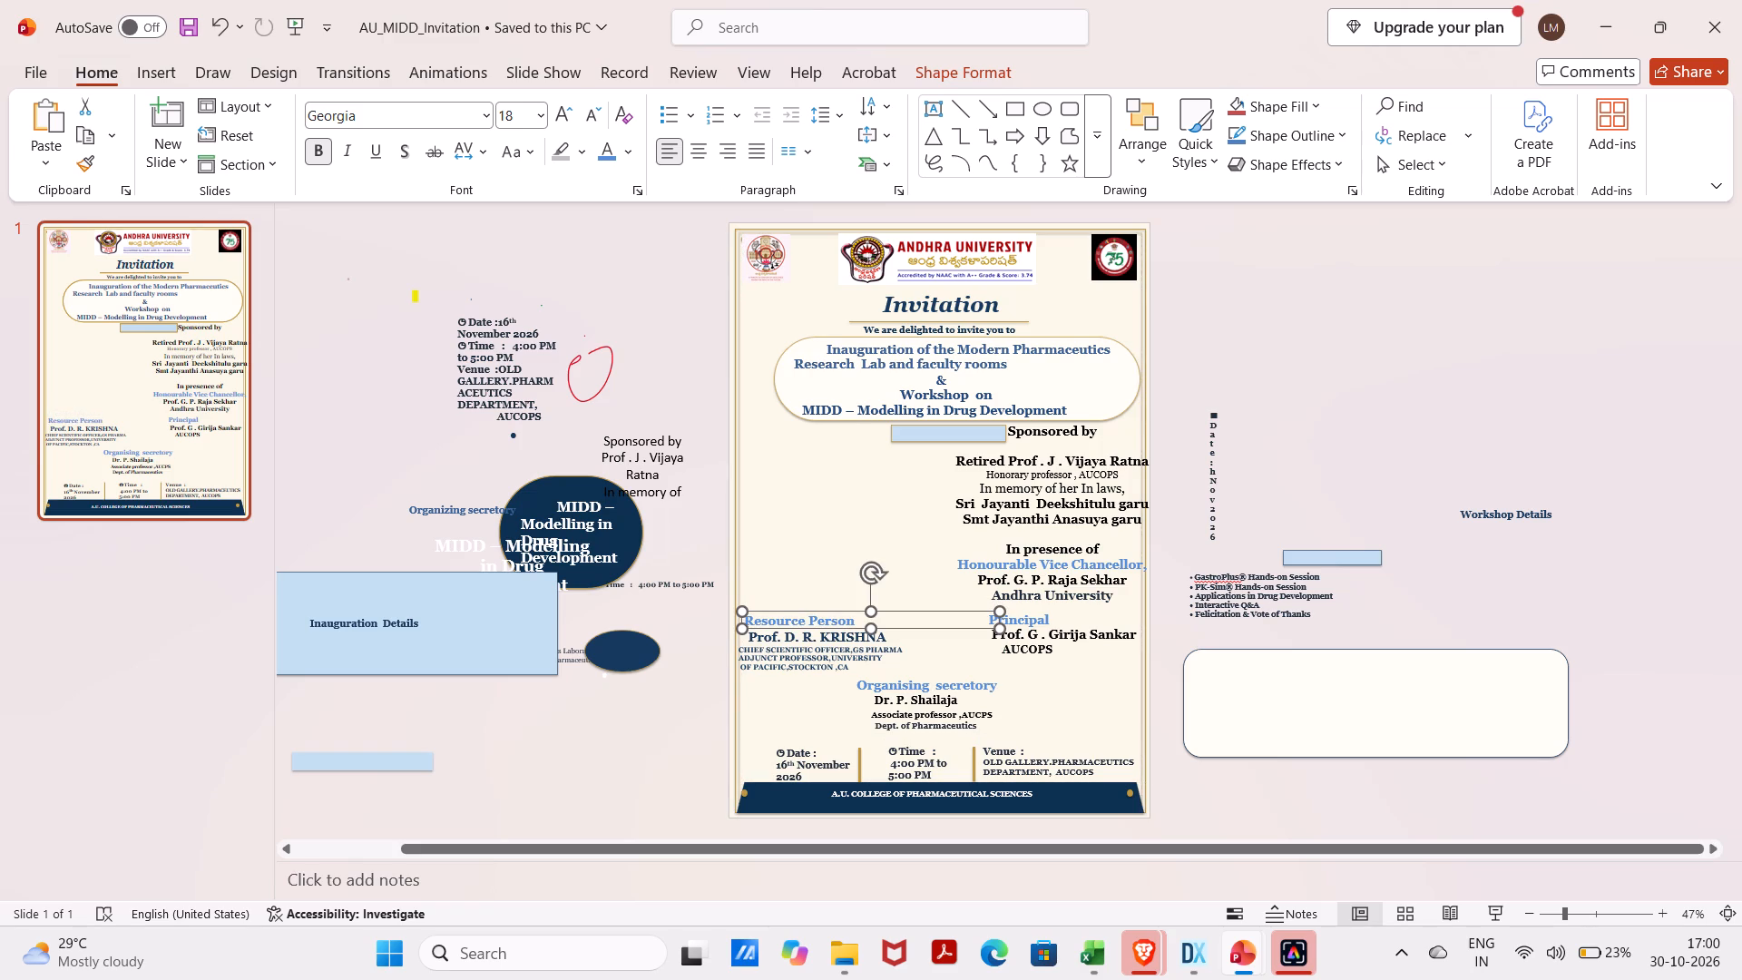
Widen the central sponsor text box leftward so its text is centred on the slide and Sponsored by sits over its blue bar.
{"action": "left_click", "coordinate": [938, 499]}
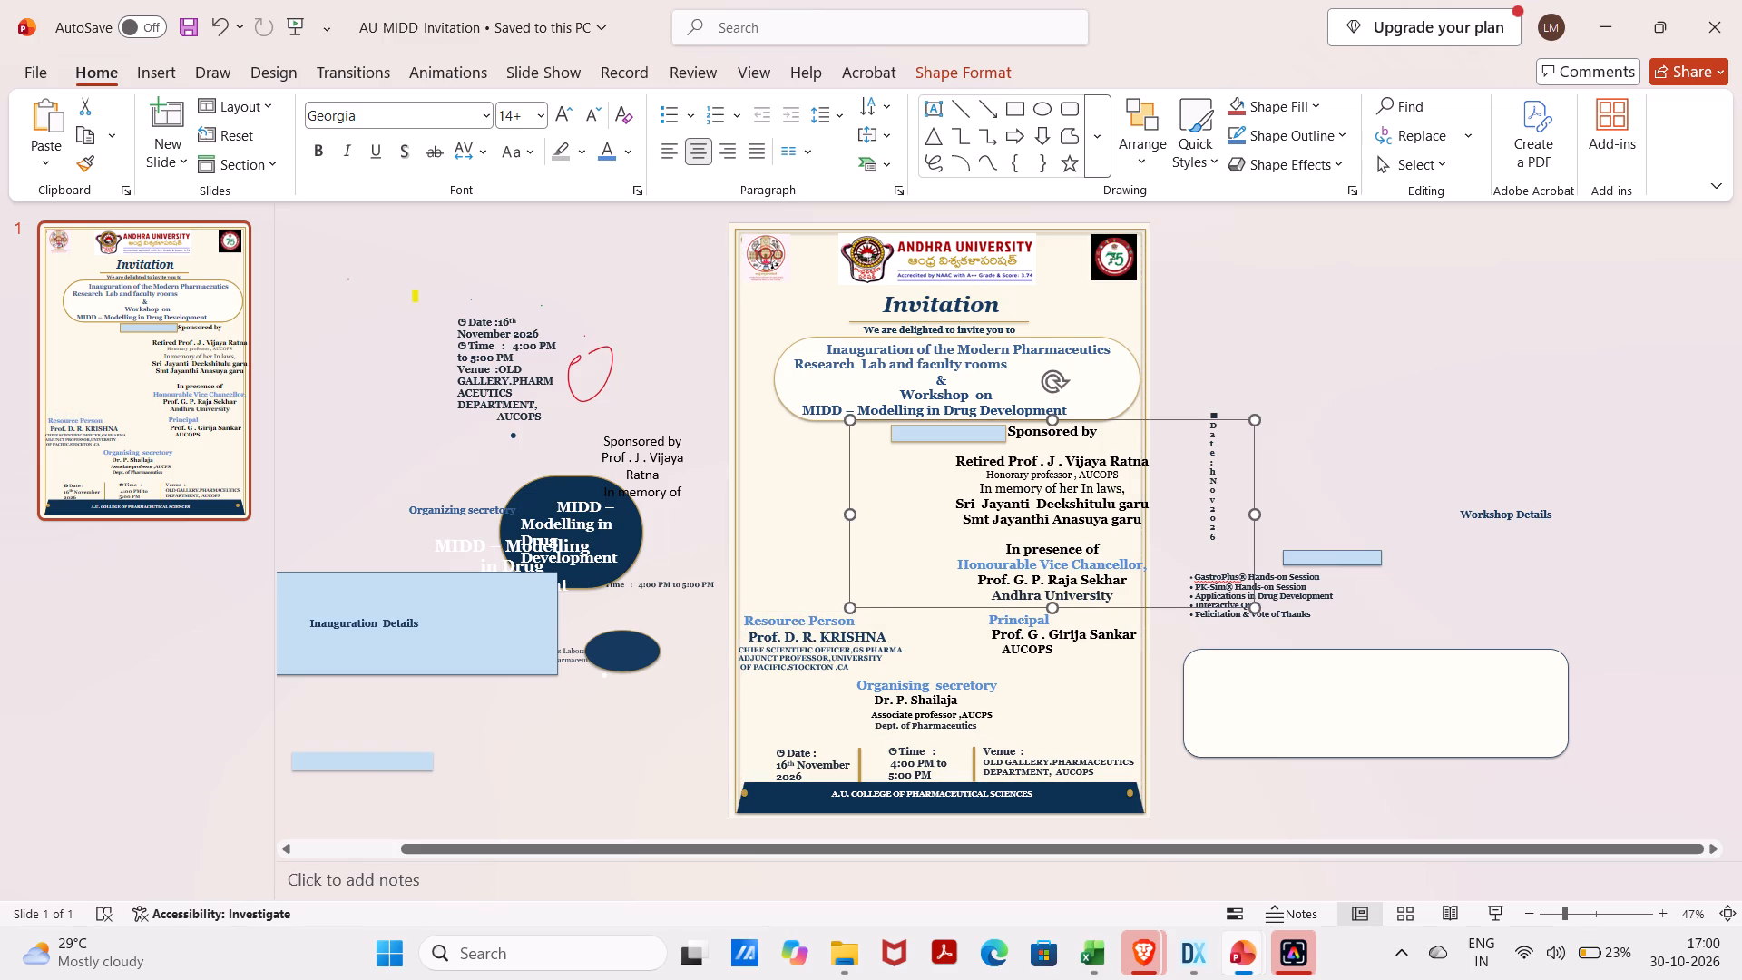
{"action": "left_click_drag", "start_coordinate": [847, 514], "coordinate": [700, 486]}
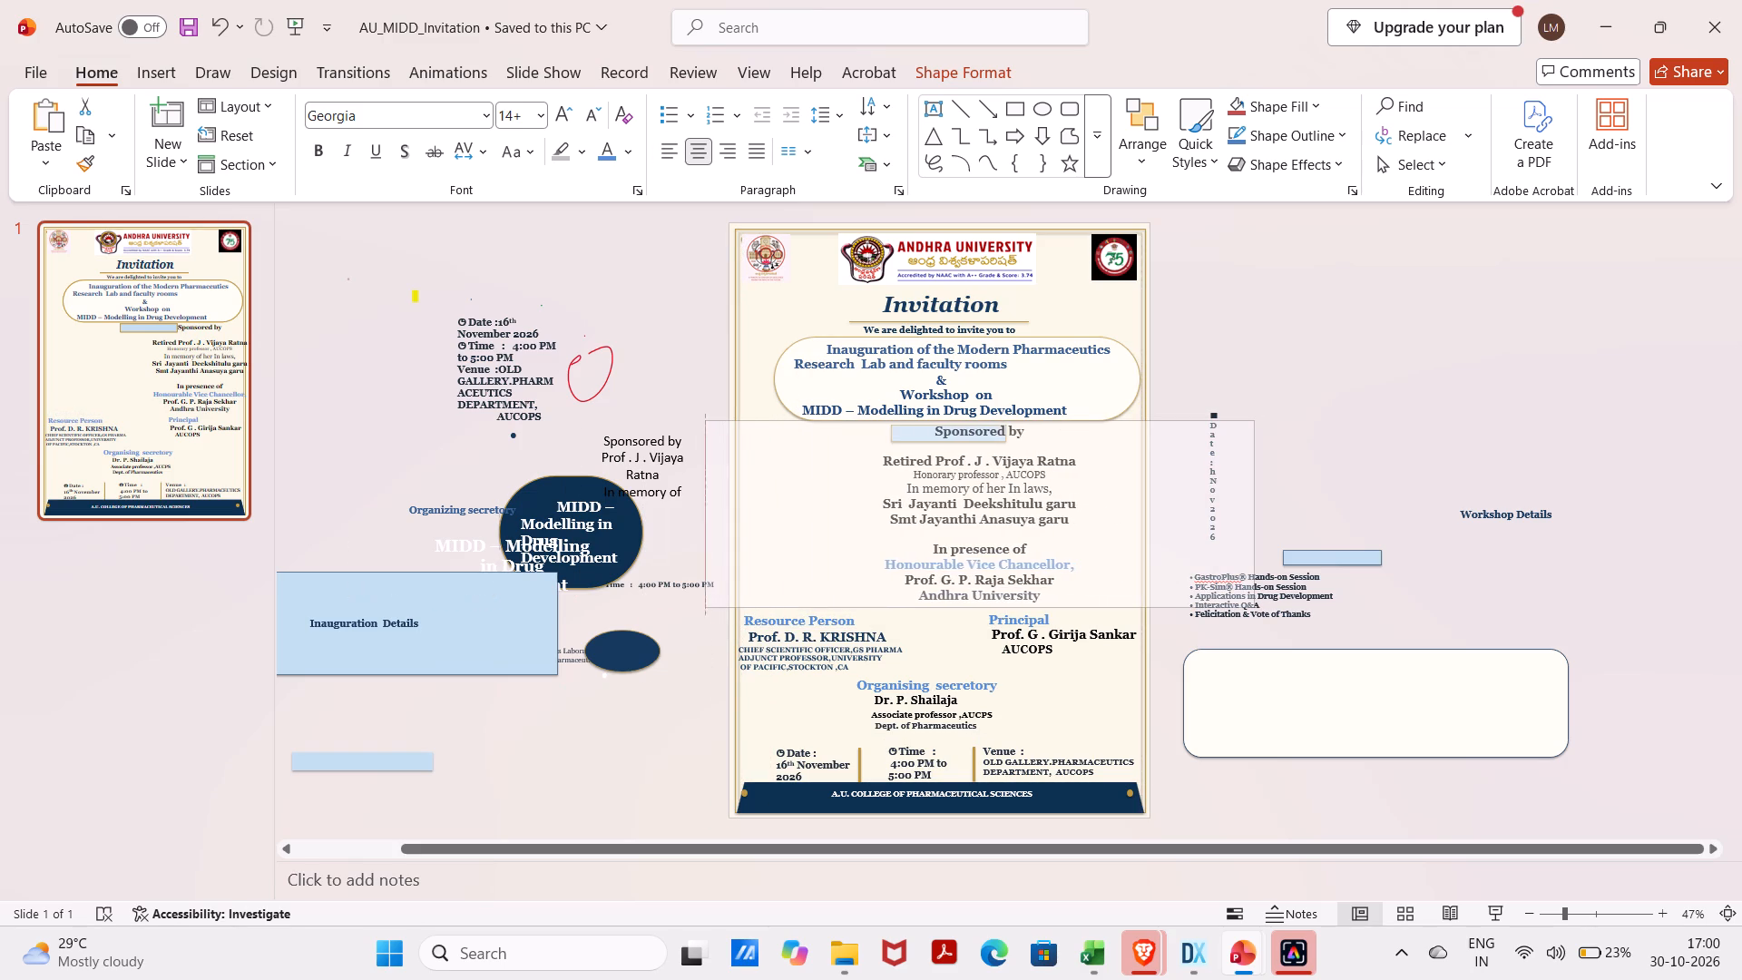
{"action": "left_click_drag", "start_coordinate": [700, 486], "coordinate": [659, 513]}
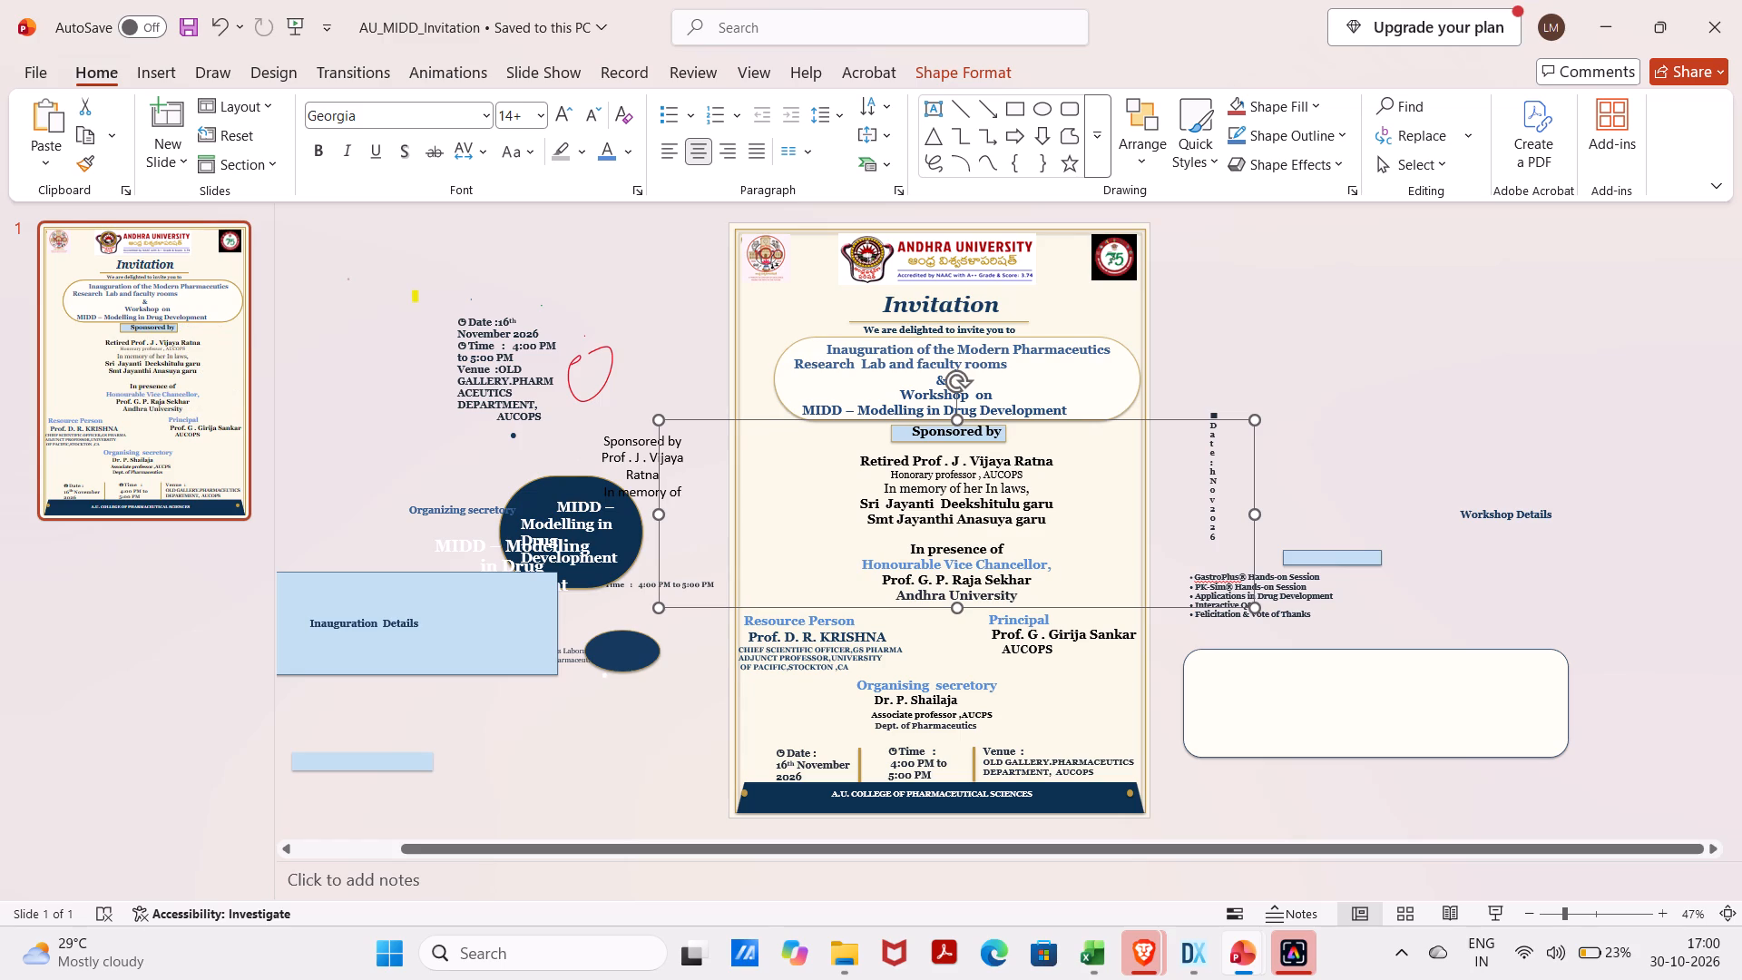
{"action": "left_click", "coordinate": [1434, 448]}
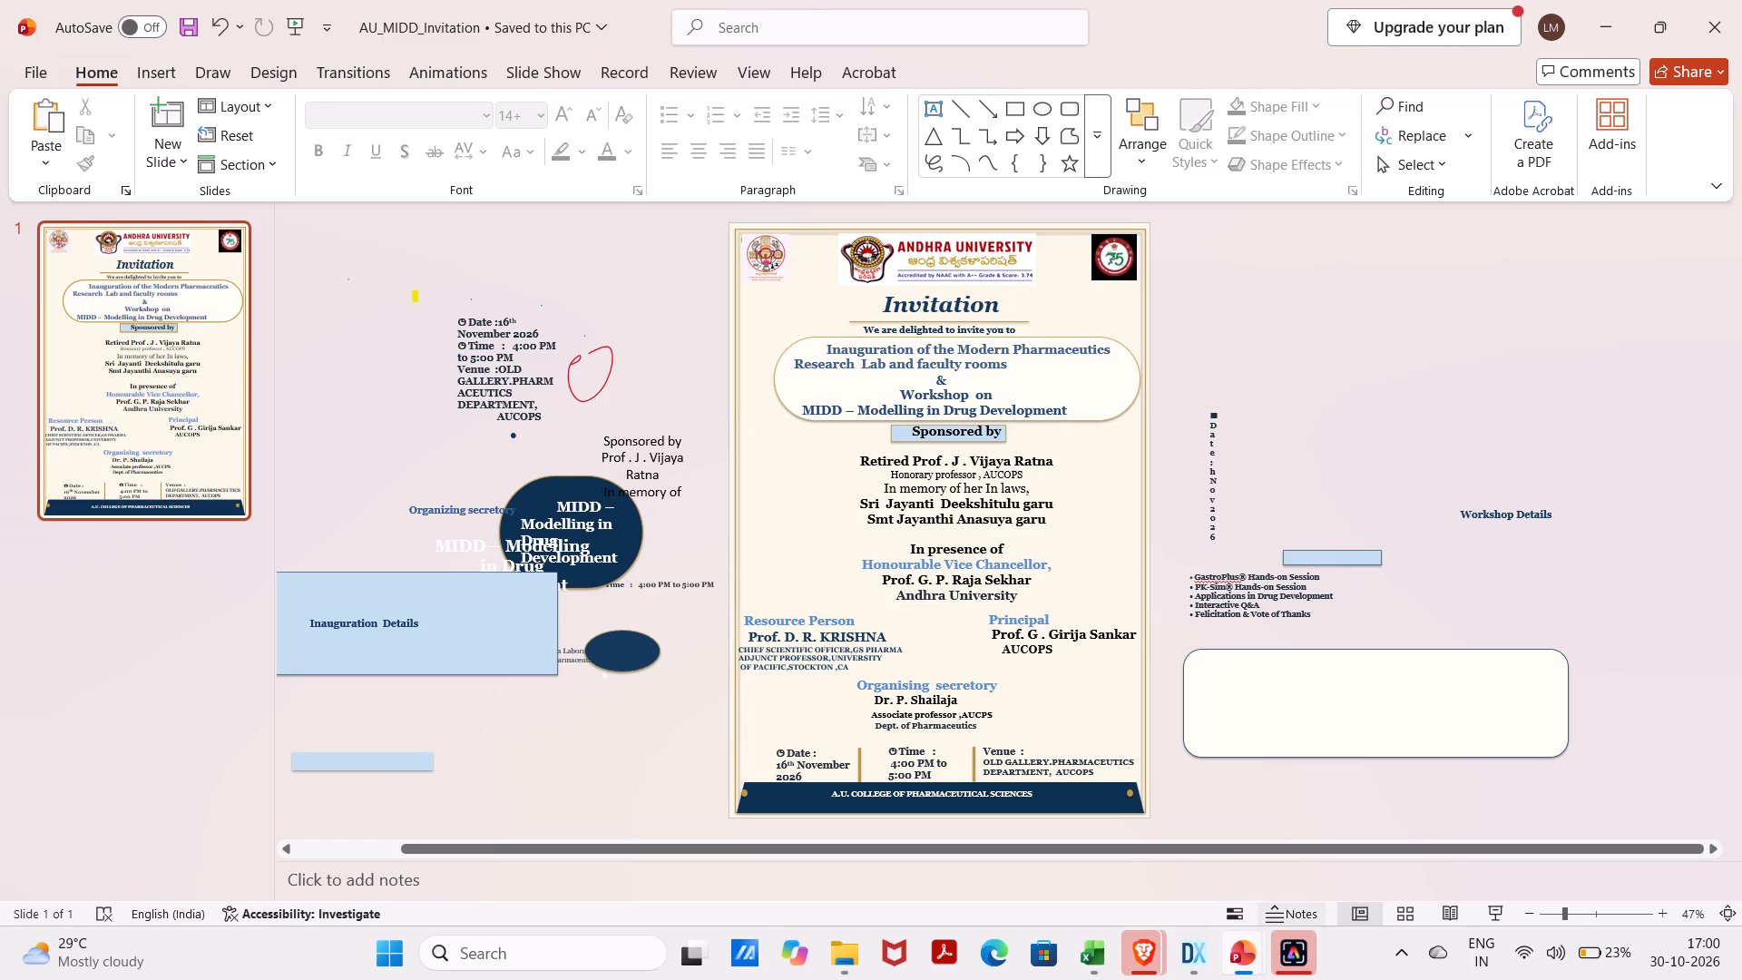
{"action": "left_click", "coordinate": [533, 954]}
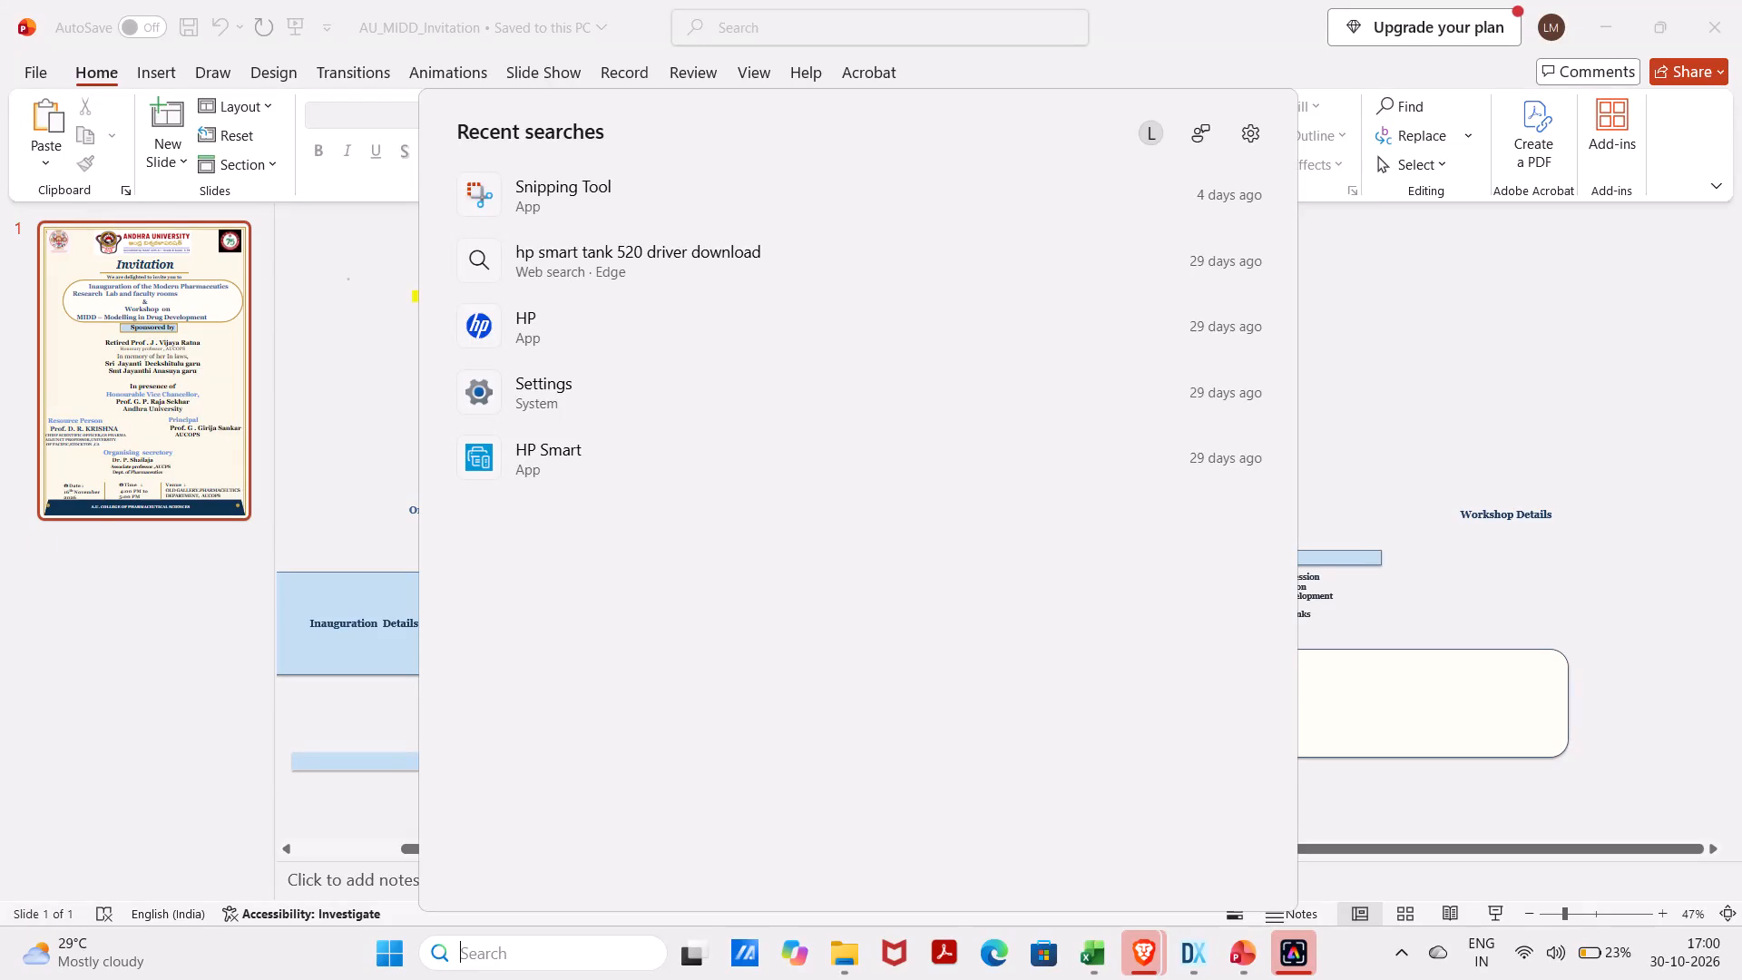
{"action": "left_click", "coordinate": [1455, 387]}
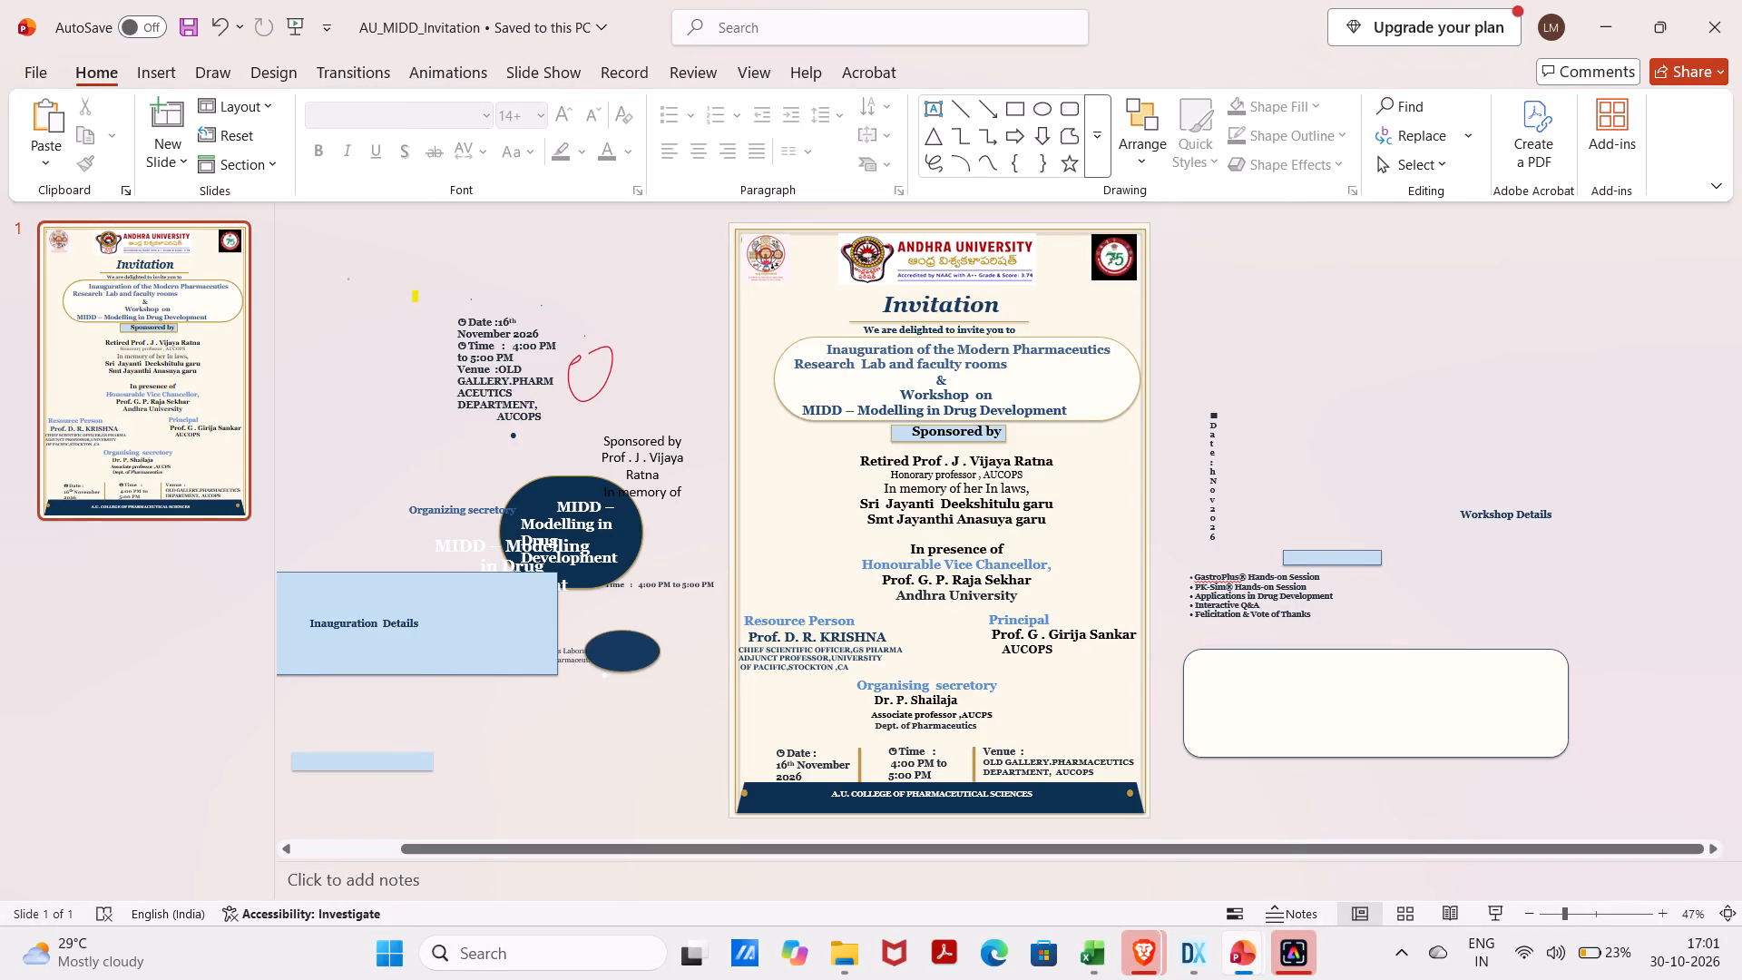
Shift the rounded title frame slightly left and down so it is centred beneath the Invitation heading.
{"action": "left_click_drag", "start_coordinate": [1127, 392], "coordinate": [1118, 393]}
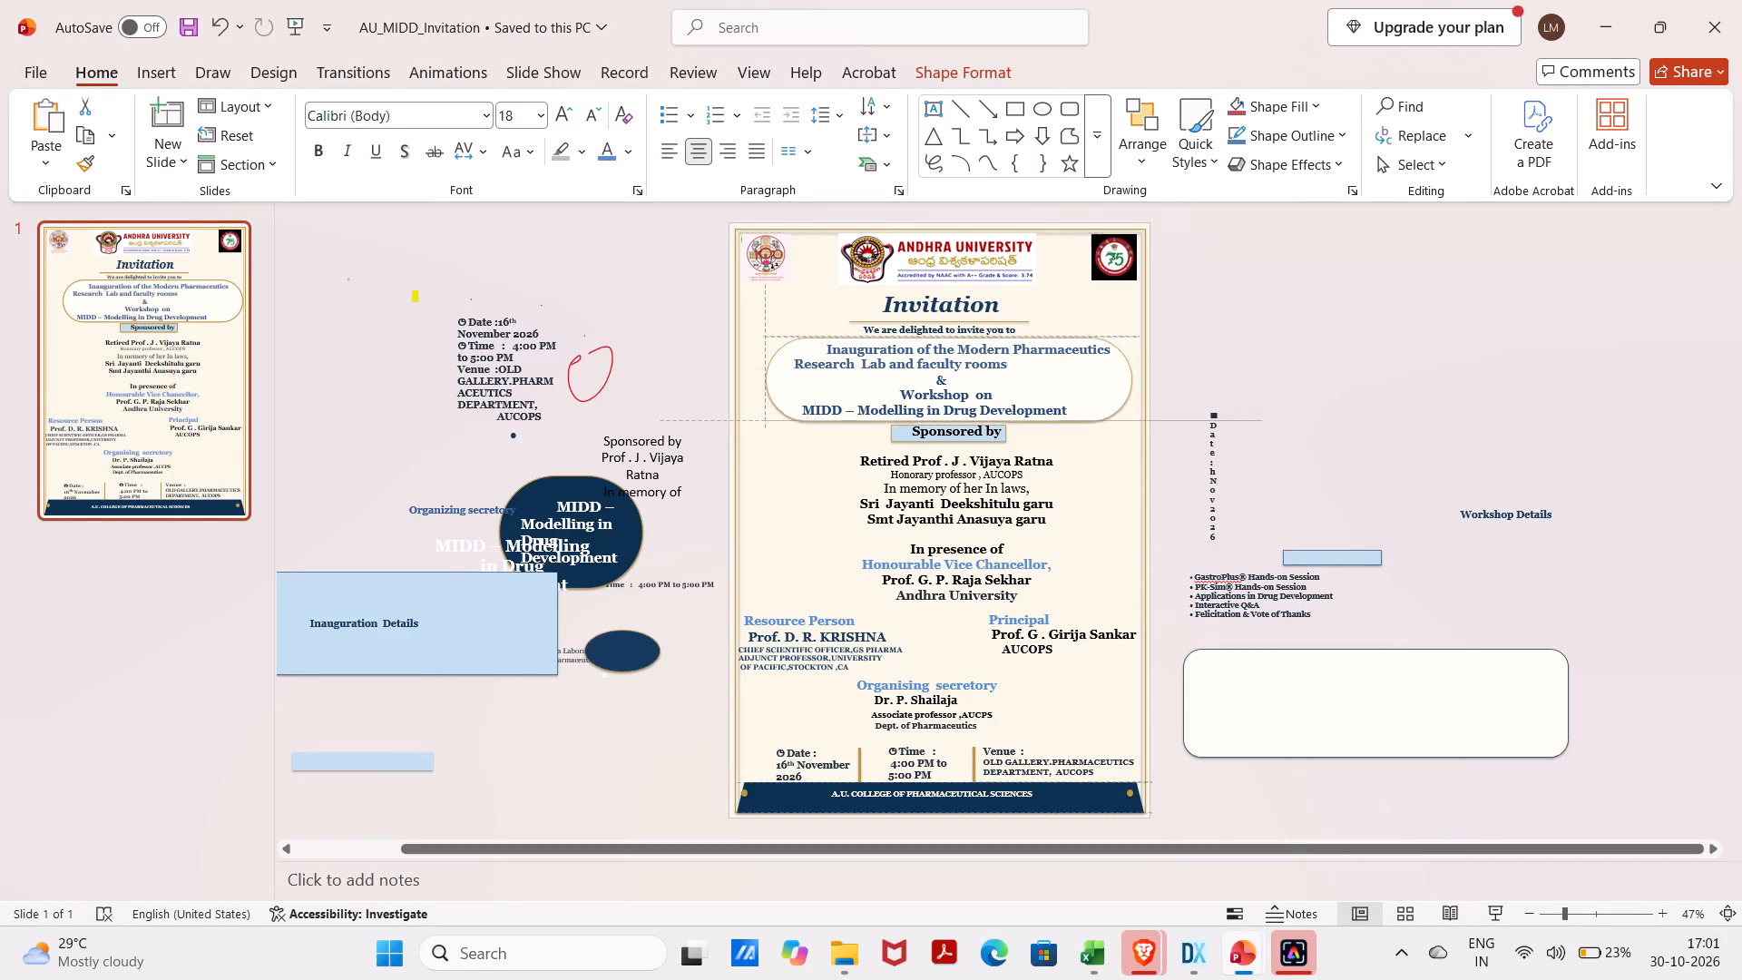
{"action": "left_click_drag", "start_coordinate": [1118, 393], "coordinate": [1111, 395]}
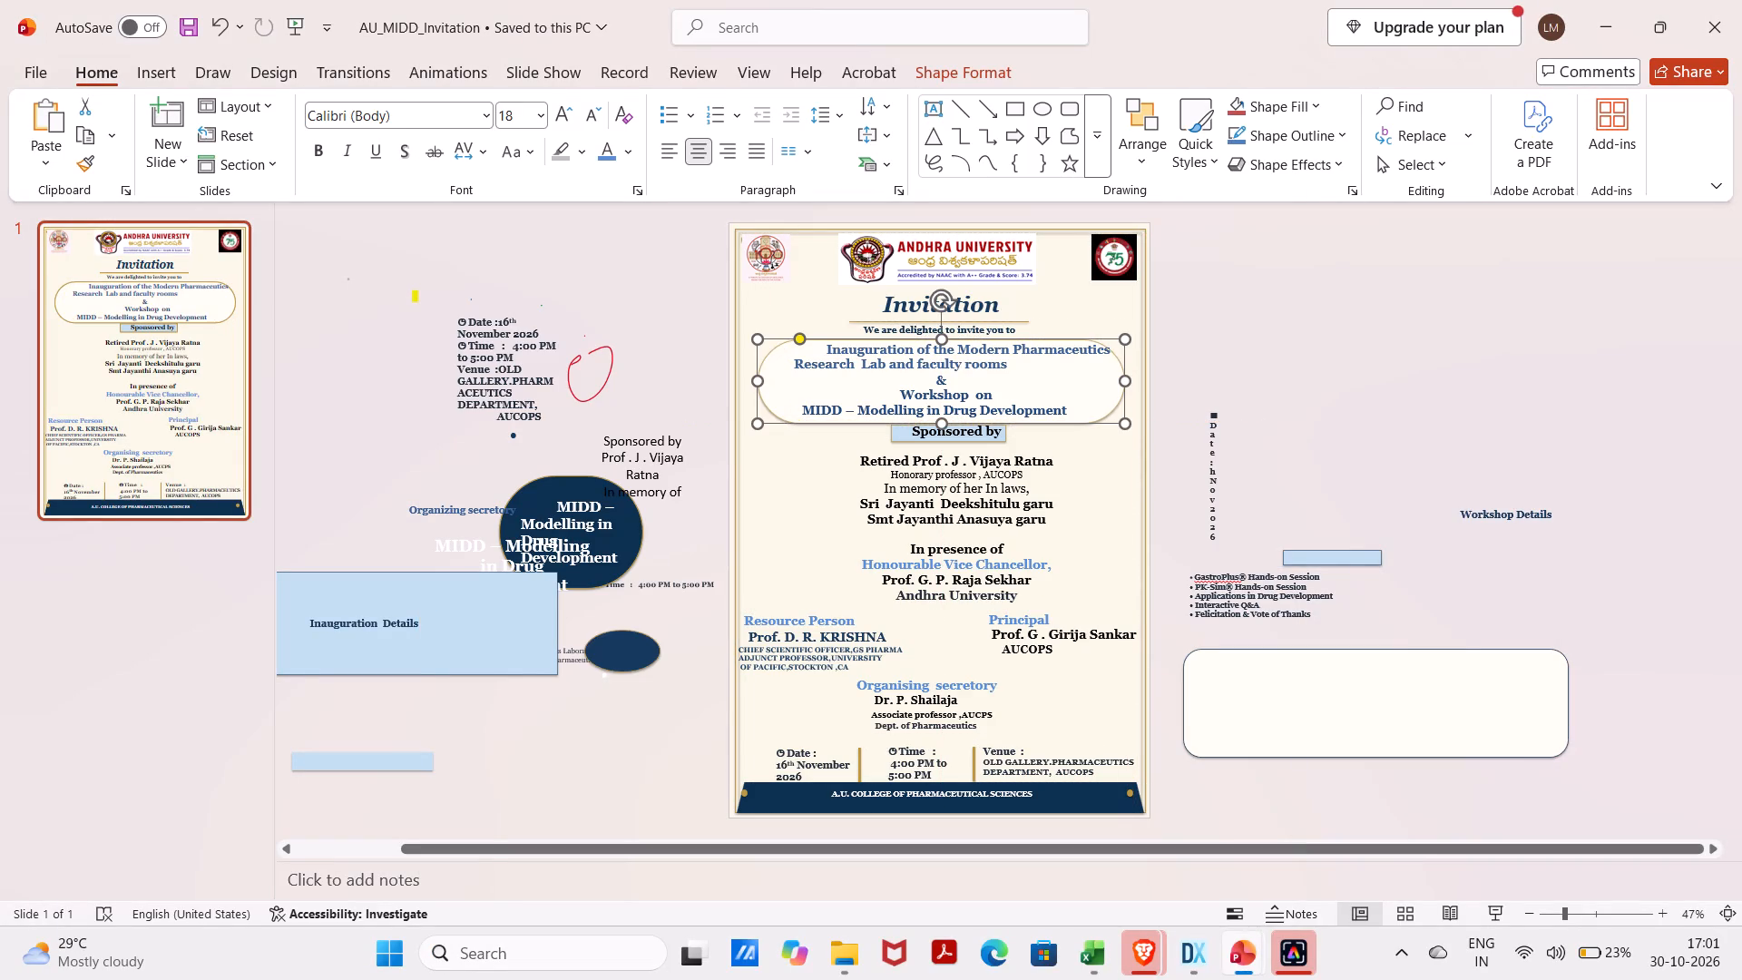
{"action": "left_click", "coordinate": [1352, 321]}
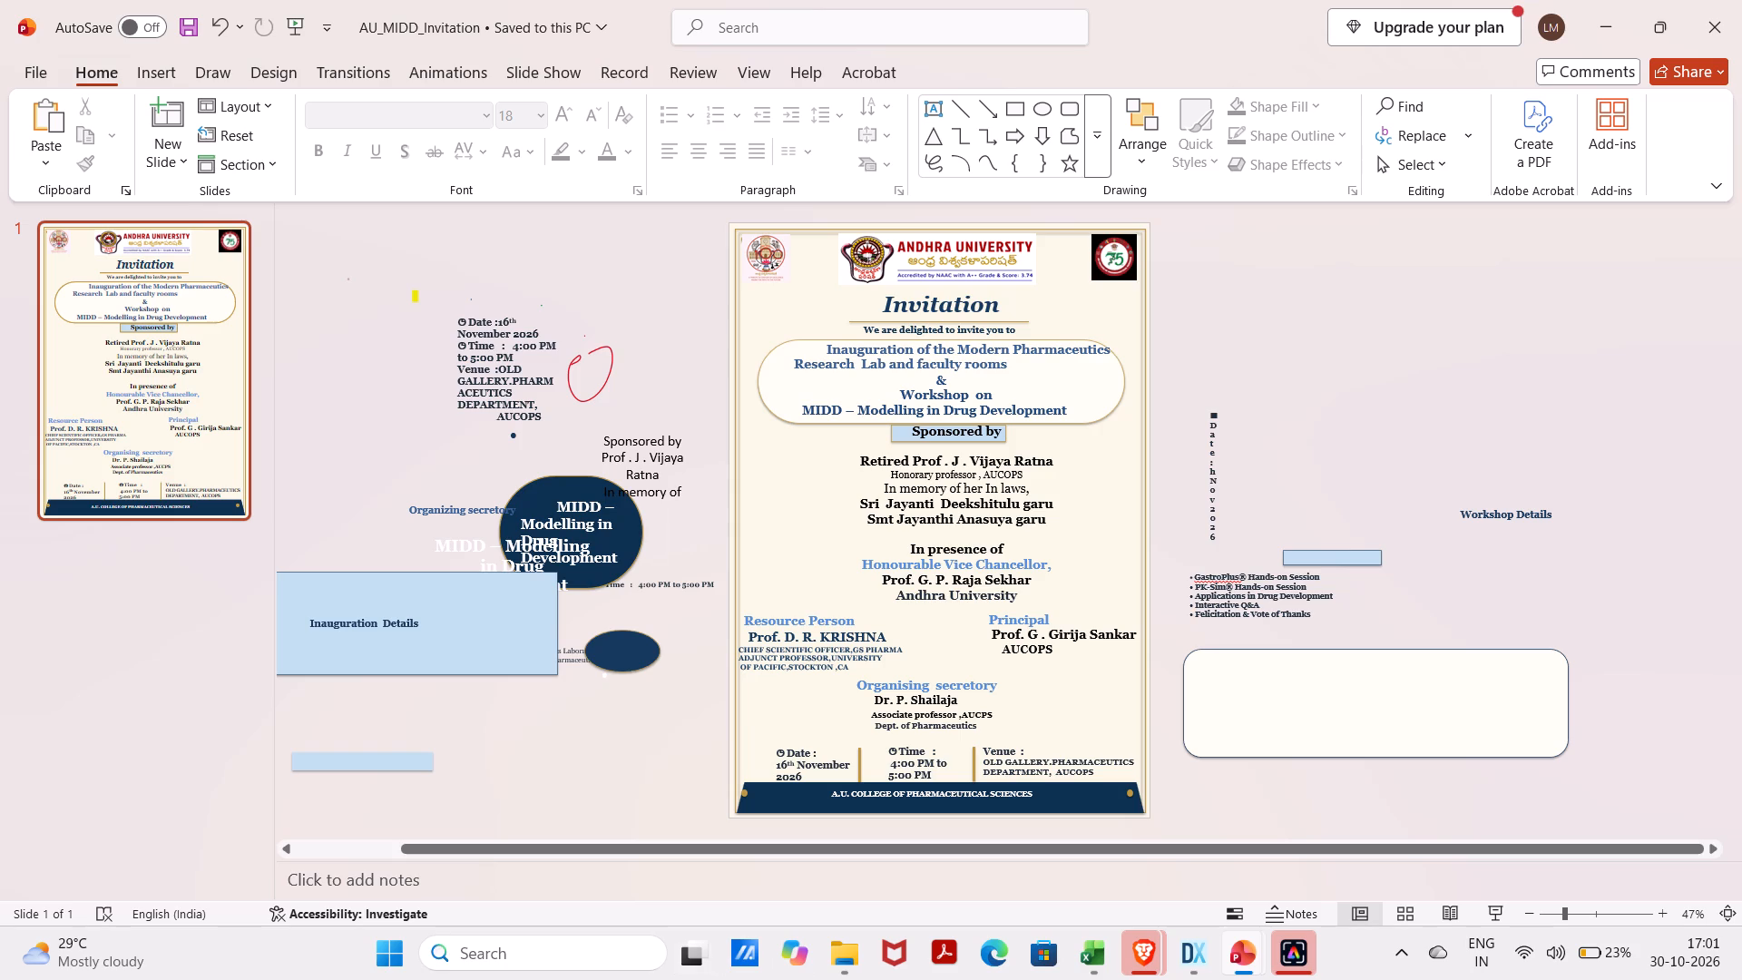
Launch Snipping Tool from the recent searches to capture the slide.
{"action": "left_click", "coordinate": [518, 956]}
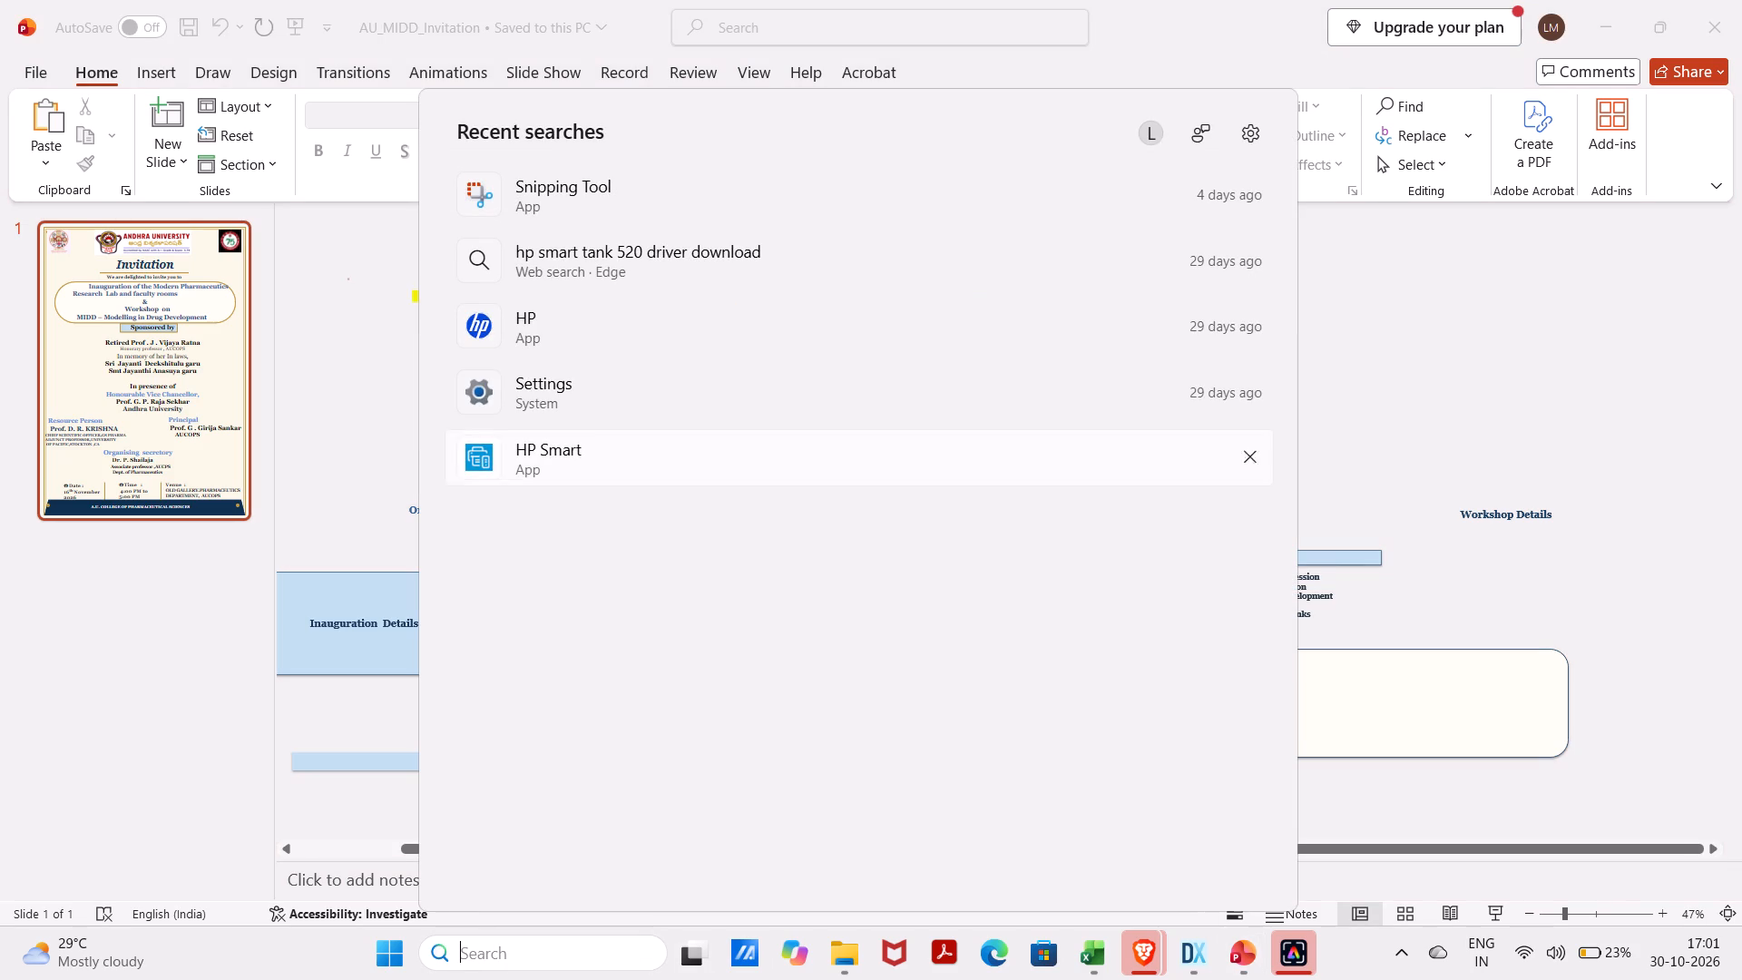
{"action": "left_click", "coordinate": [560, 187]}
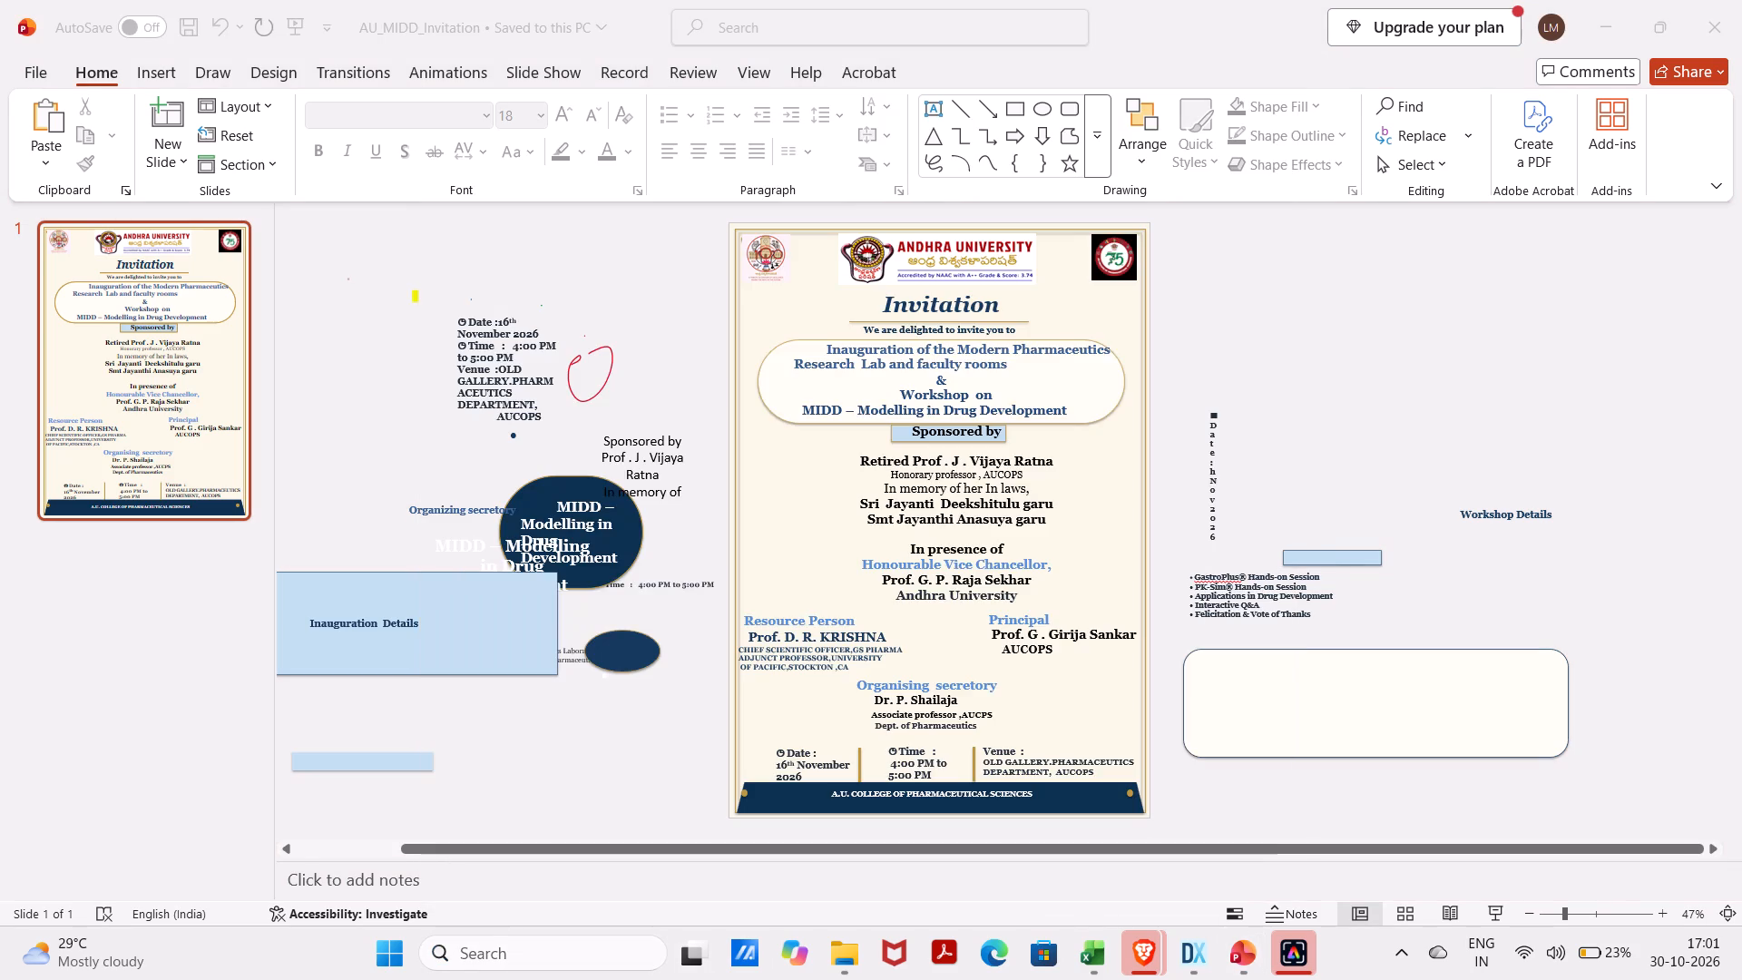
Capture a rectangular snip of the whole invitation slide, from its top border to just below the college name banner.
{"action": "left_click", "coordinate": [669, 393]}
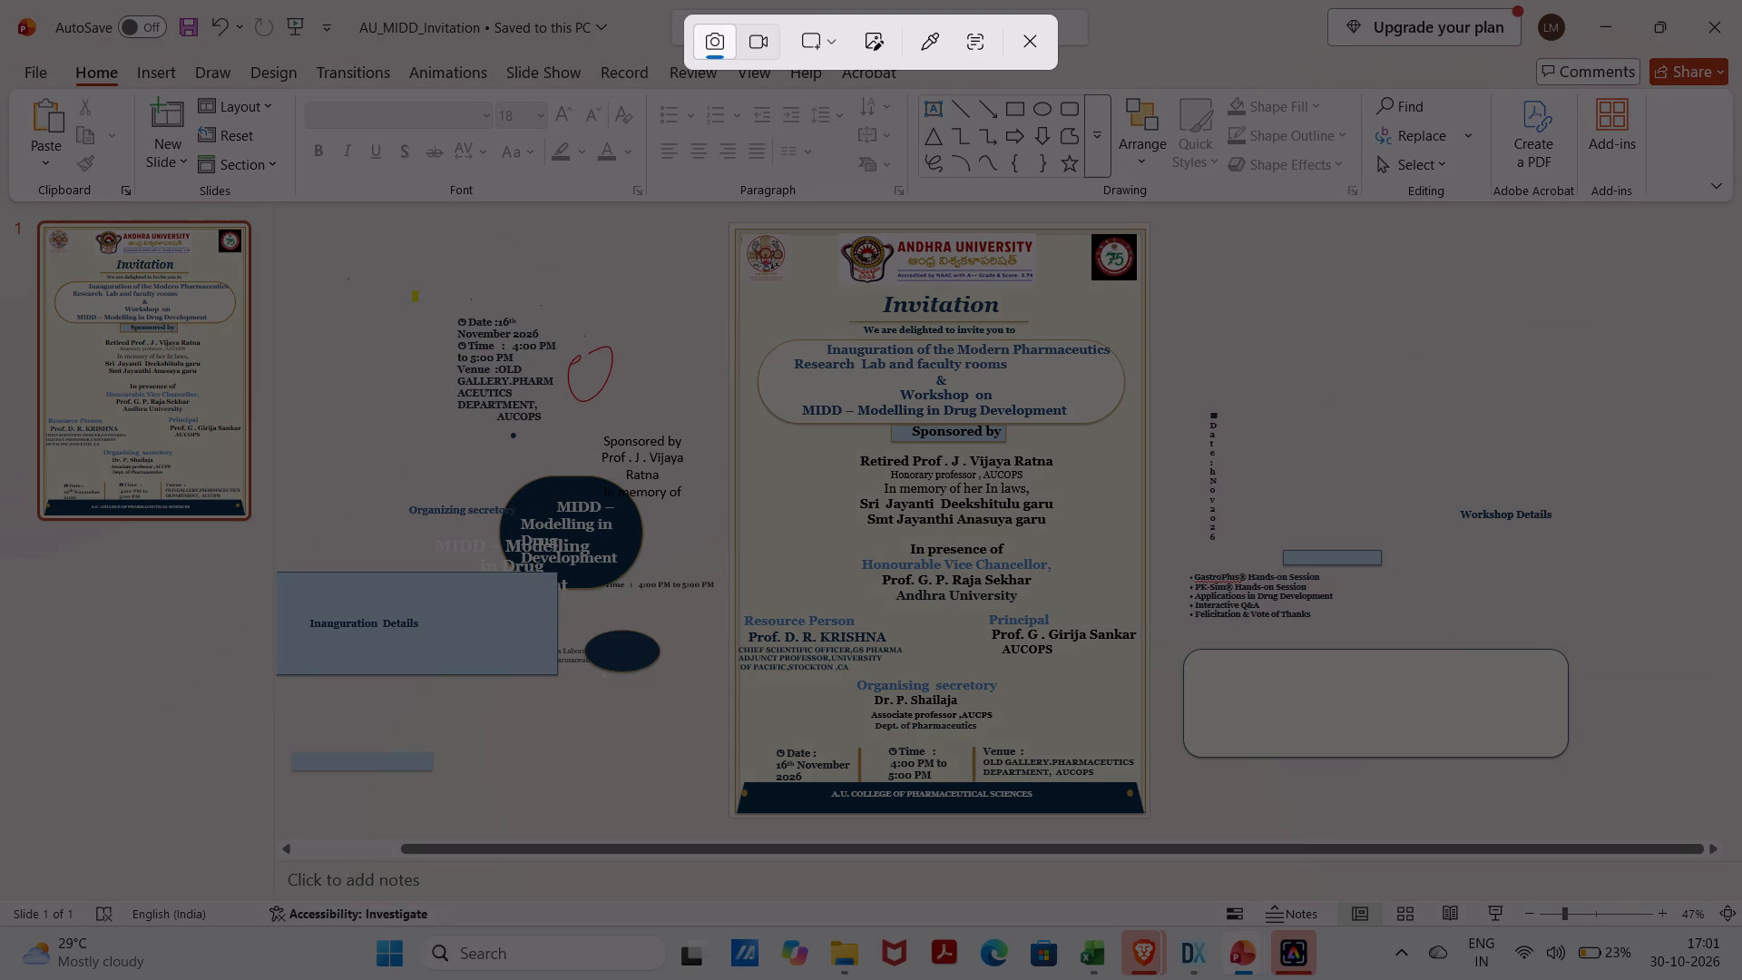
{"action": "left_click_drag", "start_coordinate": [735, 225], "coordinate": [1147, 834]}
{"action": "scroll", "coordinate": [1115, 660], "scroll_direction": "up", "scroll_amount": 1}
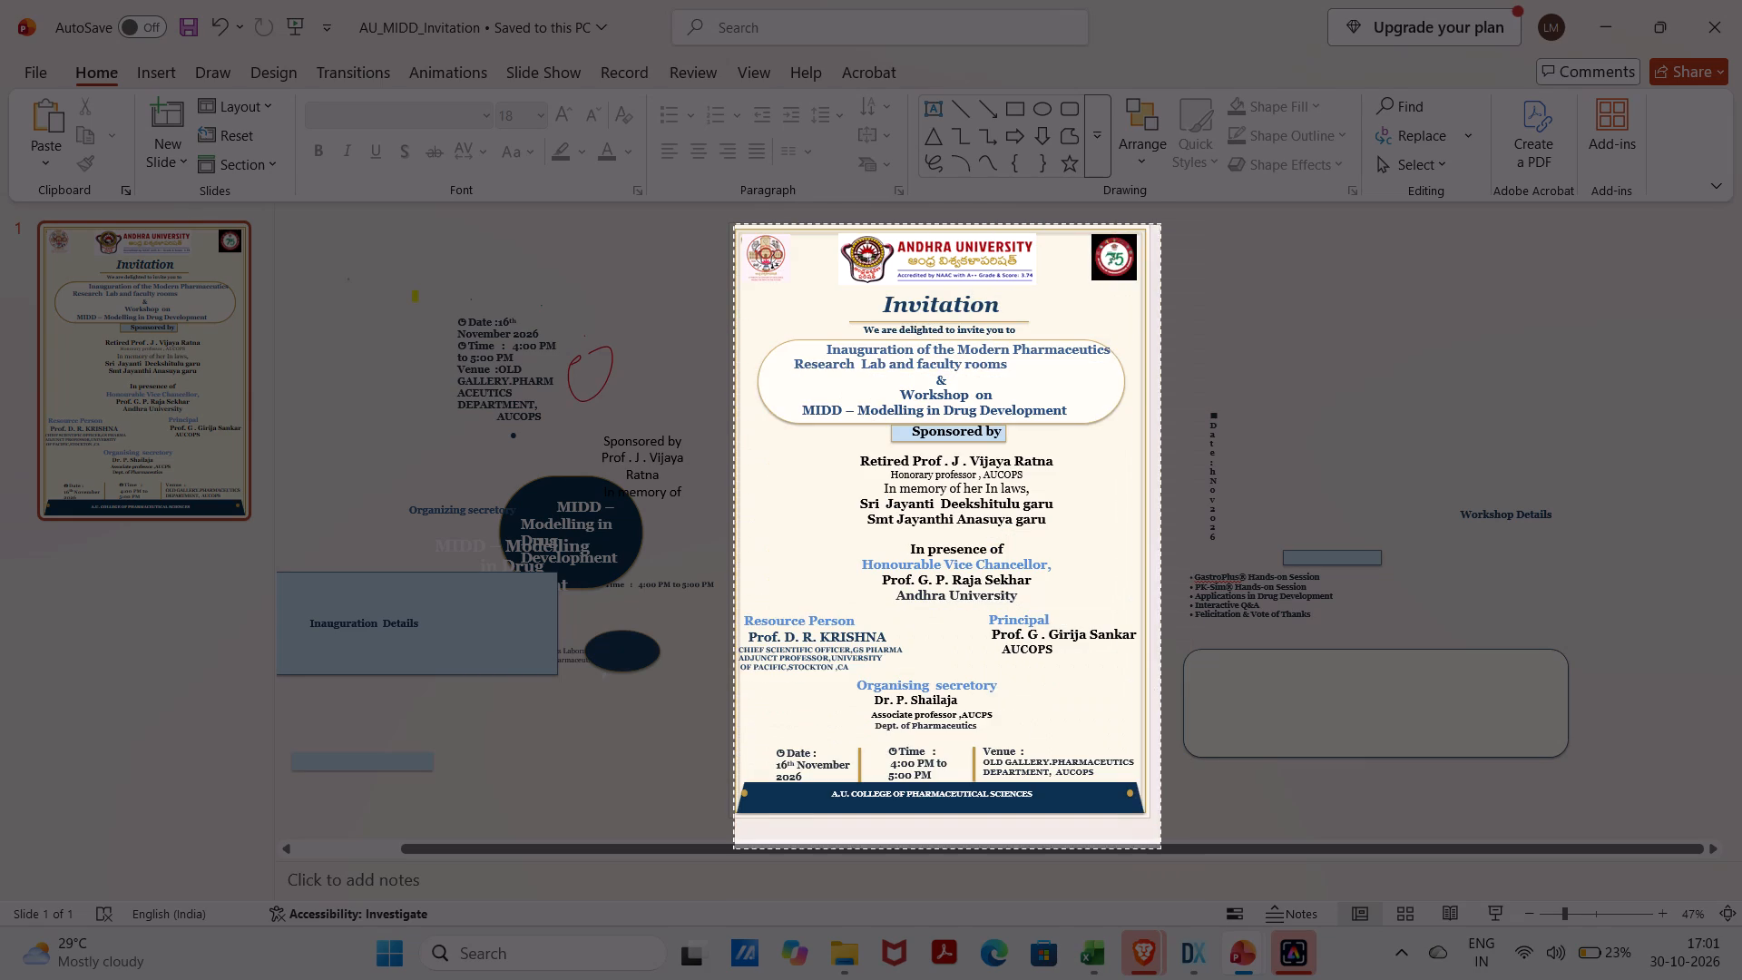
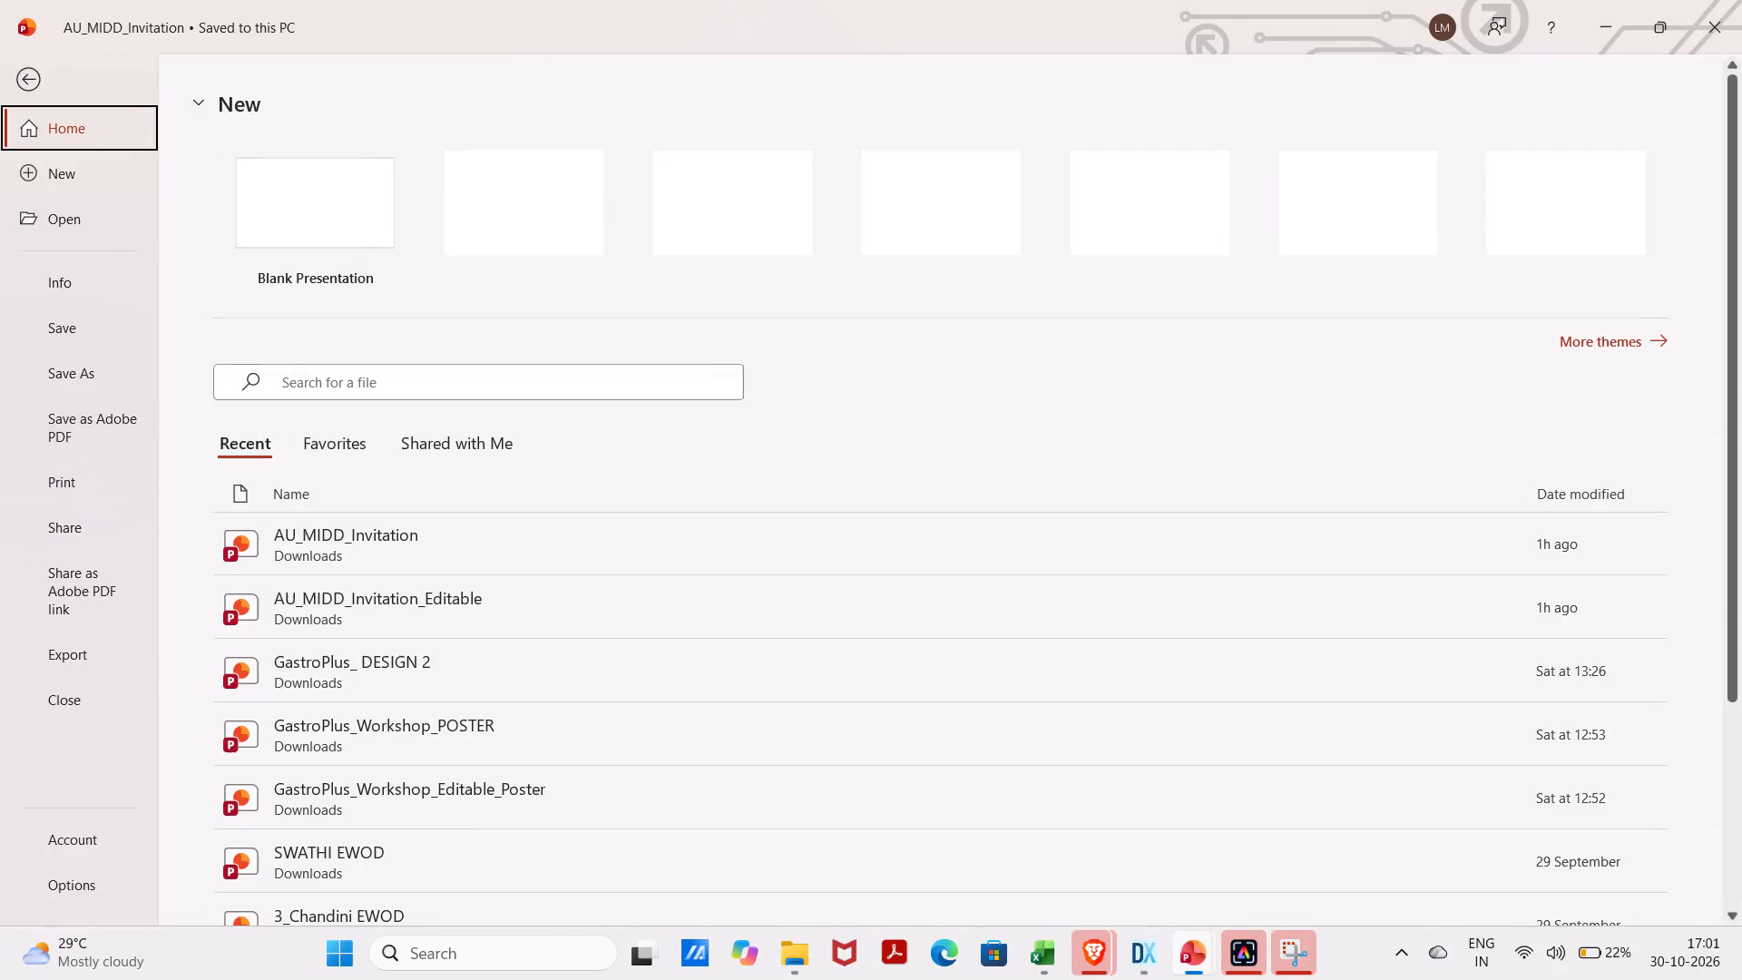
Start saving a copy of the invitation presentation in the Downloads folder.
{"action": "left_click", "coordinate": [71, 373]}
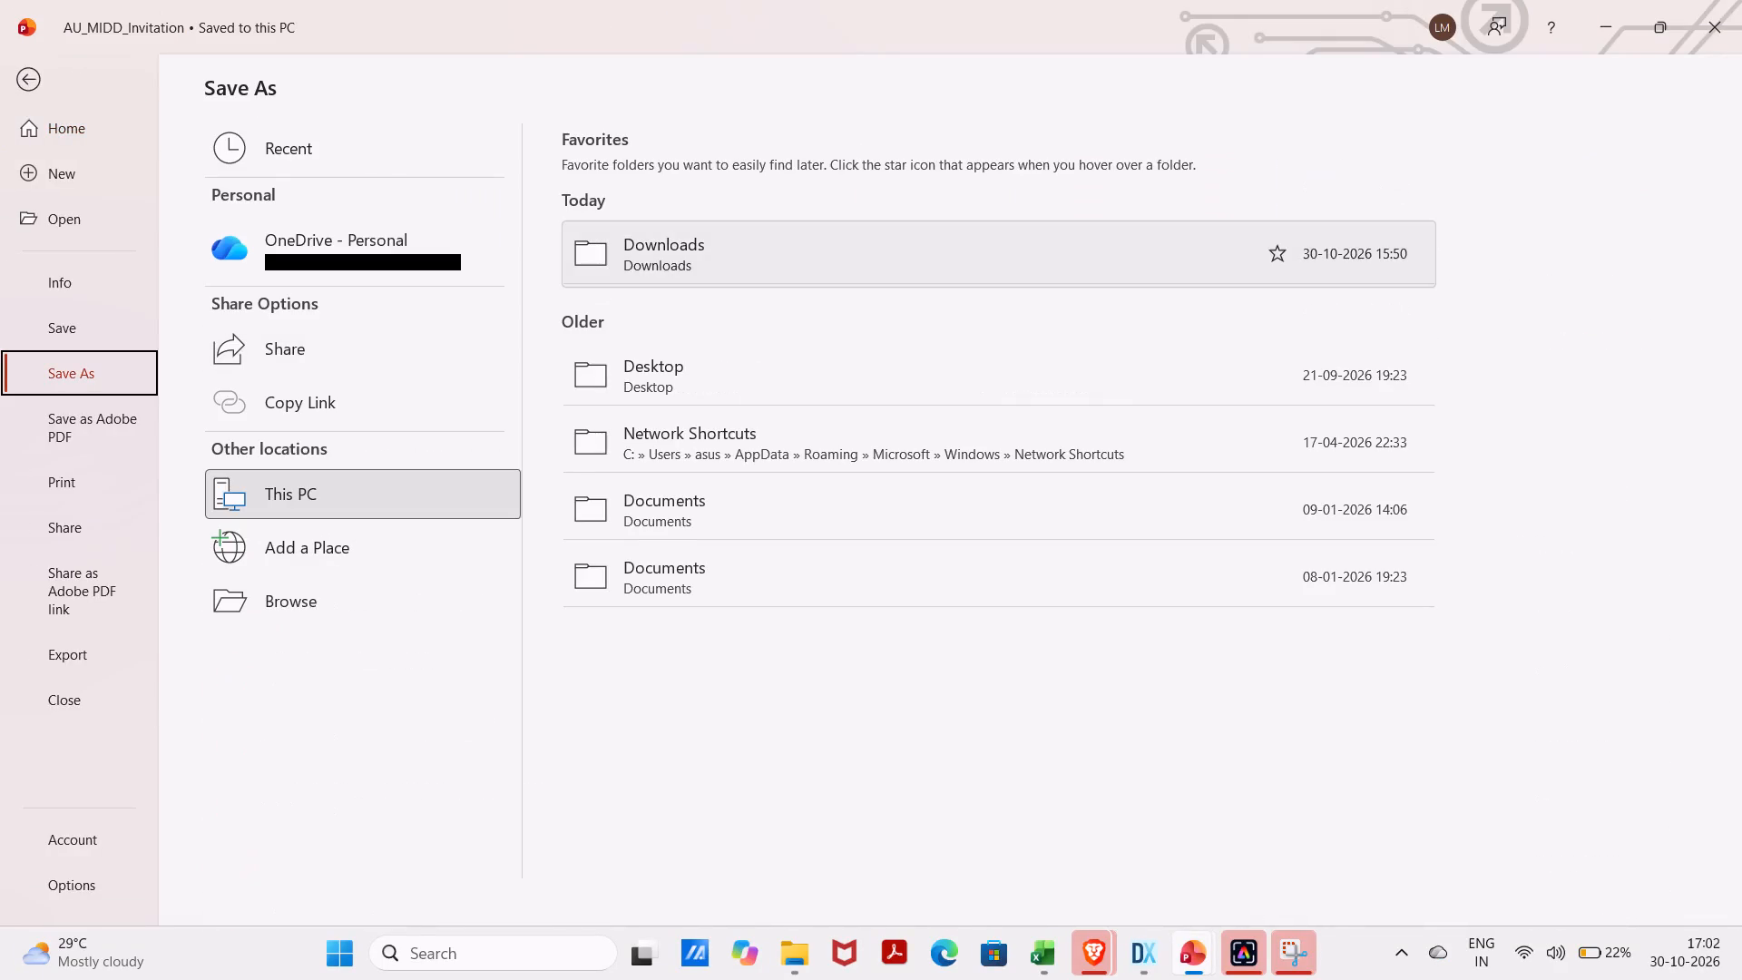
{"action": "left_click", "coordinate": [615, 259]}
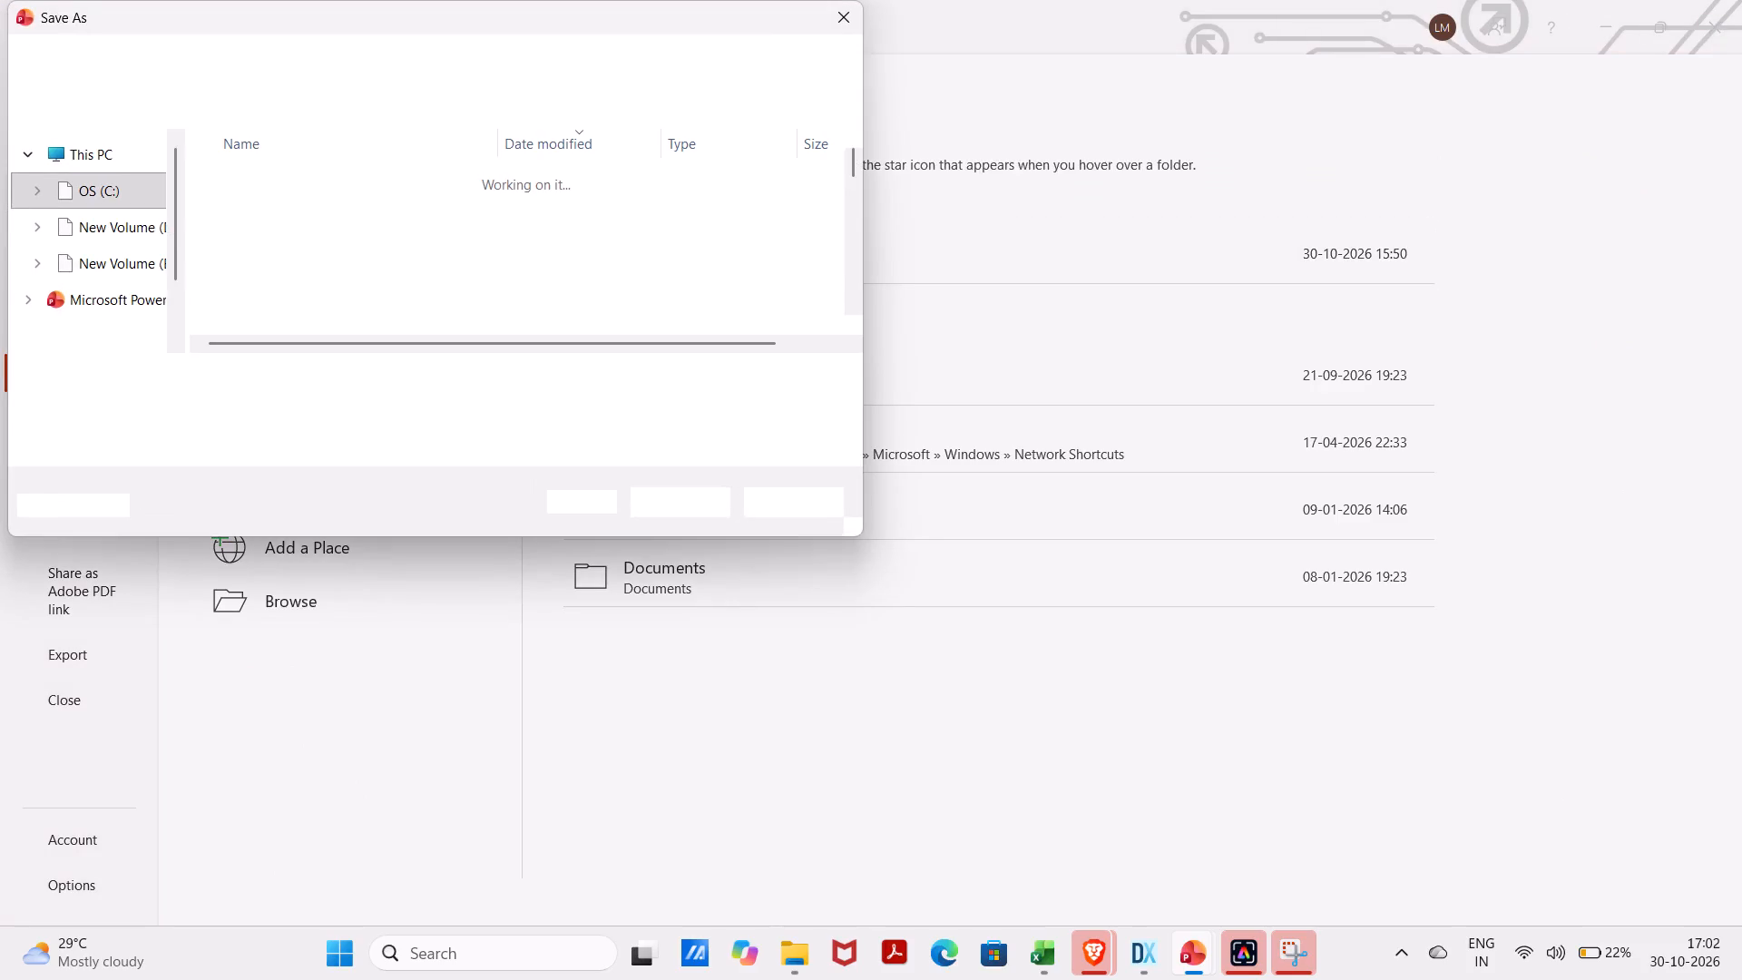
Save a copy of the invitation in the Downloads folder as FFF, in PowerPoint Presentation format, without replacing the existing AU_MIDD_Invitation file.
{"action": "left_click", "coordinate": [692, 504]}
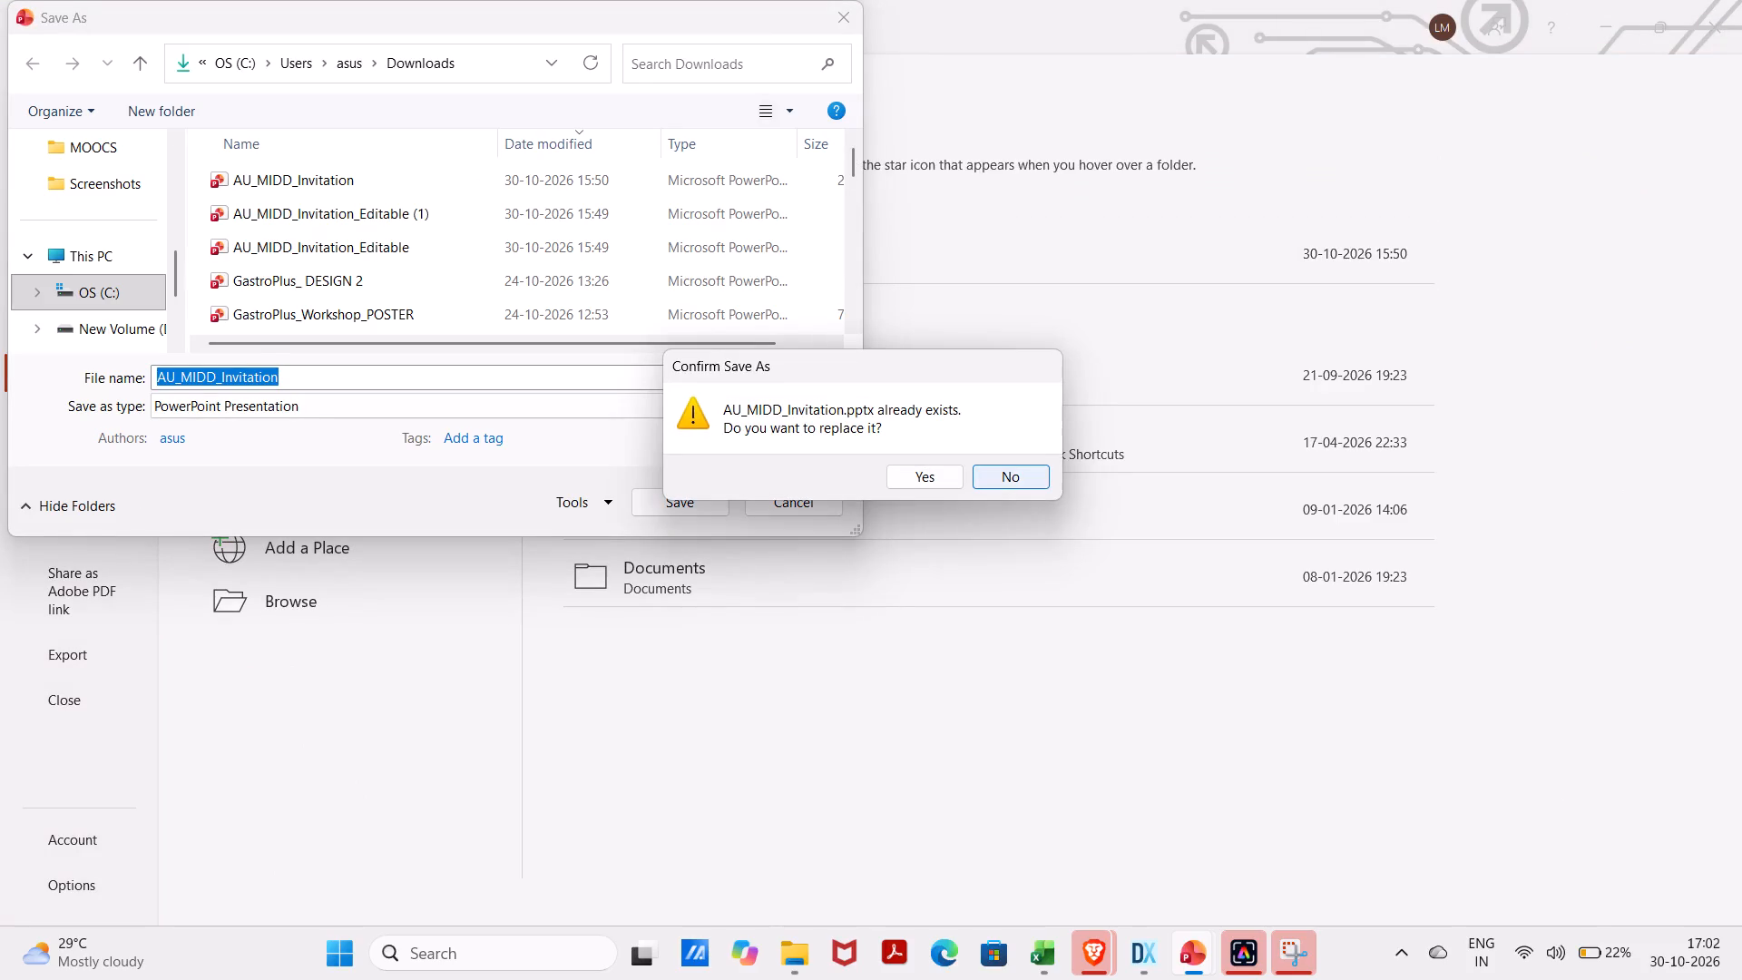
{"action": "left_click", "coordinate": [1010, 470]}
{"action": "left_click", "coordinate": [495, 377]}
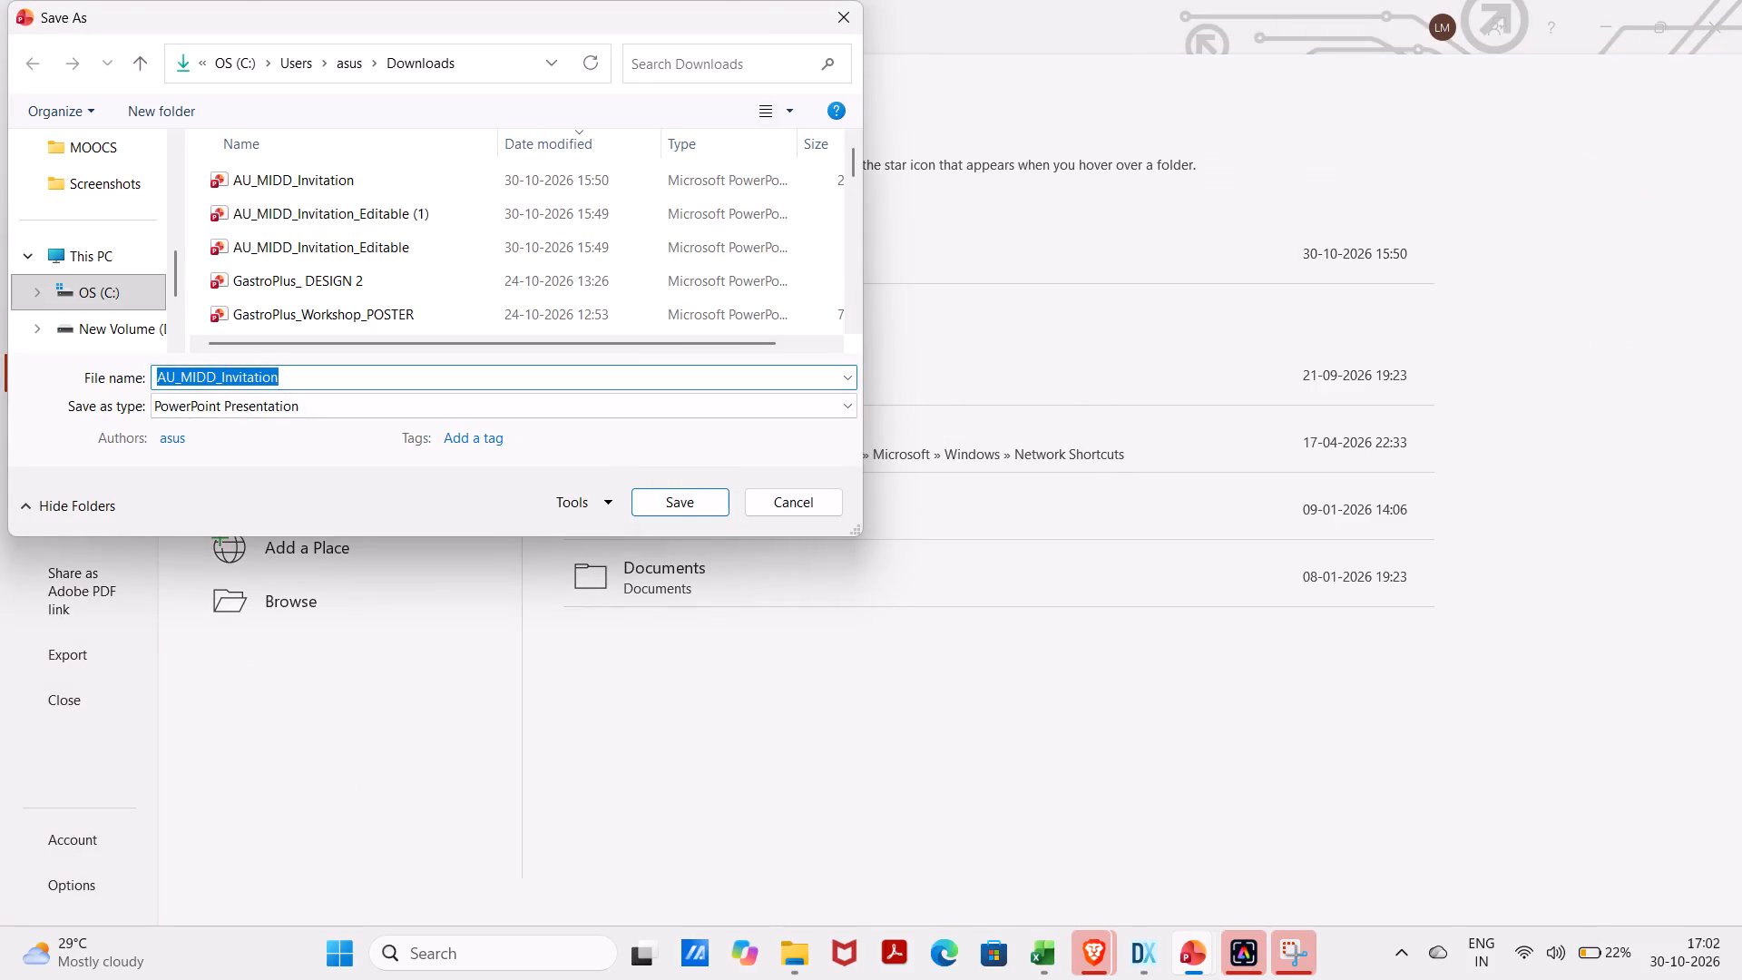
{"action": "key", "text": "space"}
{"action": "type", "text": "FFF"}
{"action": "left_click", "coordinate": [659, 505]}
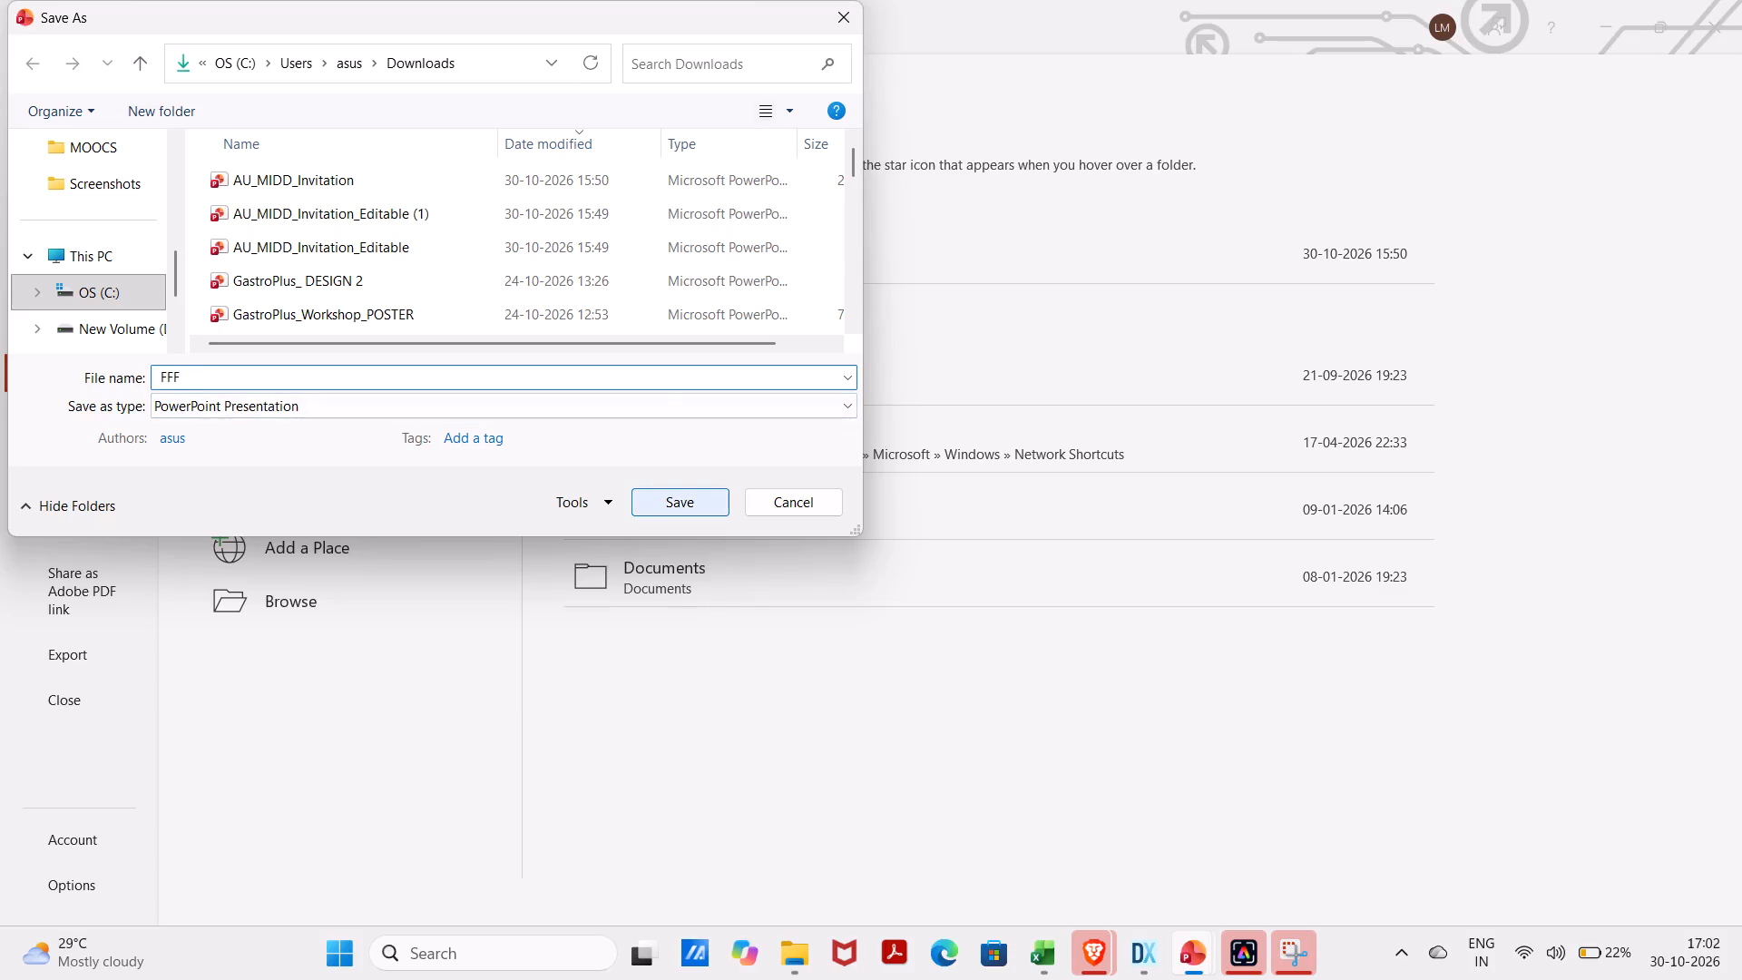